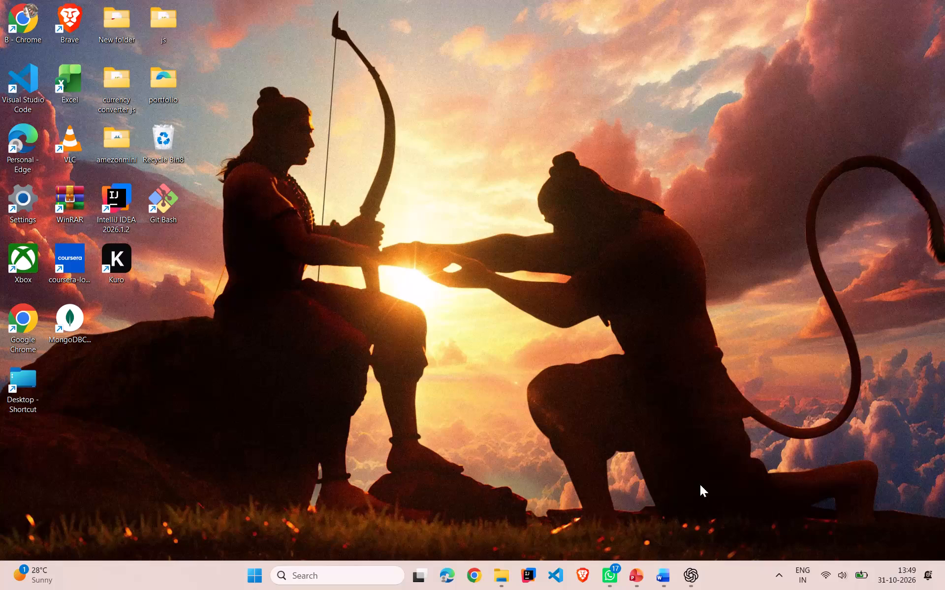
# Switch to Word and bring up the cover page of the Advanced_Multimodal_RAG_Project_Report_Final document.
pyautogui.click(665, 576)
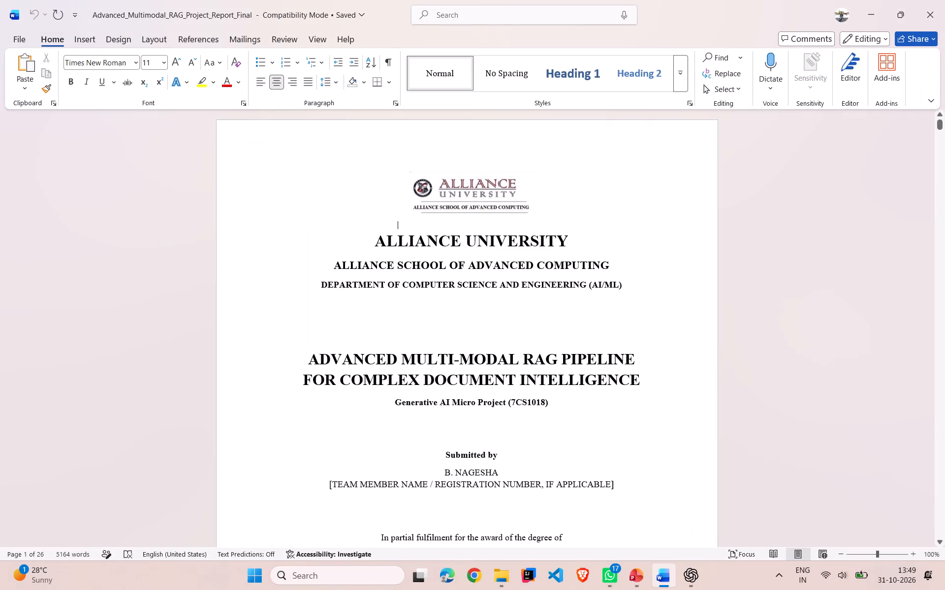
pyautogui.scroll(-1, 617, 331)
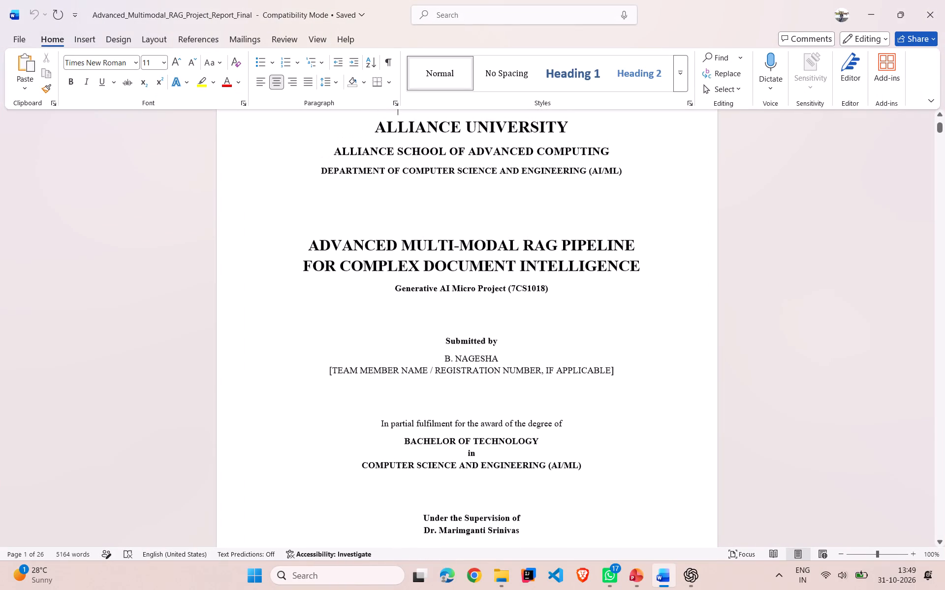
pyautogui.scroll(1, 617, 331)
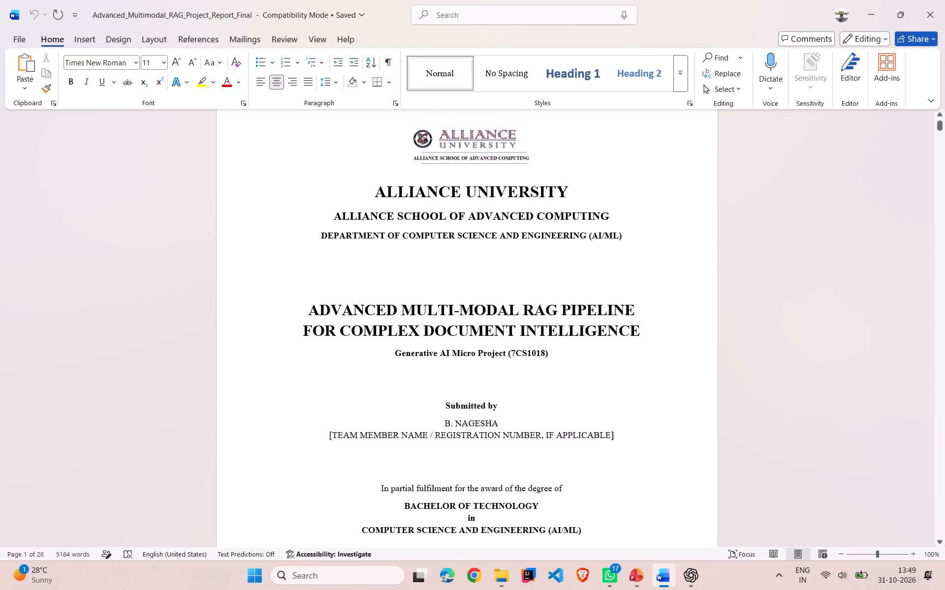
pyautogui.scroll(1, 617, 331)
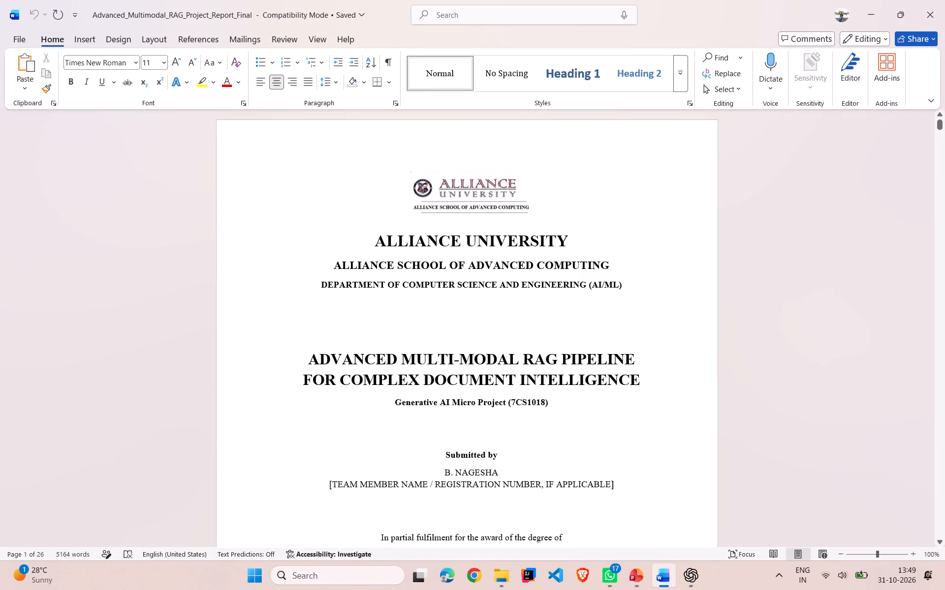
pyautogui.click(467, 202)
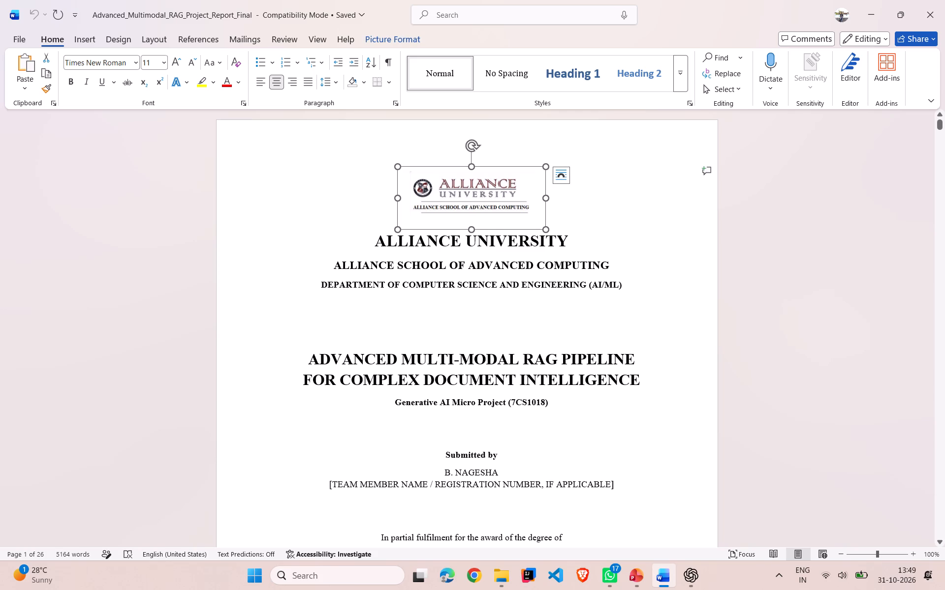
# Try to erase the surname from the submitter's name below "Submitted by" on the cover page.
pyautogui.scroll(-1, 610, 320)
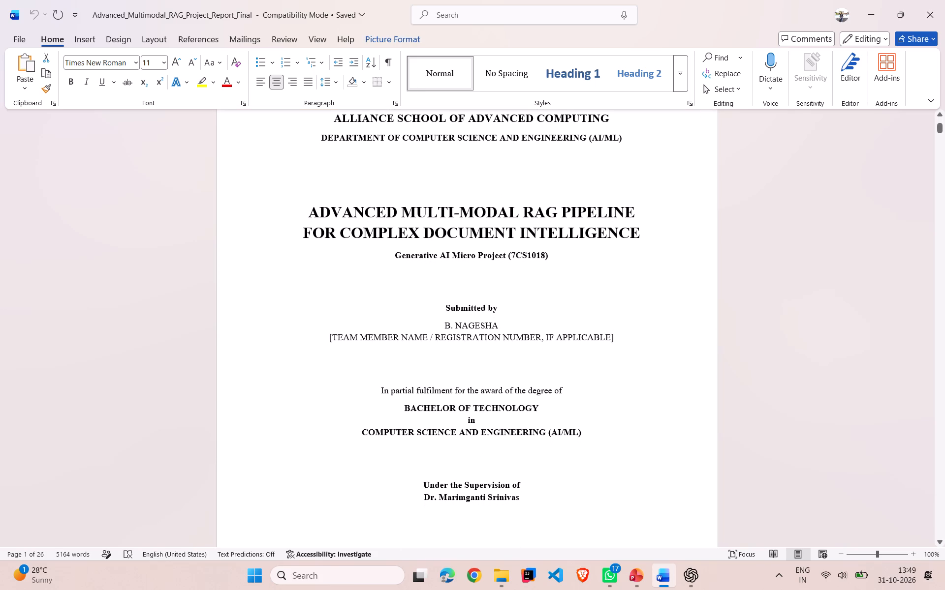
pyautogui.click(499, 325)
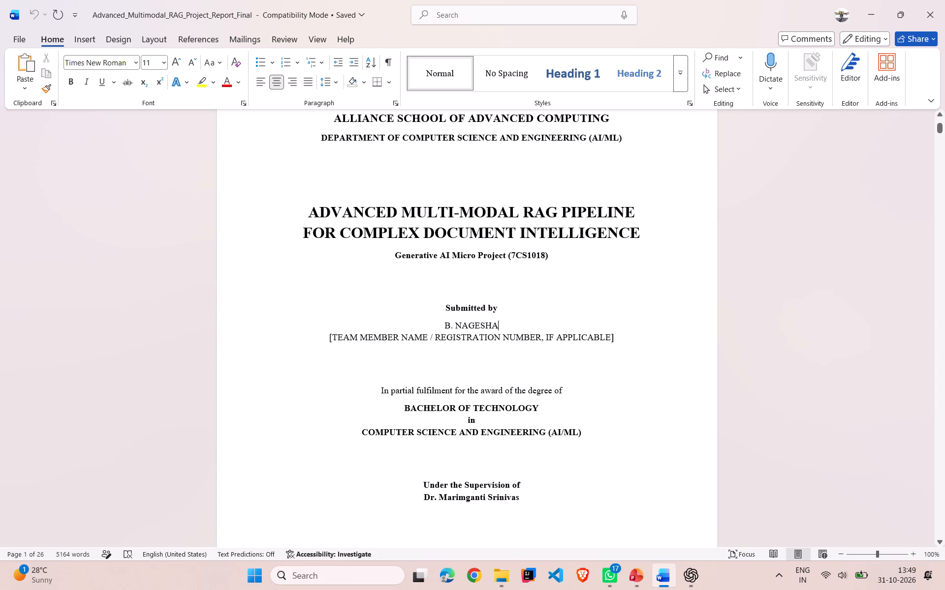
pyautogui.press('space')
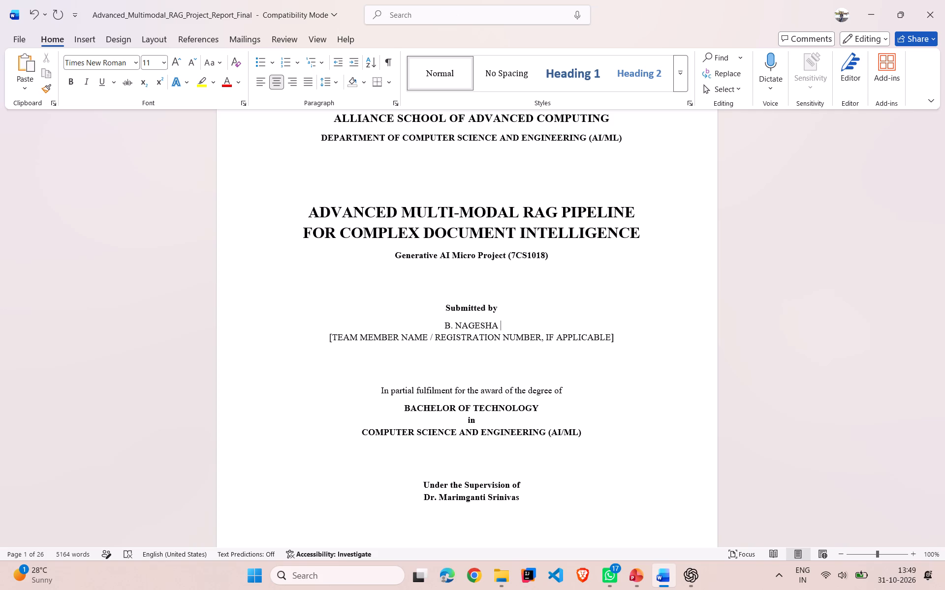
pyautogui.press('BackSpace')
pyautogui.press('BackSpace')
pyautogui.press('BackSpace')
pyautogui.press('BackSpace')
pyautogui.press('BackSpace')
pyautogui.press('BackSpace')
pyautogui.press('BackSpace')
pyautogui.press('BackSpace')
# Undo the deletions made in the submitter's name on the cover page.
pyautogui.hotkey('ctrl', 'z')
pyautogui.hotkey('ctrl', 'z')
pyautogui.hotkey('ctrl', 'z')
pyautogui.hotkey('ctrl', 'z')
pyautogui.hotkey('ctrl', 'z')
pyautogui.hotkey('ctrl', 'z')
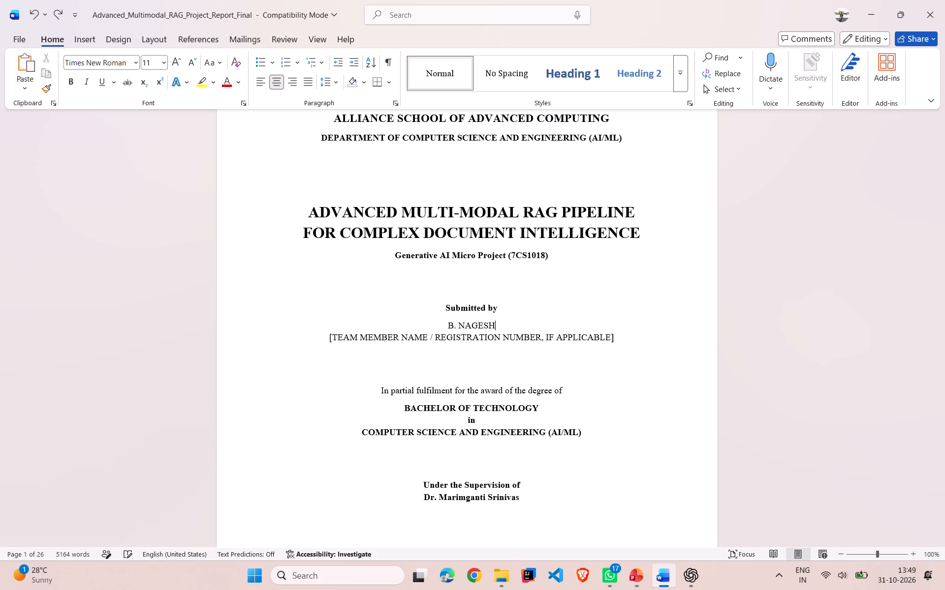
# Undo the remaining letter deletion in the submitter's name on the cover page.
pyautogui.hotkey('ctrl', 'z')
# Delete the project title "Advanced Multi-Modal RAG Pipeline for Complex Document Intelligence" and its separator from the page footer, keeping only the page number label.
pyautogui.scroll(-1, 504, 339)
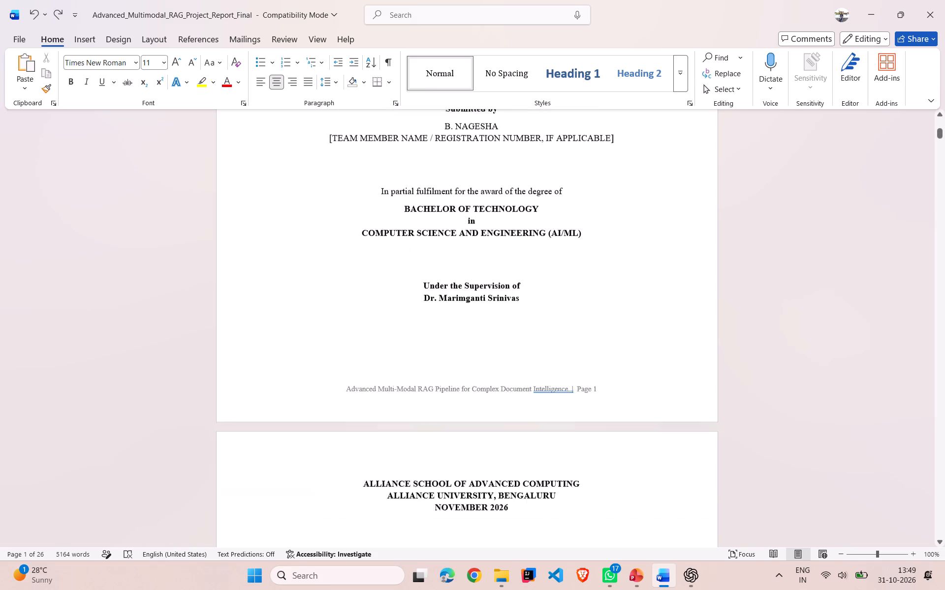
pyautogui.scroll(-1, 504, 339)
pyautogui.click(465, 343)
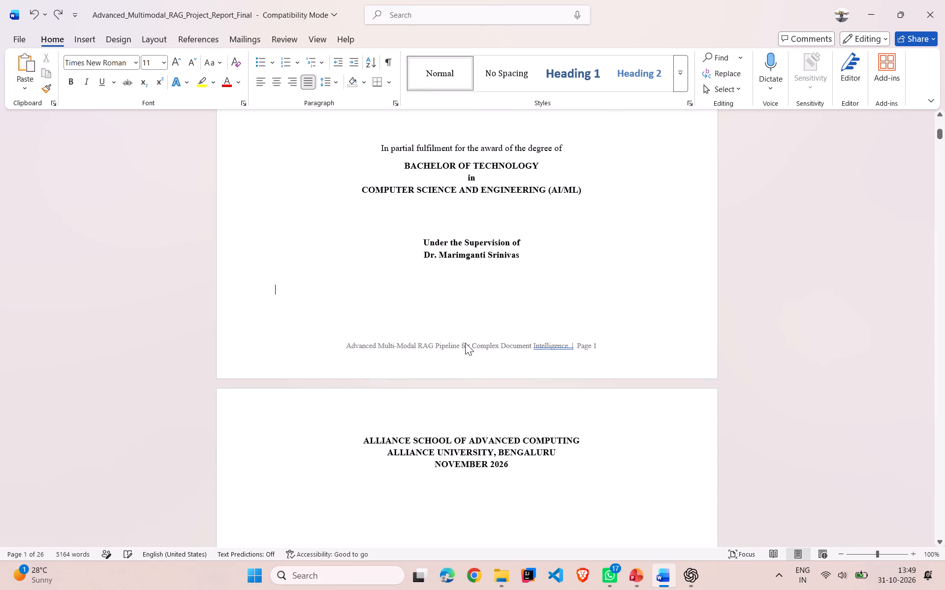
pyautogui.doubleClick(590, 343)
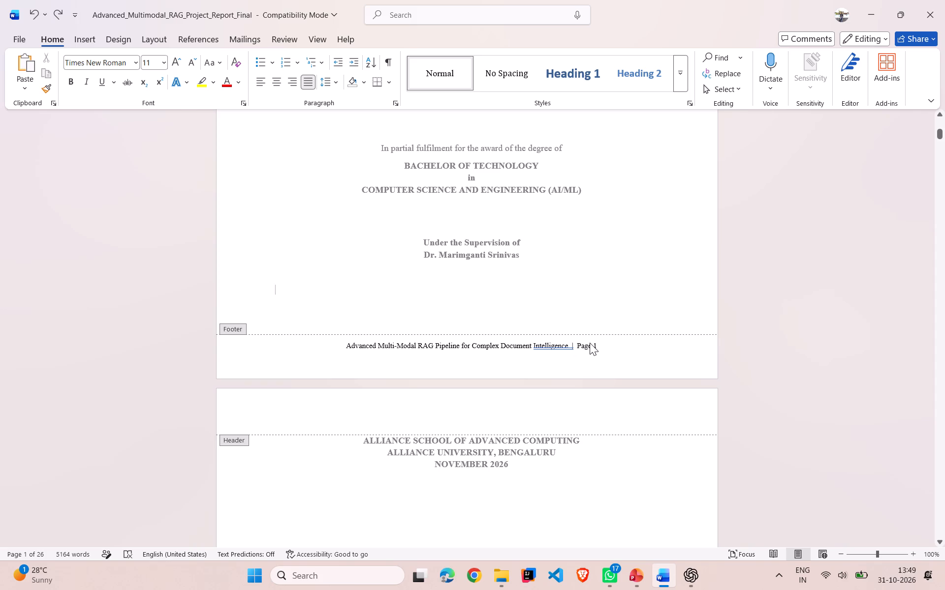
pyautogui.press('Delete')
pyautogui.press('Delete')
pyautogui.press('Delete')
pyautogui.press('Delete')
pyautogui.press('Delete')
pyautogui.press('Delete')
pyautogui.press('Delete')
pyautogui.press('Delete')
pyautogui.press('Delete')
pyautogui.press('Delete')
pyautogui.press('Delete')
pyautogui.press('Delete')
pyautogui.press('Delete')
pyautogui.press('Delete')
pyautogui.press('Delete')
pyautogui.press('Delete')
pyautogui.press('Delete')
pyautogui.press('Delete')
pyautogui.press('Delete')
pyautogui.press('Delete')
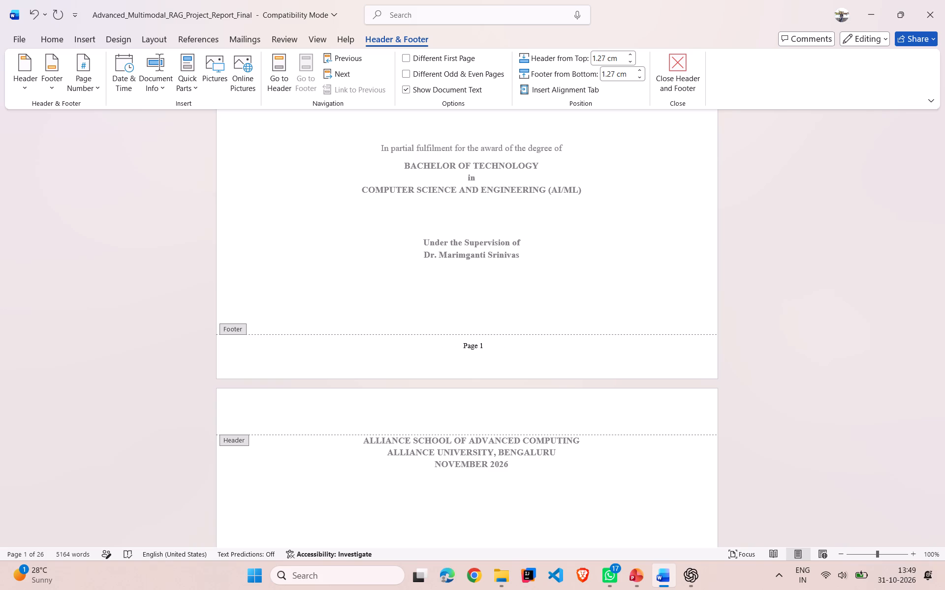
# Check the footers on the pages up to the certificate page and return to the body text there.
pyautogui.scroll(-4, 598, 347)
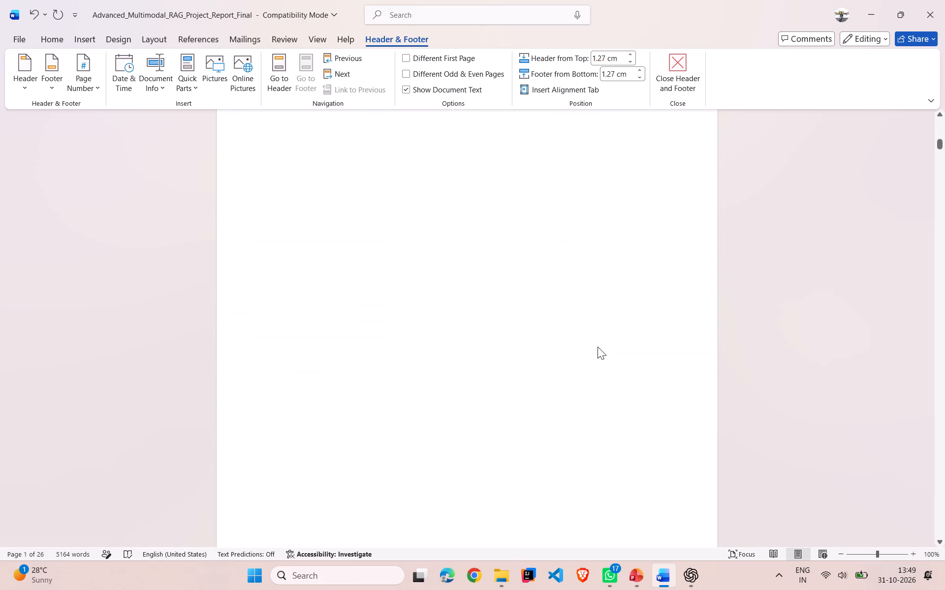
pyautogui.scroll(-2, 598, 347)
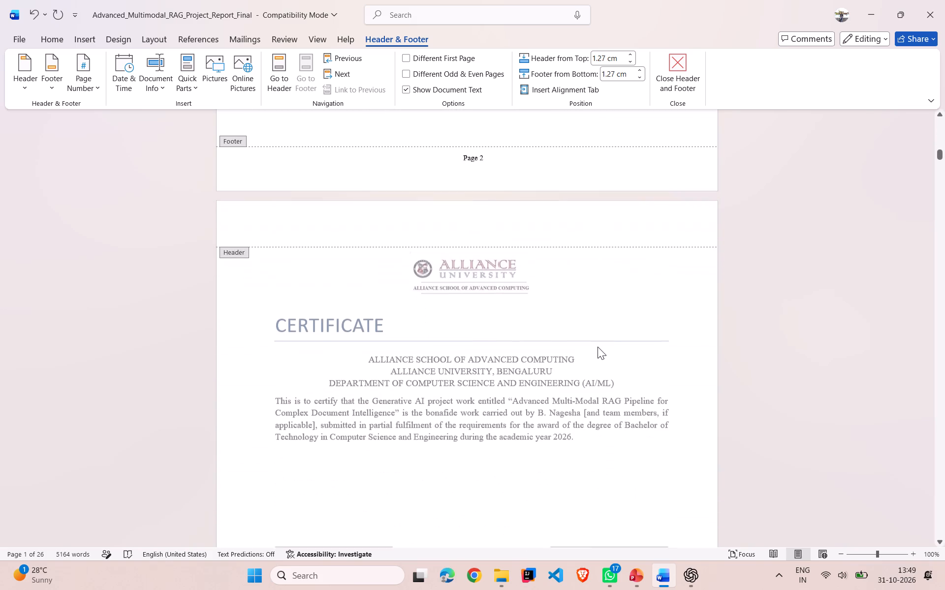
pyautogui.scroll(-3, 598, 347)
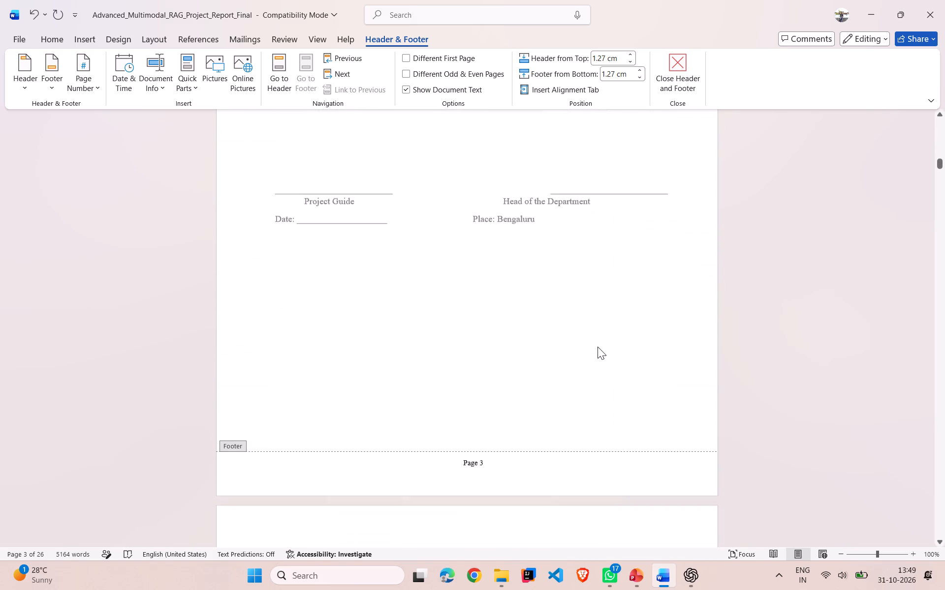
pyautogui.scroll(-1, 598, 347)
pyautogui.scroll(1, 598, 347)
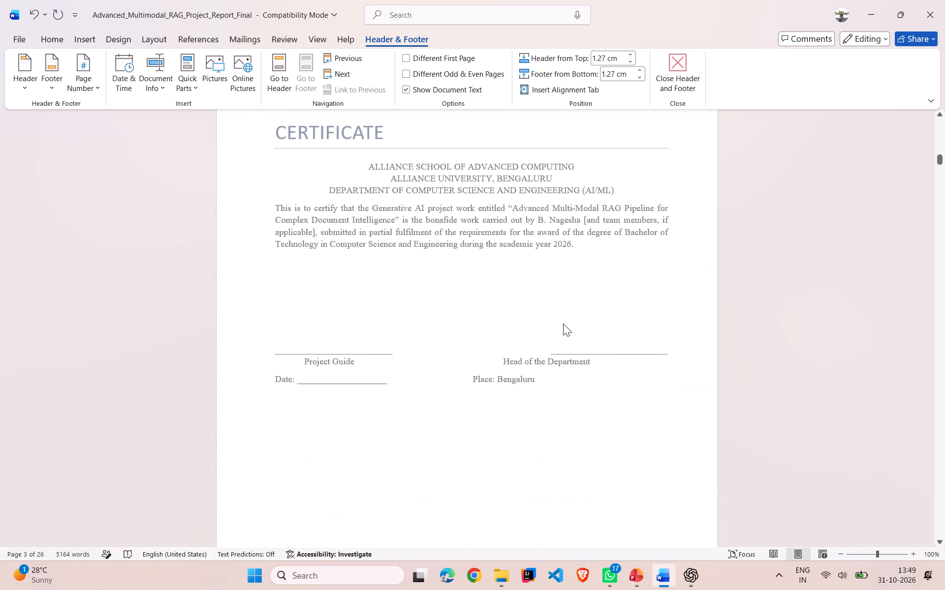
pyautogui.click(563, 324)
pyautogui.doubleClick(563, 324)
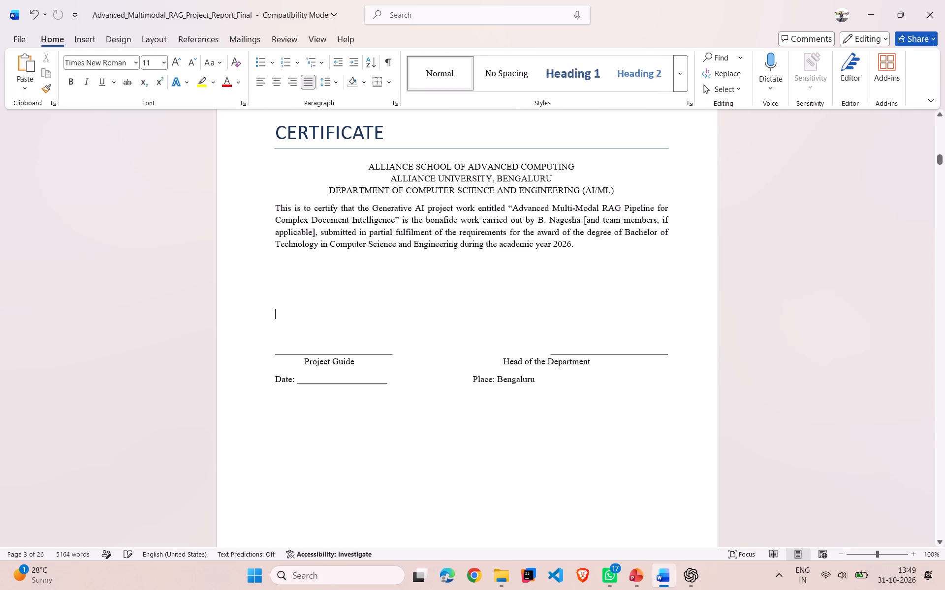
pyautogui.scroll(1, 533, 307)
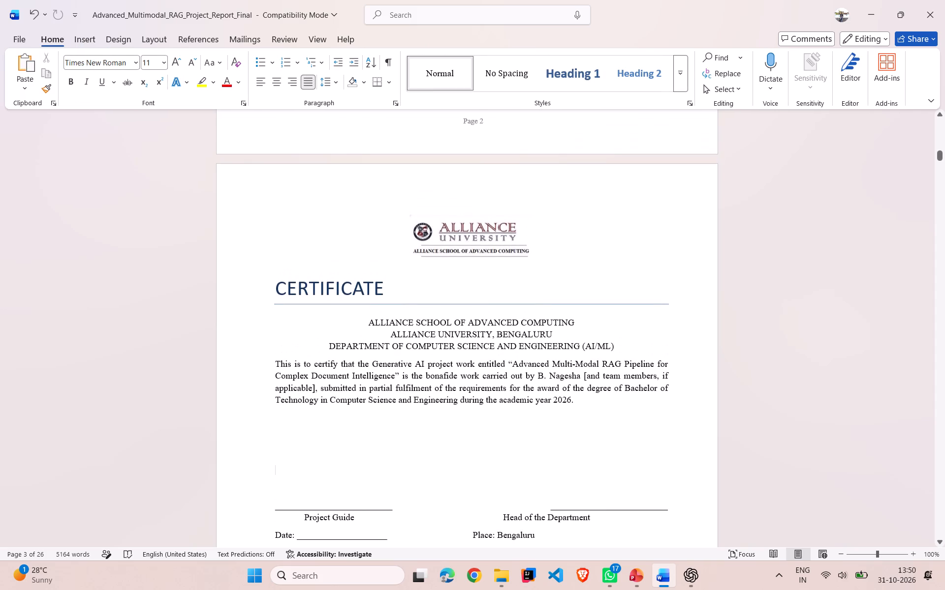
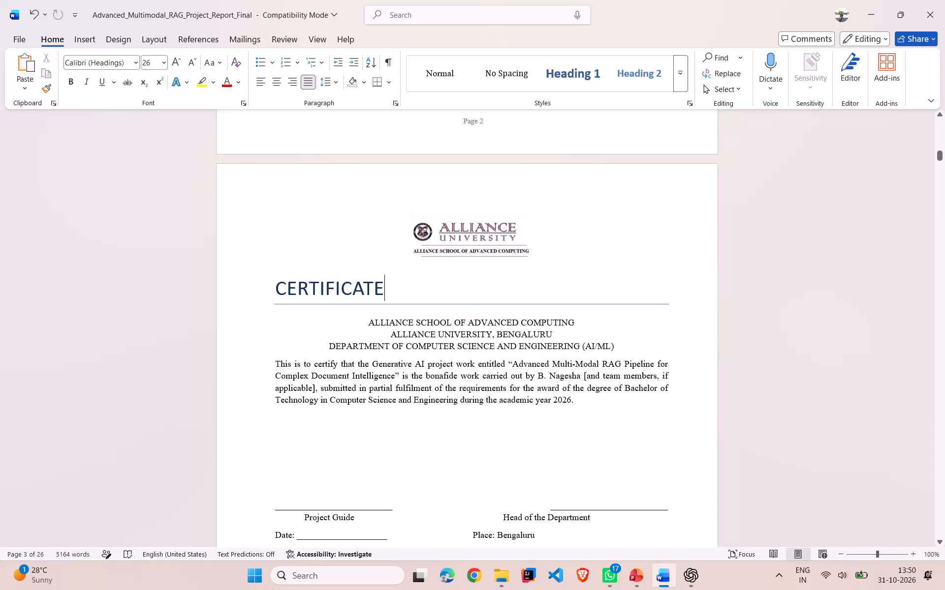
# Try to select the horizontal line beneath the CERTIFICATE heading on the certificate page.
pyautogui.click(481, 305)
pyautogui.moveTo(481, 305); pyautogui.dragTo(500, 302)
pyautogui.doubleClick(500, 302)
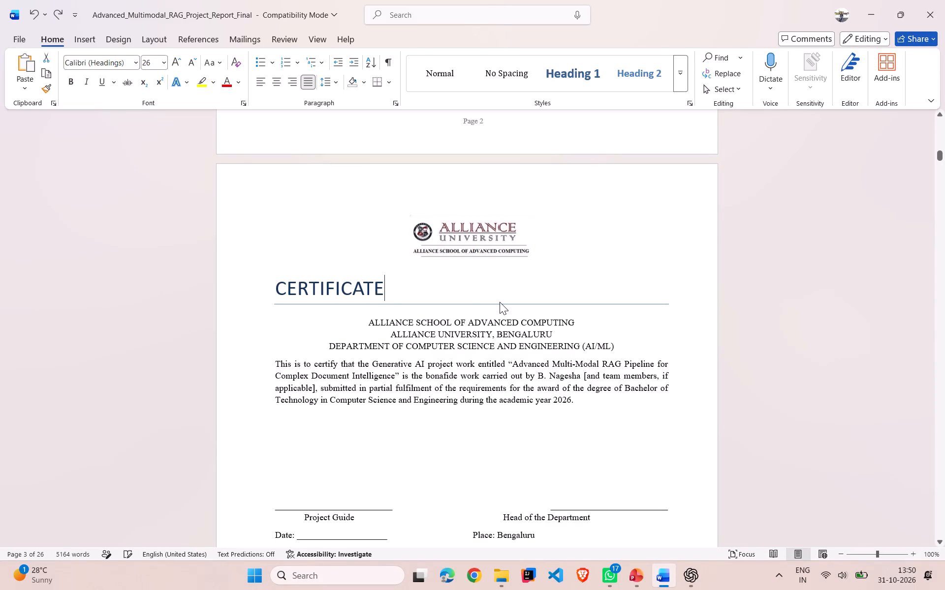
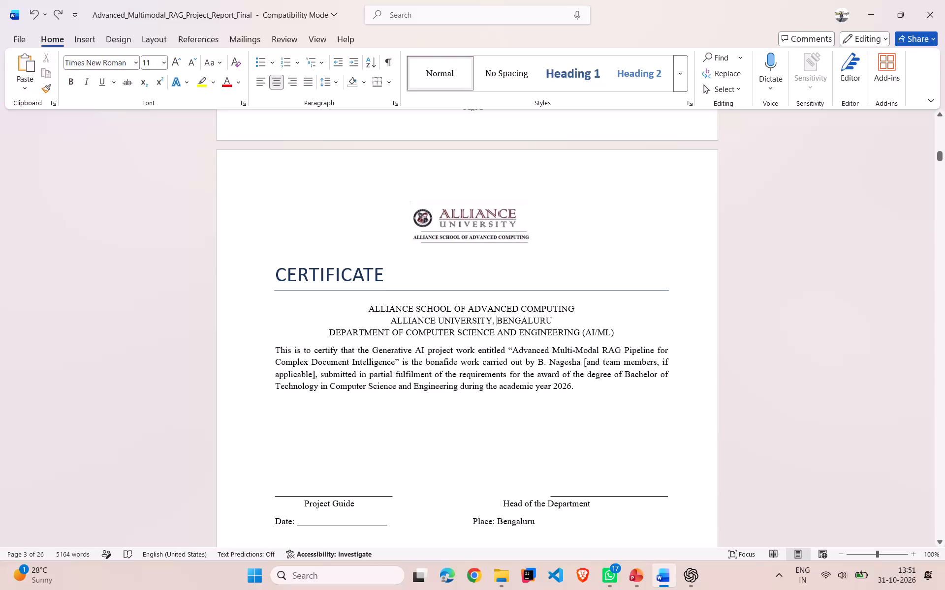
# Centre the "CERTIFICATE" heading on the certificate page.
pyautogui.click(388, 274)
pyautogui.click(388, 274)
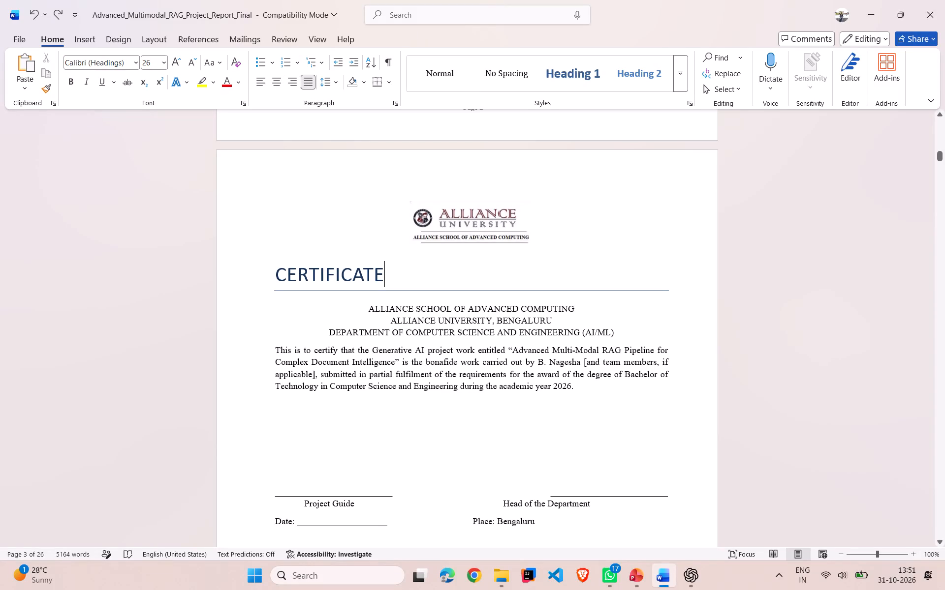
pyautogui.moveTo(388, 274); pyautogui.dragTo(296, 266)
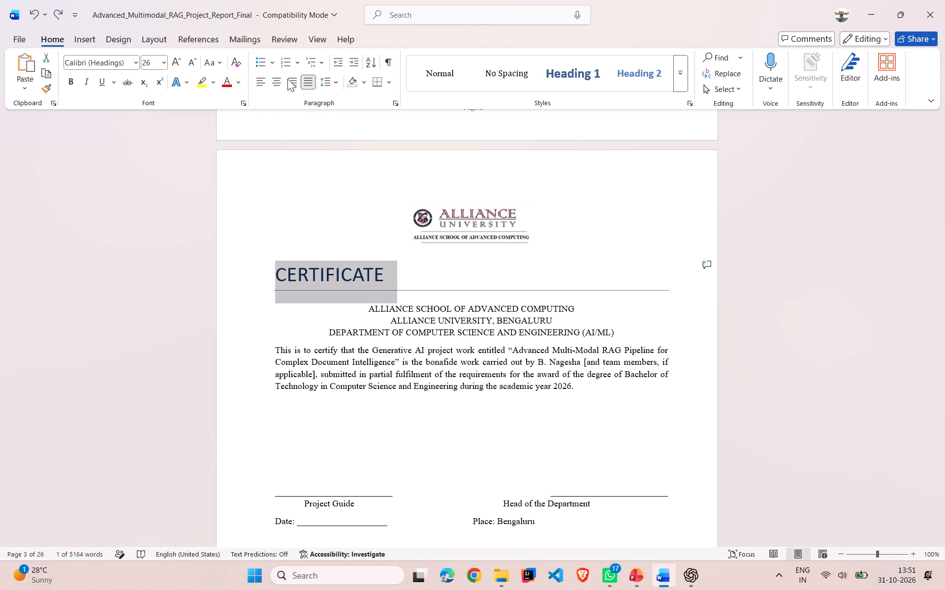
pyautogui.click(279, 79)
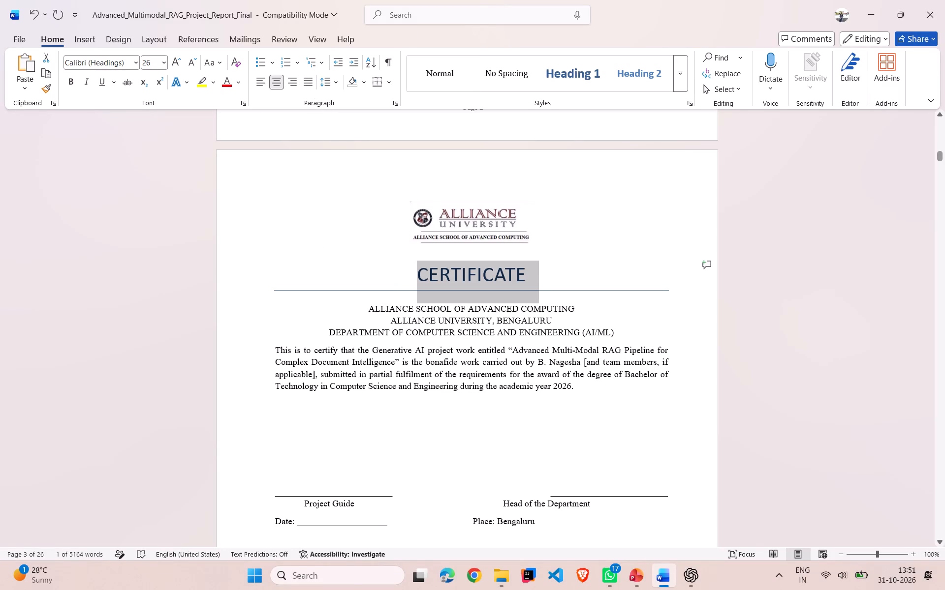
pyautogui.click(424, 313)
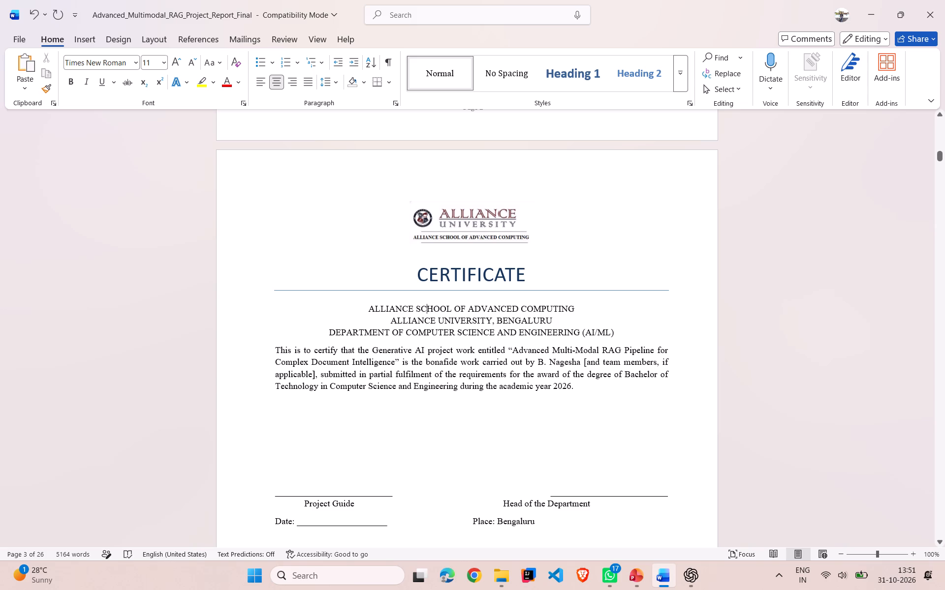
# Select the word "UNIVERSITY" in the "ALLIANCE UNIVERSITY, BENGALURU" line below the certificate heading.
pyautogui.doubleClick(475, 325)
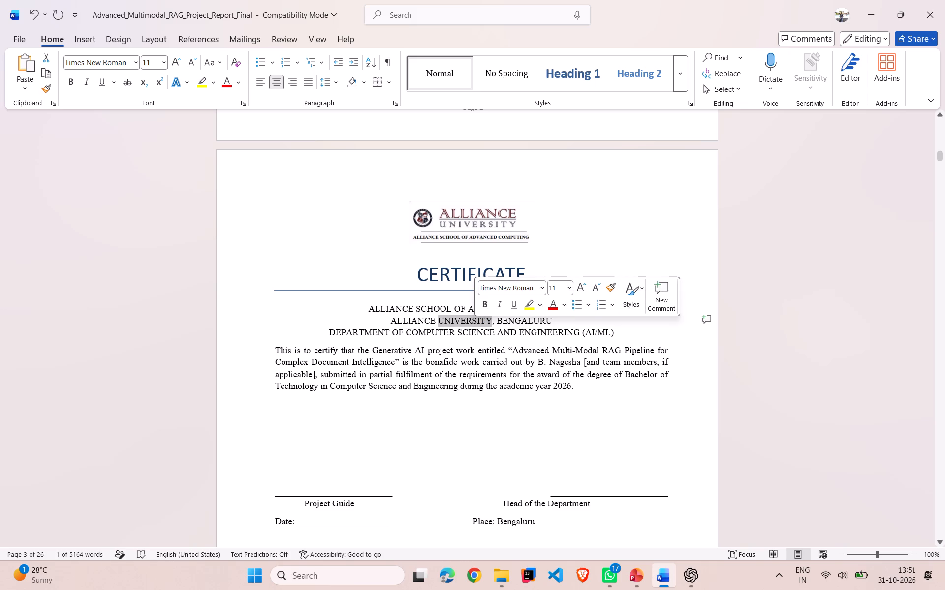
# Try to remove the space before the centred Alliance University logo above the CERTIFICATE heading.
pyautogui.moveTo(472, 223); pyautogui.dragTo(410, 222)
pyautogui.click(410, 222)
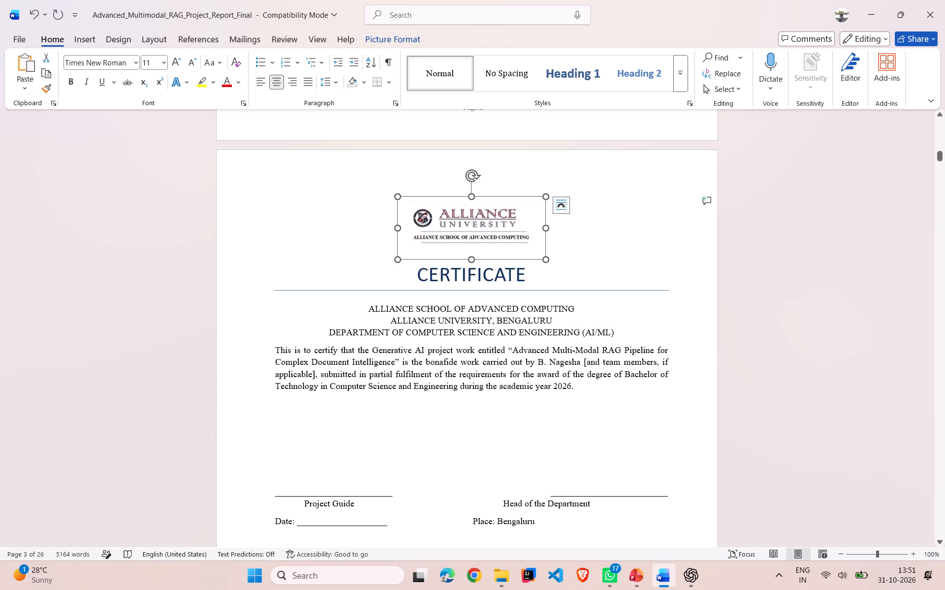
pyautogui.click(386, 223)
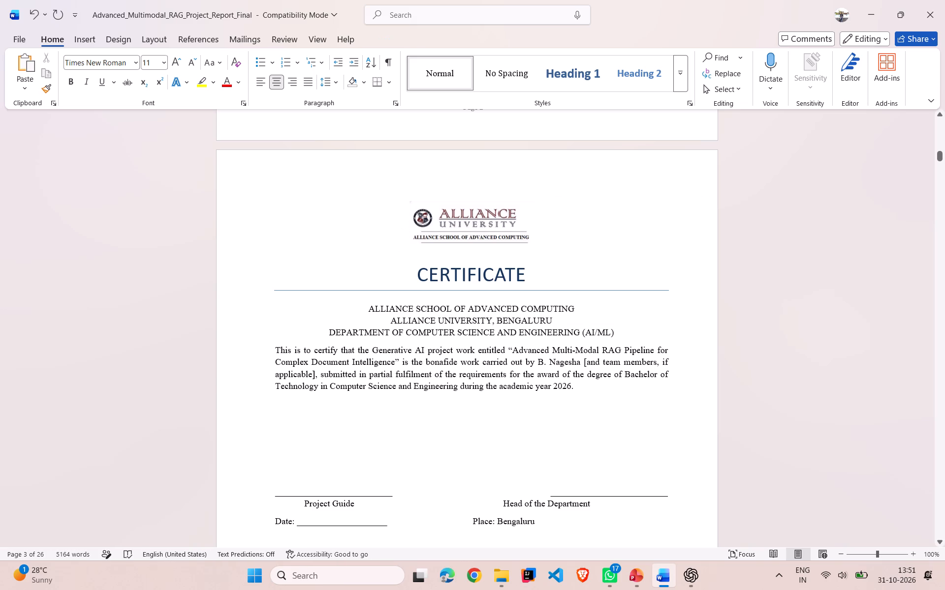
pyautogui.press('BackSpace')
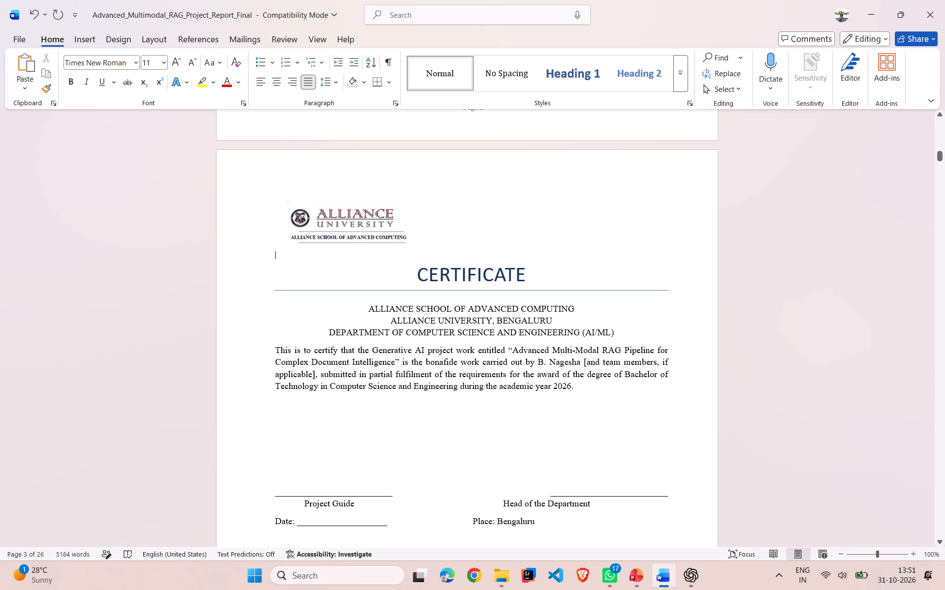
# Copy the three centred school, university and department lines below the CERTIFICATE heading.
pyautogui.moveTo(618, 332); pyautogui.dragTo(384, 308)
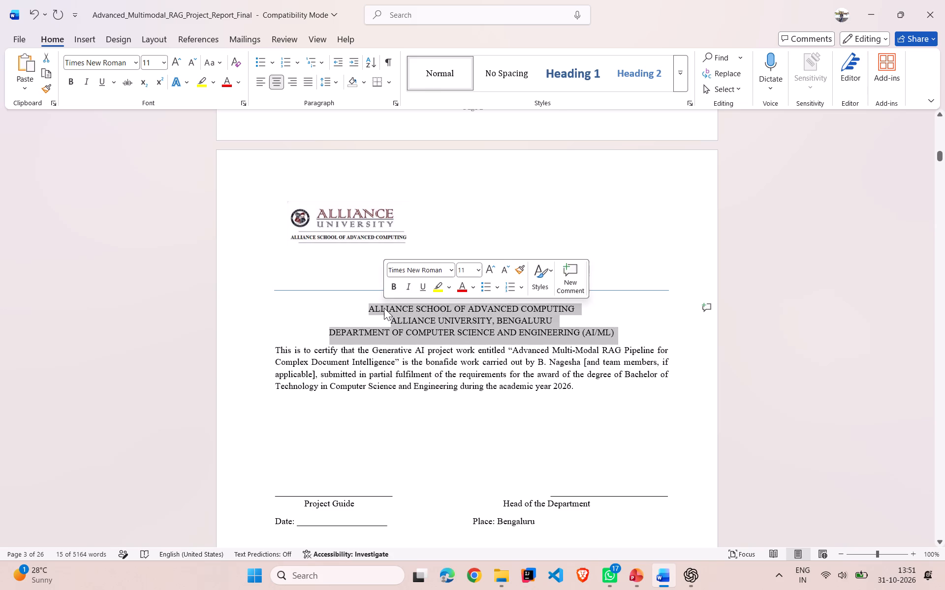
pyautogui.hotkey('ctrl', 'c')
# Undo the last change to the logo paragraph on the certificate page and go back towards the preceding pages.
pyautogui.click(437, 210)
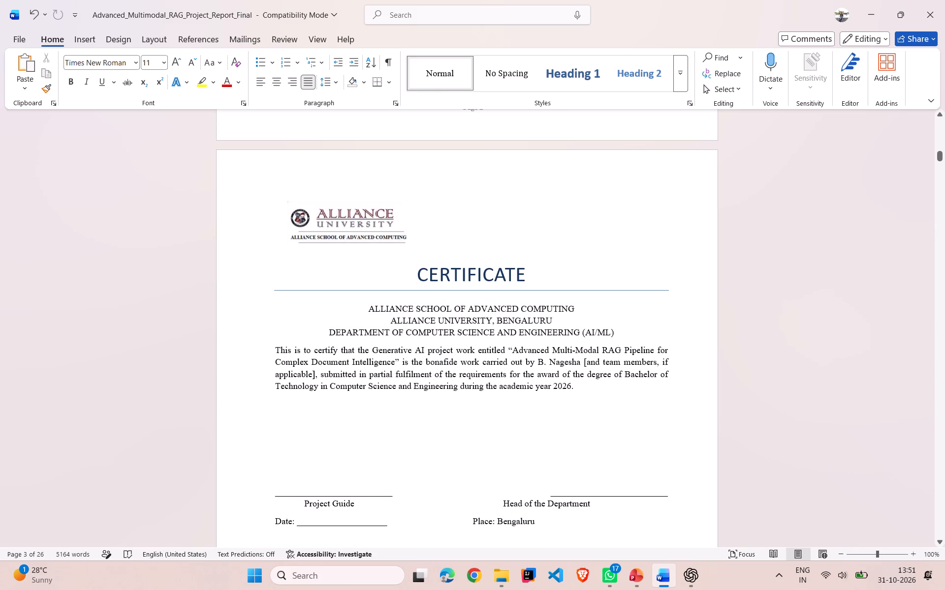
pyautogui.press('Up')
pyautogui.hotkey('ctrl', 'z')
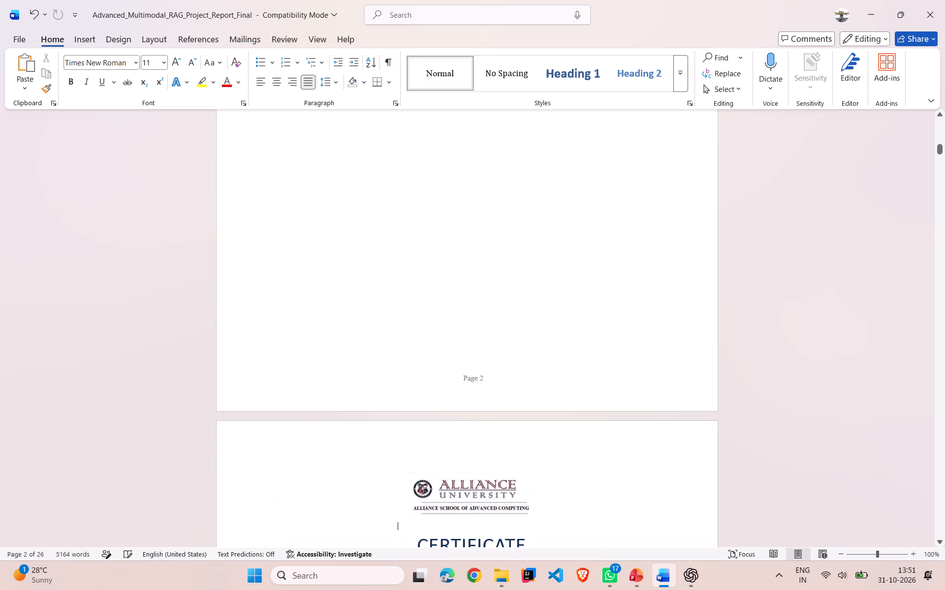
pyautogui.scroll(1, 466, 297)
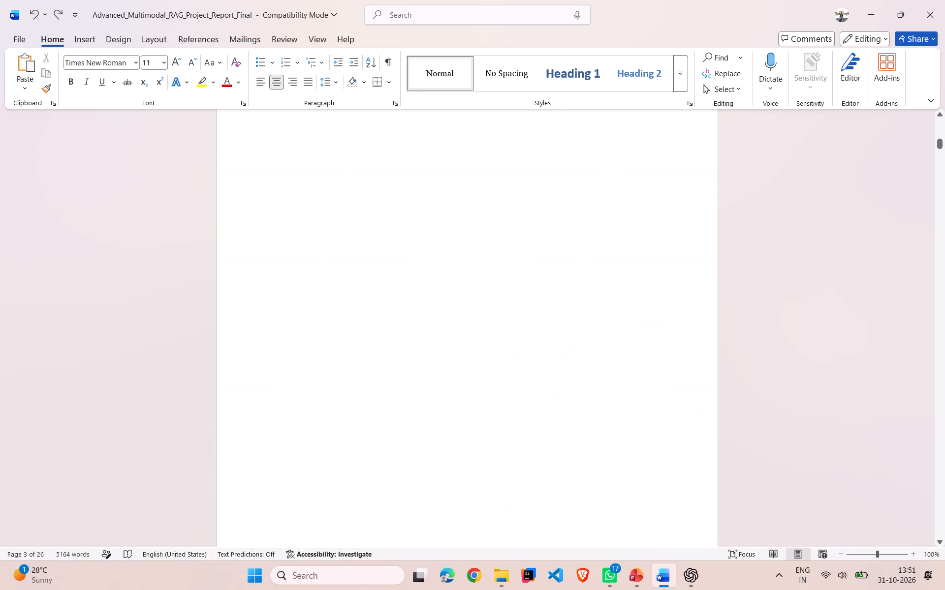
# Undo the last three edits, going back to the change made at the CERTIFICATE heading.
pyautogui.hotkey('ctrl', 'z')
pyautogui.hotkey('ctrl', 'z')
pyautogui.hotkey('ctrl', 'z')
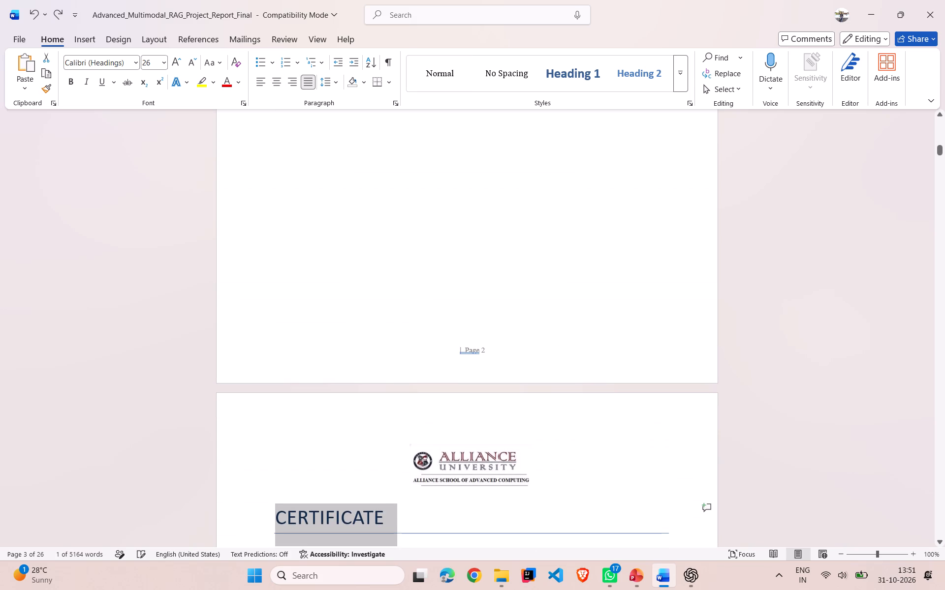
# Check the cover page, the school and date lines on page 2, and the certificate page after the undo.
pyautogui.scroll(3, 464, 345)
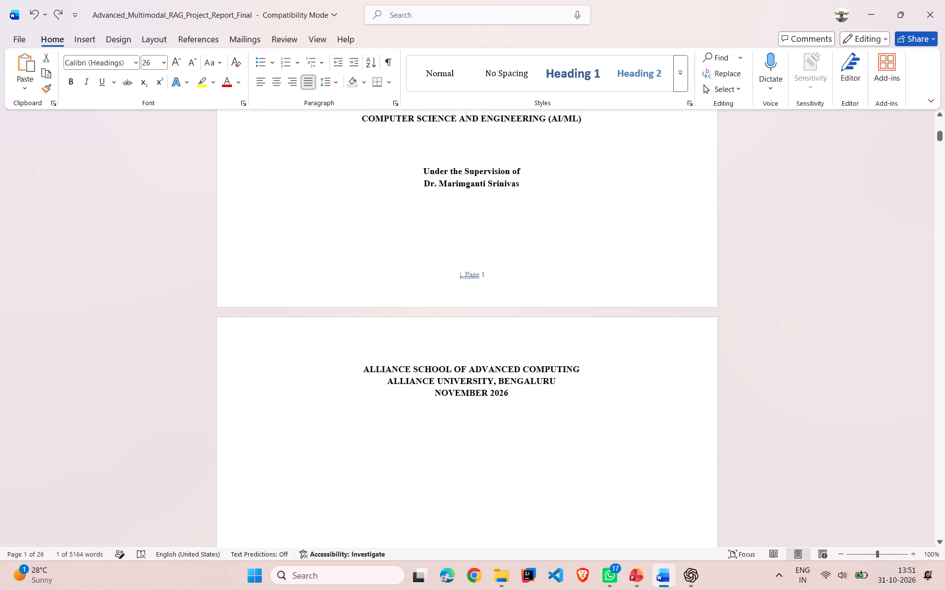
pyautogui.scroll(2, 464, 345)
pyautogui.scroll(-2, 464, 345)
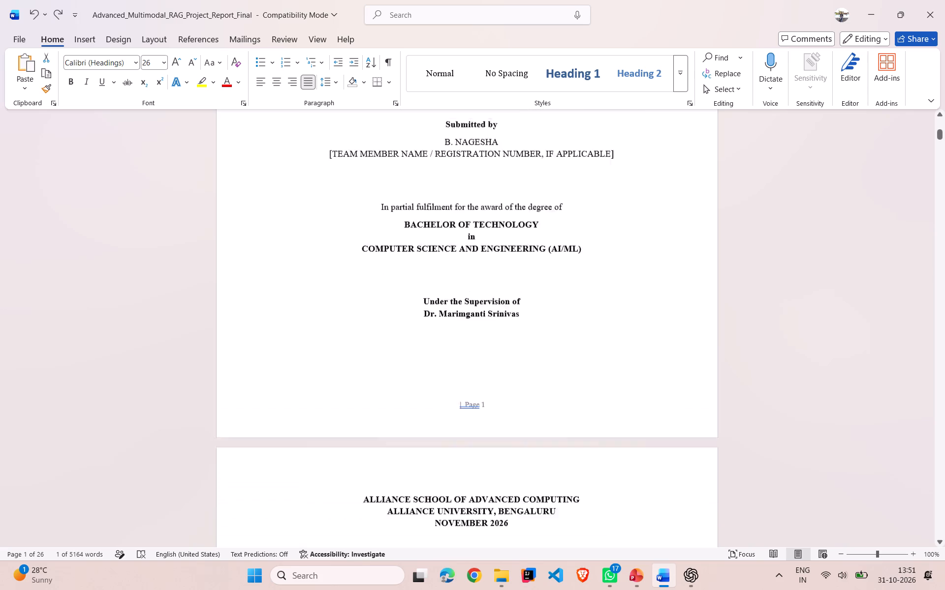
pyautogui.scroll(-4, 464, 345)
pyautogui.scroll(1, 464, 345)
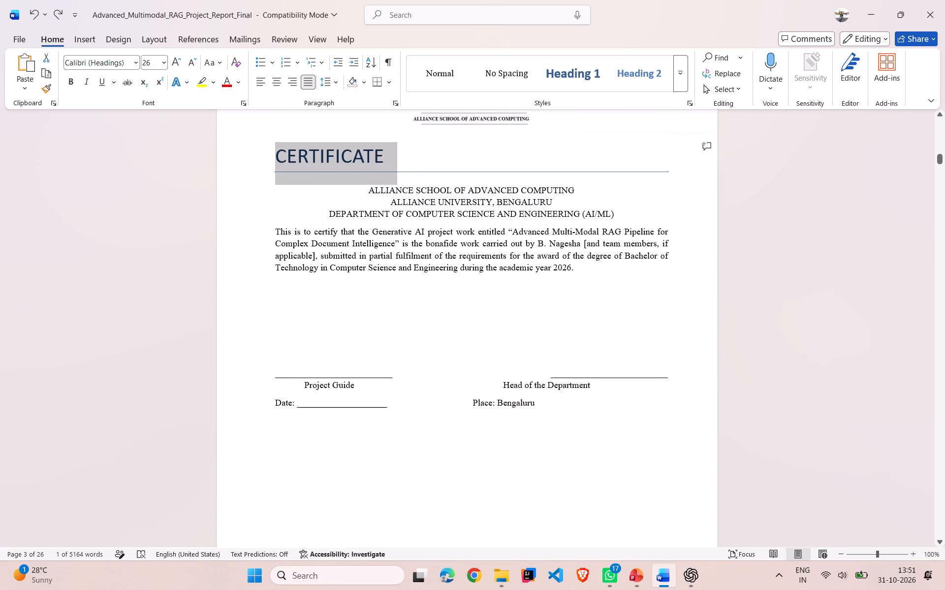
pyautogui.scroll(1, 567, 211)
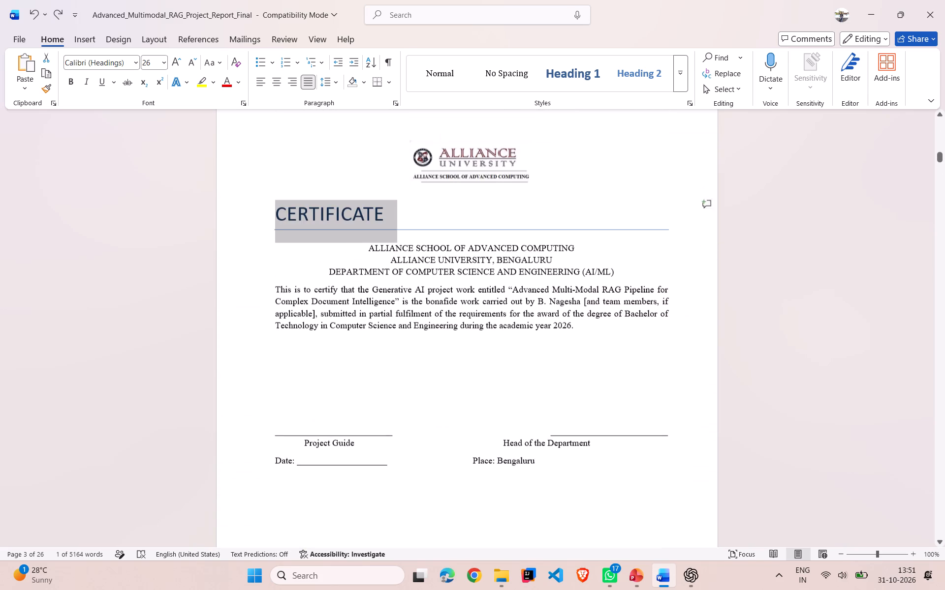
pyautogui.scroll(1, 567, 211)
# Look through the rest of the report, from the Declaration and Abstract through the chapters to the last page.
pyautogui.scroll(-7, 551, 337)
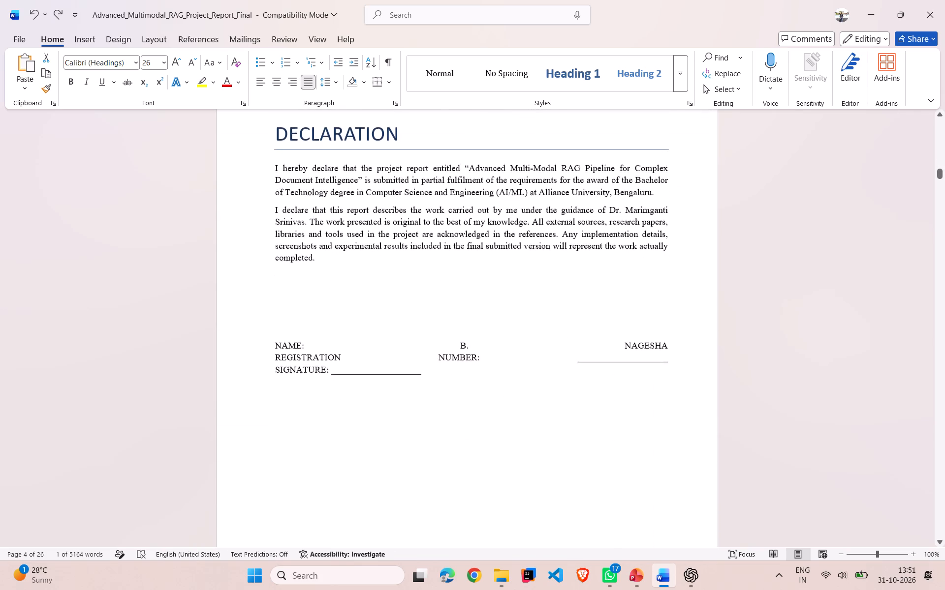
pyautogui.scroll(-3, 551, 337)
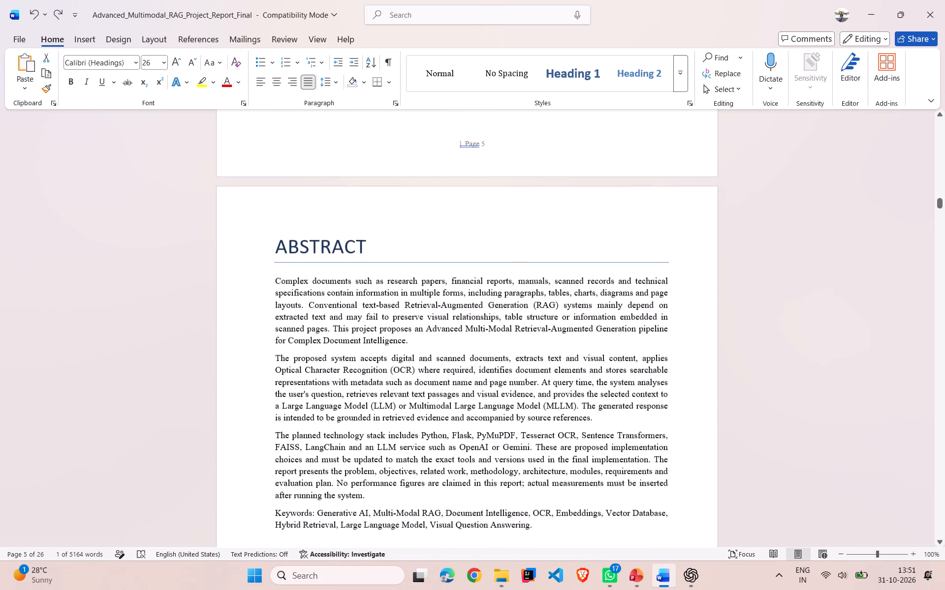
pyautogui.scroll(-5, 551, 337)
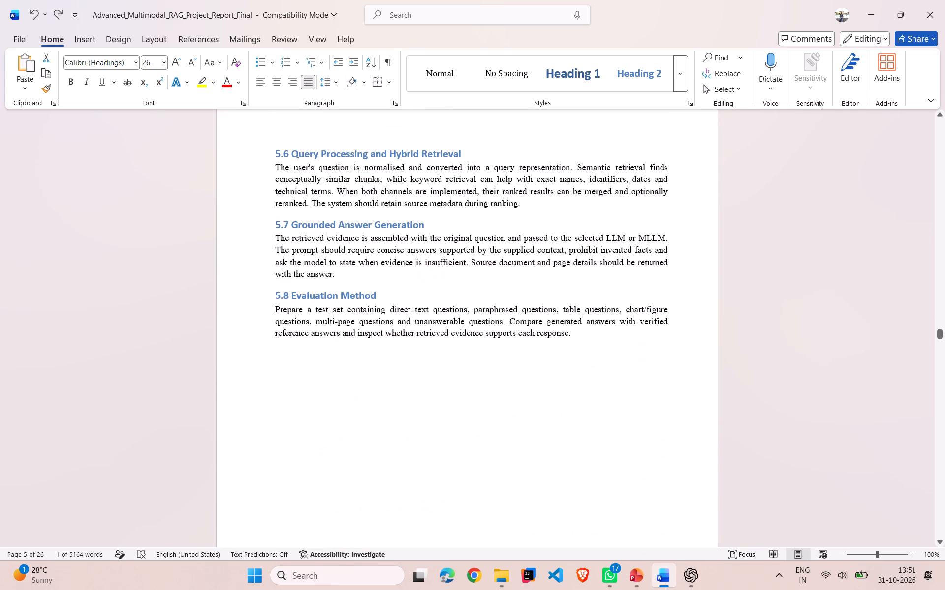
pyautogui.scroll(-16, 551, 337)
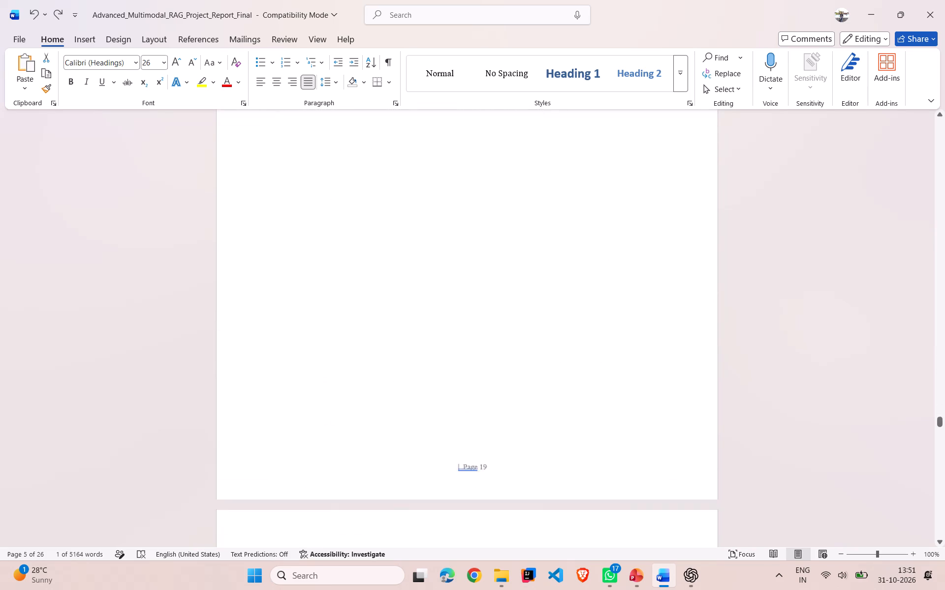
pyautogui.scroll(-19, 551, 337)
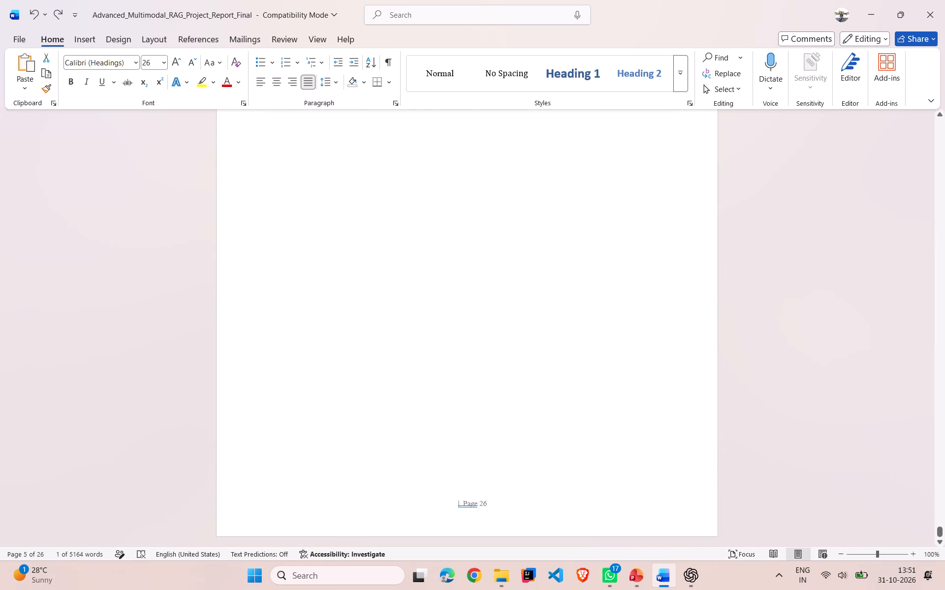
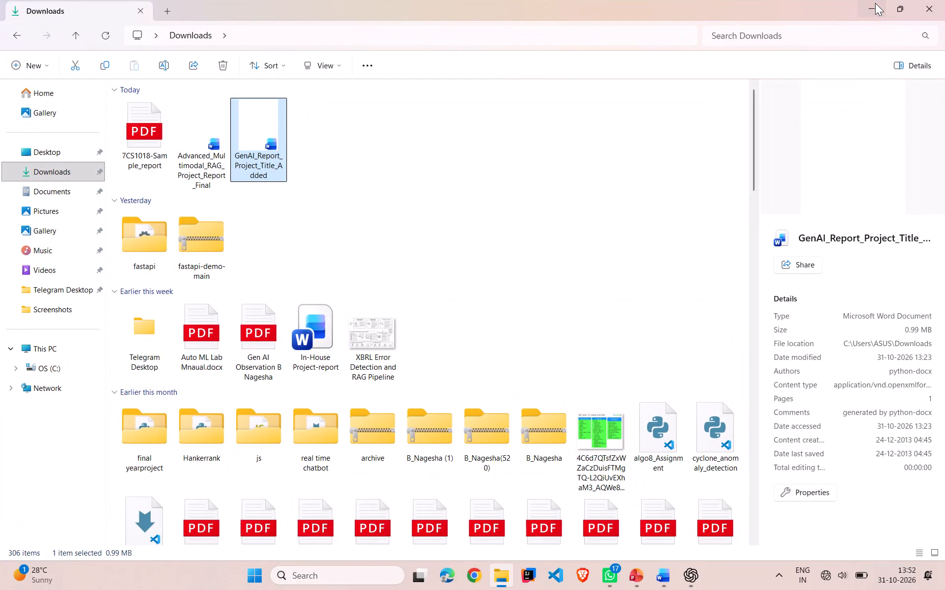
# Dismiss the Downloads folder window and return to the Advanced_Multimodal_RAG_Project_Report_Final document in Word.
pyautogui.click(898, 4)
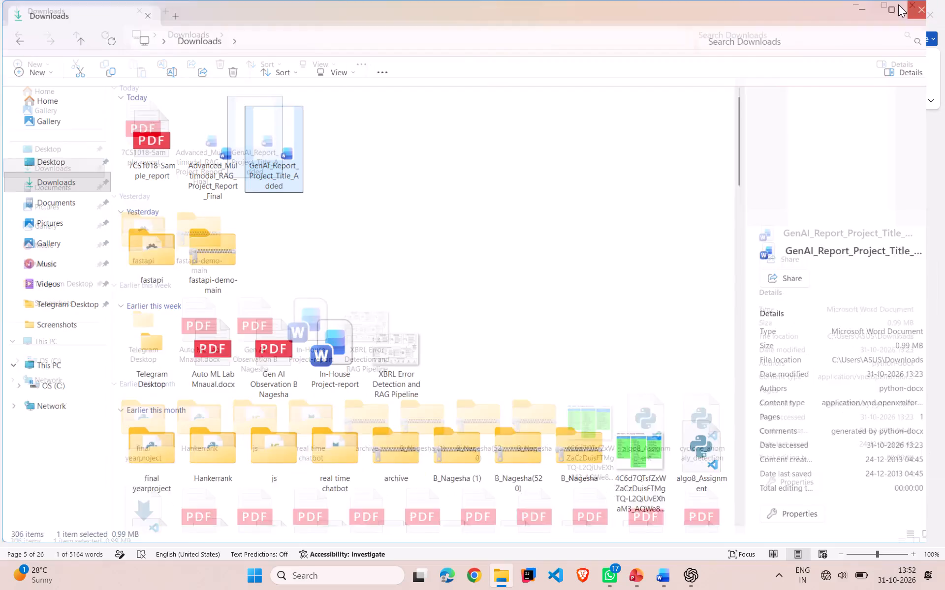
pyautogui.click(834, 9)
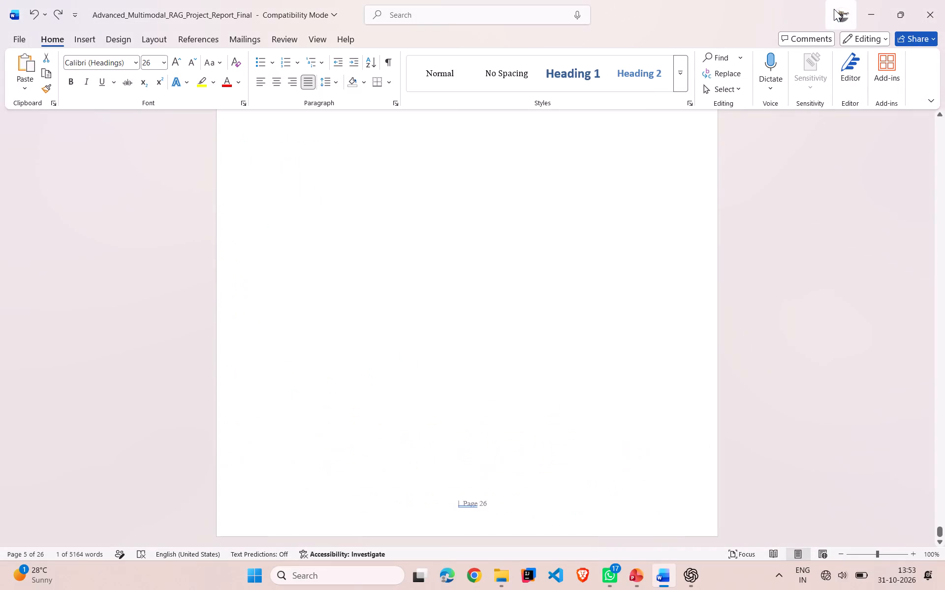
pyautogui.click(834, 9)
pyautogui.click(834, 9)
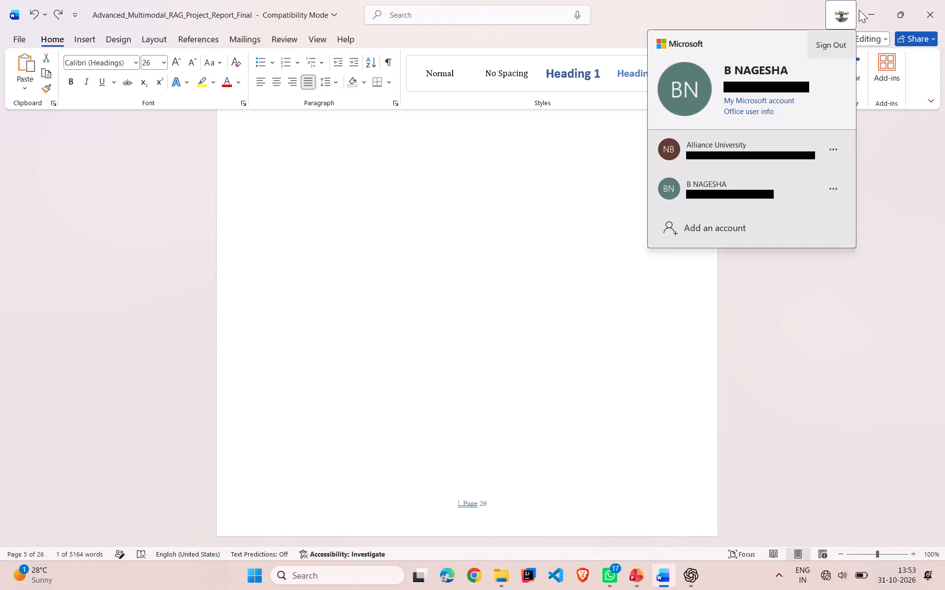
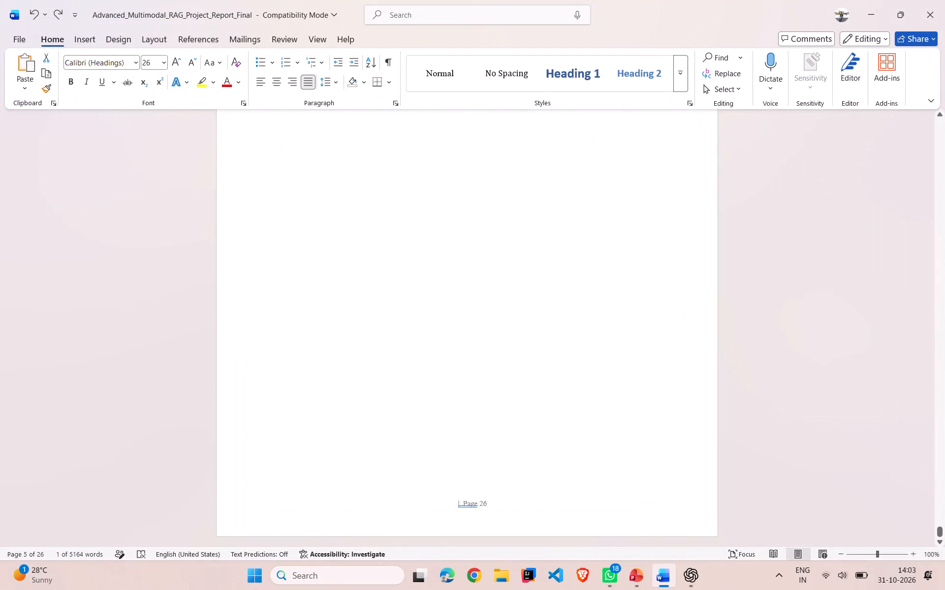
# Review the project report from its last page back to the cover page, checking the page footer, logo and title details.
pyautogui.scroll(2, 582, 302)
pyautogui.scroll(-1, 582, 302)
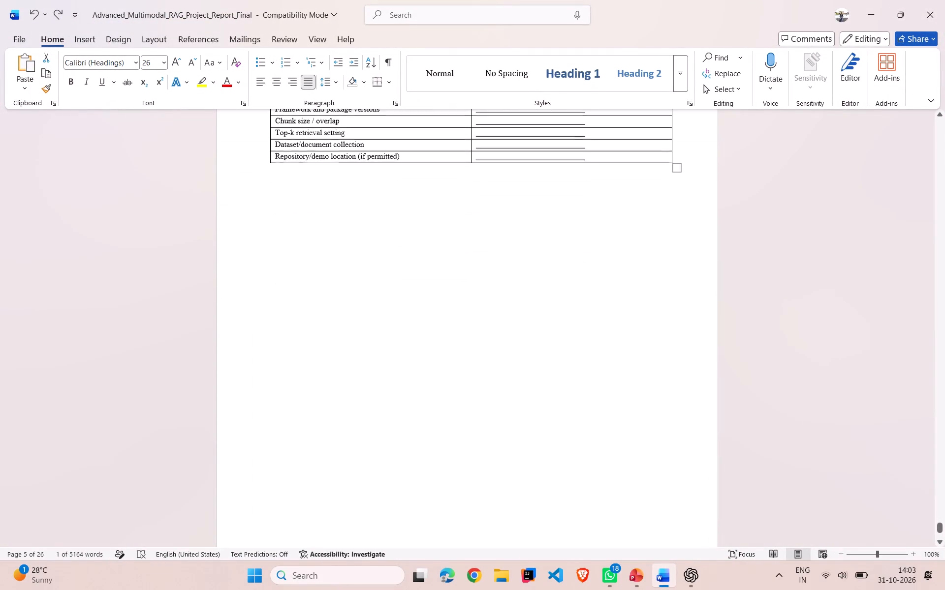
pyautogui.scroll(-2, 582, 302)
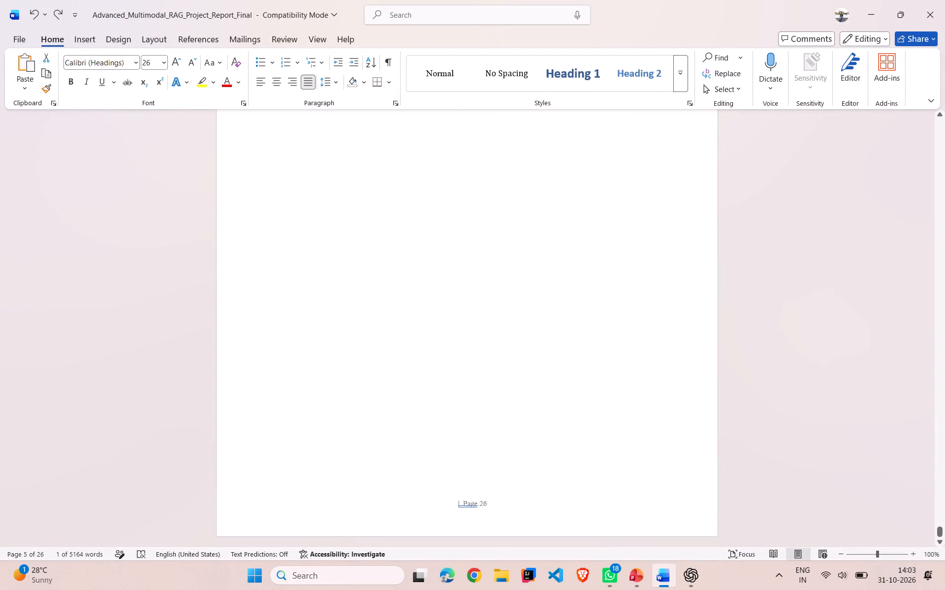
pyautogui.click(461, 503)
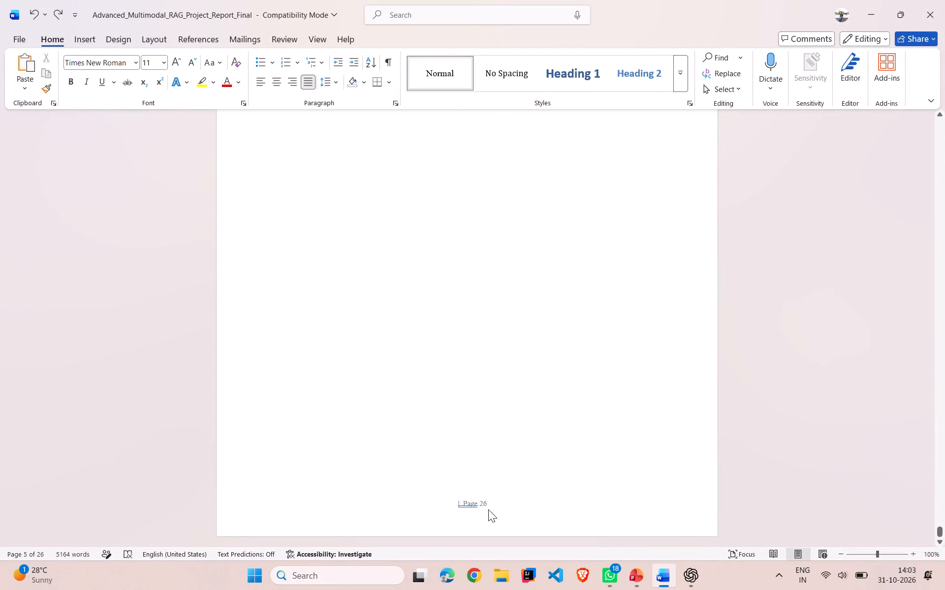
pyautogui.scroll(7, 504, 420)
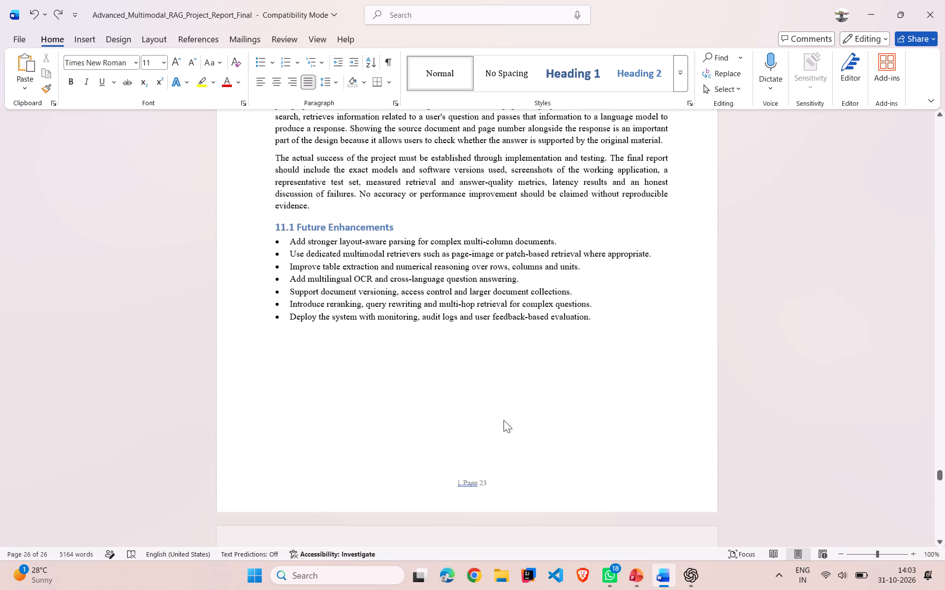
pyautogui.scroll(16, 504, 420)
pyautogui.scroll(-1, 504, 420)
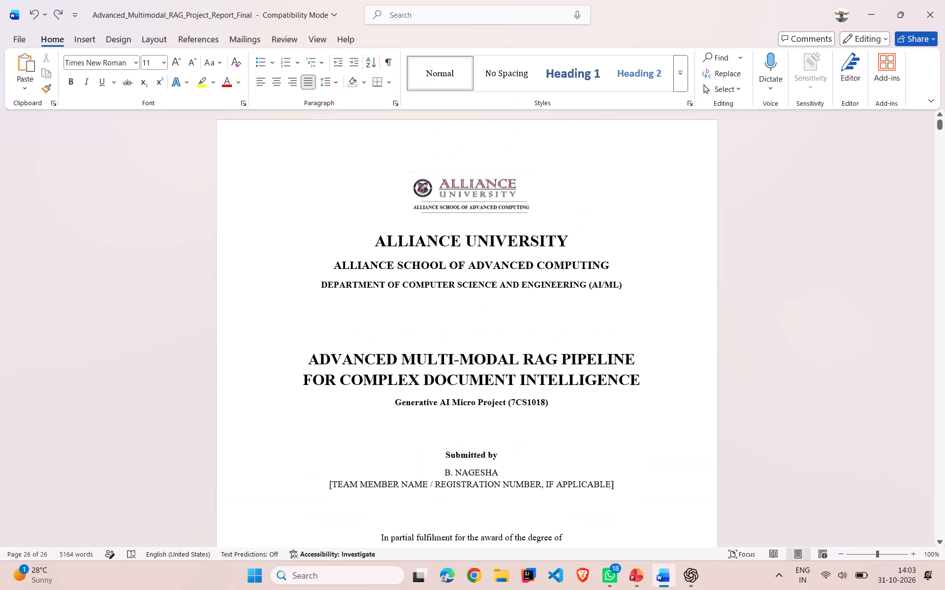
pyautogui.scroll(-2, 504, 420)
pyautogui.scroll(3, 504, 420)
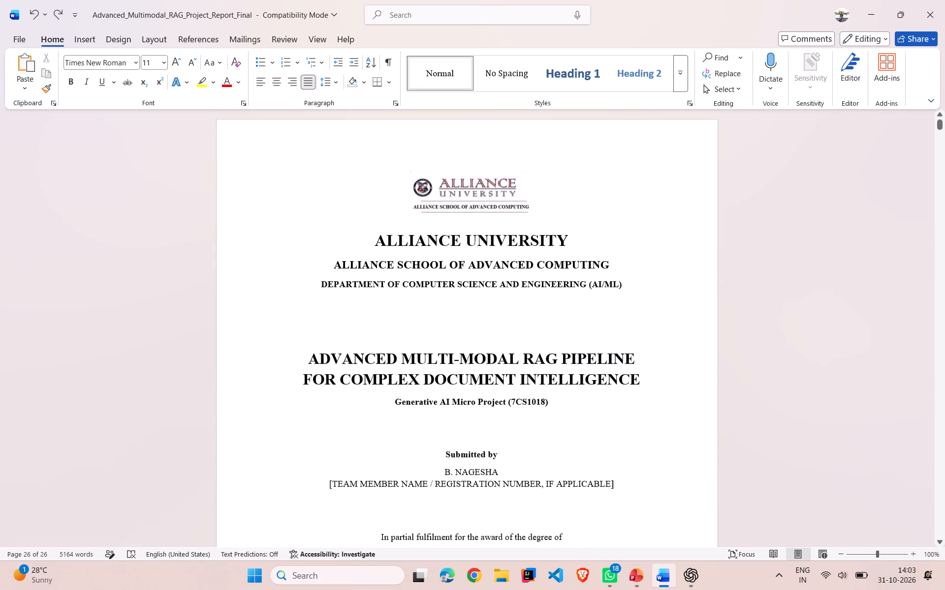
pyautogui.click(472, 193)
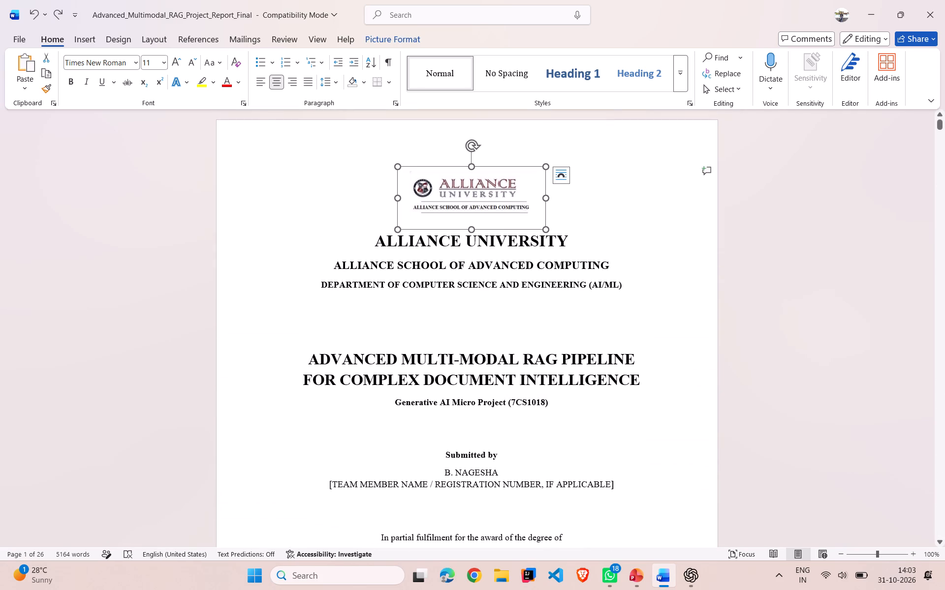
pyautogui.scroll(-1, 653, 427)
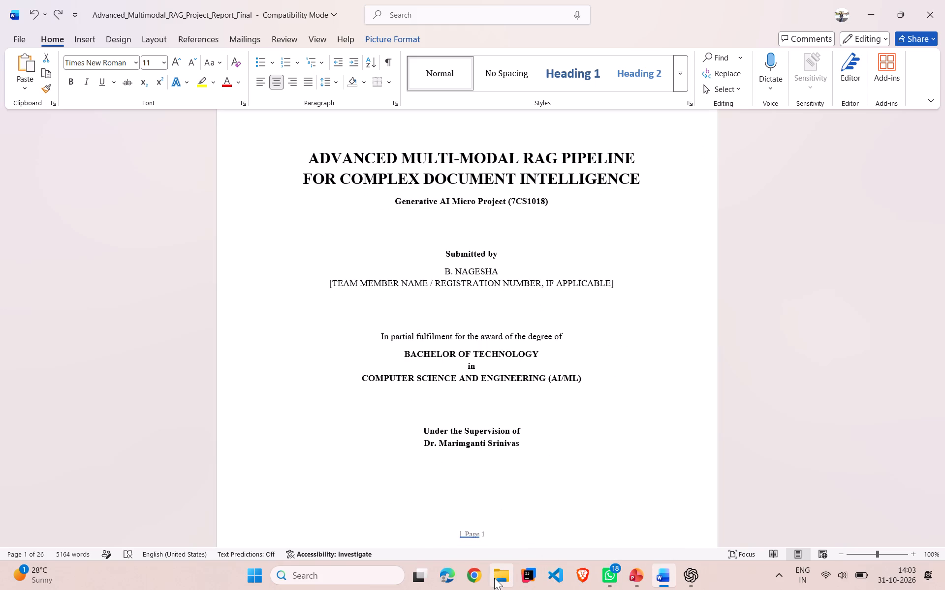
# Switch to Edge, search the web for "pdf to word" and open iLovePDF's PDF to Word converter.
pyautogui.click(451, 572)
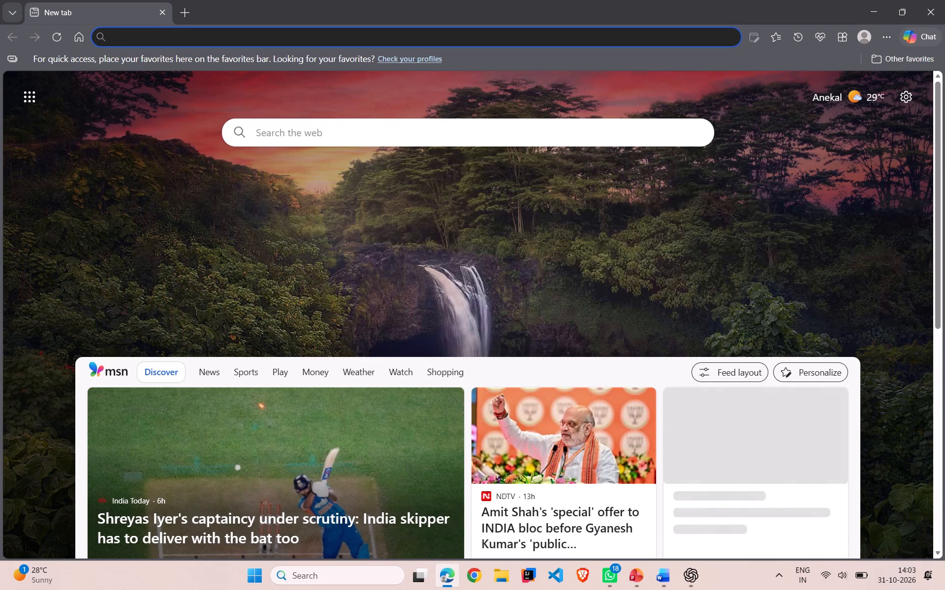
pyautogui.click(154, 37)
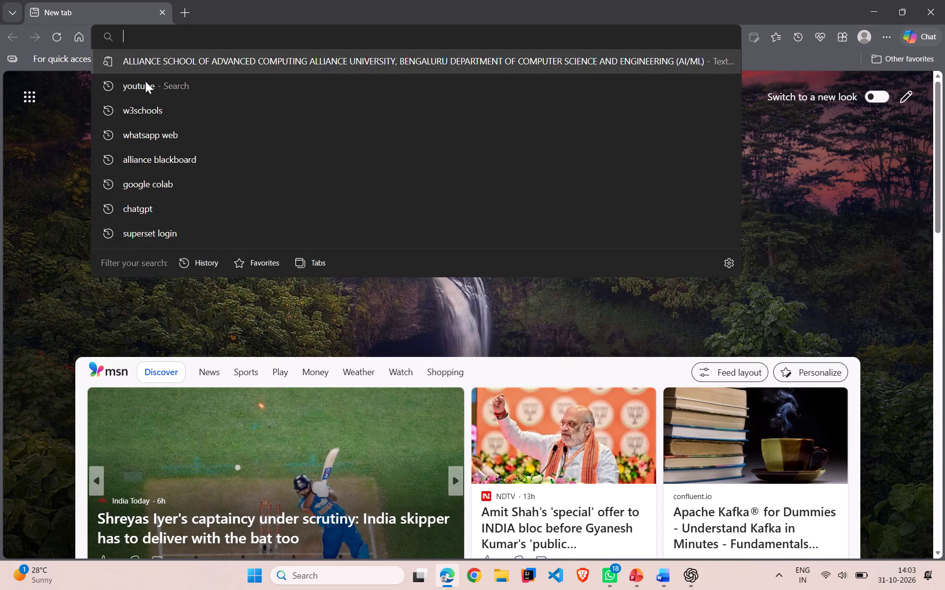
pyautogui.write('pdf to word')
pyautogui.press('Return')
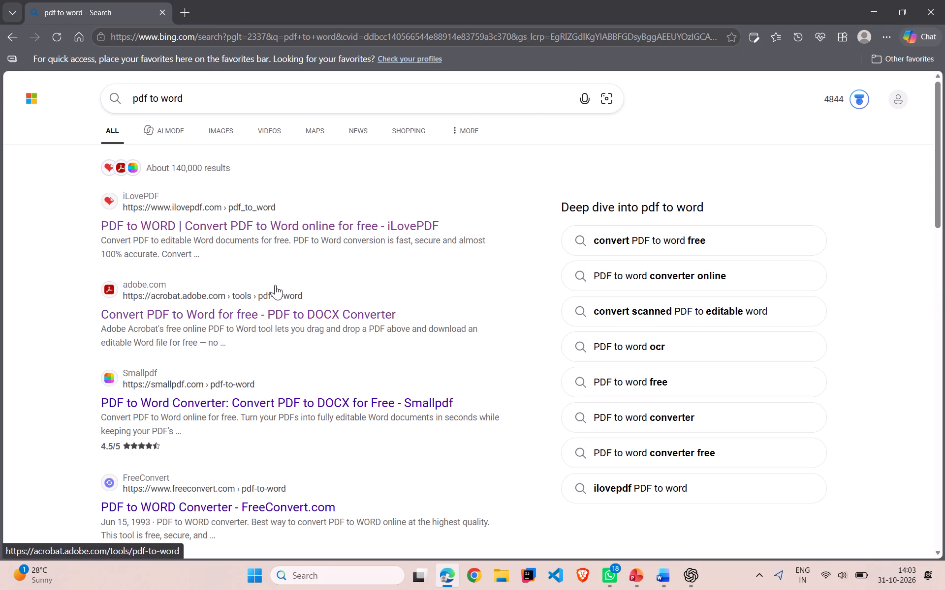
pyautogui.click(162, 223)
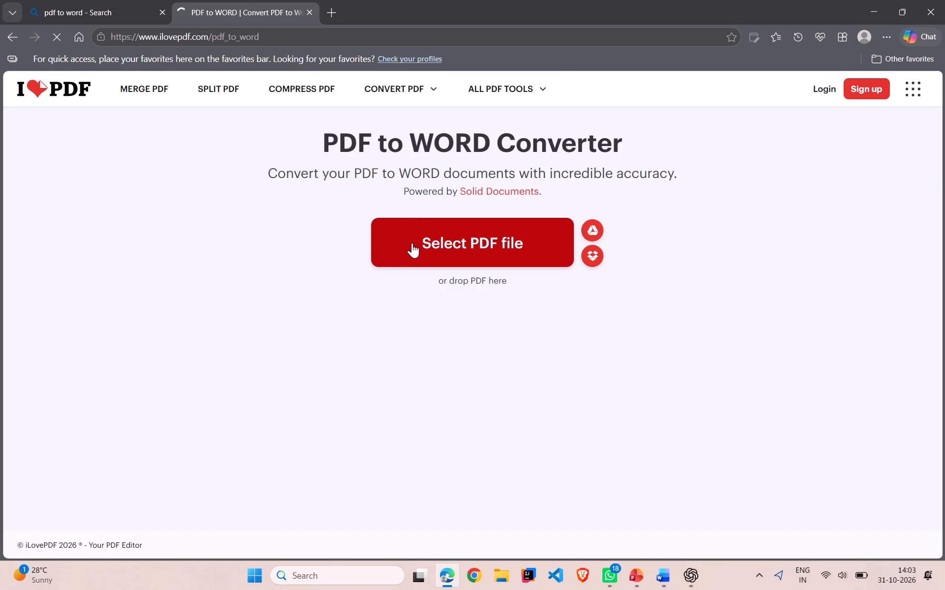
# Upload the 7CS1018-Sample_report PDF from Downloads and convert it to Word without OCR.
pyautogui.click(412, 243)
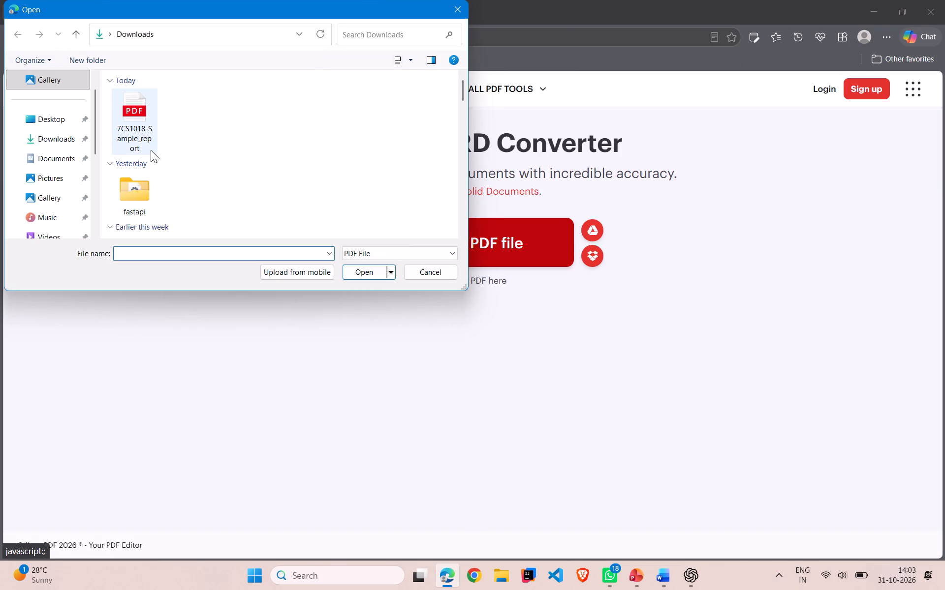
pyautogui.click(140, 131)
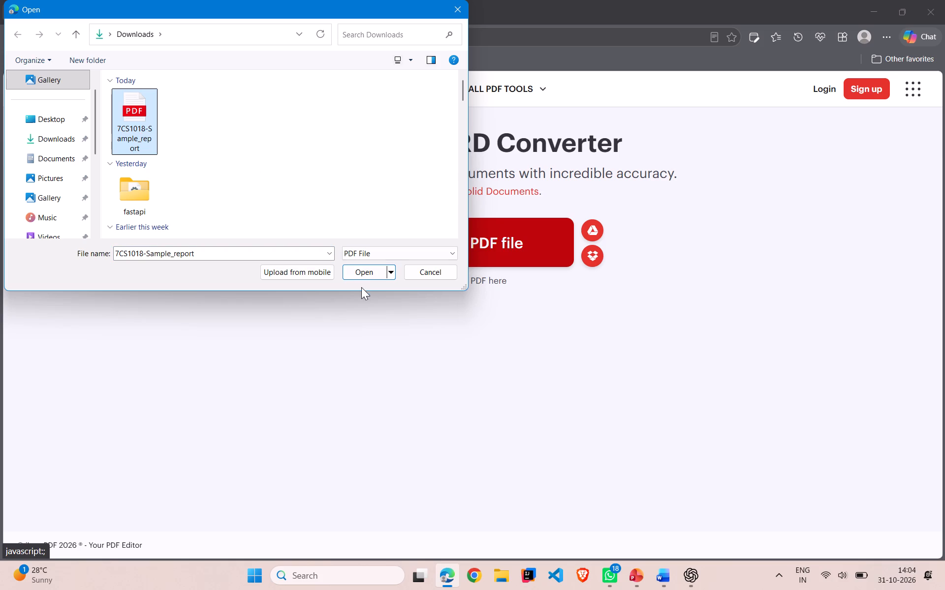
pyautogui.click(357, 273)
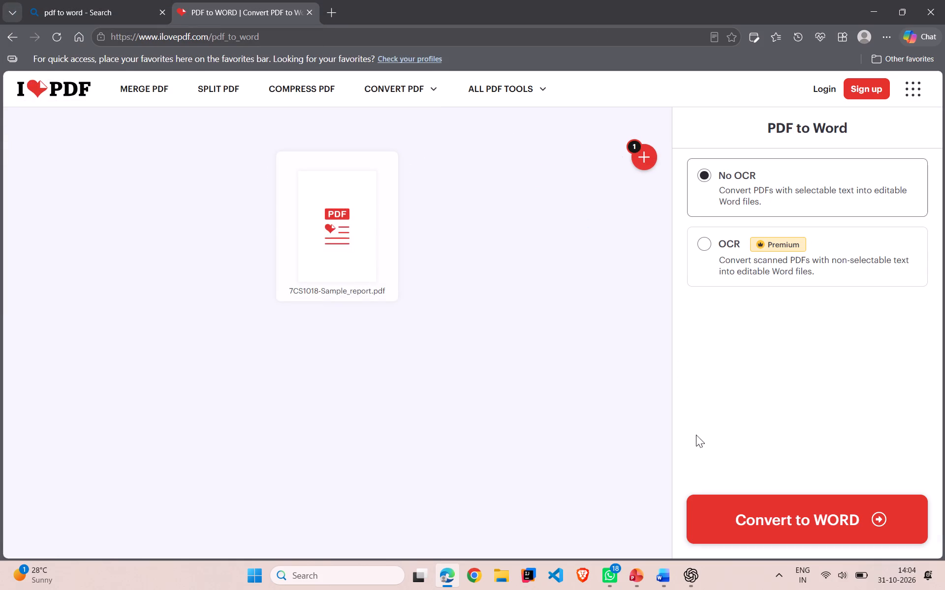
pyautogui.click(803, 525)
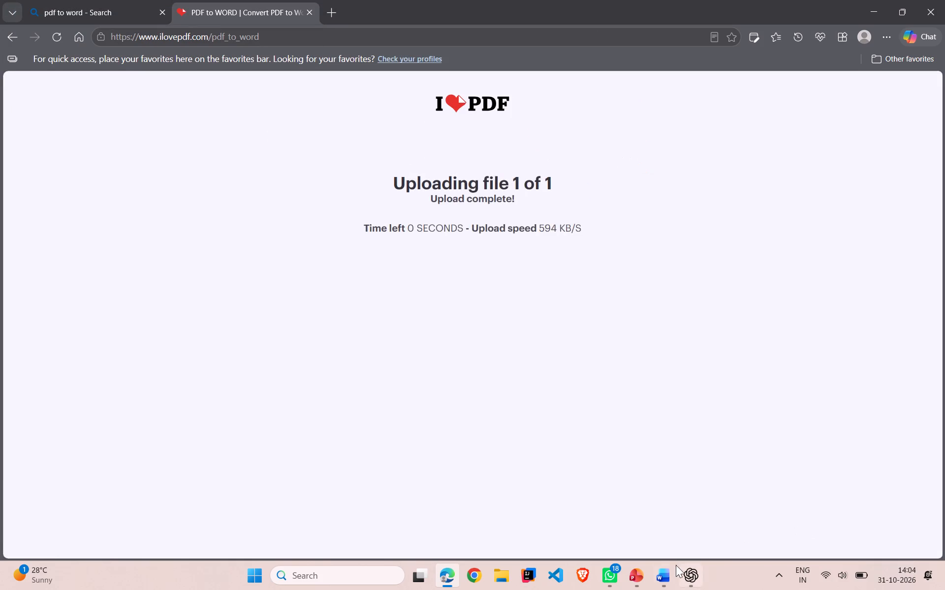
pyautogui.click(661, 578)
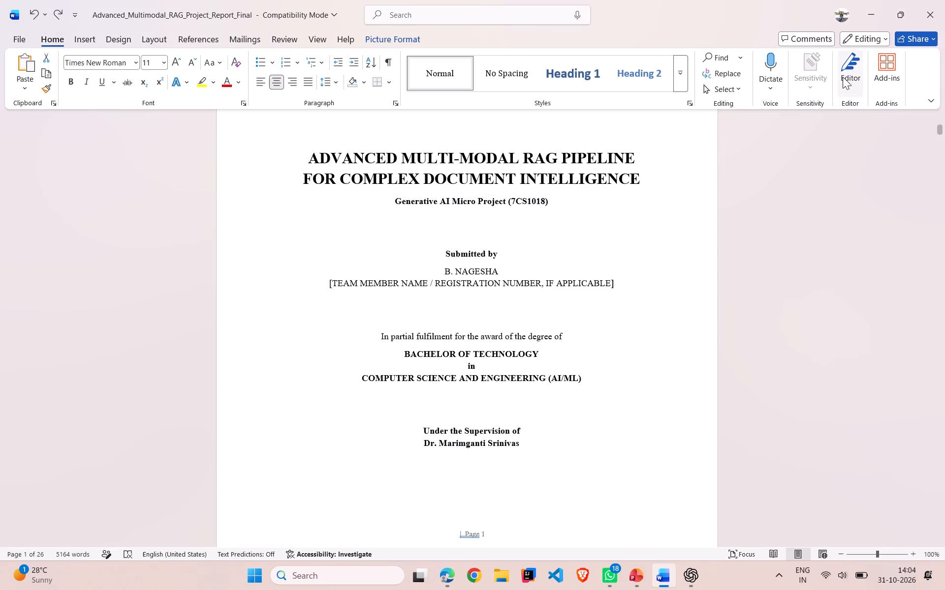
pyautogui.click(866, 19)
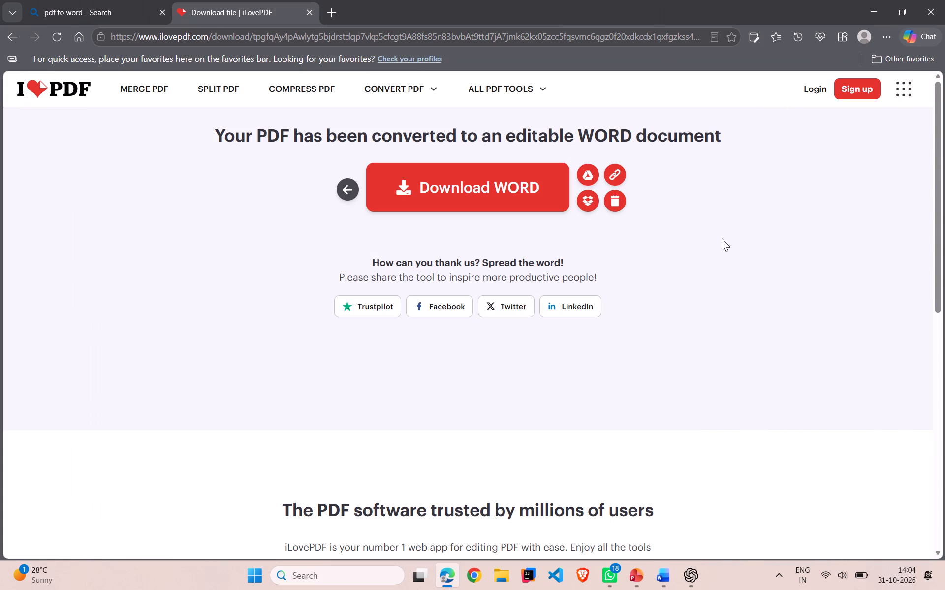
# Download the converted 7CS1018-Sample_report document and open it in Word with editing enabled.
pyautogui.click(481, 187)
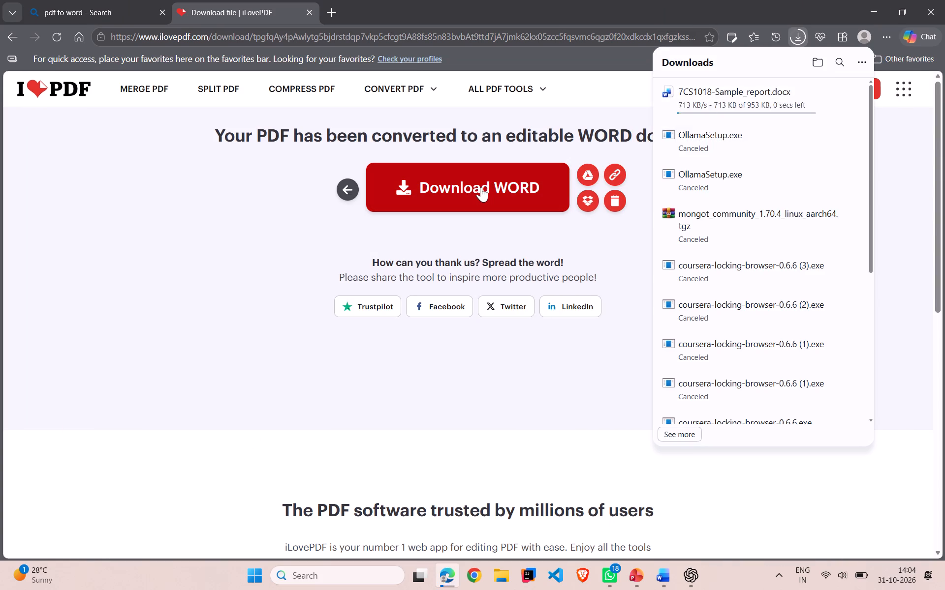
pyautogui.click(696, 106)
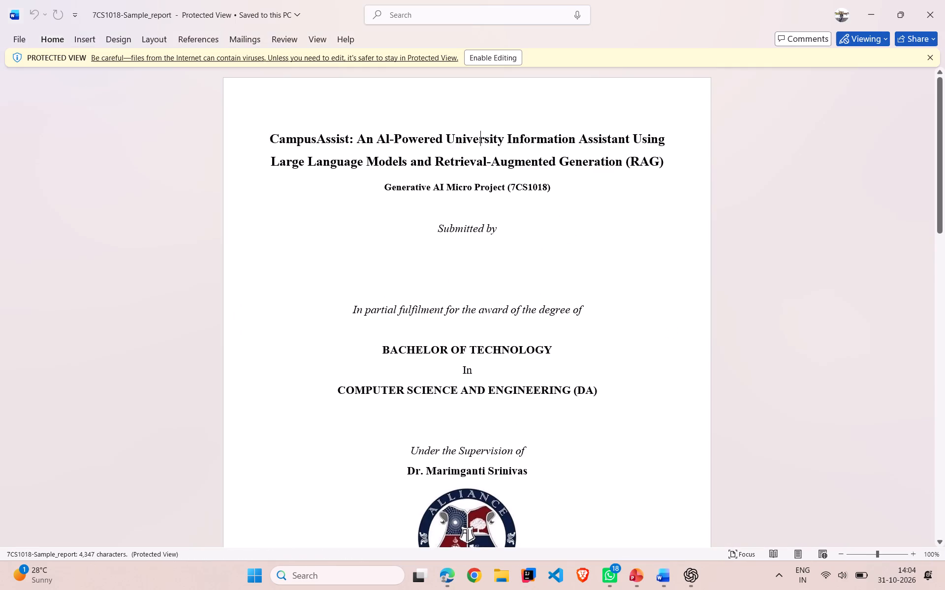
pyautogui.click(497, 56)
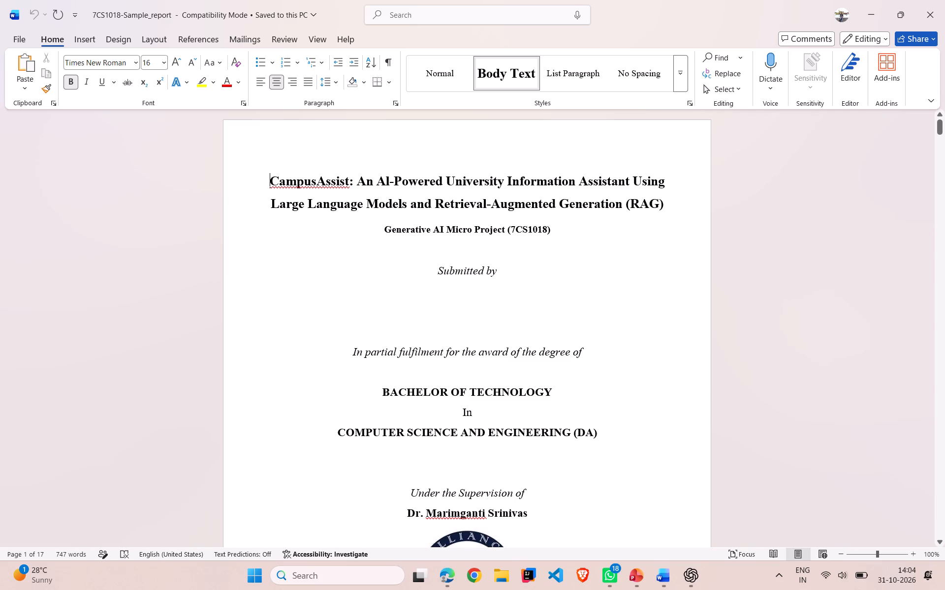
# Examine the sample report's front matter, from the title page through the certificate, declaration, acknowledgement and abstract.
pyautogui.scroll(-2, 532, 314)
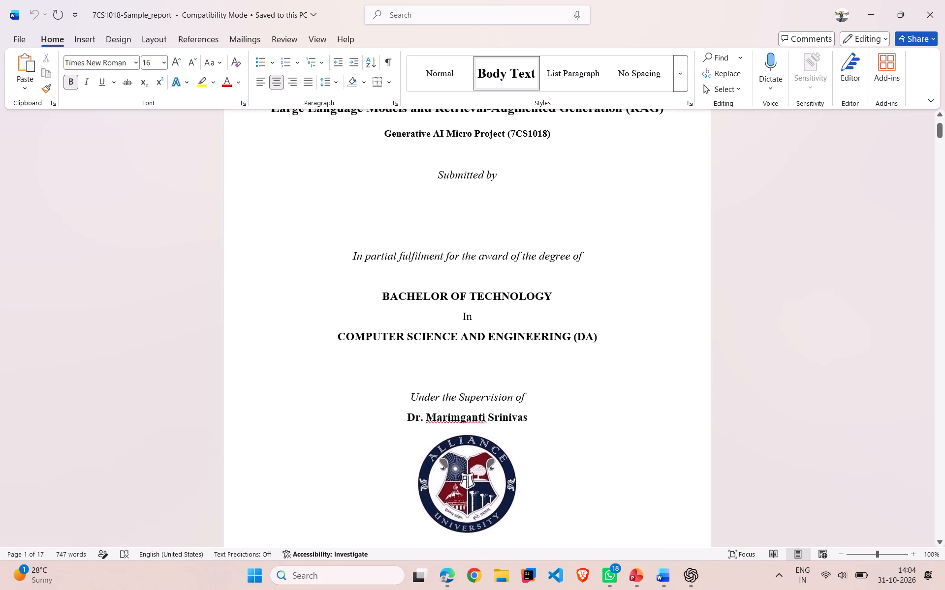
pyautogui.scroll(-3, 532, 314)
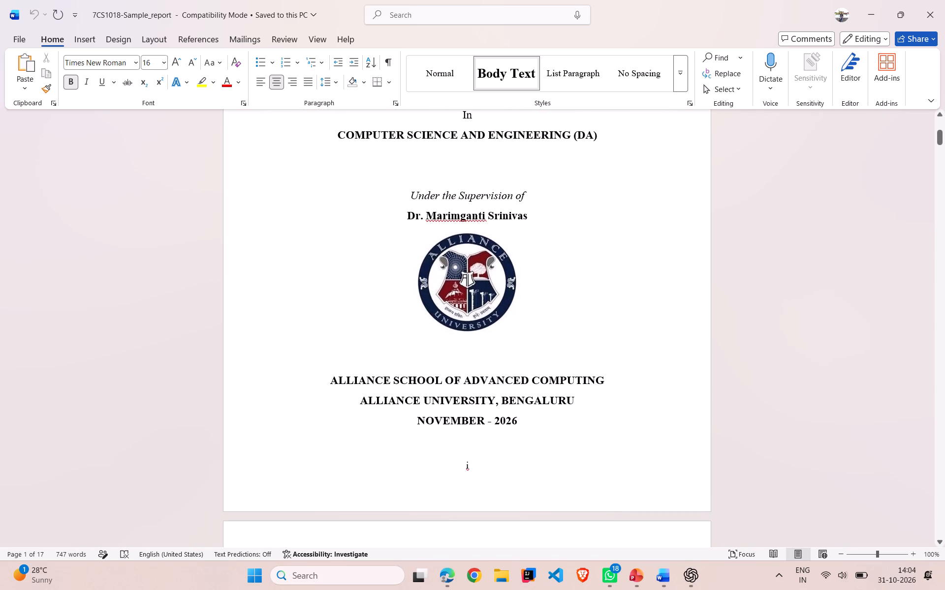
pyautogui.scroll(-3, 532, 314)
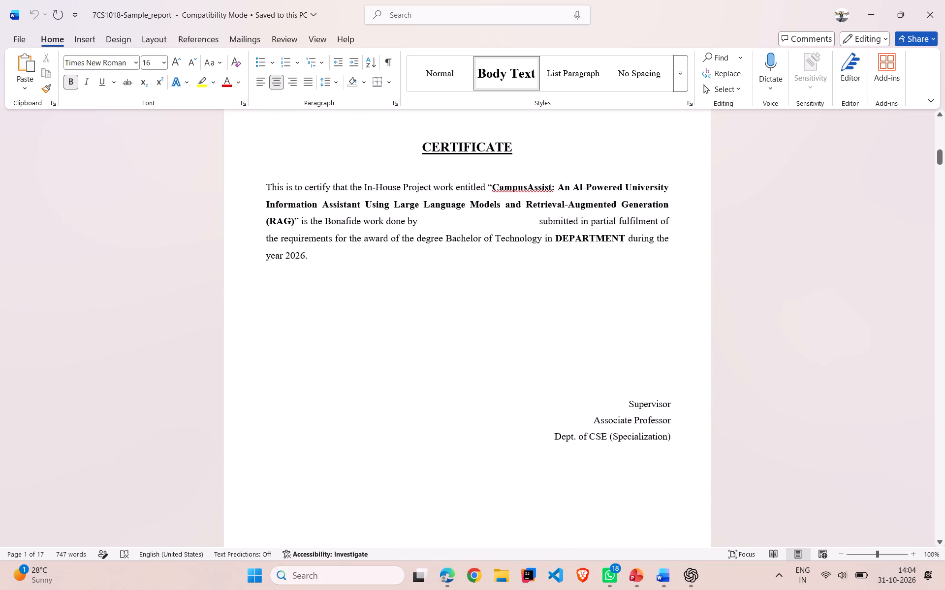
pyautogui.scroll(-4, 532, 314)
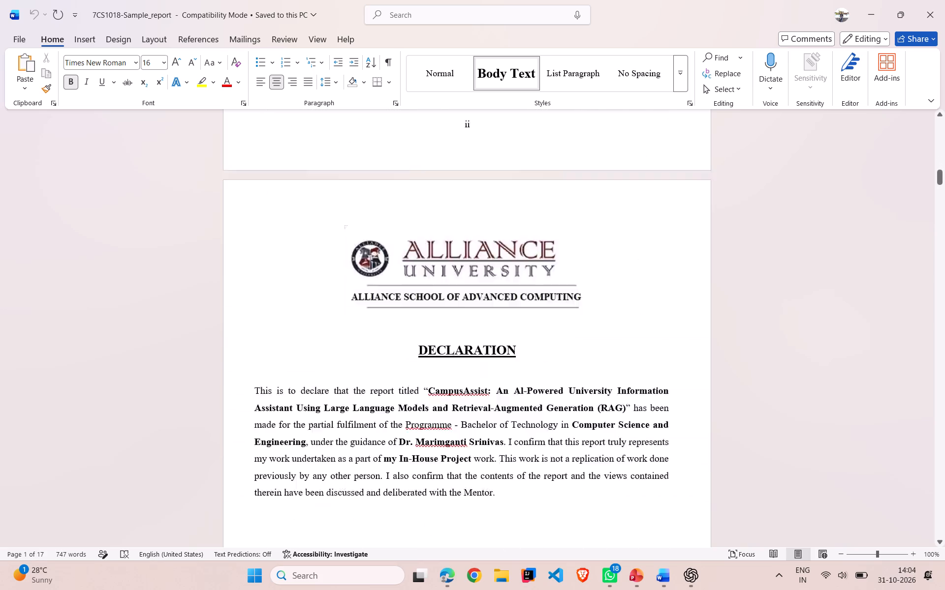
pyautogui.scroll(-4, 532, 314)
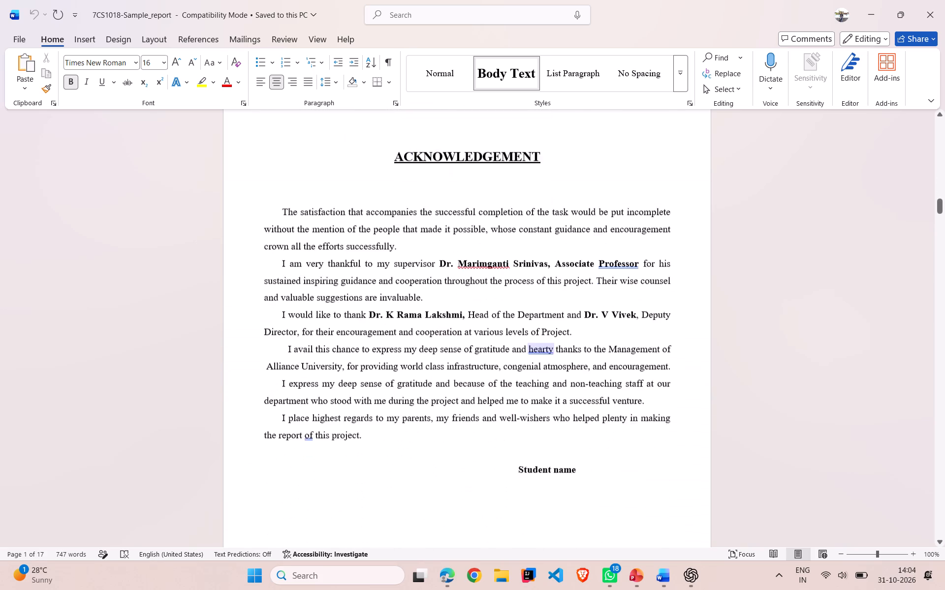
pyautogui.scroll(-6, 532, 314)
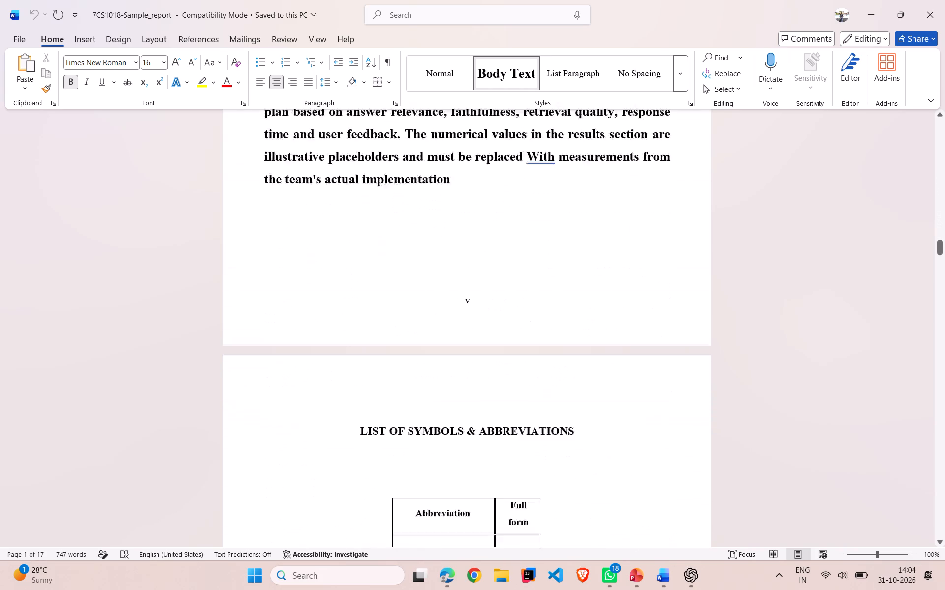
# Examine the layout of the sample report's List of Symbols & Abbreviations page.
pyautogui.scroll(-2, 532, 314)
pyautogui.scroll(2, 532, 314)
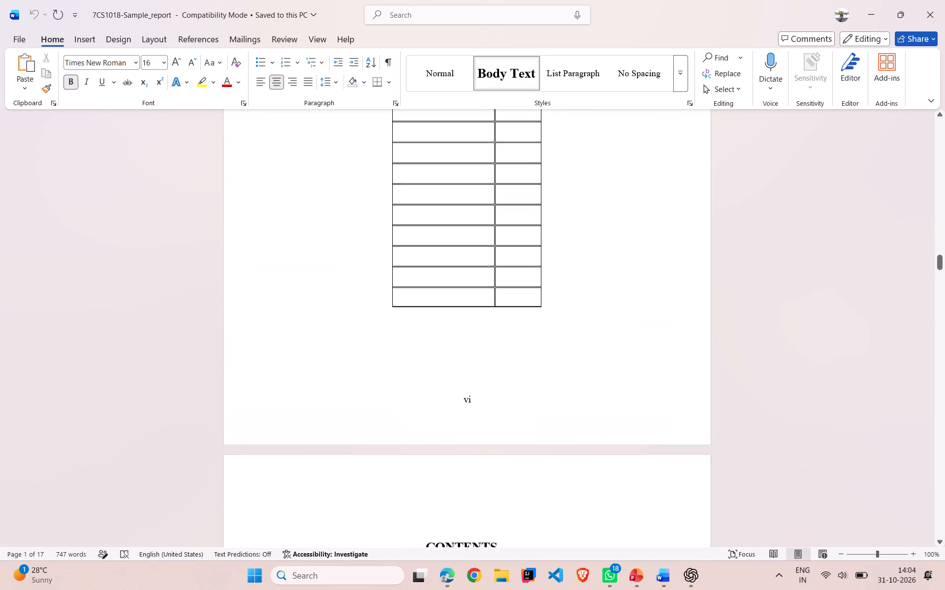
pyautogui.scroll(2, 532, 314)
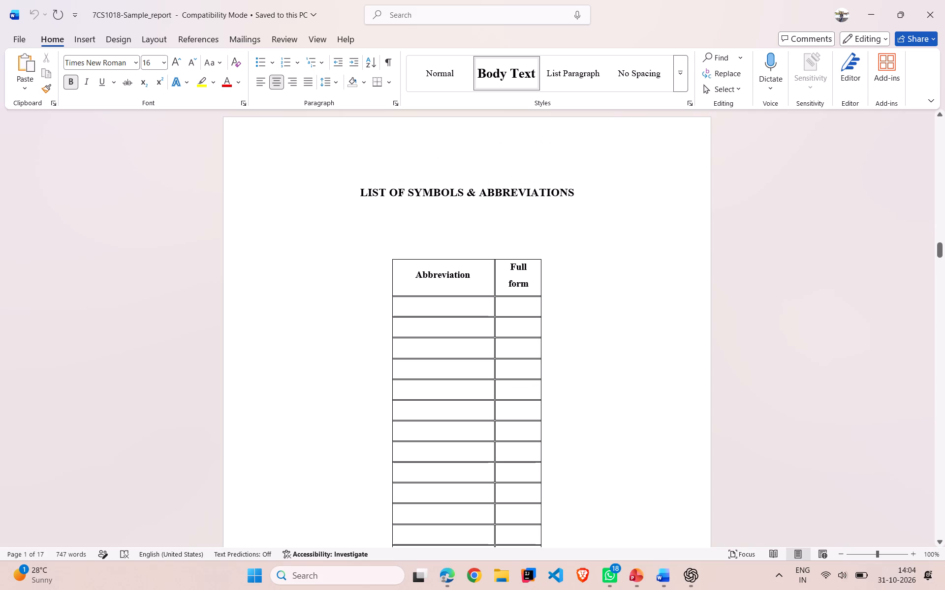
pyautogui.scroll(-1, 532, 314)
pyautogui.keyDown('ctrl'); pyautogui.scroll(1, 532, 314); pyautogui.keyUp('ctrl')
pyautogui.keyDown('ctrl'); pyautogui.scroll(-1, 532, 314); pyautogui.keyUp('ctrl')
pyautogui.keyDown('ctrl'); pyautogui.scroll(1, 532, 314); pyautogui.keyUp('ctrl')
pyautogui.keyDown('ctrl'); pyautogui.scroll(-1, 532, 314); pyautogui.keyUp('ctrl')
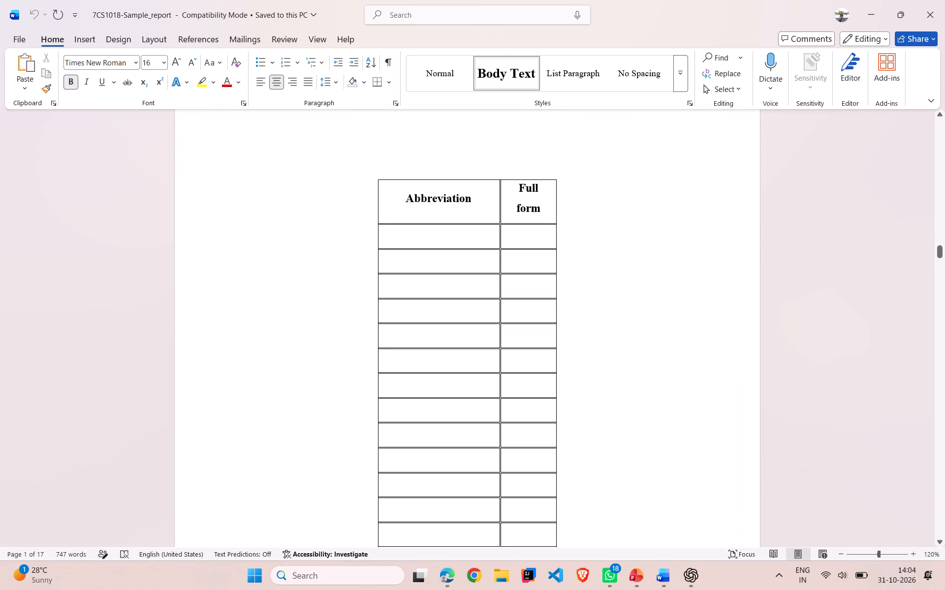
pyautogui.keyDown('ctrl'); pyautogui.scroll(-1, 532, 314); pyautogui.keyUp('ctrl')
pyautogui.scroll(-4, 532, 314)
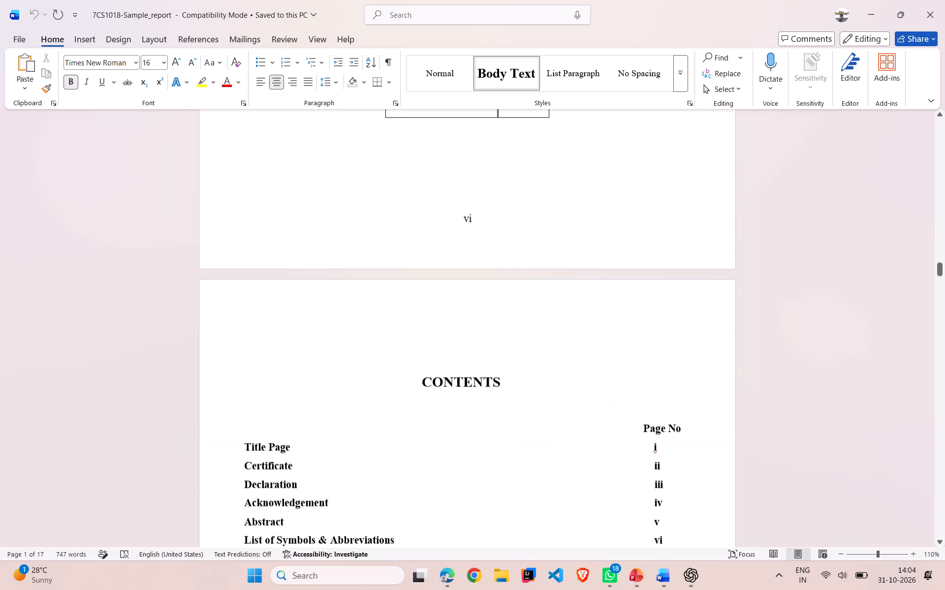
pyautogui.scroll(-1, 532, 314)
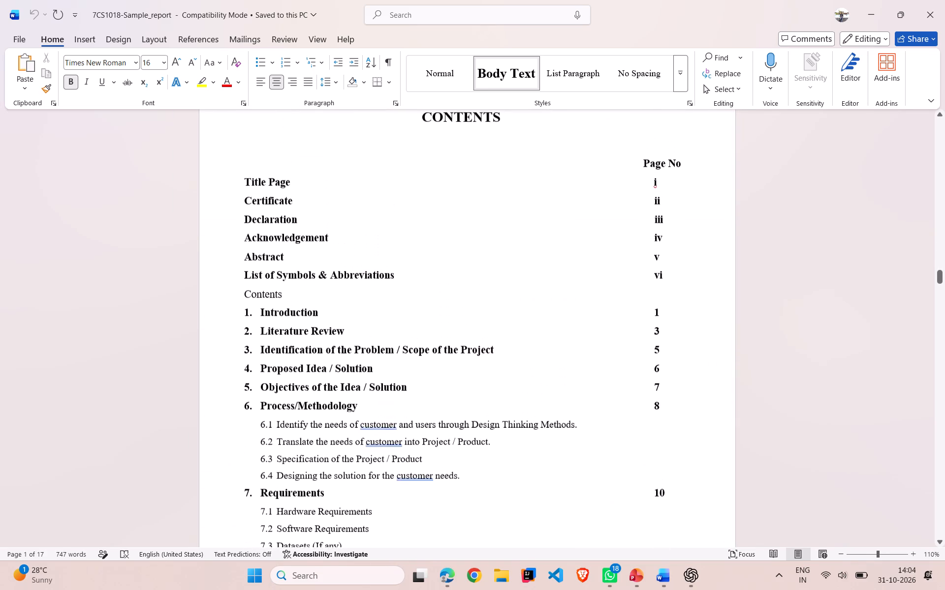
pyautogui.scroll(-3, 532, 314)
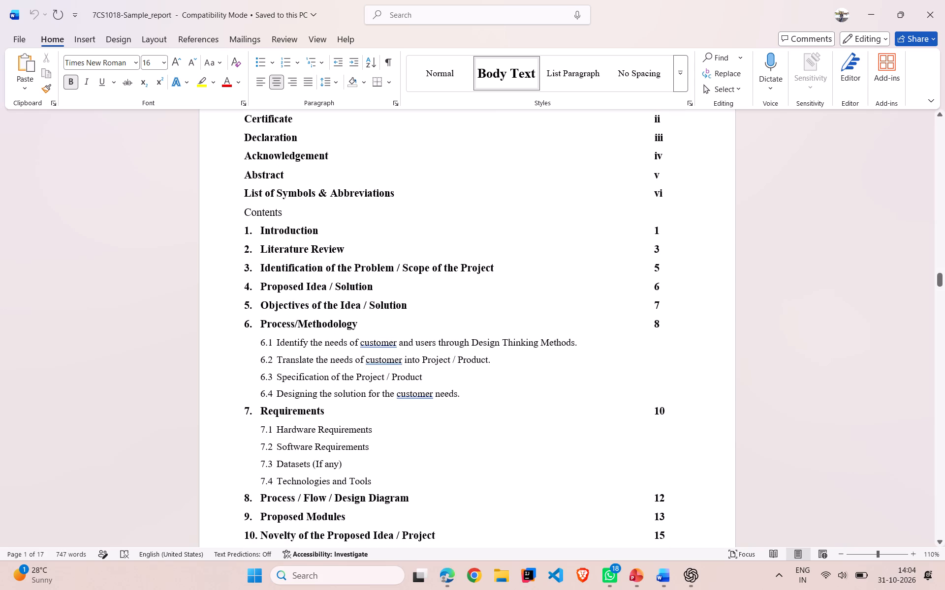
pyautogui.scroll(-2, 501, 414)
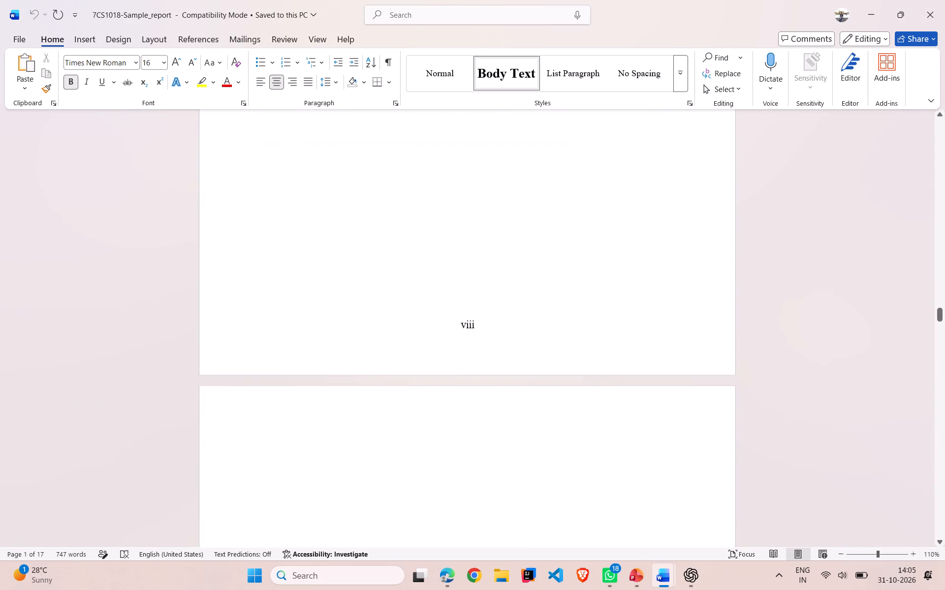
pyautogui.scroll(3, 543, 393)
pyautogui.scroll(-4, 543, 393)
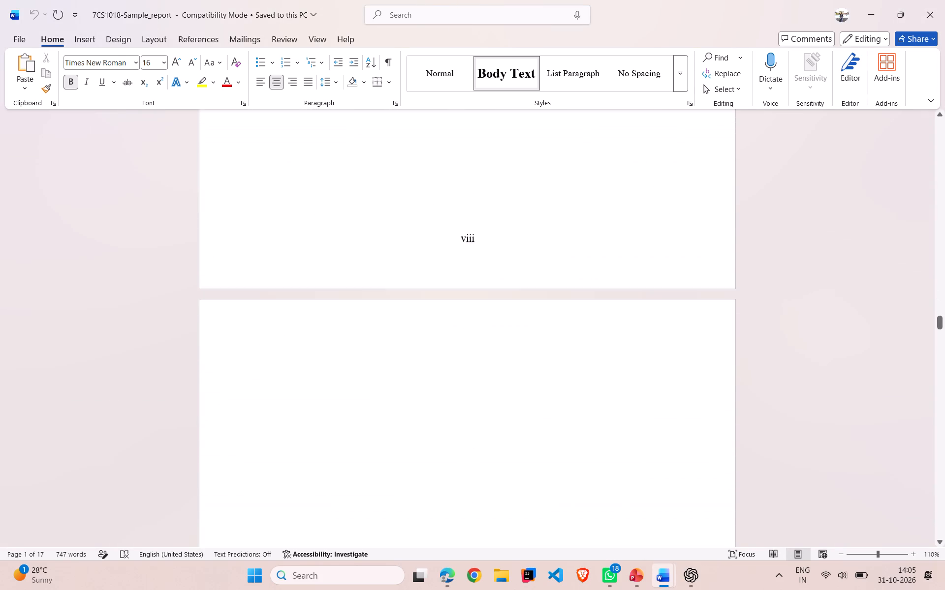
pyautogui.scroll(-5, 543, 393)
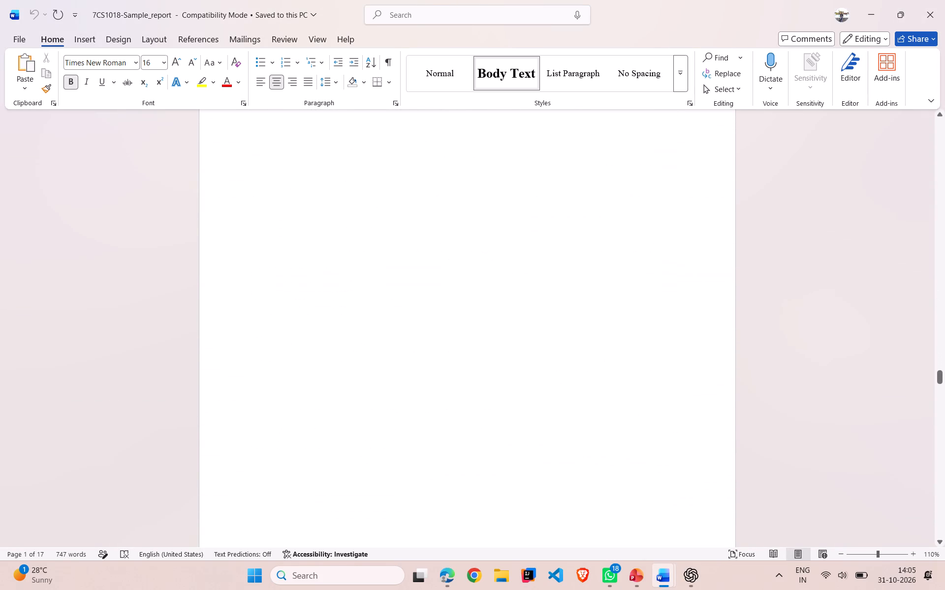
pyautogui.scroll(-9, 543, 393)
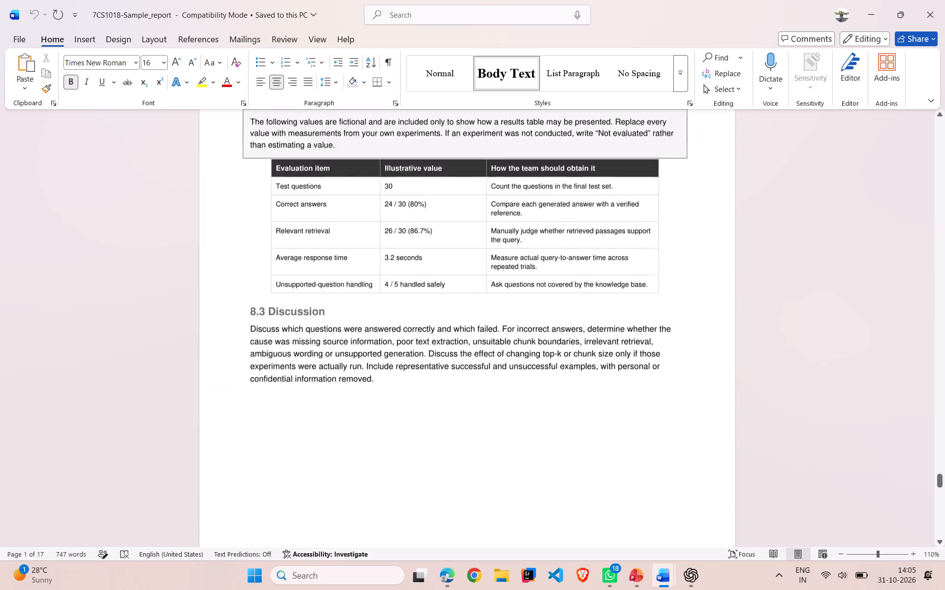
pyautogui.scroll(-7, 543, 393)
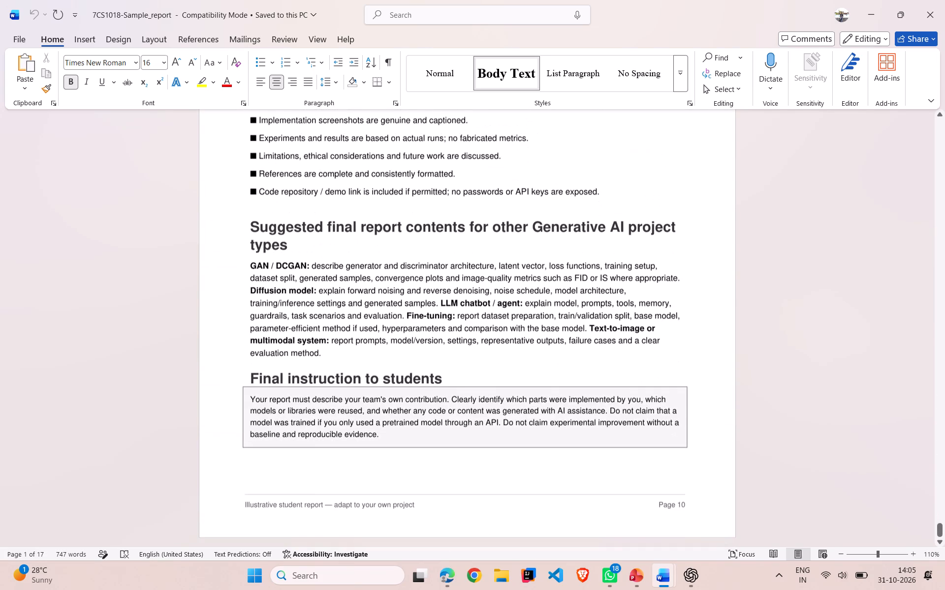
# Review the sample report's body sections in reverse, from the closing page back to the end of the Contents page.
pyautogui.scroll(13, 543, 393)
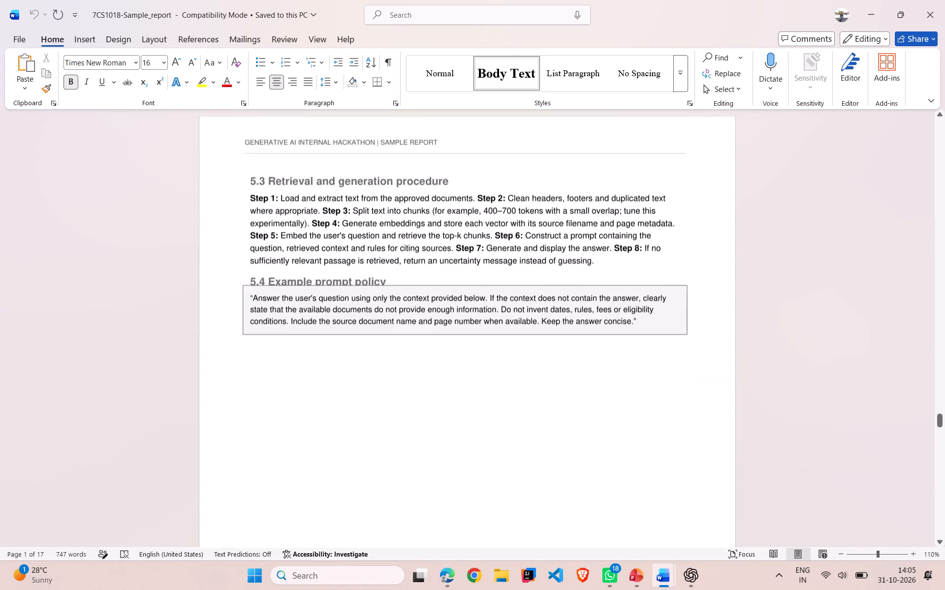
pyautogui.scroll(2, 543, 393)
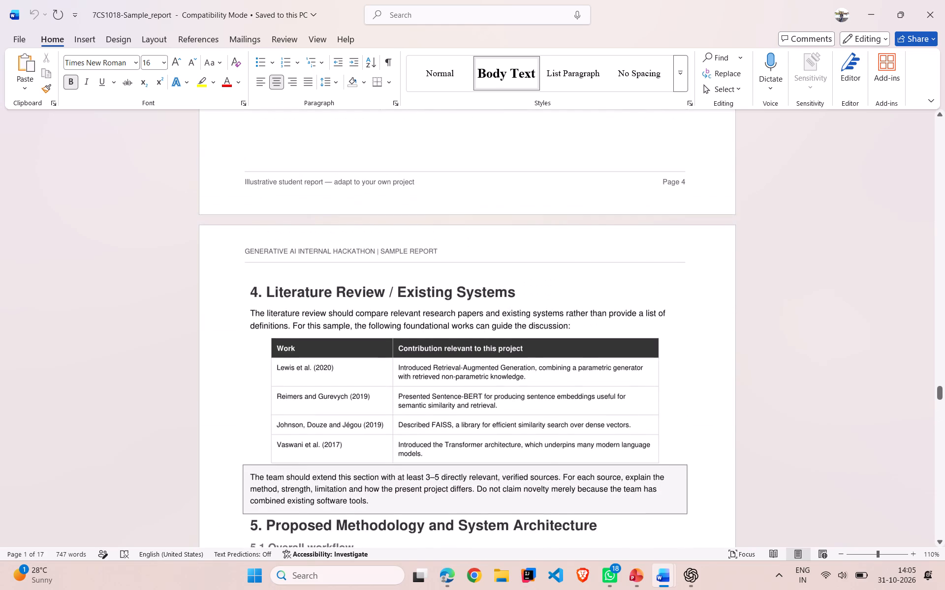
pyautogui.scroll(4, 543, 393)
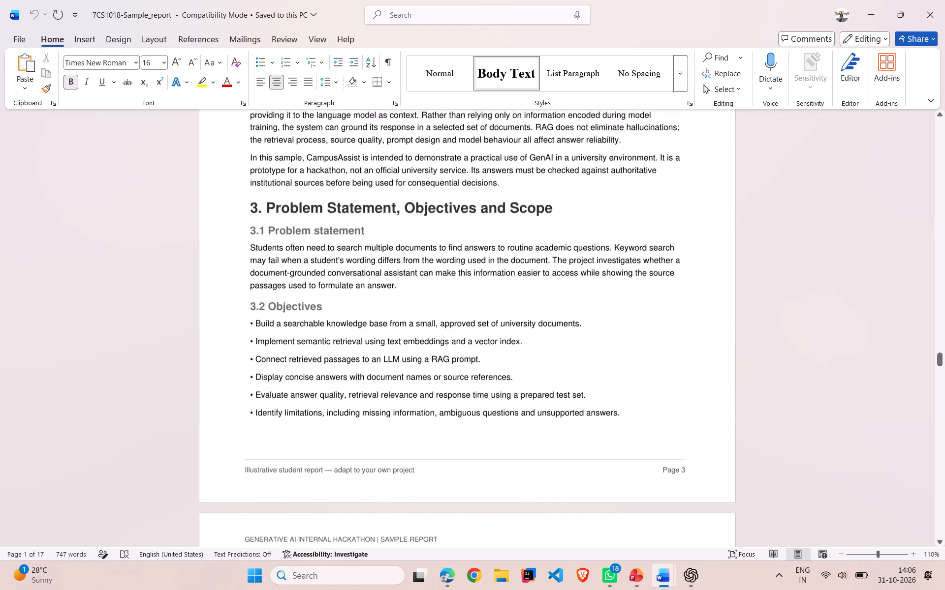
pyautogui.scroll(2, 543, 393)
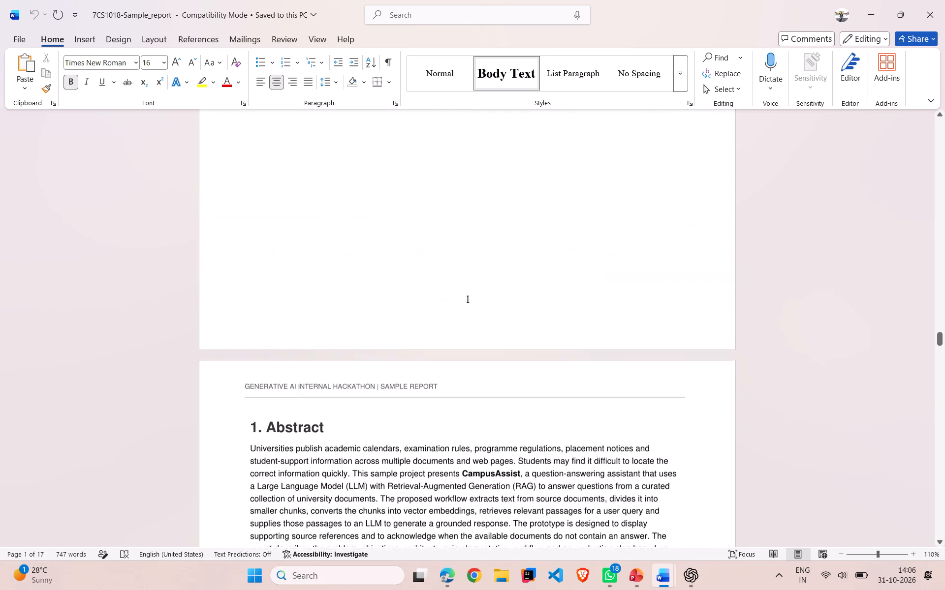
pyautogui.scroll(3, 543, 393)
# Examine the sample report's blank numbered pages after the Contents and its Abstract, Introduction and Problem Statement, Objectives and Scope sections.
pyautogui.scroll(-1, 543, 393)
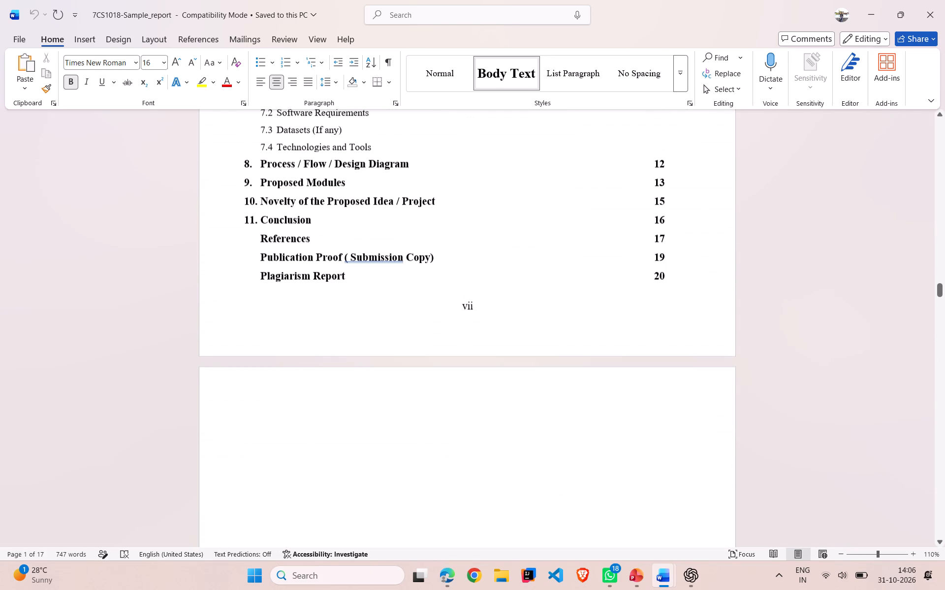
pyautogui.scroll(-1, 543, 393)
pyautogui.click(470, 225)
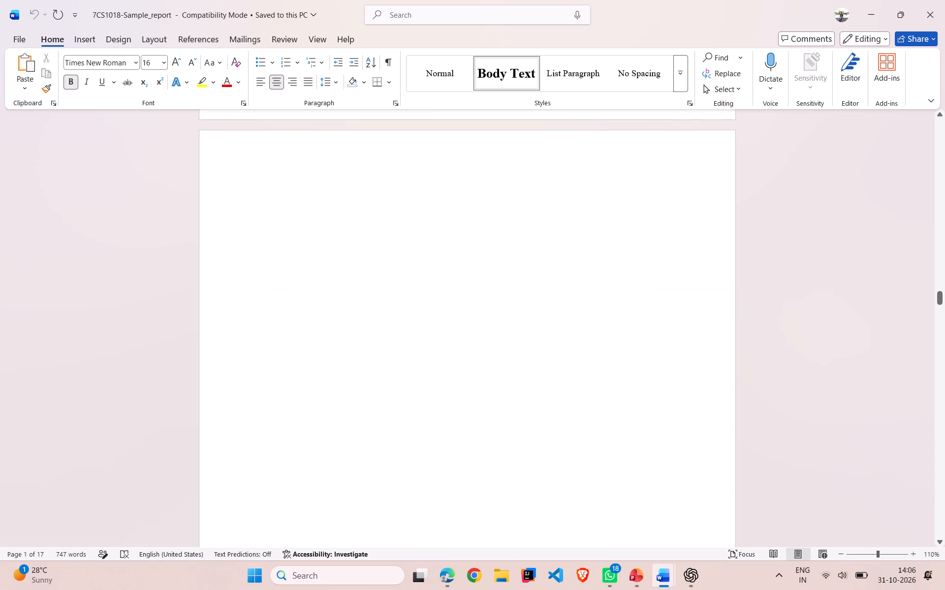
pyautogui.scroll(-5, 470, 225)
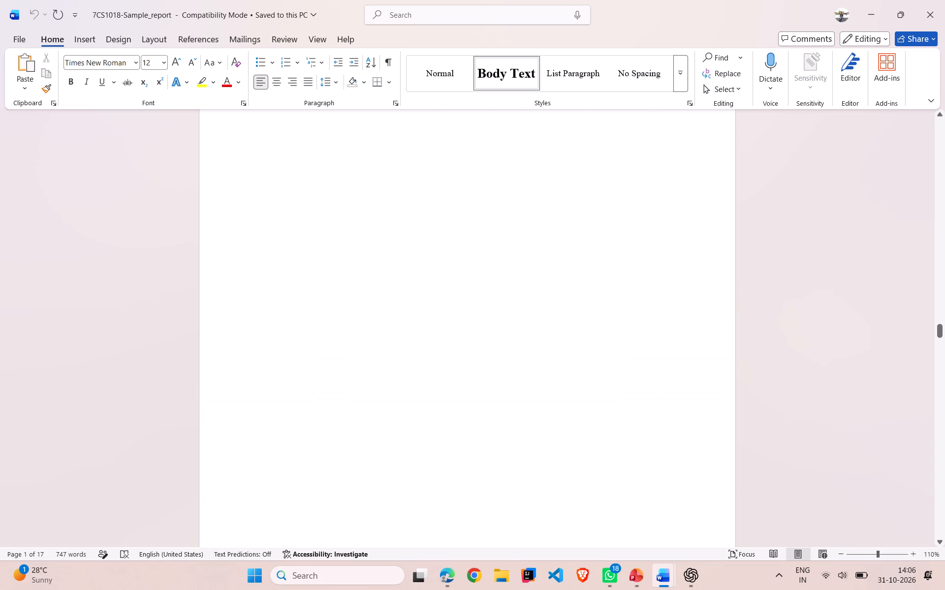
pyautogui.scroll(-2, 470, 225)
pyautogui.scroll(1, 470, 225)
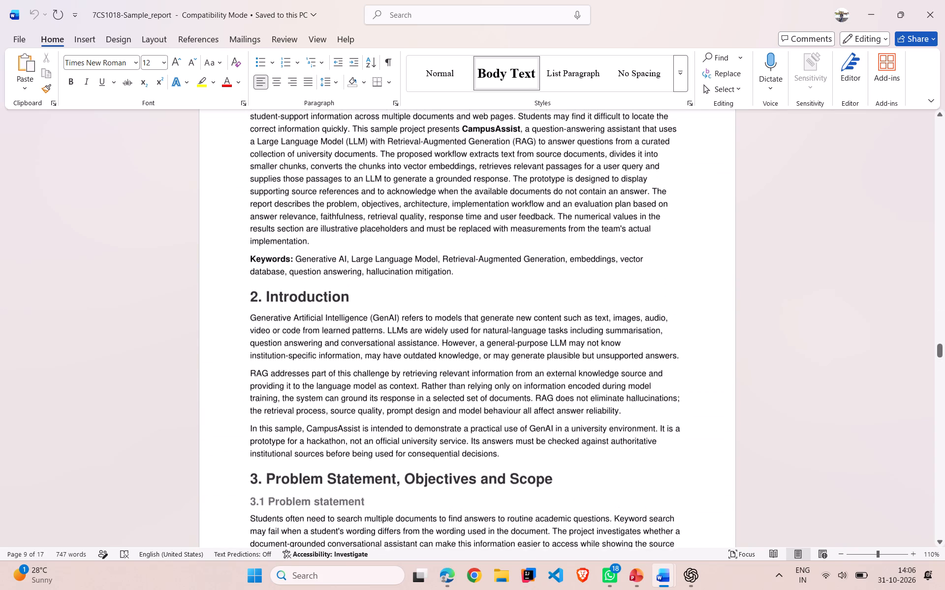
pyautogui.scroll(1, 470, 225)
pyautogui.scroll(-5, 470, 225)
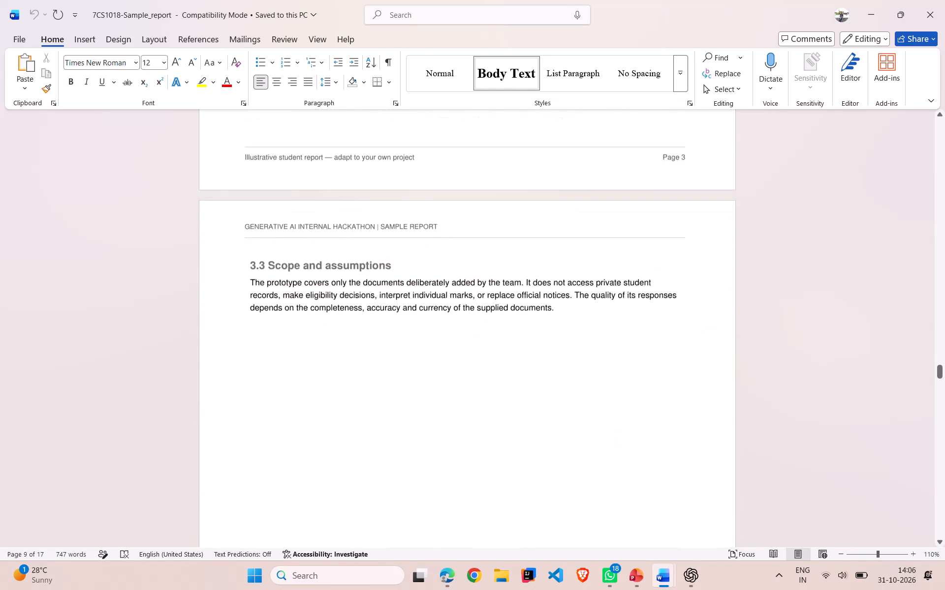
pyautogui.scroll(-1, 470, 225)
pyautogui.scroll(3, 470, 225)
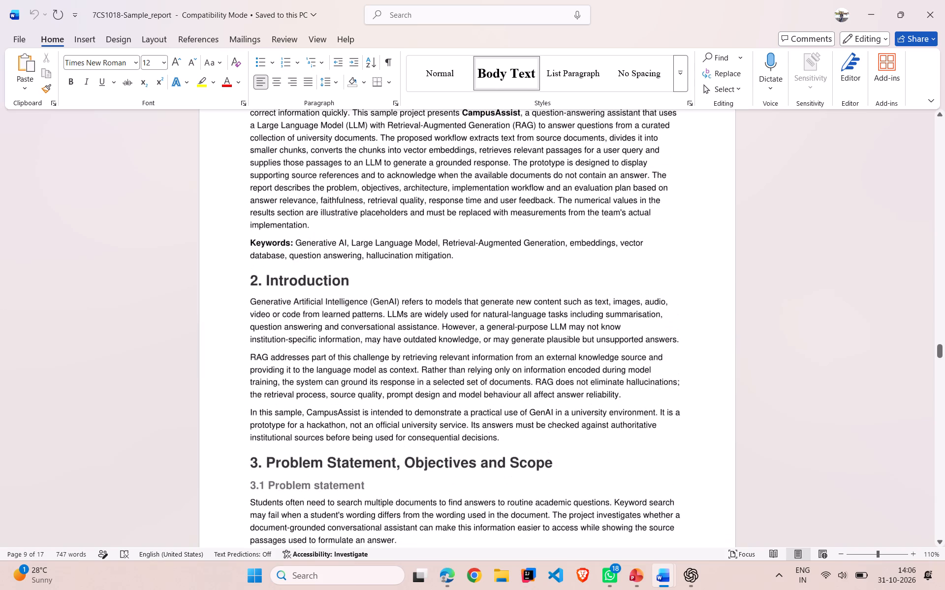
pyautogui.scroll(4, 470, 225)
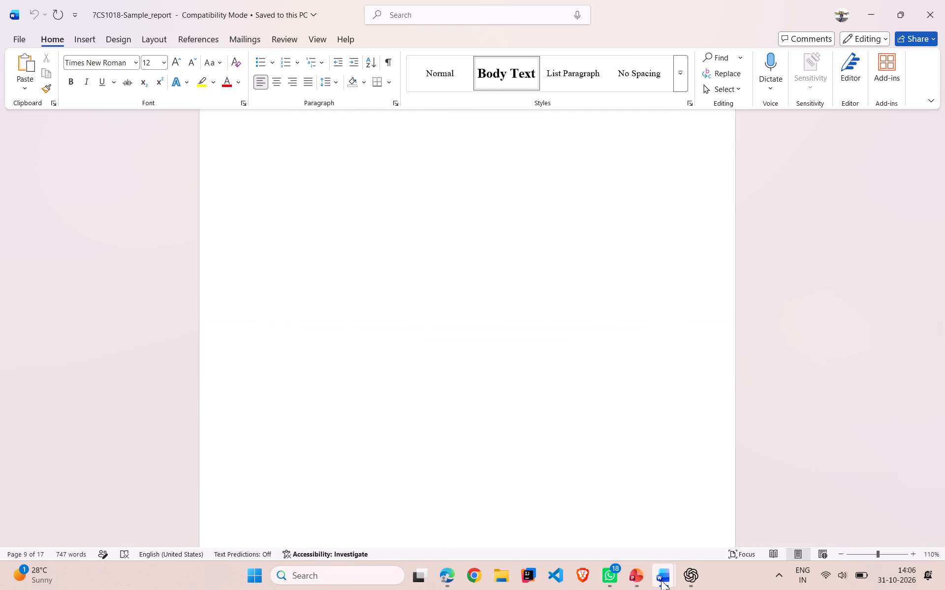
# Switch to the Advanced_Multimodal_RAG_Project_Report_Final document and examine its title page and certificate page.
pyautogui.click(614, 496)
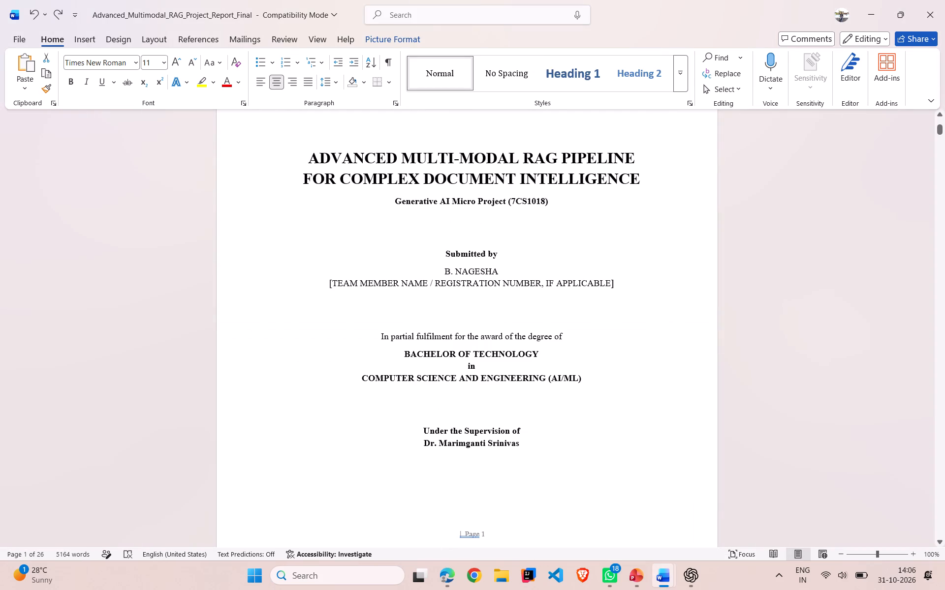
pyautogui.scroll(1, 529, 354)
pyautogui.scroll(-7, 529, 354)
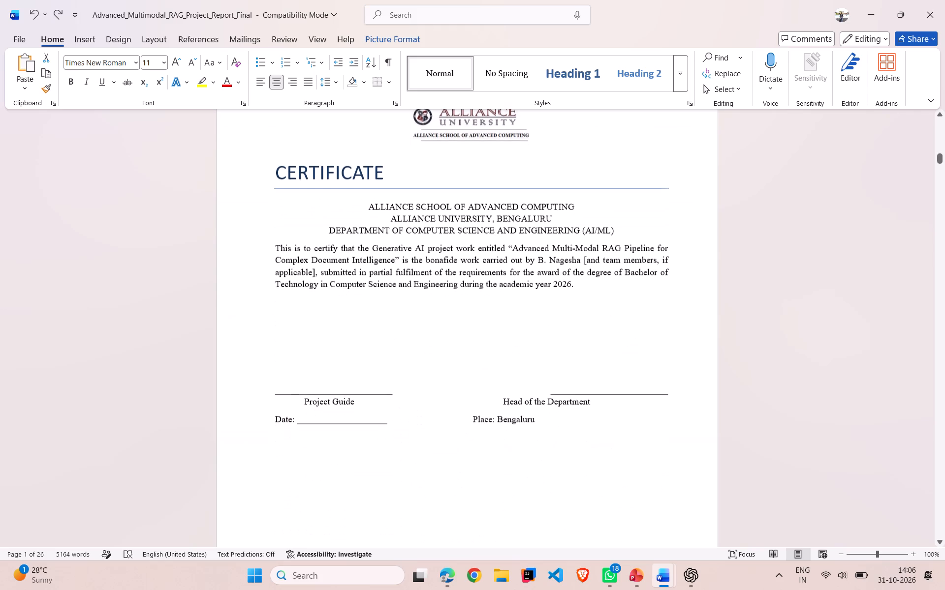
pyautogui.scroll(2, 500, 351)
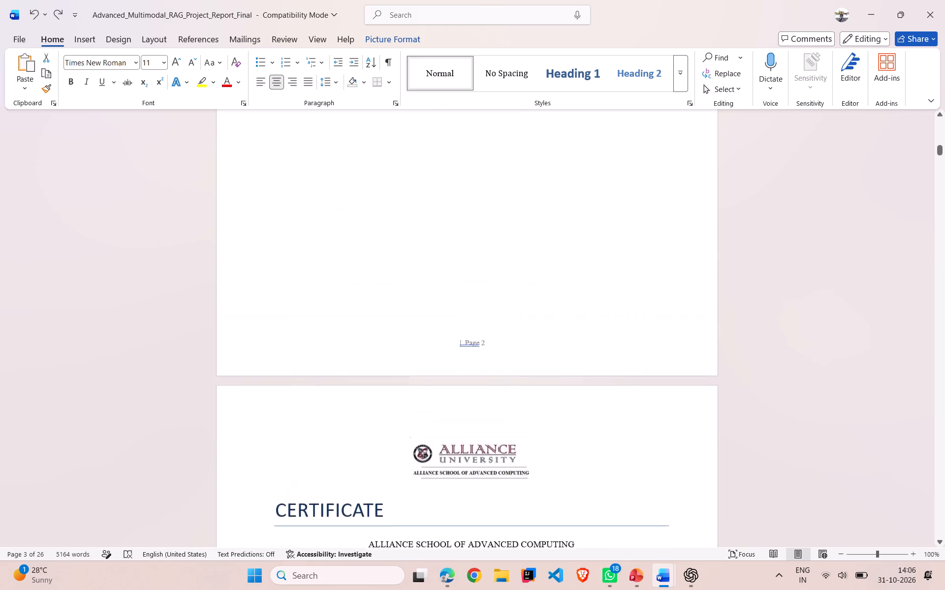
pyautogui.scroll(2, 500, 351)
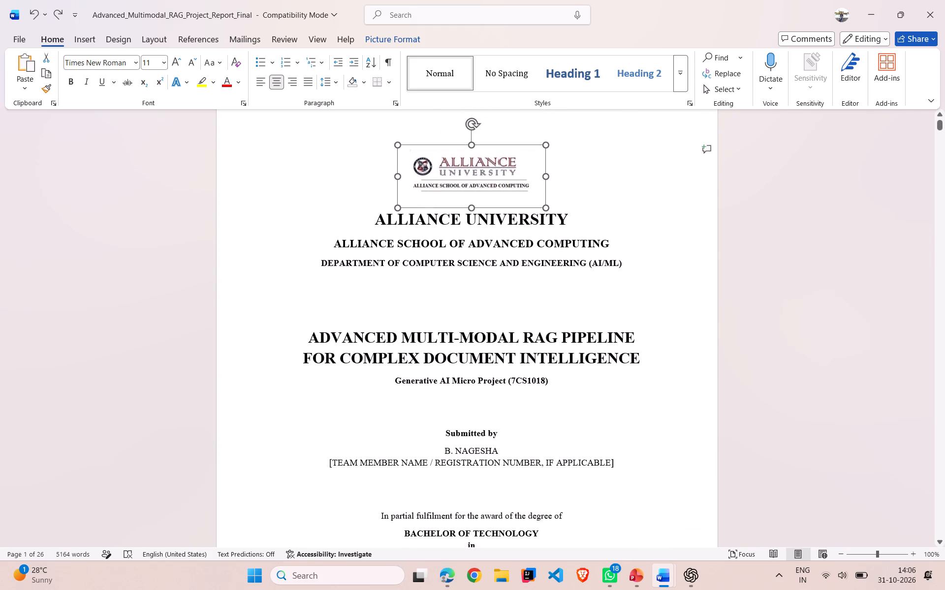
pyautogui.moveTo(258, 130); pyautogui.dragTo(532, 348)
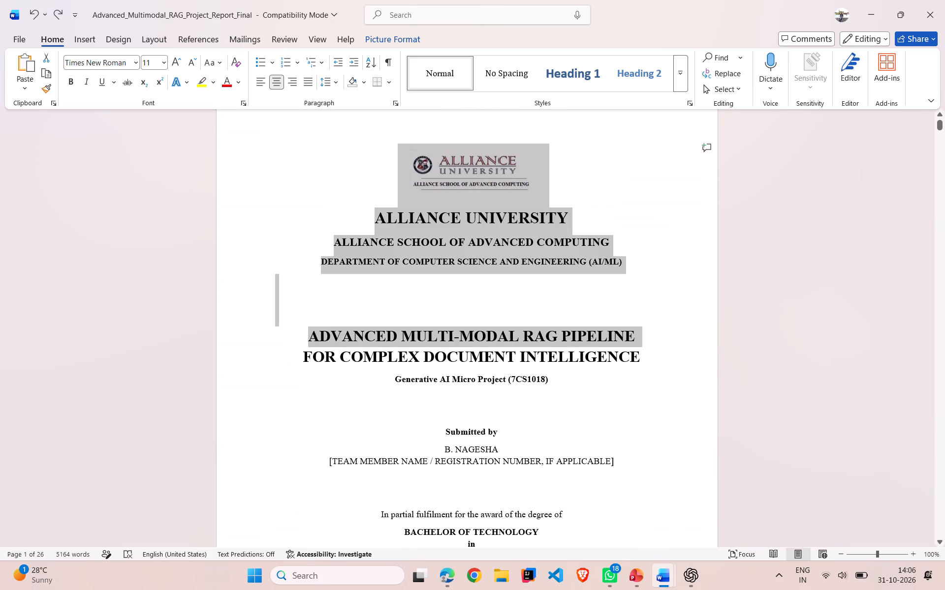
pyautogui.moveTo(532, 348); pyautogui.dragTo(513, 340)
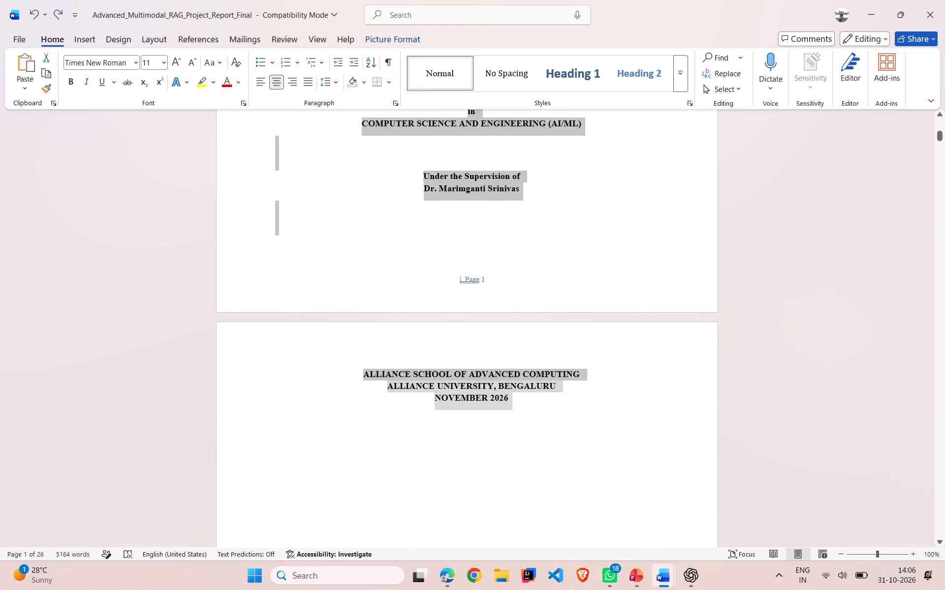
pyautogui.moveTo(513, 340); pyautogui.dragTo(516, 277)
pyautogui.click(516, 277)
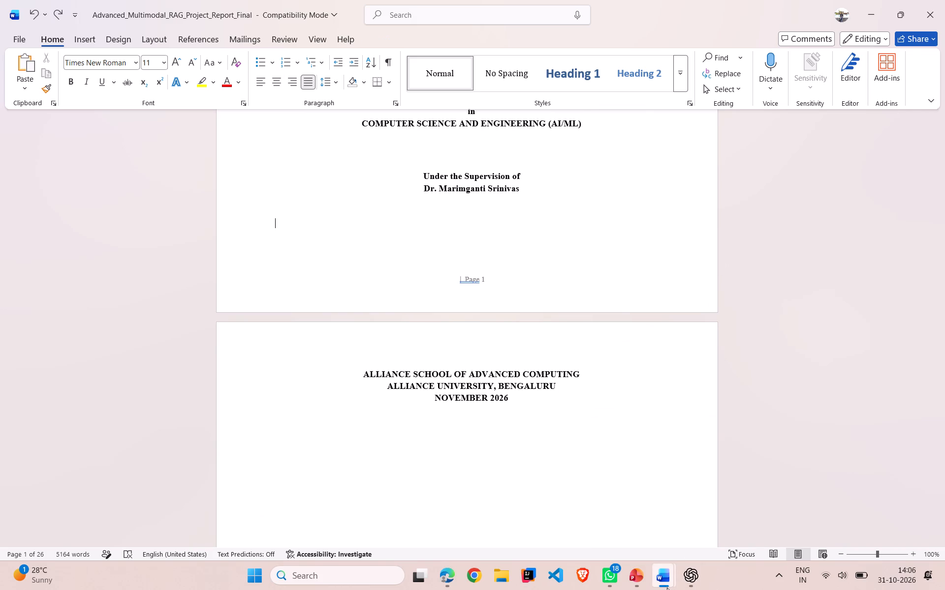
# Switch to the 7CS1018 sample report and copy its entire title page, from the CampusAssist title through the page number i.
pyautogui.click(705, 505)
pyautogui.scroll(7, 531, 375)
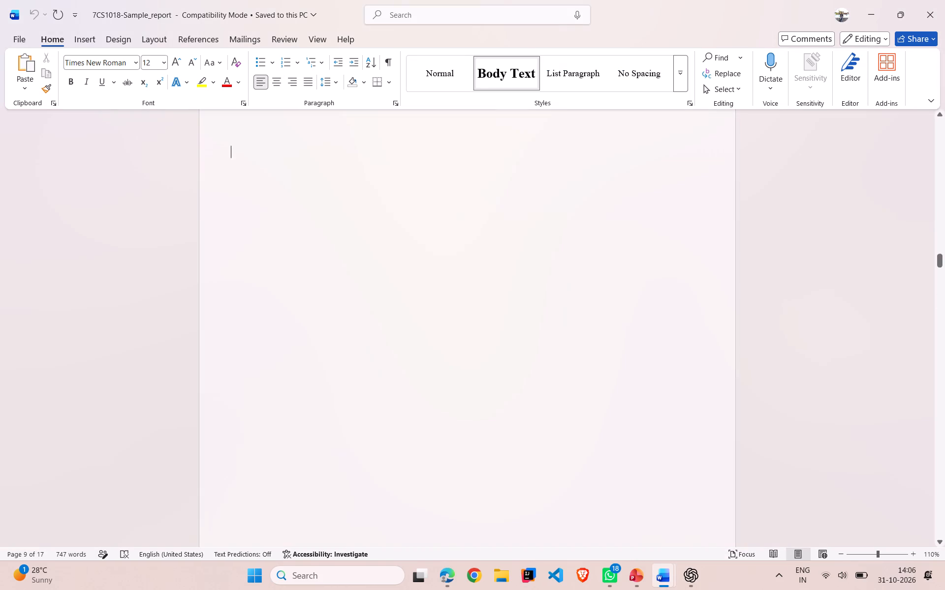
pyautogui.scroll(9, 531, 375)
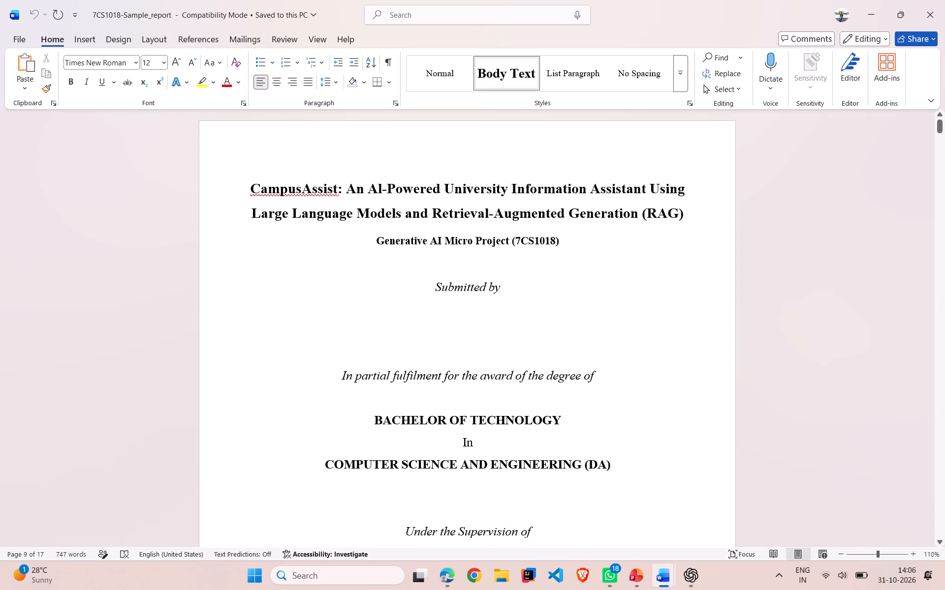
pyautogui.moveTo(251, 187); pyautogui.dragTo(490, 356)
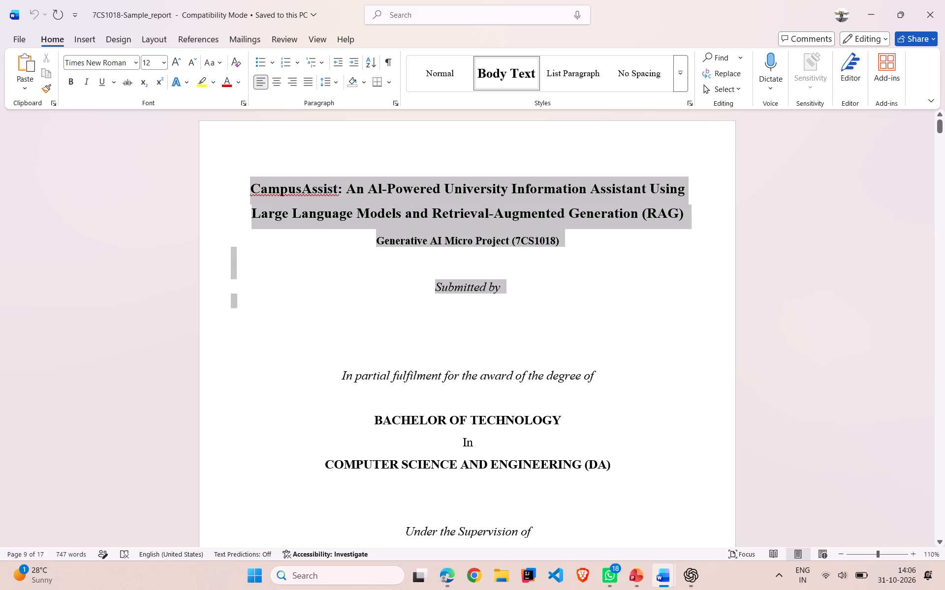
pyautogui.moveTo(490, 356); pyautogui.dragTo(460, 551)
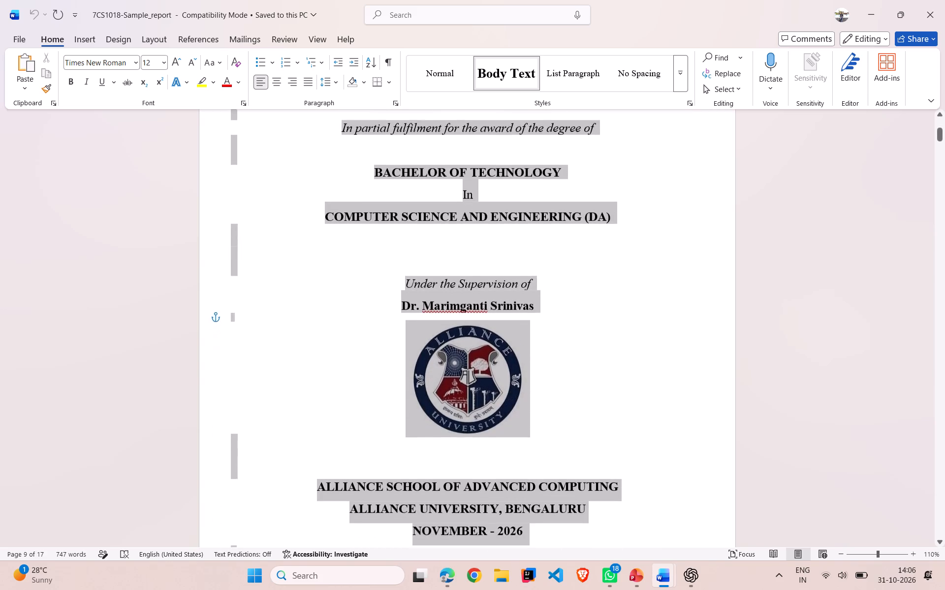
pyautogui.moveTo(460, 551); pyautogui.dragTo(498, 497)
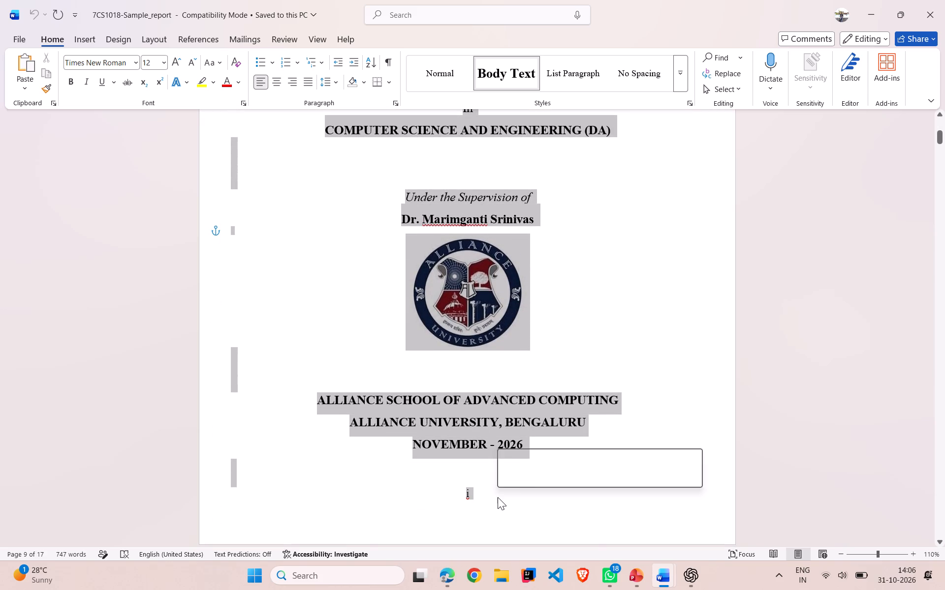
pyautogui.hotkey('ctrl', 'c')
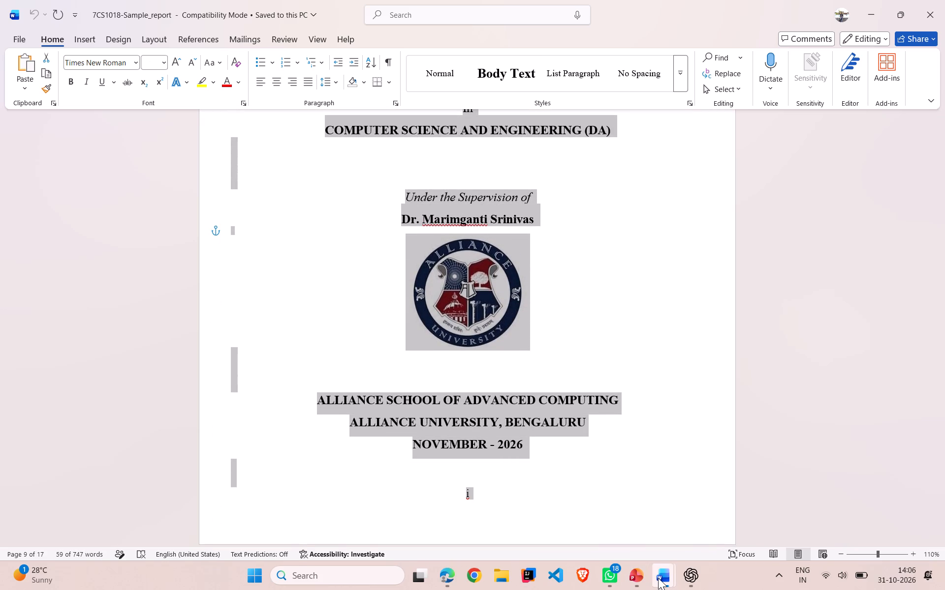
# In the Advanced_Multimodal_RAG_Project_Report_Final document, replace the first page's content, from the university logo through the supervisor's name, with the copied sample title page.
pyautogui.click(595, 506)
pyautogui.scroll(5, 499, 295)
pyautogui.moveTo(346, 171); pyautogui.dragTo(523, 184)
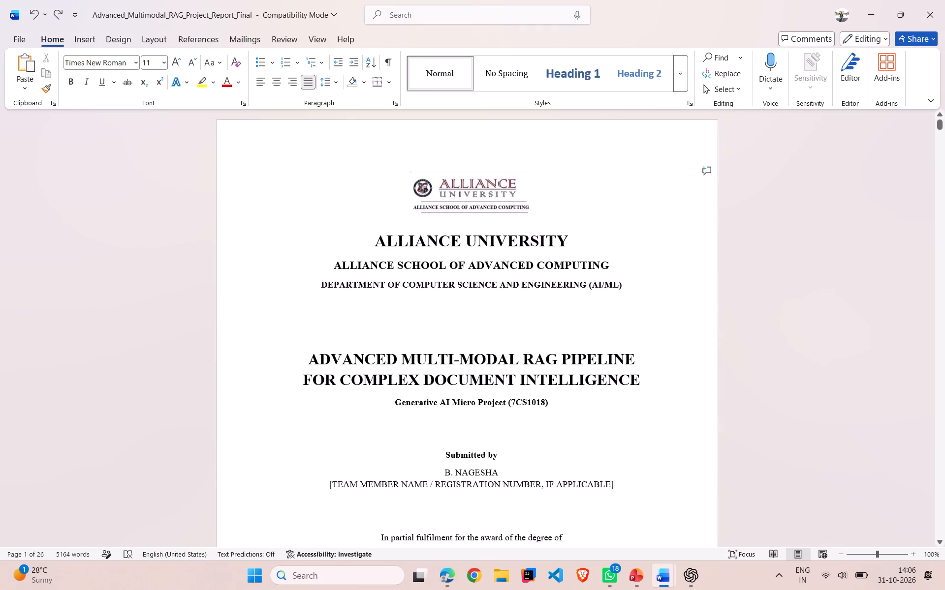
pyautogui.moveTo(523, 184); pyautogui.dragTo(520, 532)
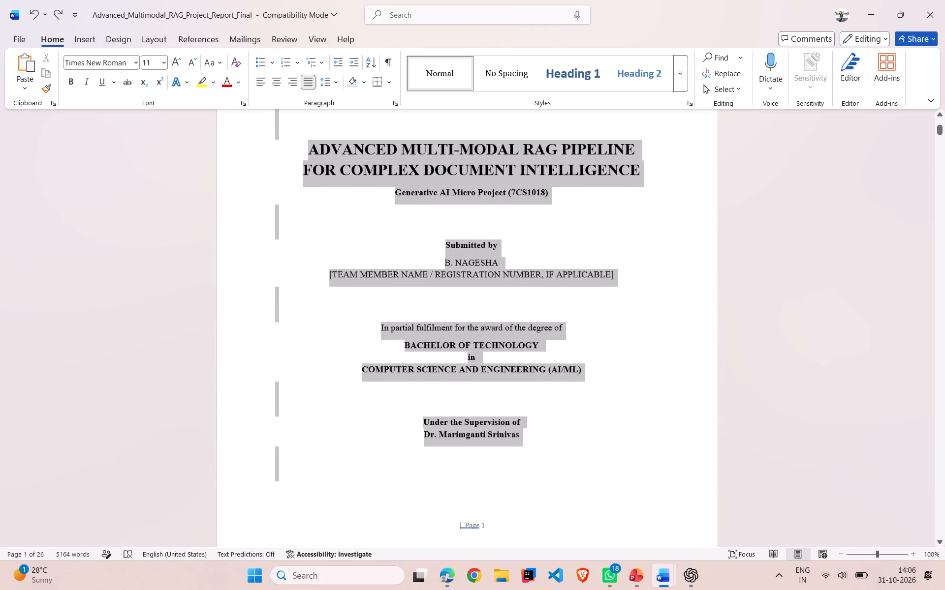
pyautogui.moveTo(520, 532); pyautogui.dragTo(476, 517)
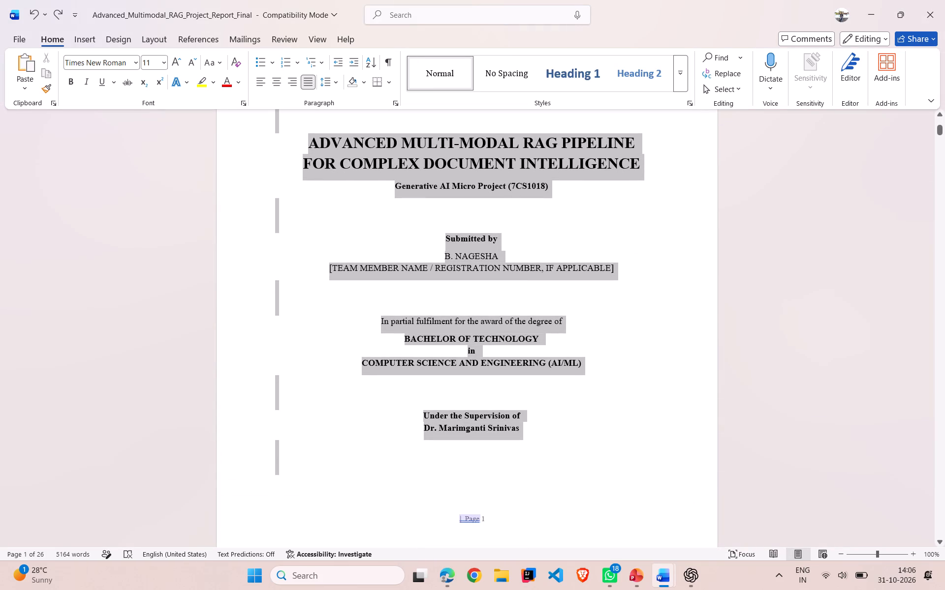
pyautogui.moveTo(476, 517); pyautogui.dragTo(479, 516)
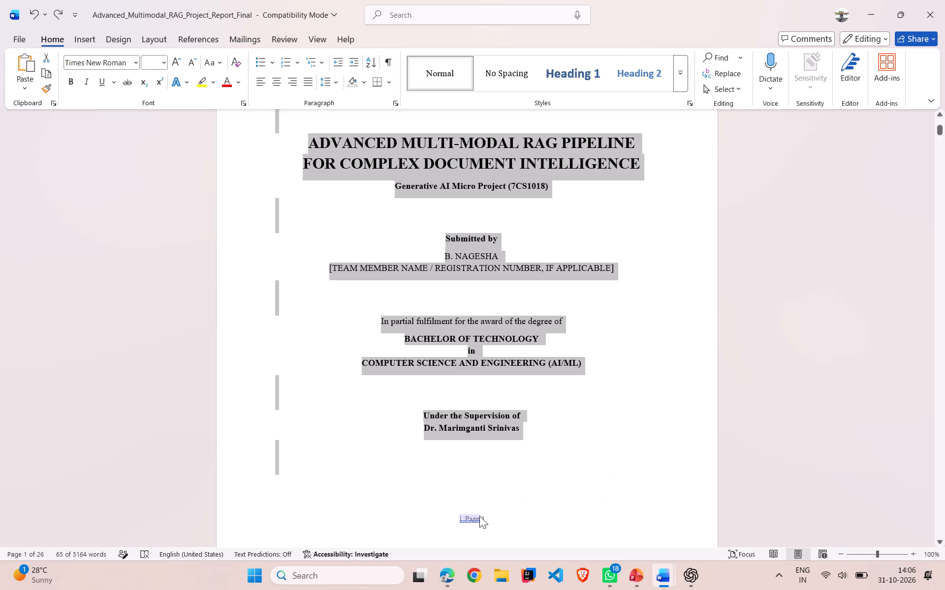
pyautogui.hotkey('ctrl', 'v')
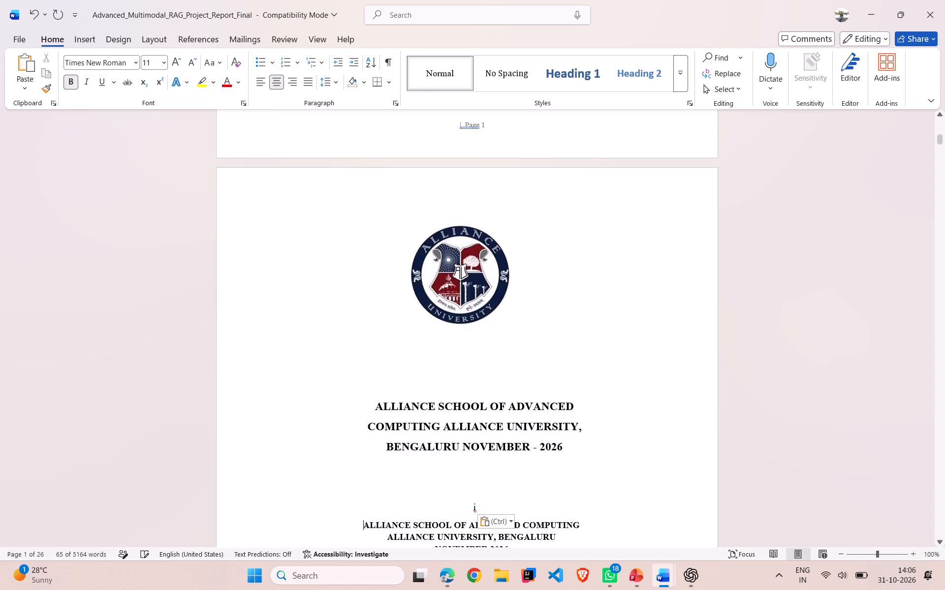
# Examine the layout of the pasted title page, from the project title through the logo and university block on the second page.
pyautogui.scroll(6, 474, 401)
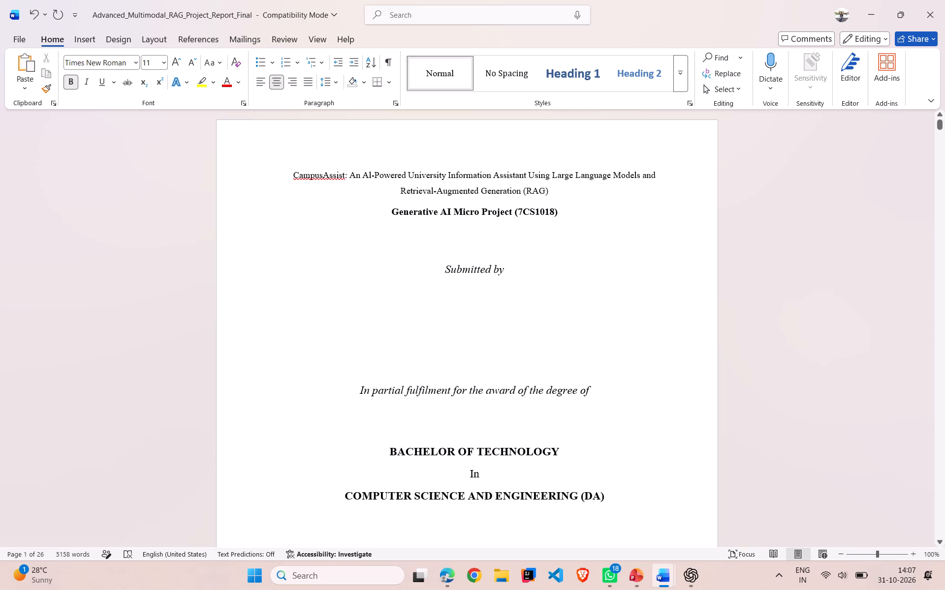
pyautogui.scroll(-3, 513, 311)
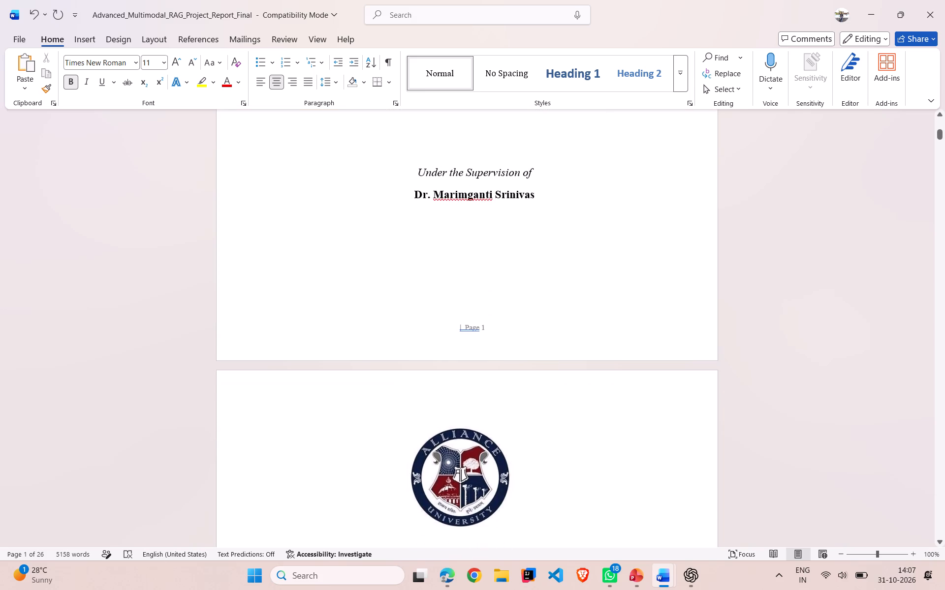
pyautogui.scroll(1, 513, 311)
pyautogui.scroll(-3, 513, 311)
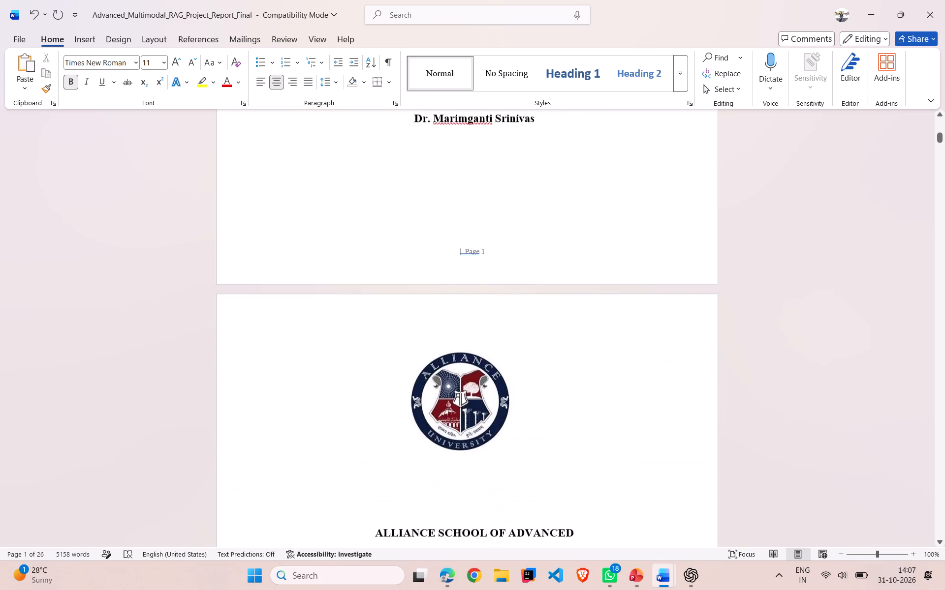
pyautogui.scroll(-2, 513, 311)
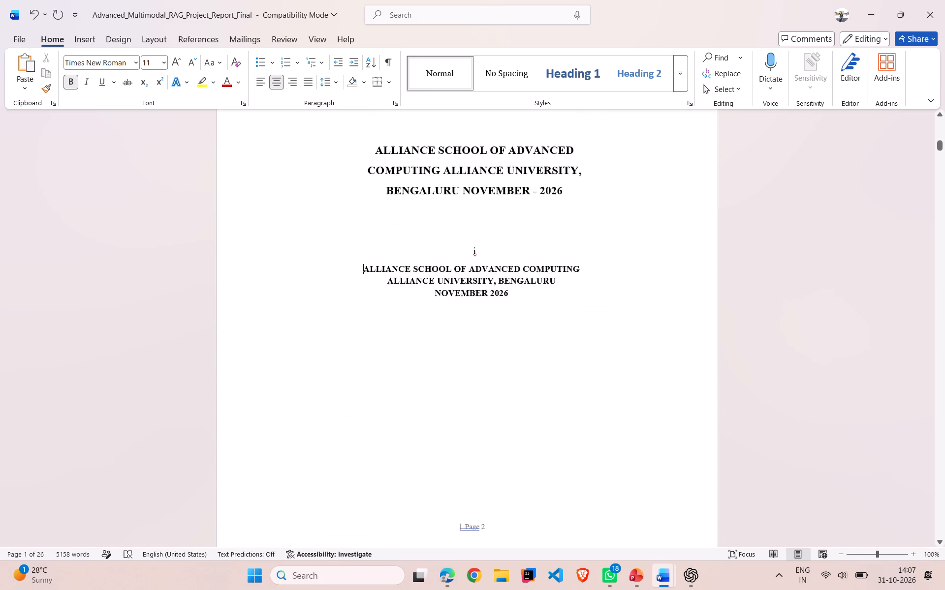
pyautogui.scroll(-2, 513, 311)
pyautogui.scroll(3, 513, 311)
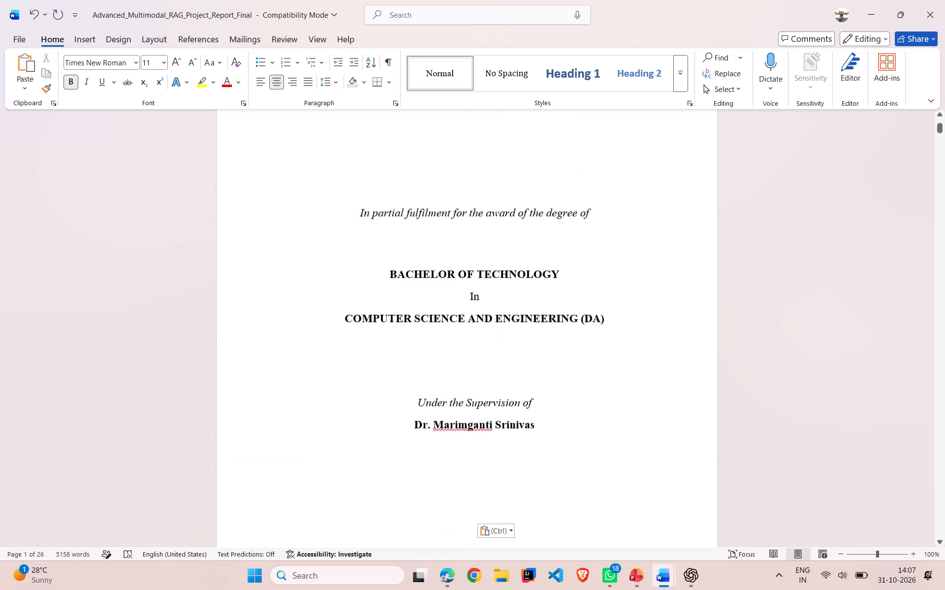
pyautogui.scroll(1, 513, 311)
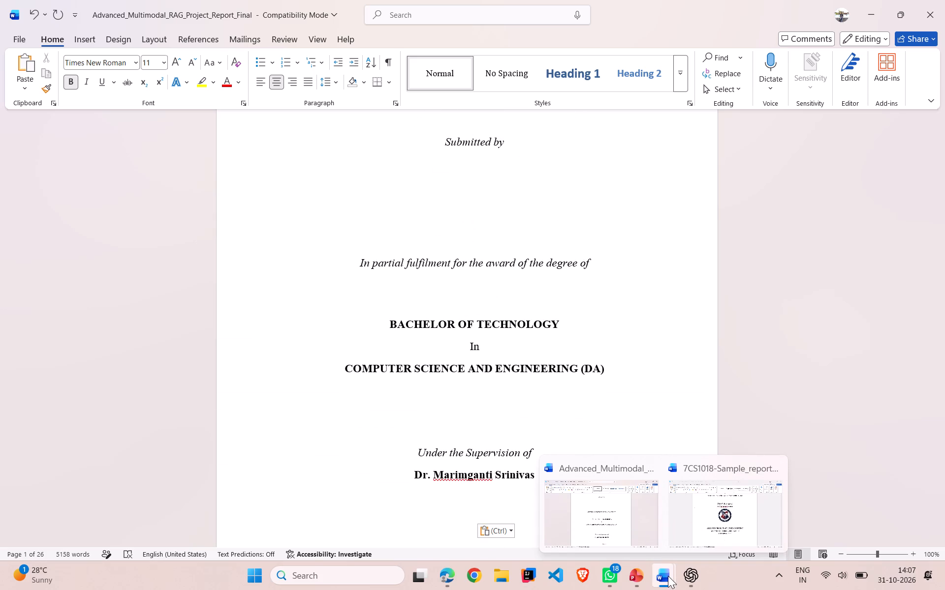
# Compare the sample report's title page with the pasted version in the project report, including the spacing and logo placement.
pyautogui.click(726, 522)
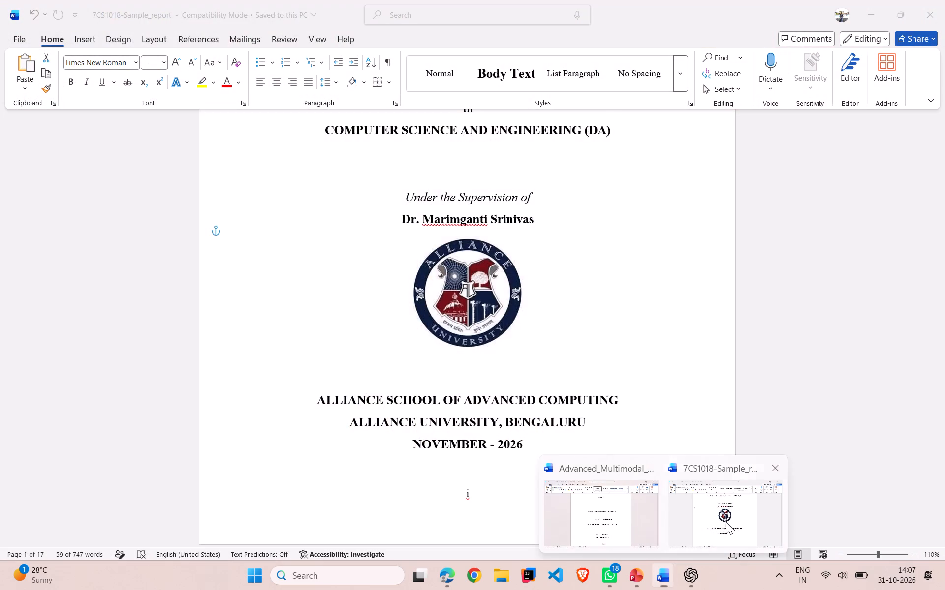
pyautogui.hscroll(1, 608, 406)
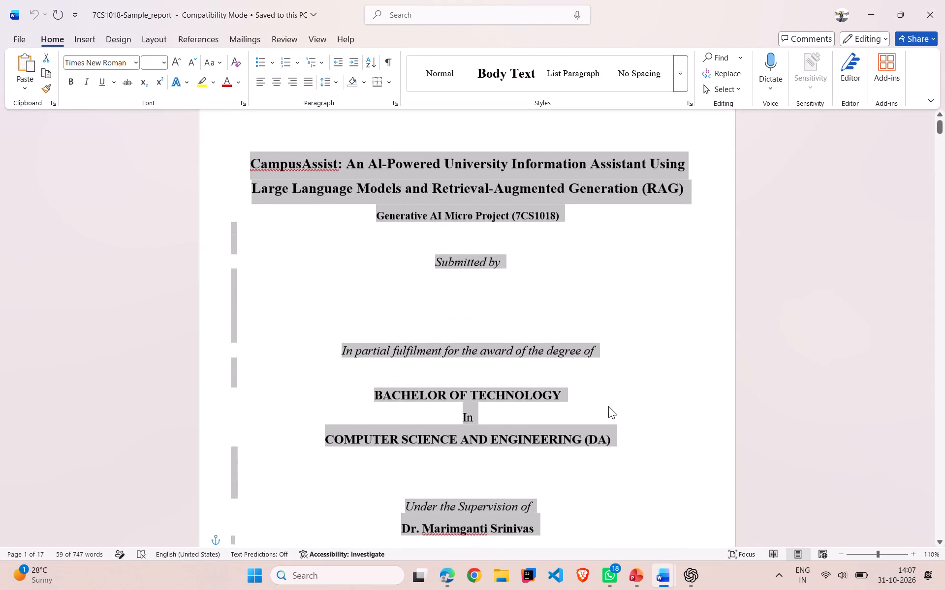
pyautogui.hscroll(1, 608, 406)
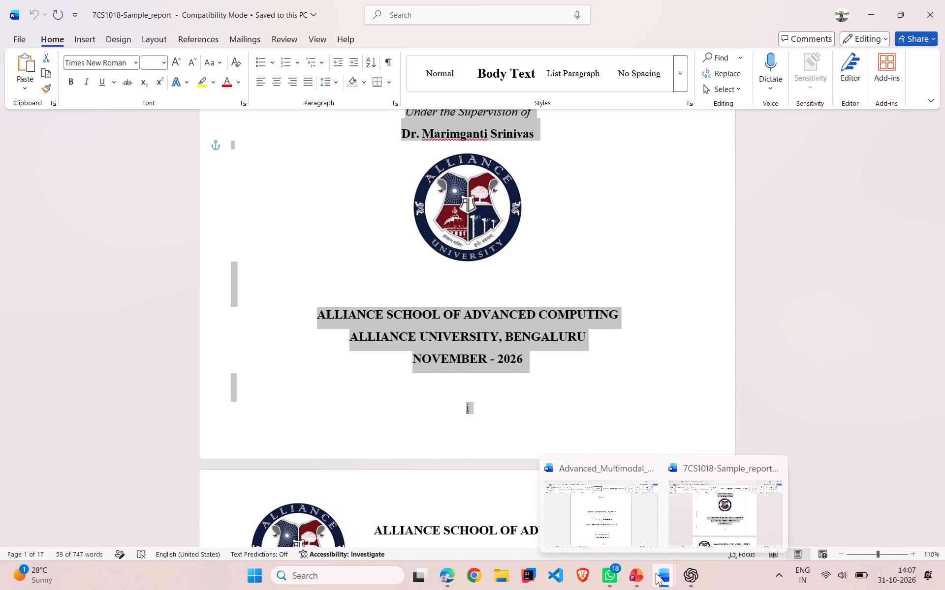
pyautogui.click(598, 528)
pyautogui.scroll(-1, 537, 437)
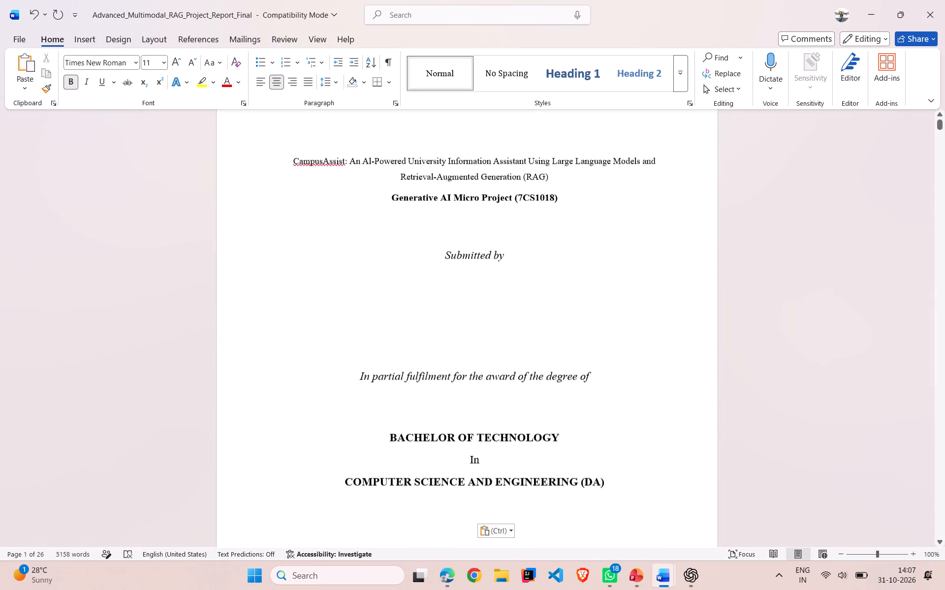
pyautogui.scroll(-1, 537, 437)
pyautogui.scroll(1, 537, 437)
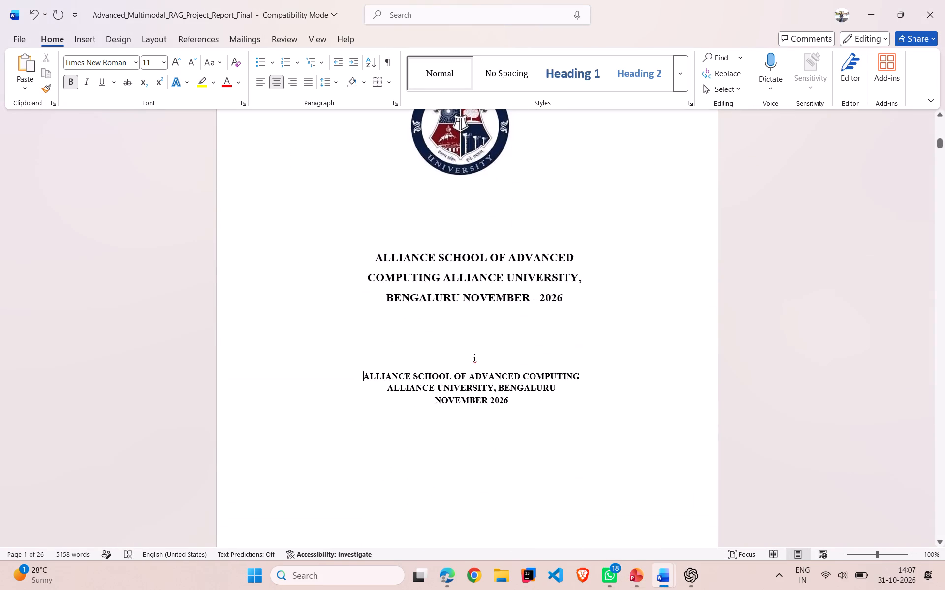
pyautogui.scroll(2, 537, 437)
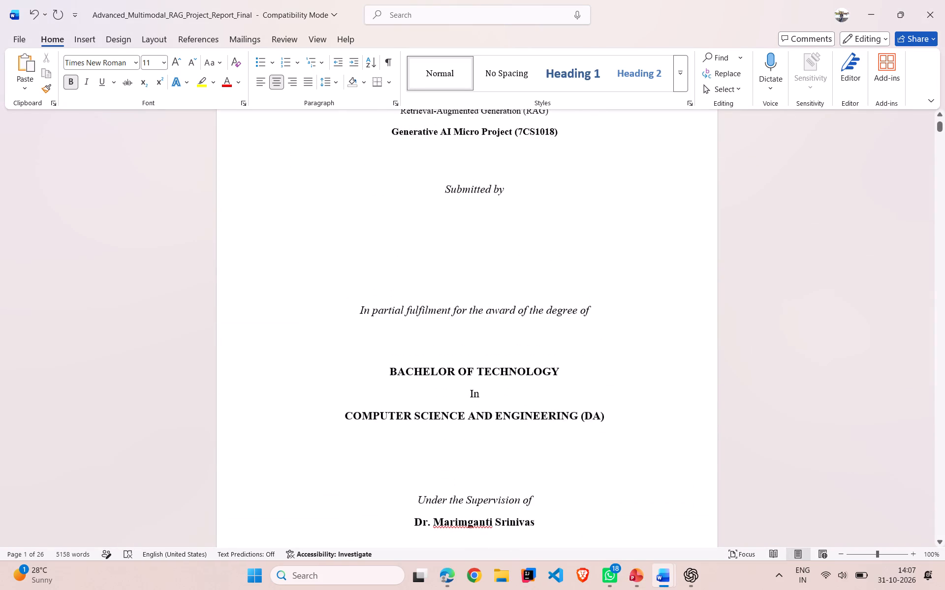
pyautogui.hscroll(1, 424, 189)
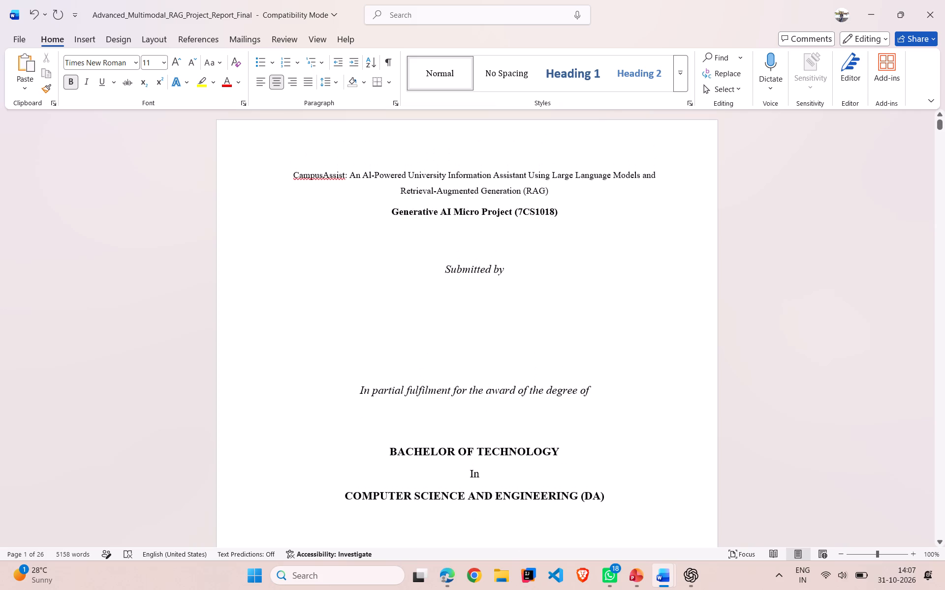
pyautogui.hscroll(1, 424, 189)
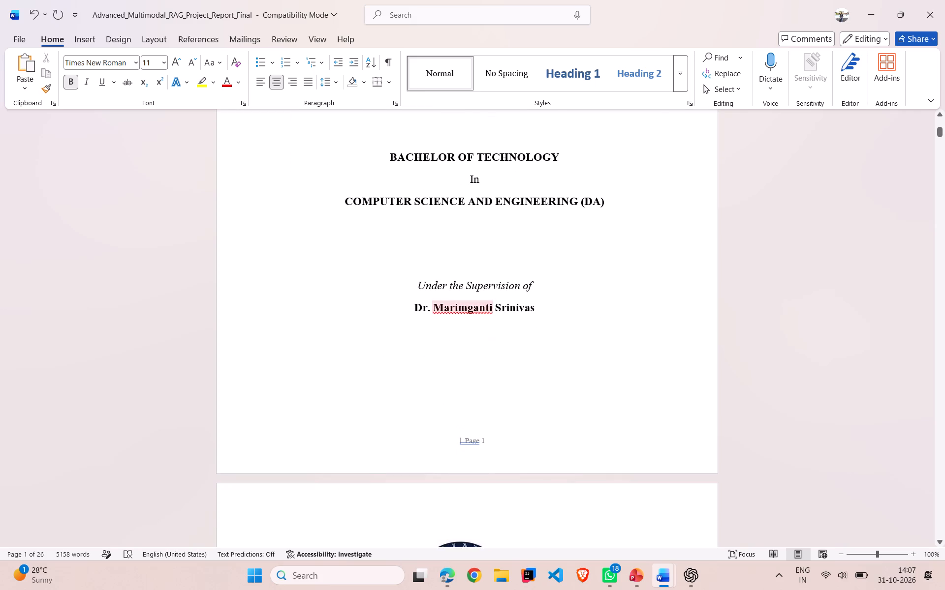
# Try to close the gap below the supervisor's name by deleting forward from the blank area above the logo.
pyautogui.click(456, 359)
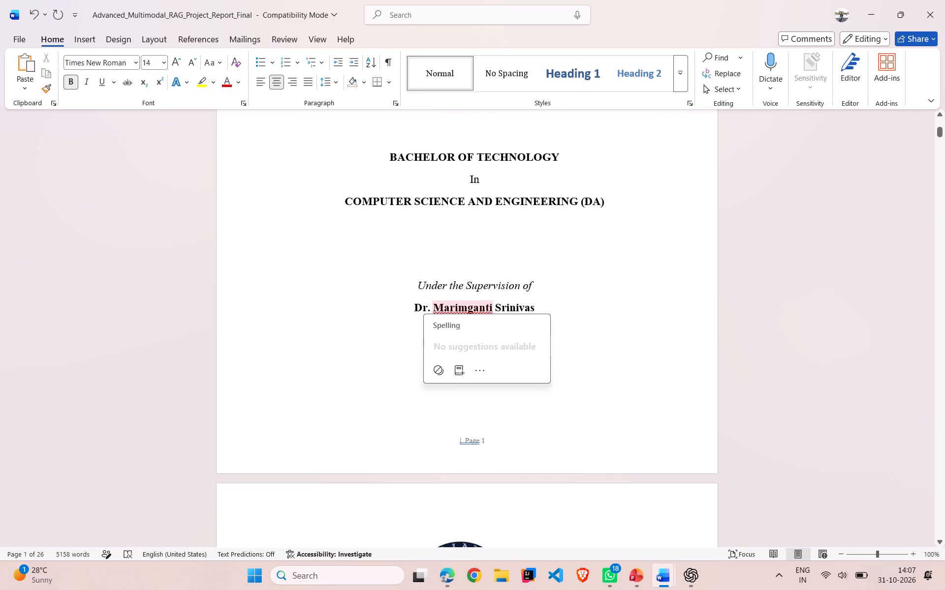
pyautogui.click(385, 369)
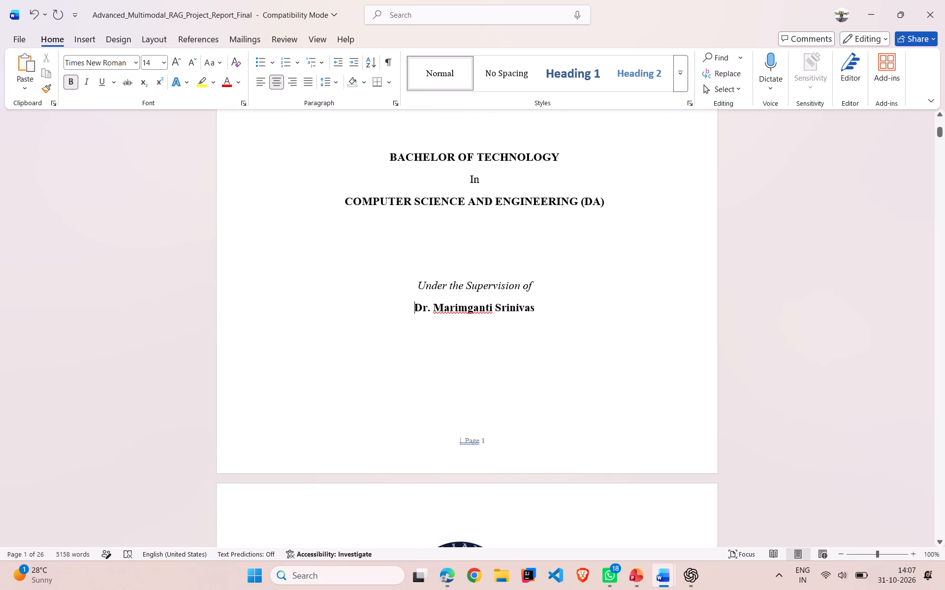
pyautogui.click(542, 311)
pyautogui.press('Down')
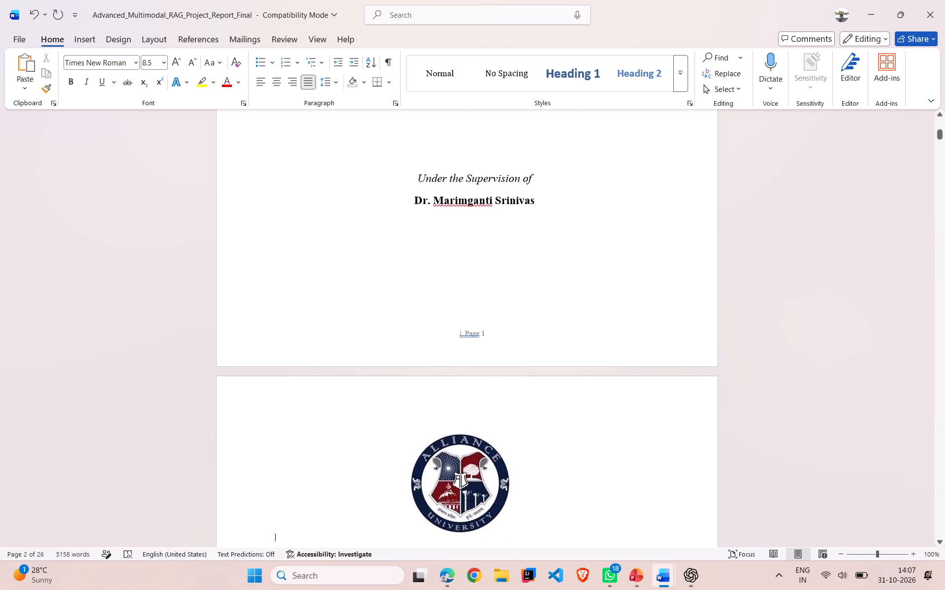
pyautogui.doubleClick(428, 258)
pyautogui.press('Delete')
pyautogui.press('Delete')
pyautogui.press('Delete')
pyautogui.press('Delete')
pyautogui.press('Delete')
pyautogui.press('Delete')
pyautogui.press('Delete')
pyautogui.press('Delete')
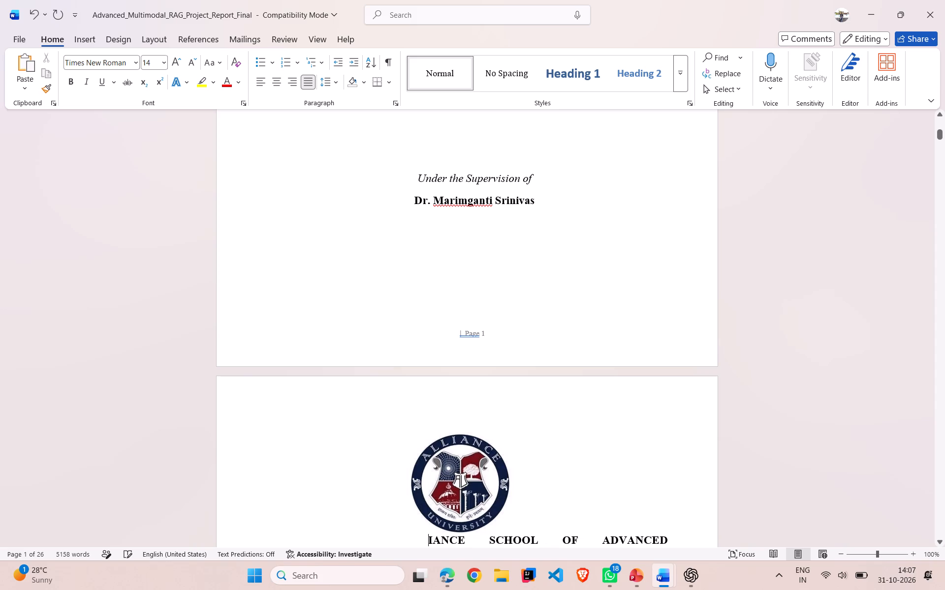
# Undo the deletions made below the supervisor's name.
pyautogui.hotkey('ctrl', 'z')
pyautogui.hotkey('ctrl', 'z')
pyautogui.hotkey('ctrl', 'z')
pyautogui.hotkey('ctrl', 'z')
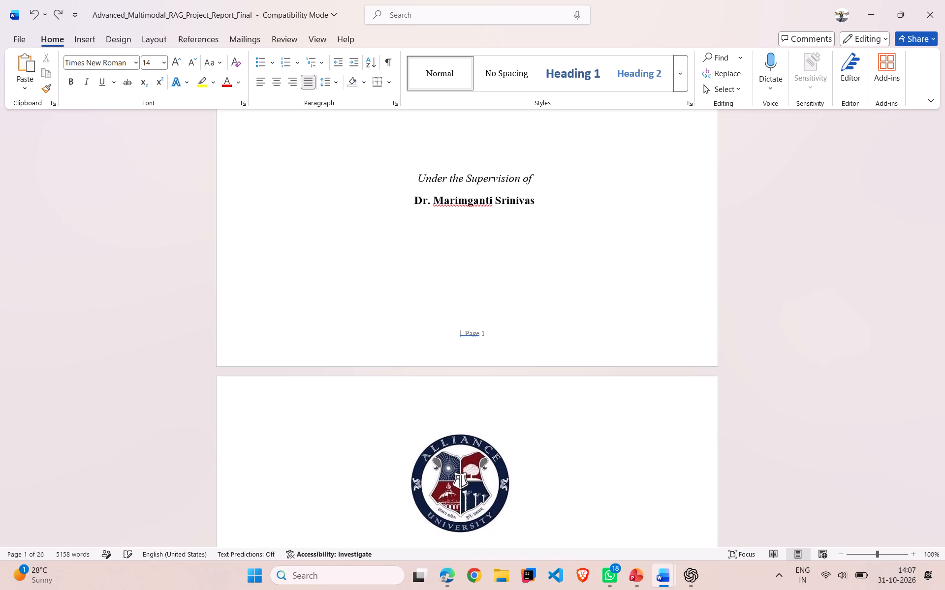
# Delete two blank lines between "COMPUTER SCIENCE AND ENGINEERING (DA)" and "Under the Supervision of" on the title page.
pyautogui.scroll(1, 547, 327)
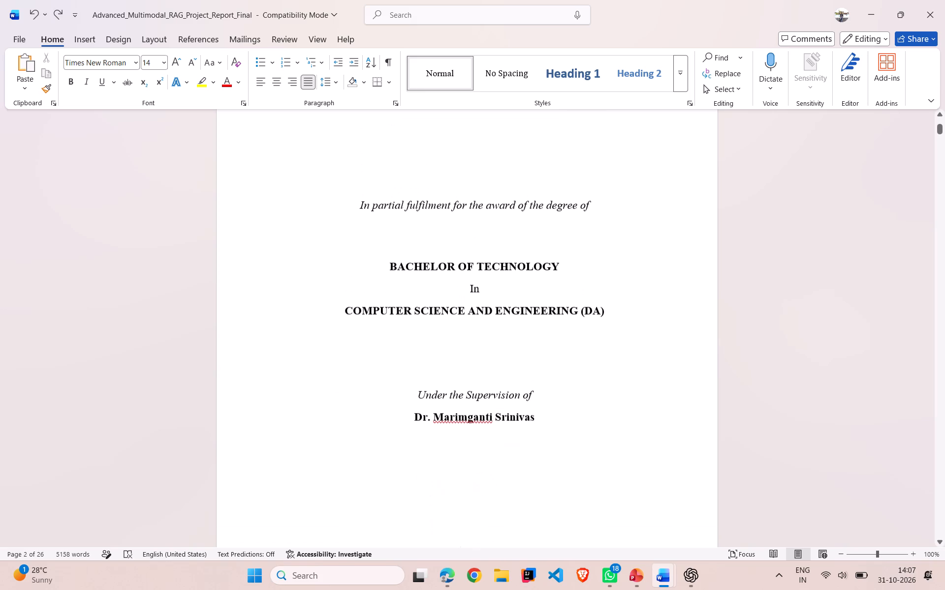
pyautogui.click(399, 346)
pyautogui.press('BackSpace')
pyautogui.press('BackSpace')
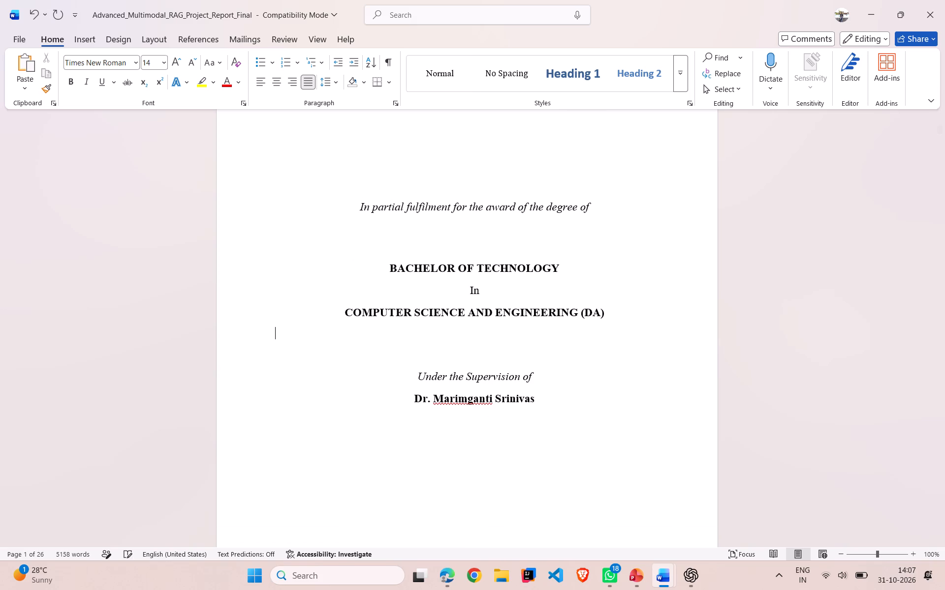
# Delete the surplus blank lines between "Submitted by" and "In partial fulfilment for the award of the degree of" on the title page.
pyautogui.click(363, 169)
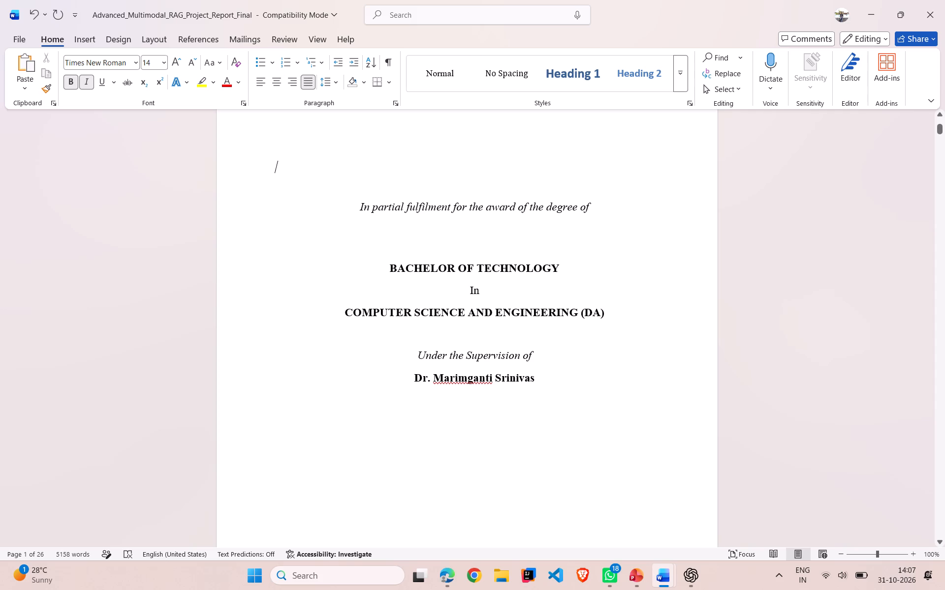
pyautogui.scroll(1, 363, 169)
pyautogui.press('BackSpace')
pyautogui.press('BackSpace')
pyautogui.press('BackSpace')
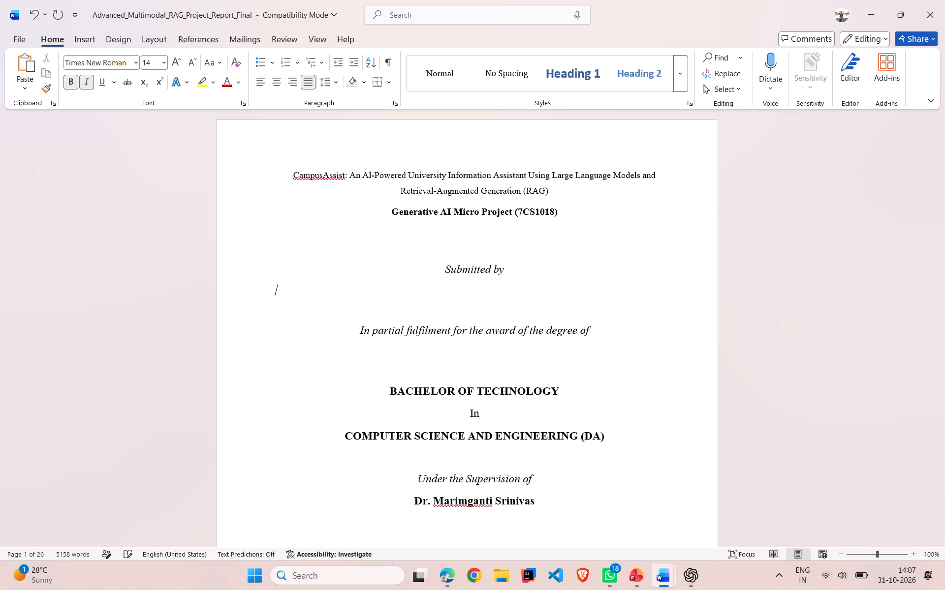
pyautogui.press('BackSpace')
# Compare the bottom of the project report's title page and the pages after it with the sample report's title page.
pyautogui.scroll(-2, 363, 169)
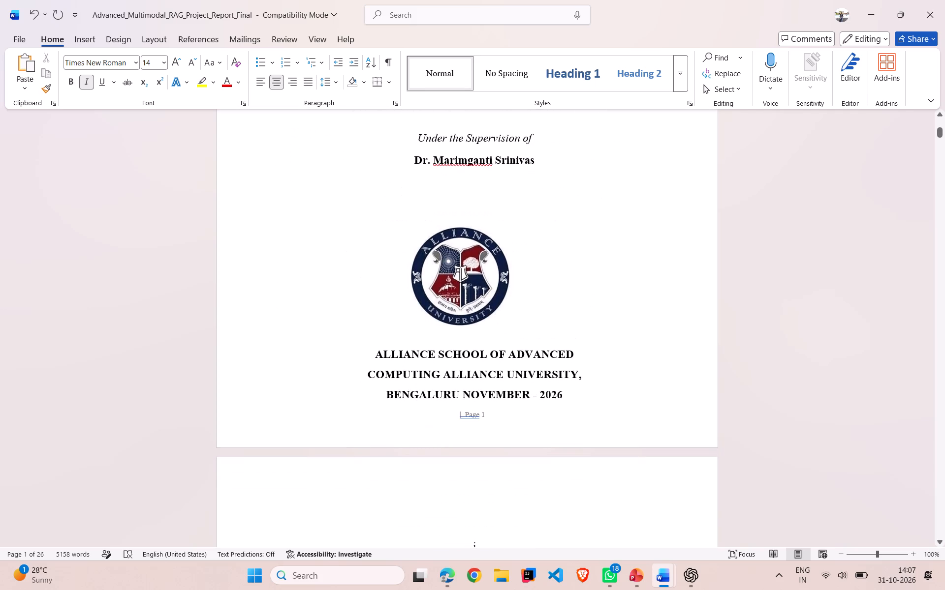
pyautogui.scroll(-2, 378, 301)
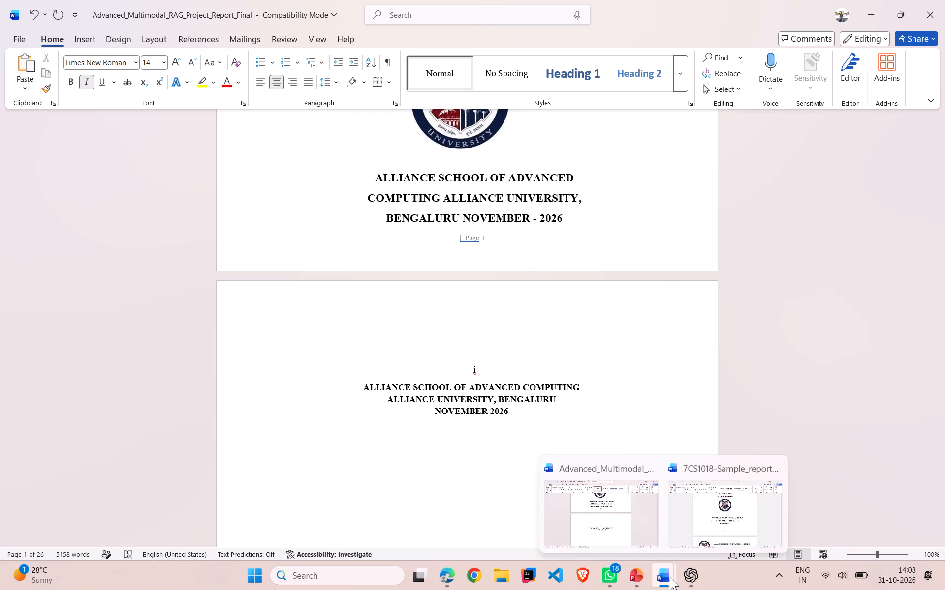
pyautogui.click(693, 535)
pyautogui.keyDown('ctrl'); pyautogui.scroll(-1, 585, 420); pyautogui.keyUp('ctrl')
pyautogui.keyDown('ctrl'); pyautogui.scroll(1, 585, 420); pyautogui.keyUp('ctrl')
pyautogui.keyDown('ctrl'); pyautogui.scroll(-1, 585, 420); pyautogui.keyUp('ctrl')
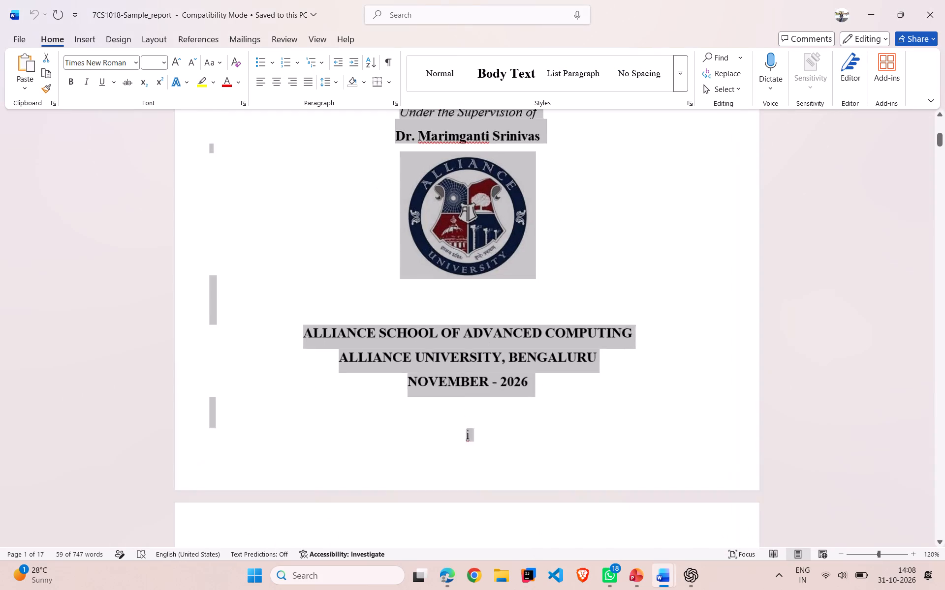
pyautogui.keyDown('ctrl'); pyautogui.scroll(-1, 585, 420); pyautogui.keyUp('ctrl')
pyautogui.hscroll(-1, 585, 420)
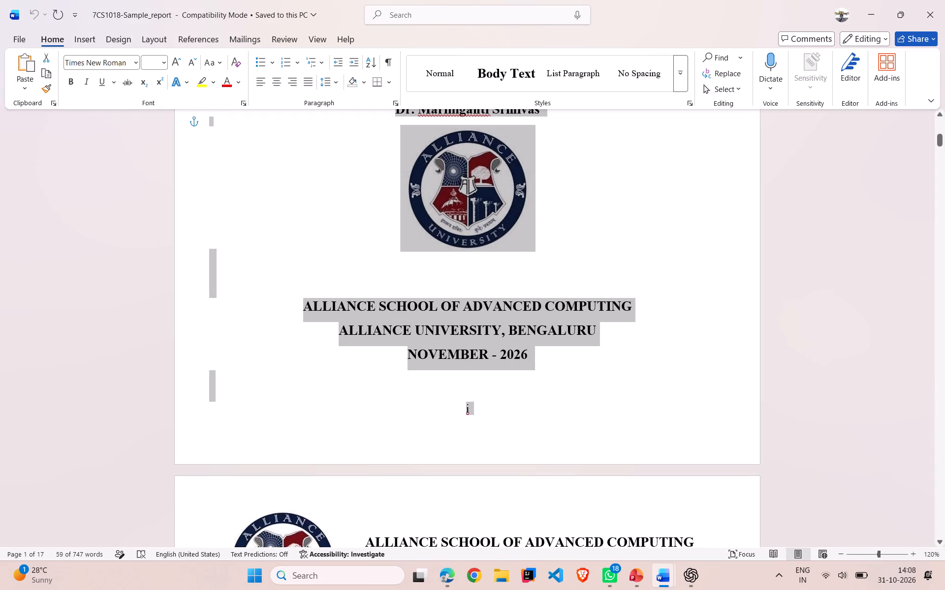
pyautogui.hscroll(-1, 585, 420)
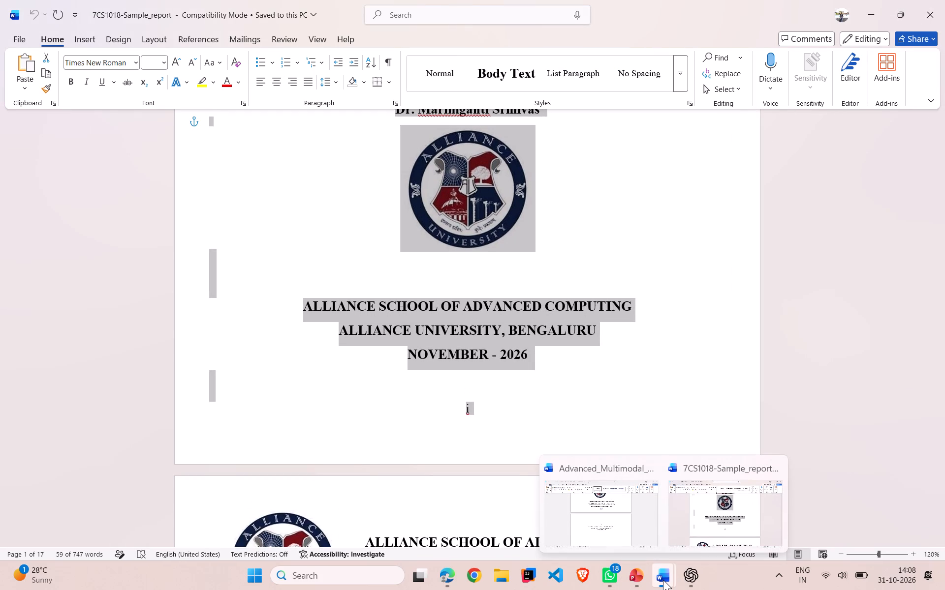
pyautogui.click(618, 522)
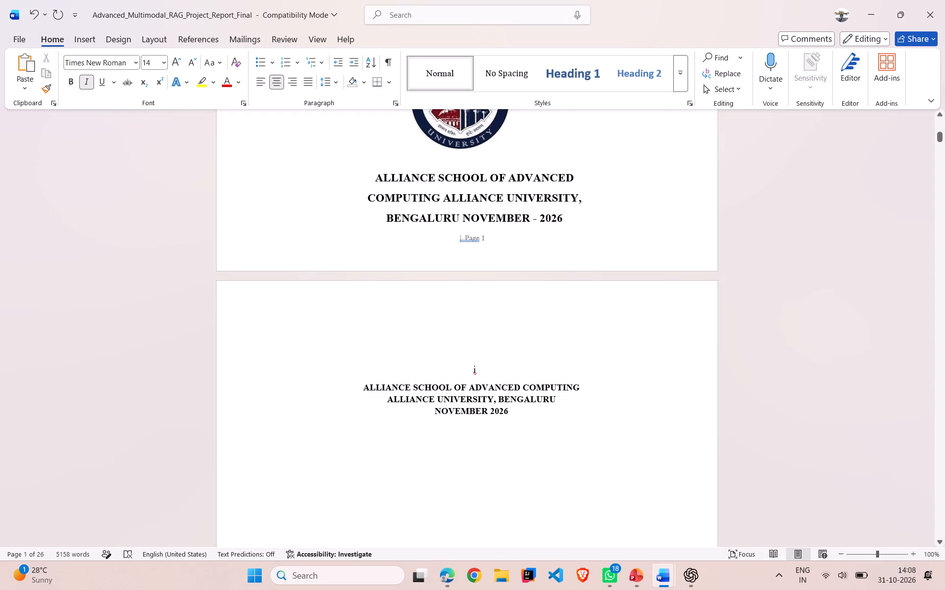
pyautogui.scroll(-3, 508, 372)
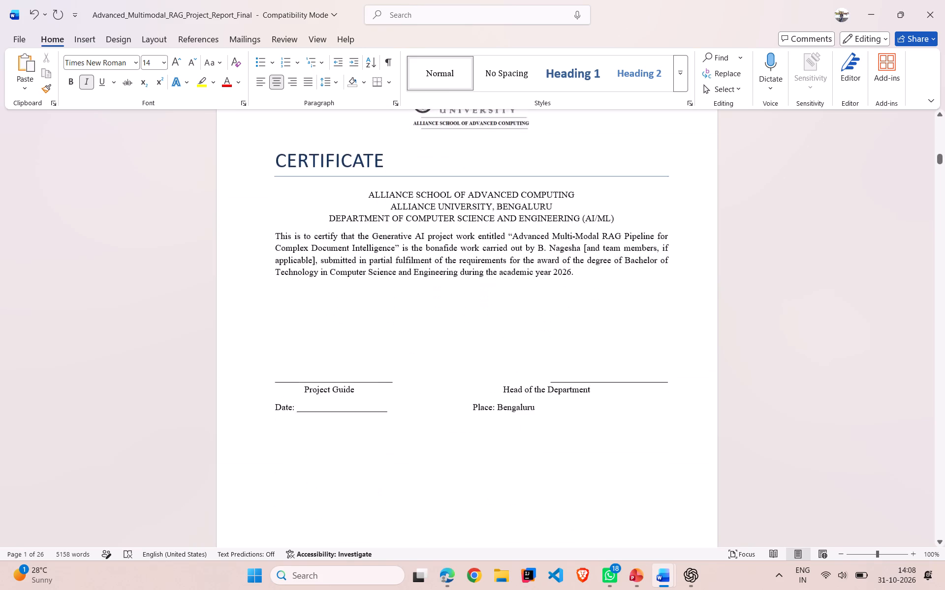
pyautogui.scroll(1, 508, 372)
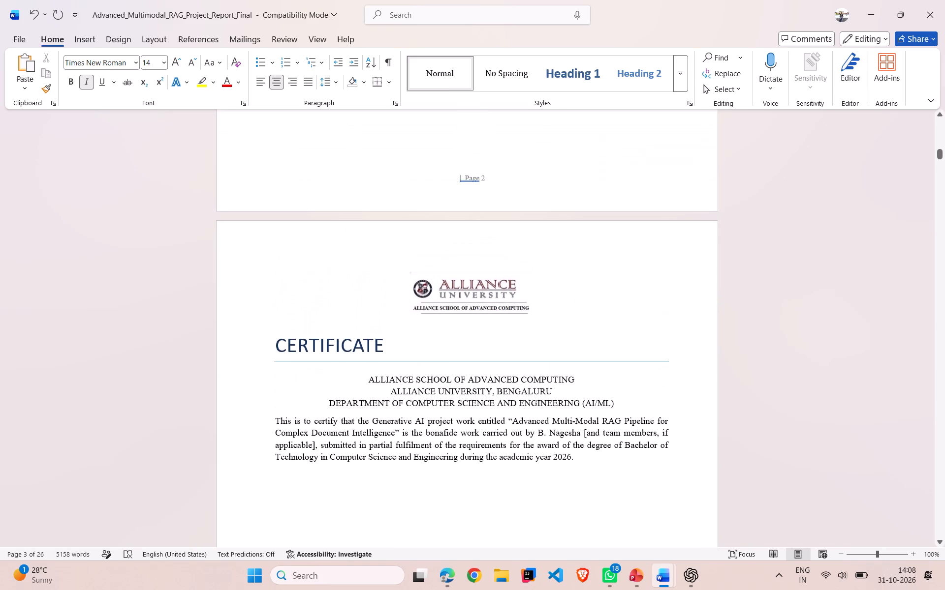
pyautogui.scroll(3, 508, 372)
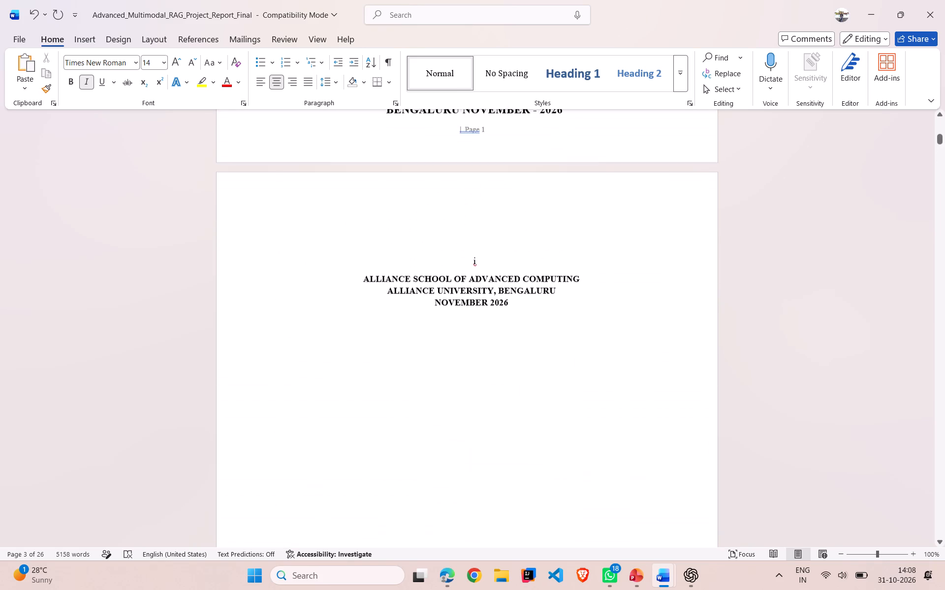
# Delete two blank lines below the supervisor's name to pull the university logo up on the title page.
pyautogui.scroll(2, 508, 372)
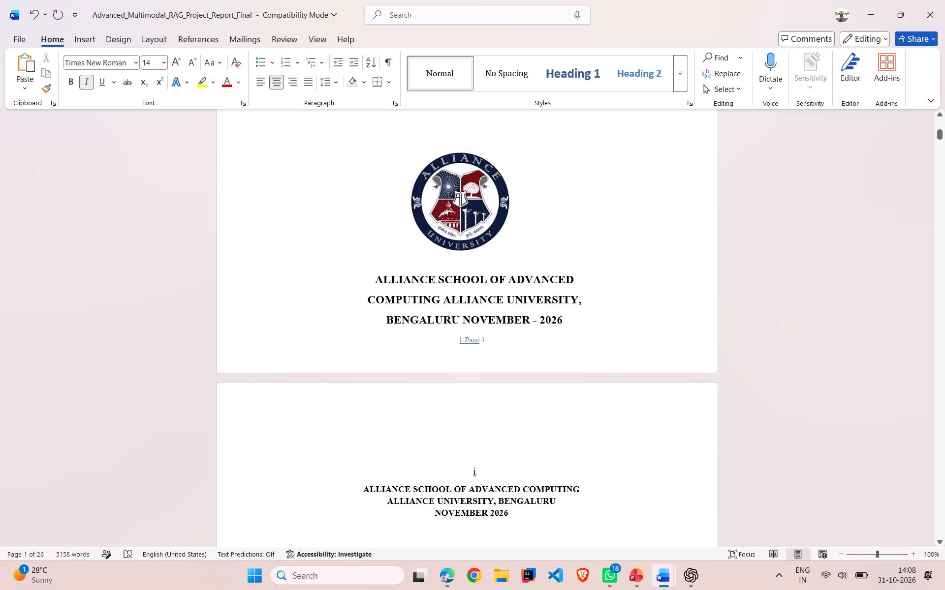
pyautogui.scroll(1, 460, 269)
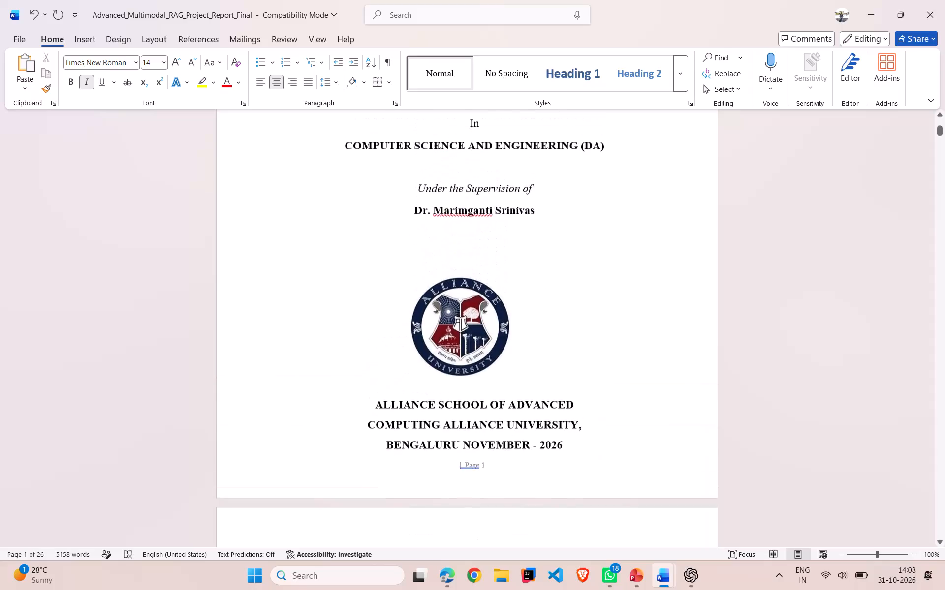
pyautogui.scroll(1, 460, 269)
pyautogui.click(438, 278)
pyautogui.press('BackSpace')
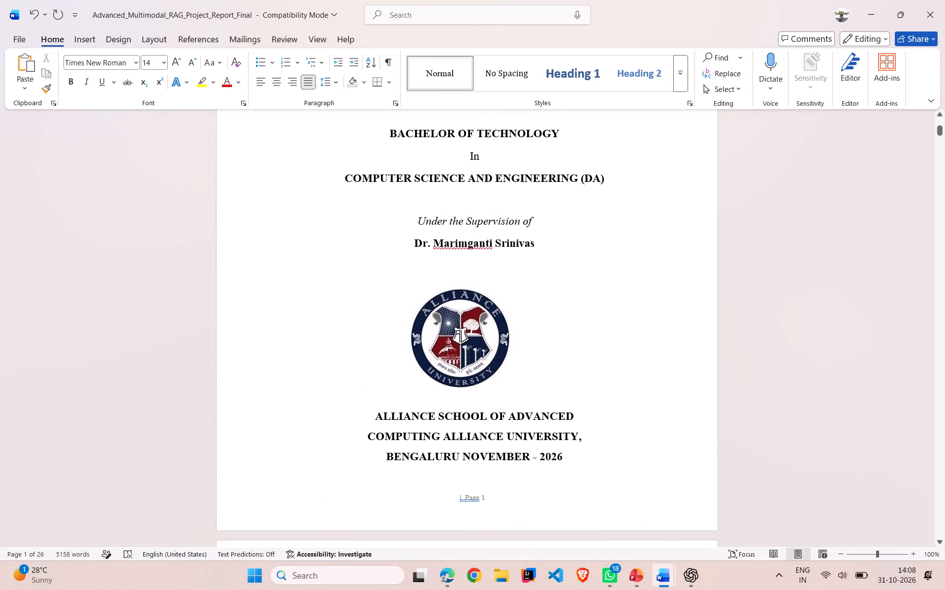
pyautogui.press('BackSpace')
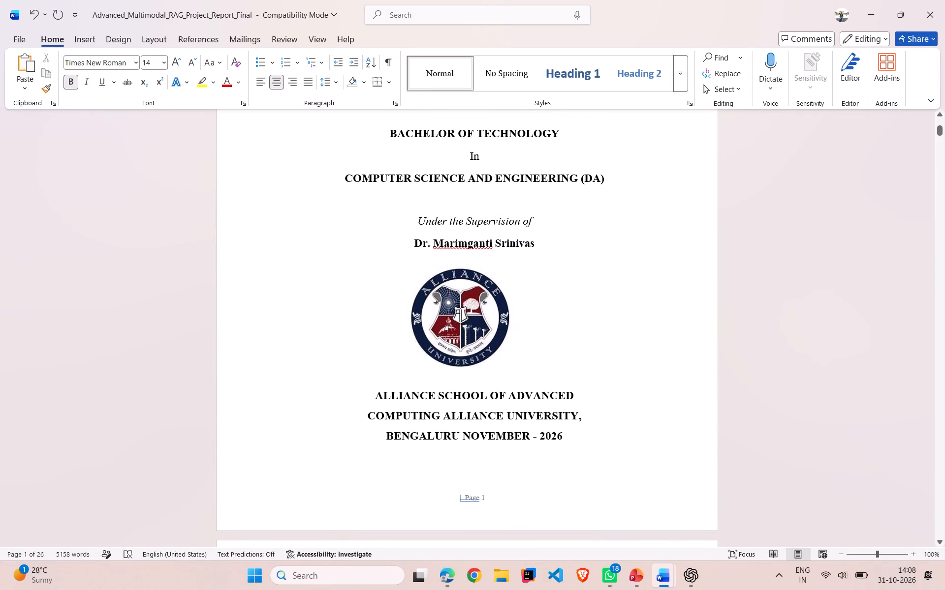
# Review the project report's title page layout and the pages after it, through the existing certificate page.
pyautogui.scroll(2, 530, 235)
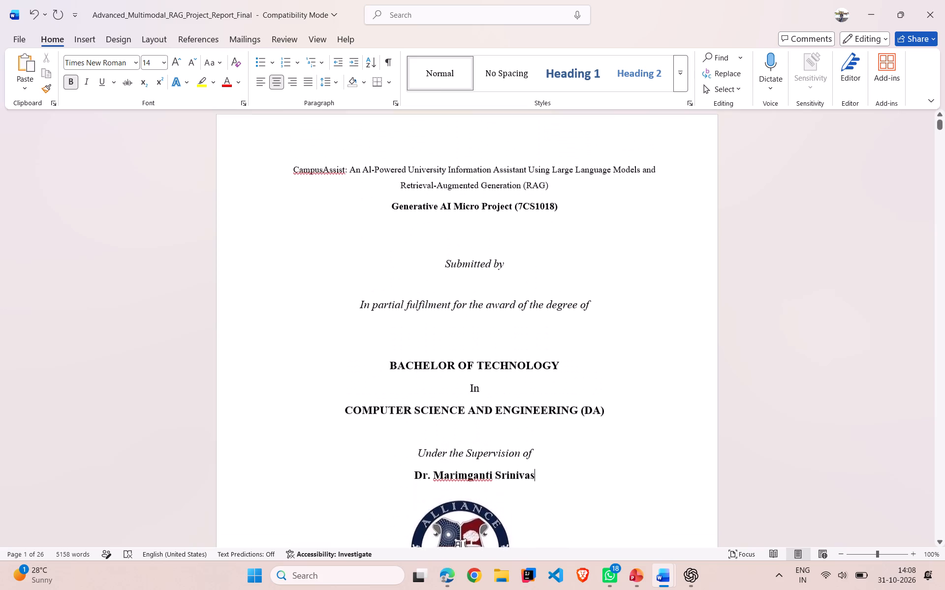
pyautogui.scroll(-3, 530, 235)
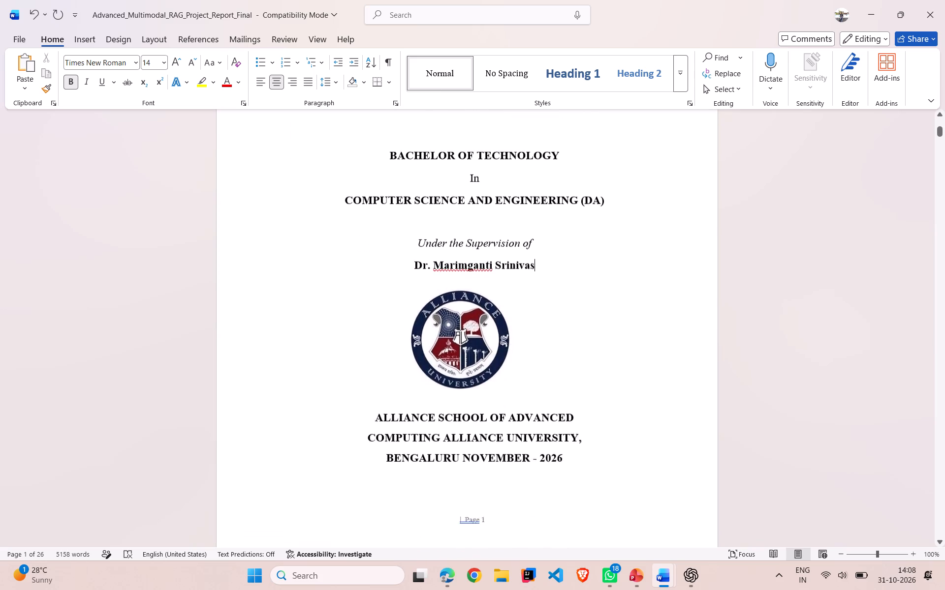
pyautogui.scroll(-4, 530, 235)
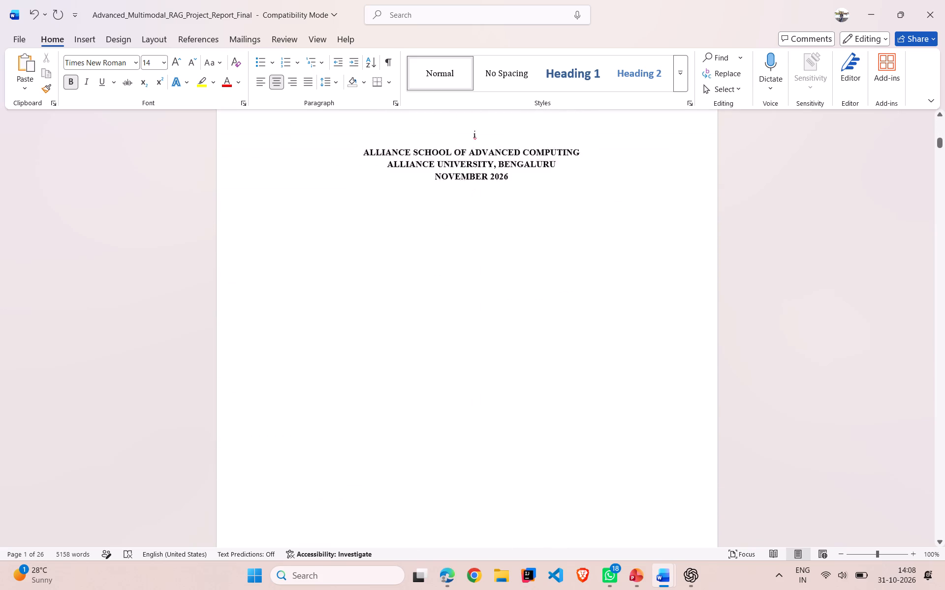
pyautogui.scroll(-2, 530, 235)
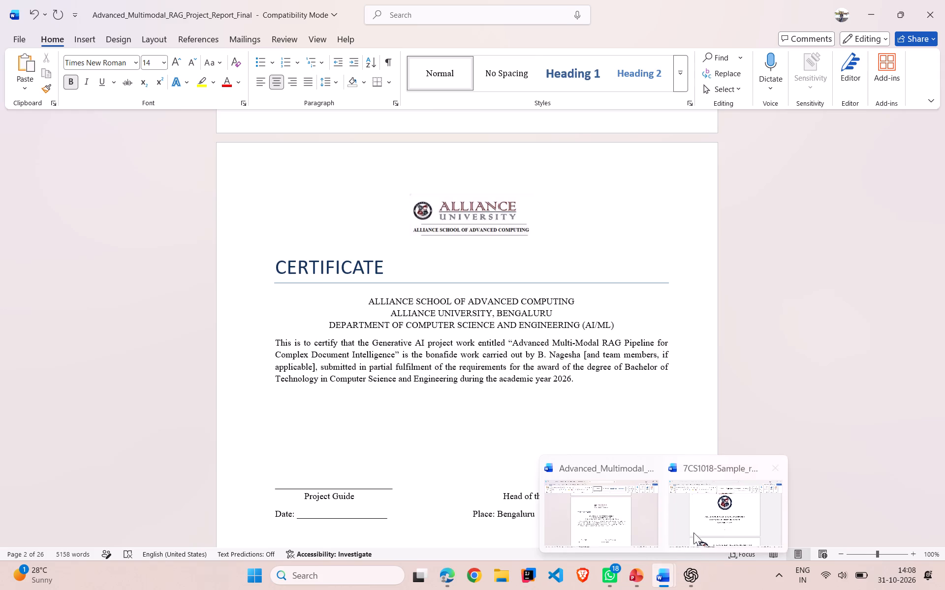
# Switch to the 7CS1018 sample report and copy its whole certificate page, from the logo header through the page number ii.
pyautogui.click(700, 522)
pyautogui.hscroll(1, 581, 414)
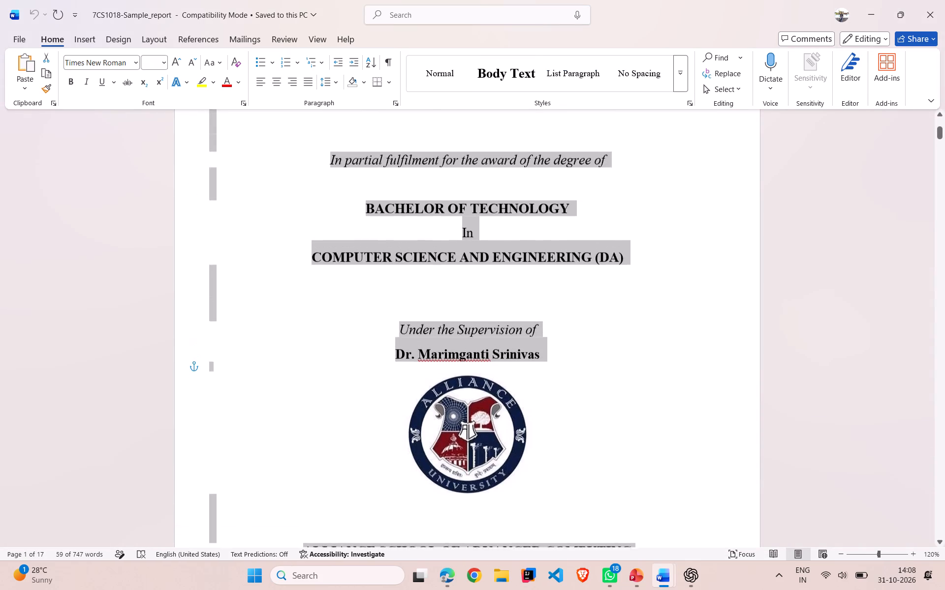
pyautogui.hscroll(1, 581, 414)
pyautogui.scroll(-1, 581, 414)
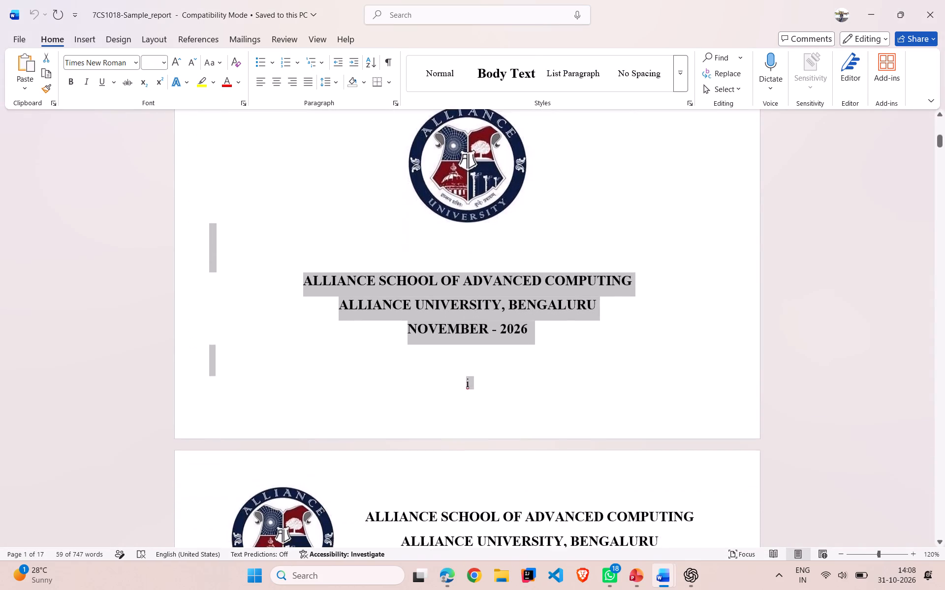
pyautogui.scroll(-3, 581, 414)
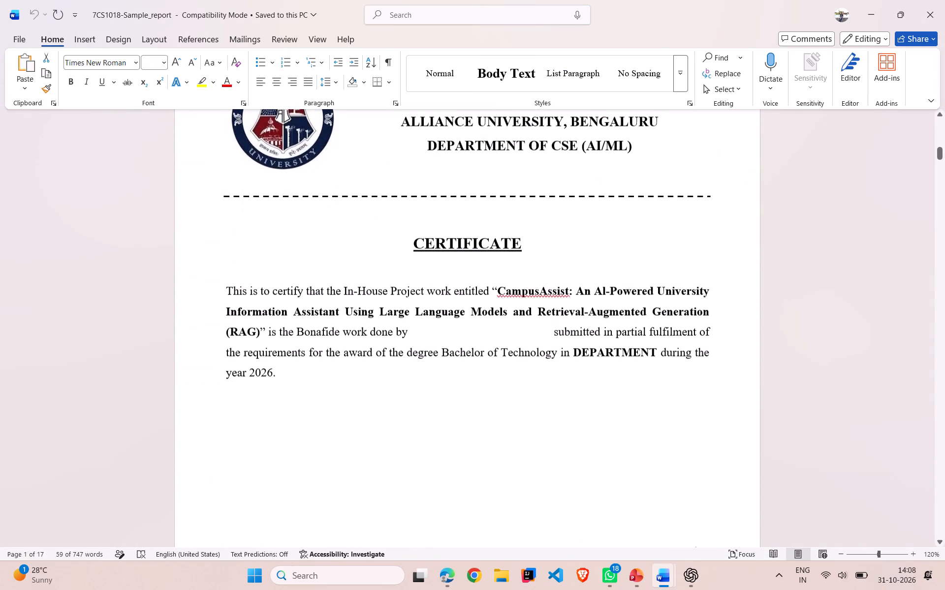
pyautogui.scroll(-1, 581, 414)
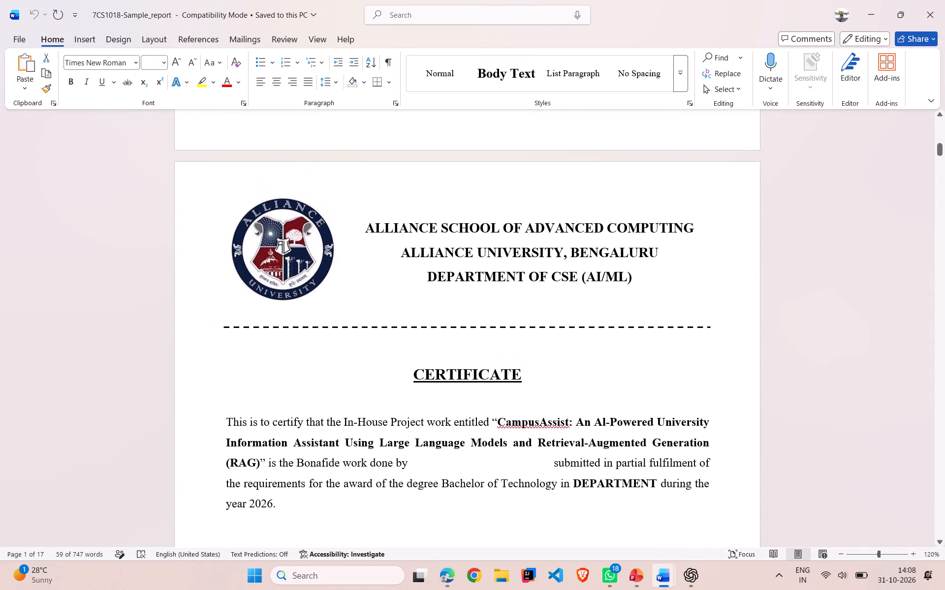
pyautogui.moveTo(220, 183); pyautogui.dragTo(587, 459)
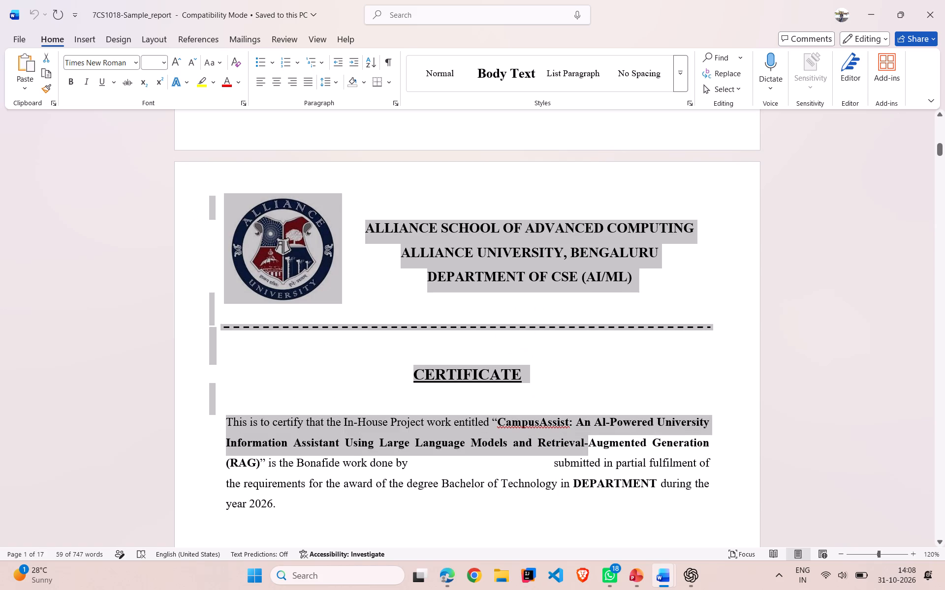
pyautogui.moveTo(587, 459); pyautogui.dragTo(580, 547)
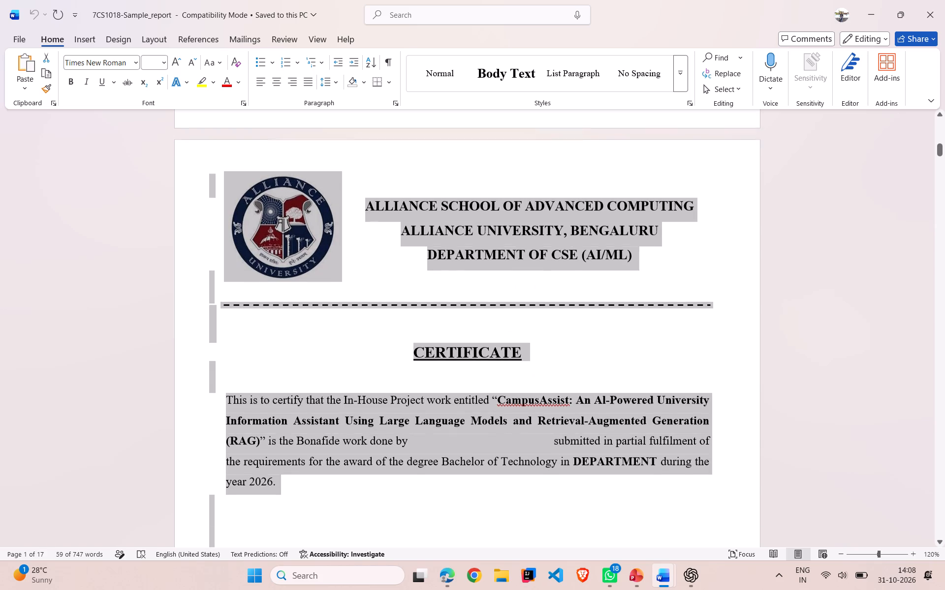
pyautogui.moveTo(580, 547); pyautogui.dragTo(742, 532)
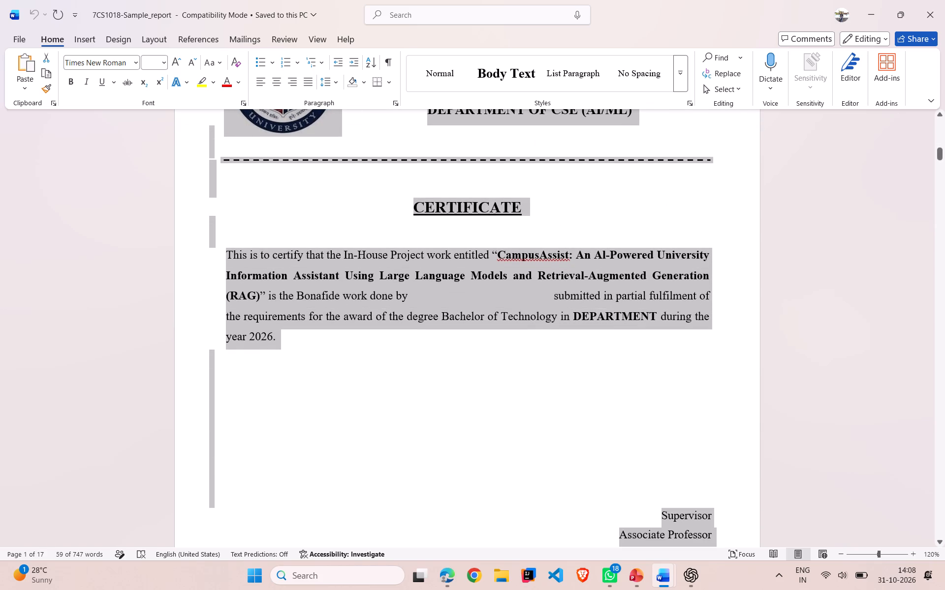
pyautogui.moveTo(742, 532); pyautogui.dragTo(544, 283)
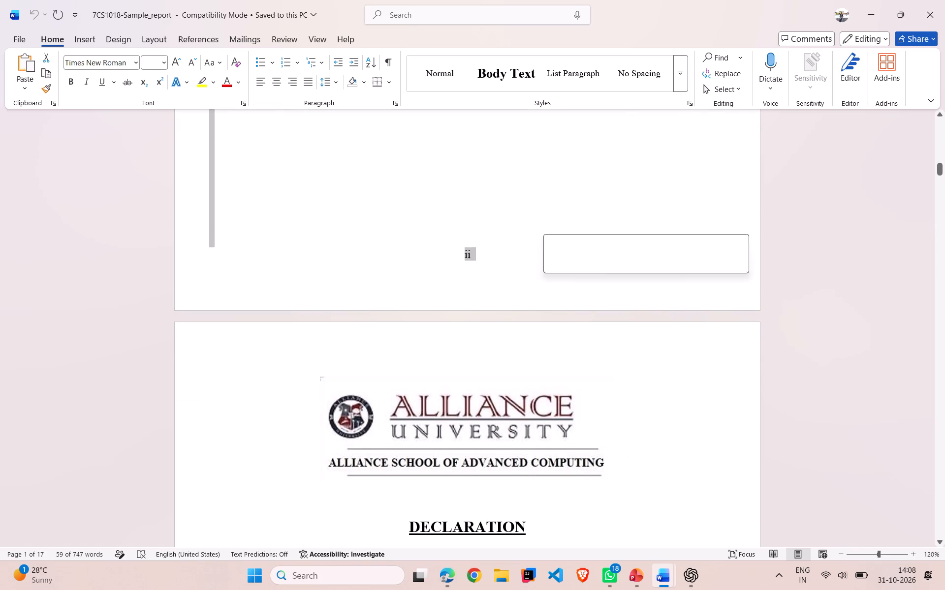
pyautogui.hotkey('ctrl', 'c')
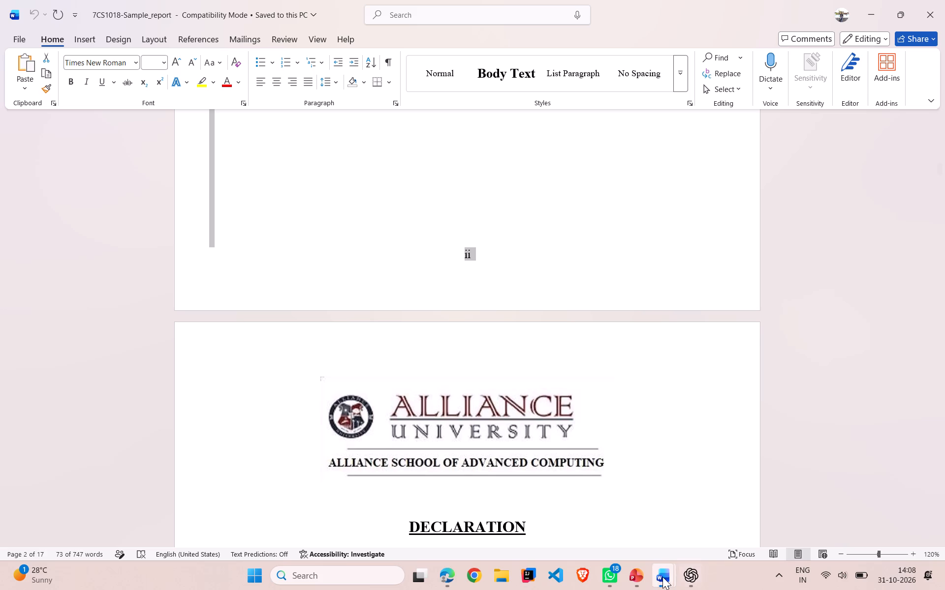
# In the project report, replace the leftover "i" and school name lines on page 2 with the copied certificate page.
pyautogui.click(597, 498)
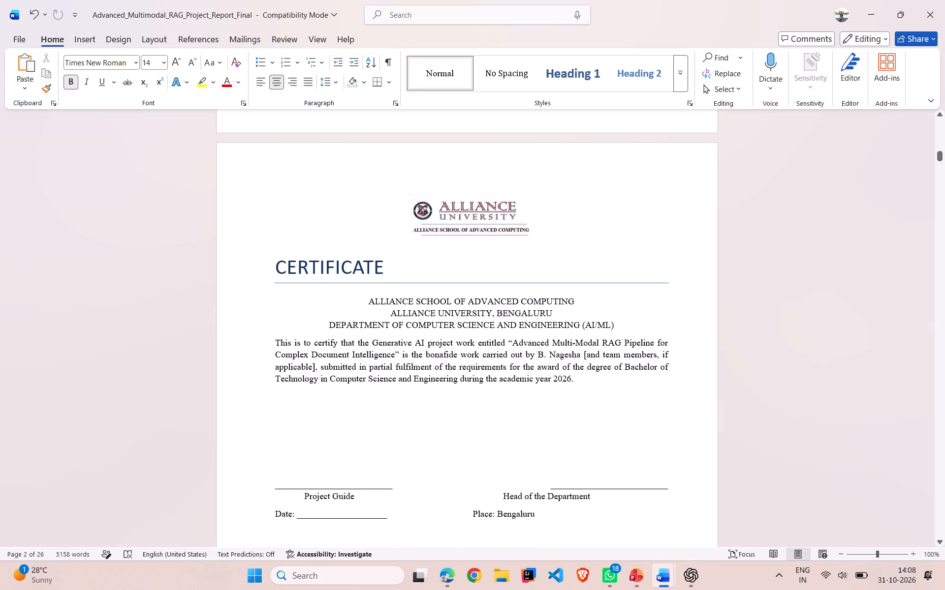
pyautogui.scroll(4, 502, 331)
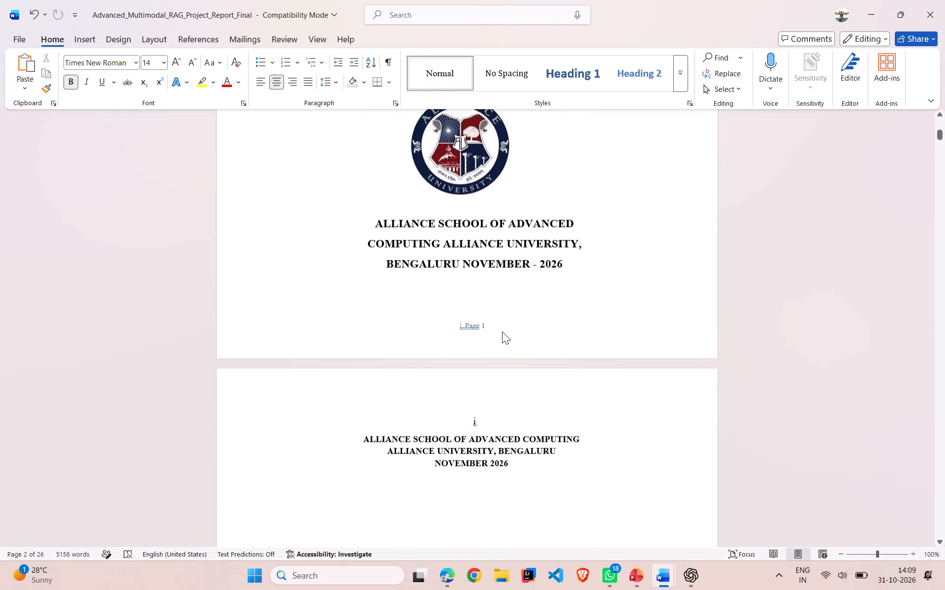
pyautogui.moveTo(316, 294); pyautogui.dragTo(489, 334)
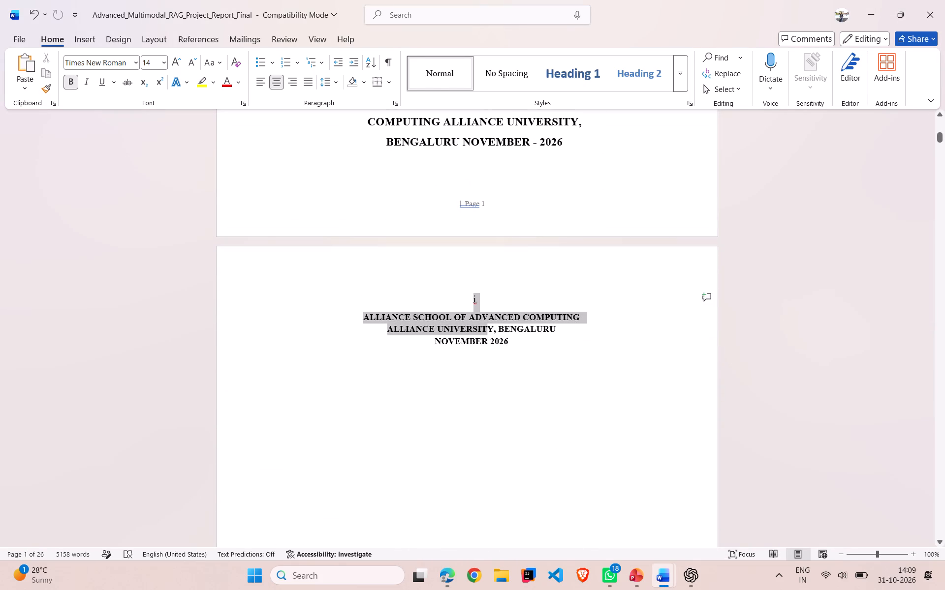
pyautogui.moveTo(489, 334); pyautogui.dragTo(572, 355)
pyautogui.hotkey('ctrl', 'v')
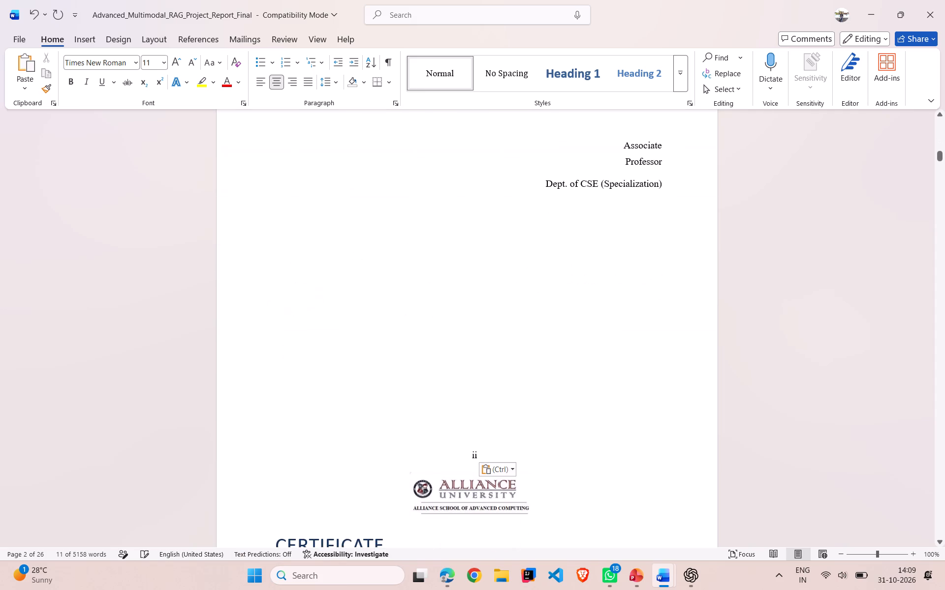
# Examine the pasted certificate page's header, heading and certification paragraph, and how the page follows the title page.
pyautogui.scroll(4, 504, 303)
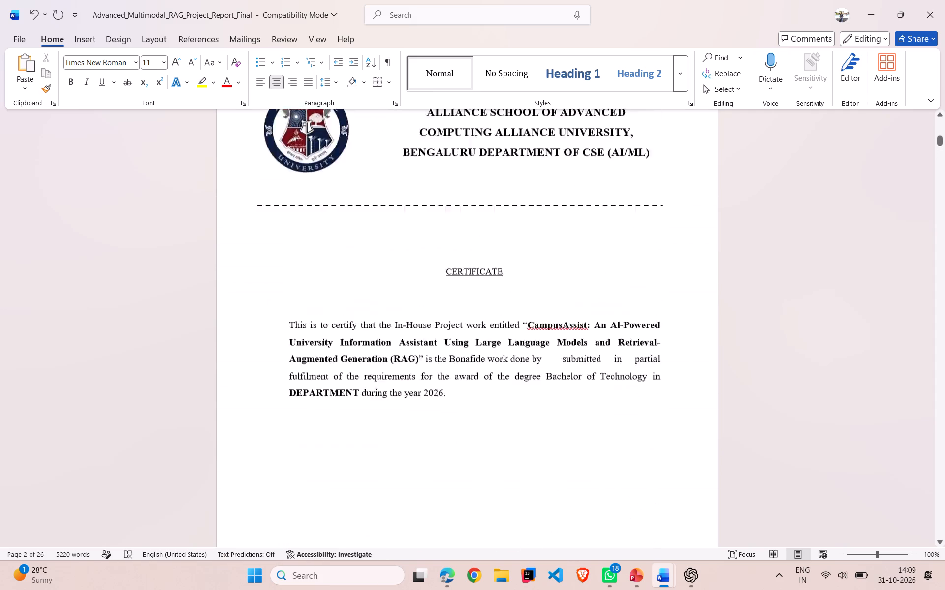
pyautogui.scroll(2, 504, 303)
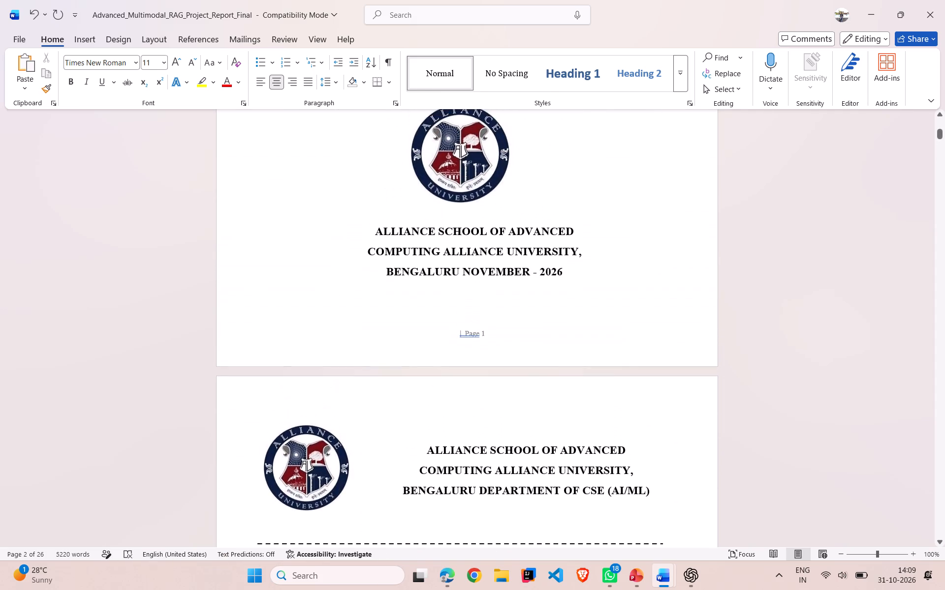
pyautogui.scroll(-5, 504, 303)
pyautogui.scroll(1, 504, 303)
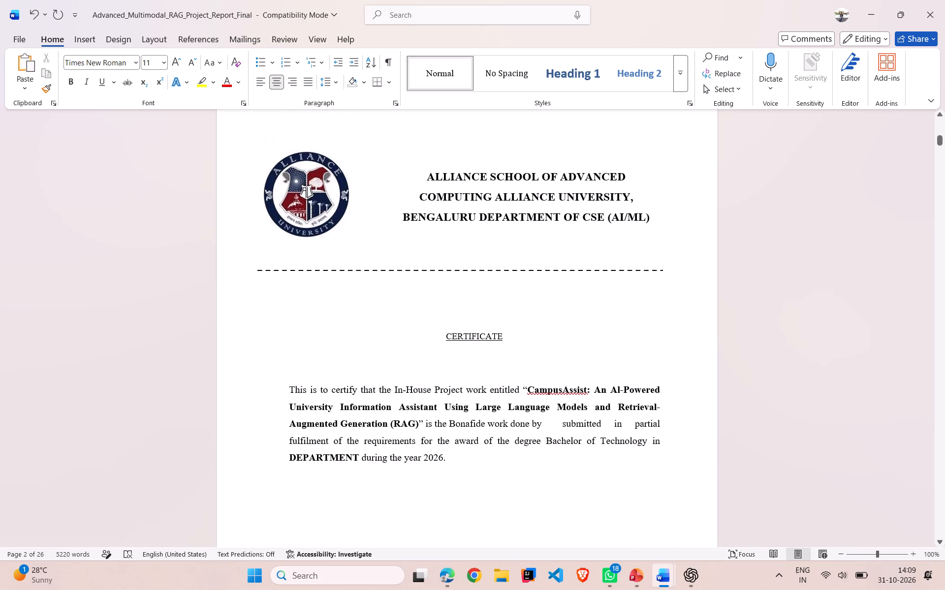
# Remove the surplus blank lines above and below the CERTIFICATE heading on the pasted certificate page.
pyautogui.click(427, 287)
pyautogui.press('Delete')
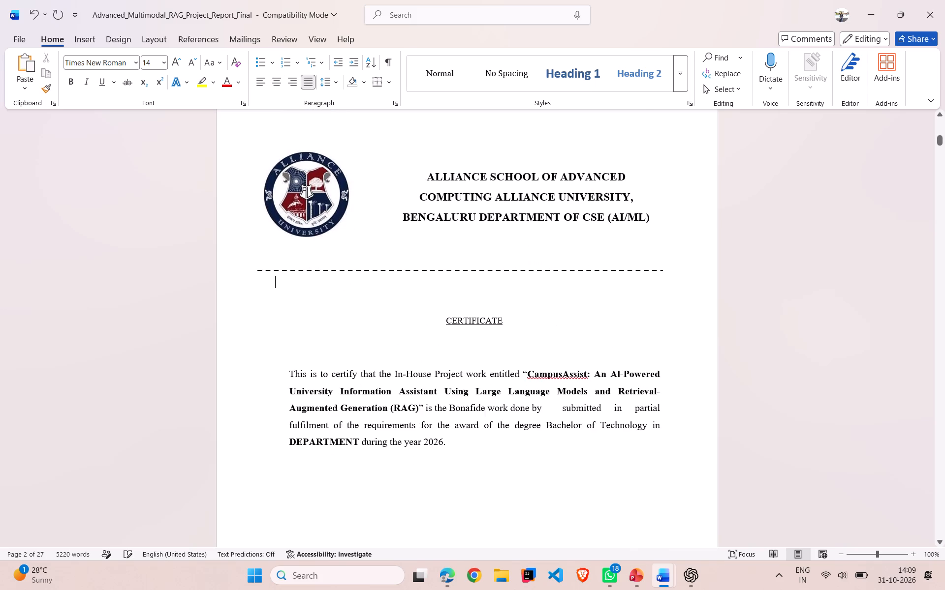
pyautogui.press('Delete')
pyautogui.press('Delete')
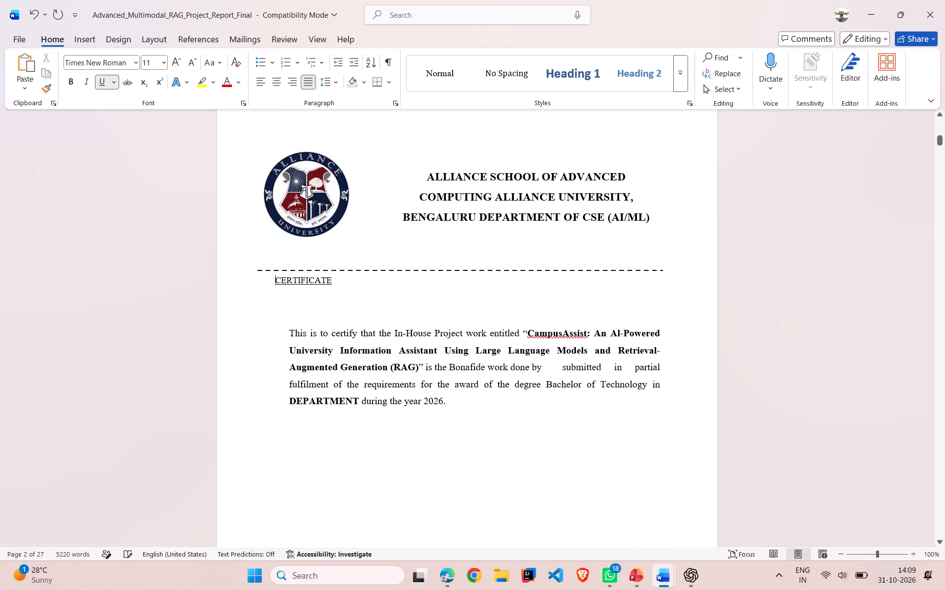
pyautogui.hotkey('ctrl', 'z')
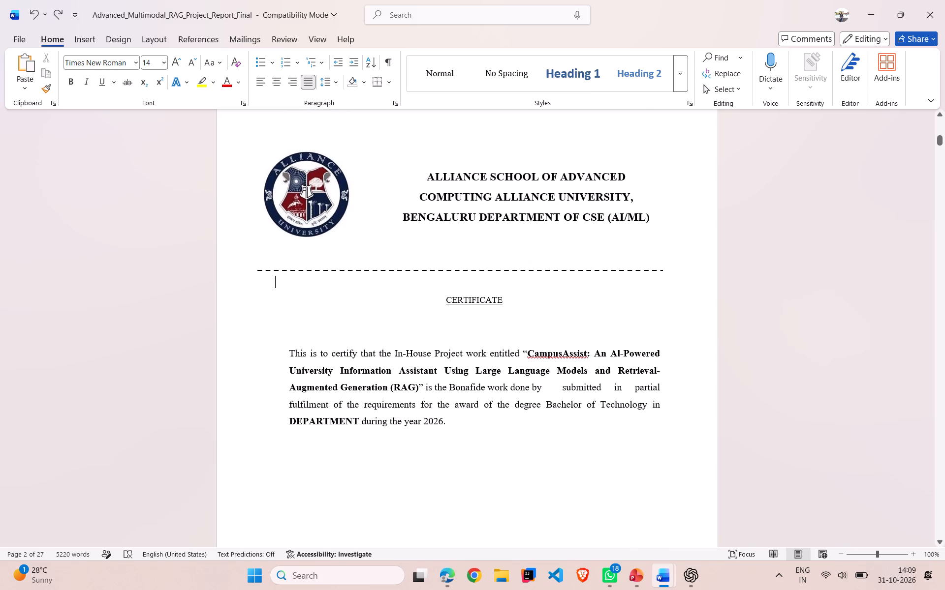
pyautogui.click(348, 332)
pyautogui.press('BackSpace')
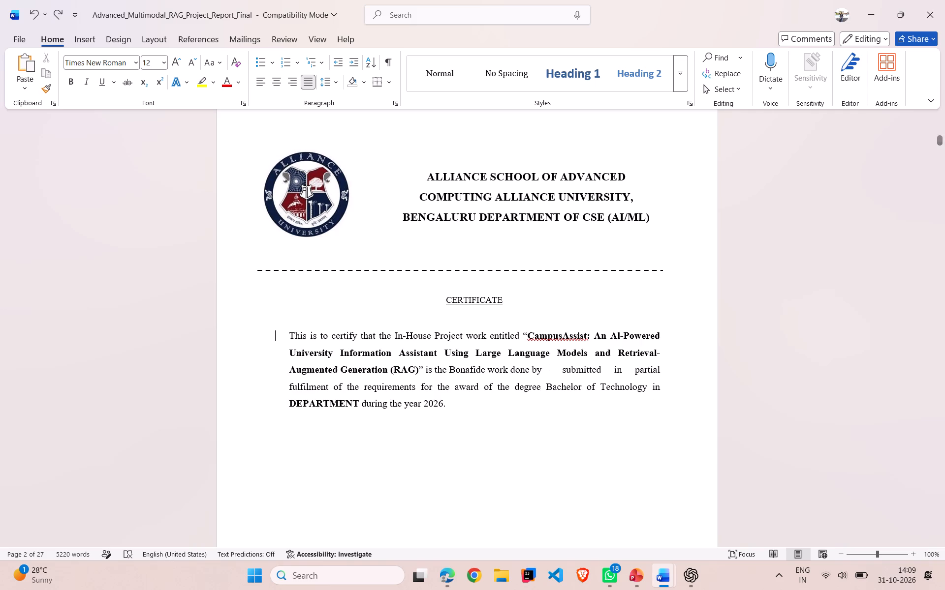
pyautogui.press('BackSpace')
# Remove the surplus blank lines directly beneath the certification paragraph to bring the supervisor block closer.
pyautogui.scroll(-1, 348, 332)
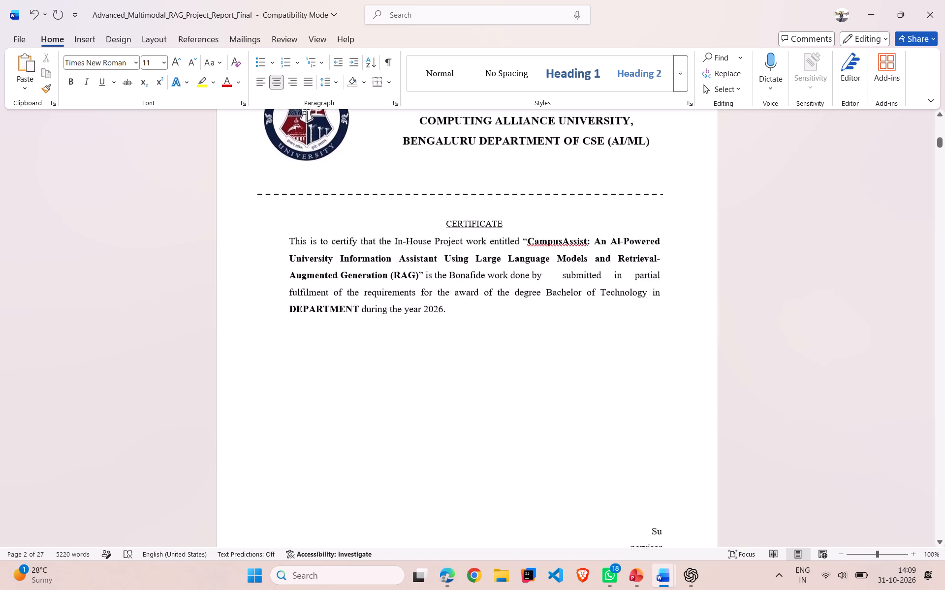
pyautogui.scroll(-1, 348, 332)
pyautogui.click(515, 260)
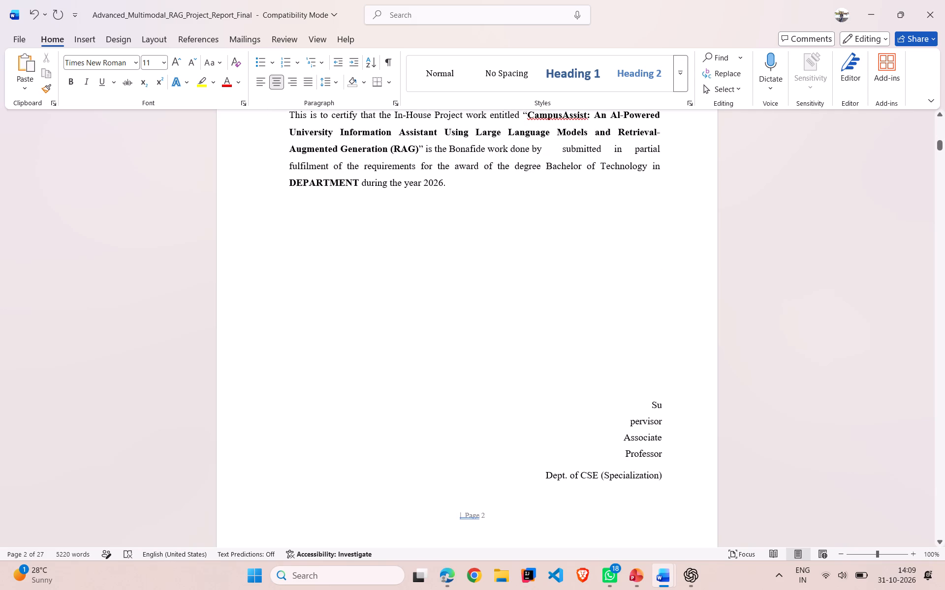
pyautogui.press('BackSpace')
pyautogui.press('BackSpace')
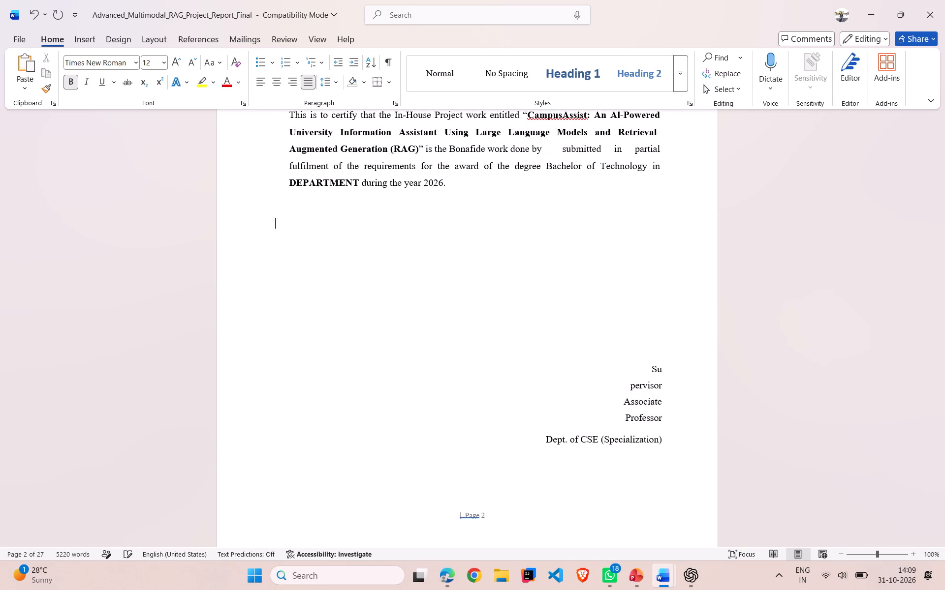
pyautogui.press('BackSpace')
pyautogui.press('BackSpace')
pyautogui.press('BackSpace')
pyautogui.press('BackSpace')
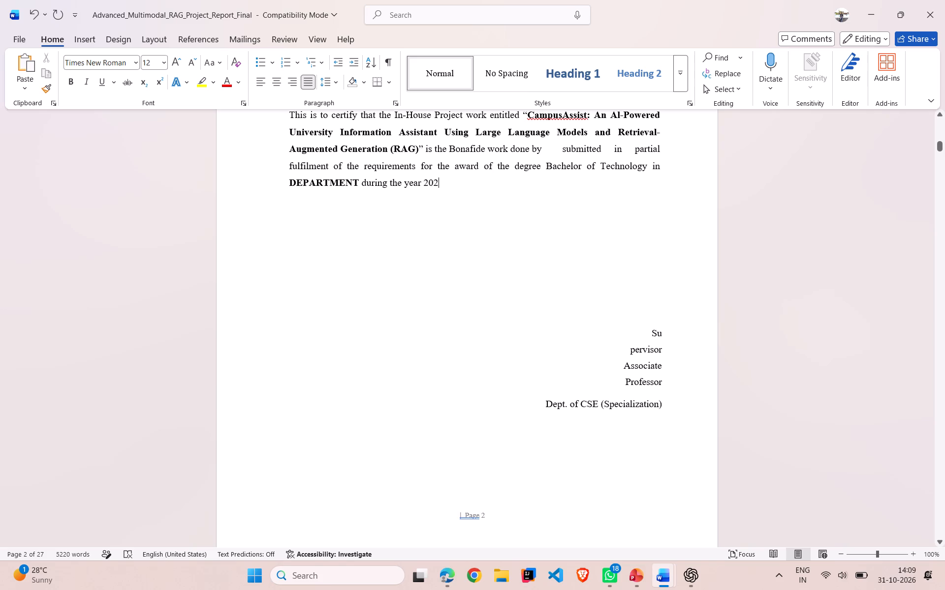
# Delete the report's old certificate page, from the Alliance University logo through the Date and Place line before the Declaration.
pyautogui.scroll(-2, 547, 308)
pyautogui.scroll(1, 547, 308)
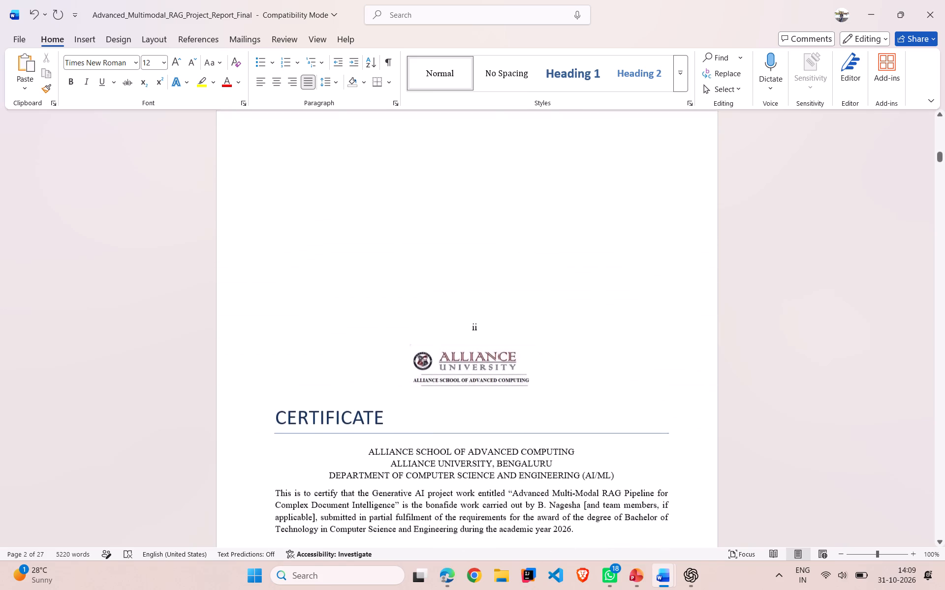
pyautogui.scroll(2, 547, 308)
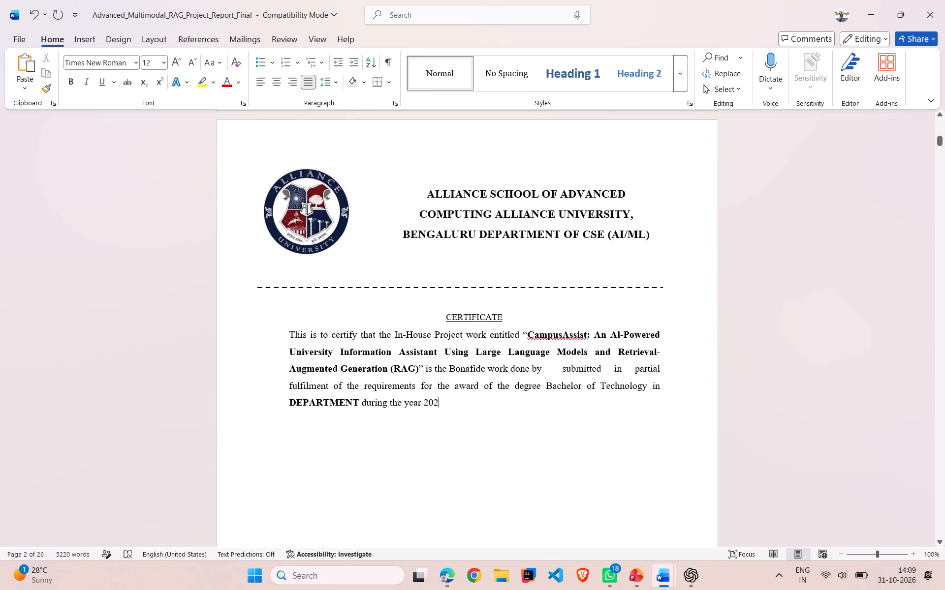
pyautogui.scroll(-5, 556, 443)
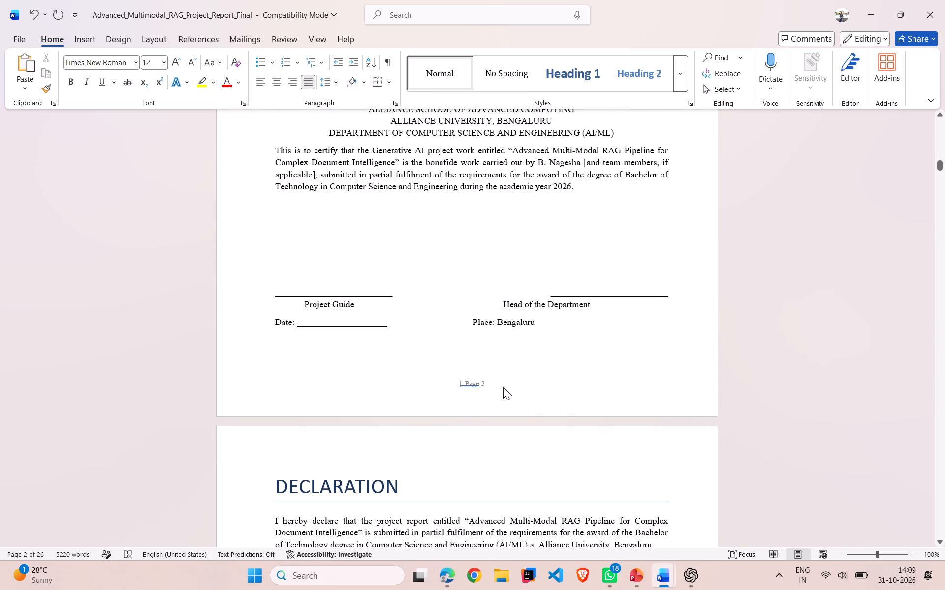
pyautogui.moveTo(503, 387); pyautogui.dragTo(374, 118)
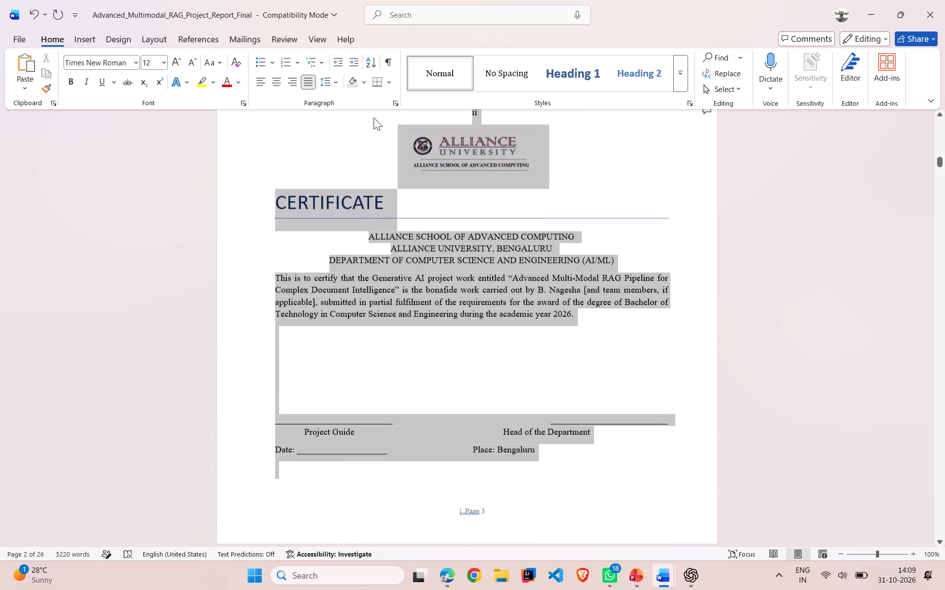
pyautogui.moveTo(374, 118); pyautogui.dragTo(363, 127)
pyautogui.press('BackSpace')
# Join the broken "Su / pervisor / Associate / Professor" lines of the certificate's signature block into one line.
pyautogui.scroll(1, 363, 127)
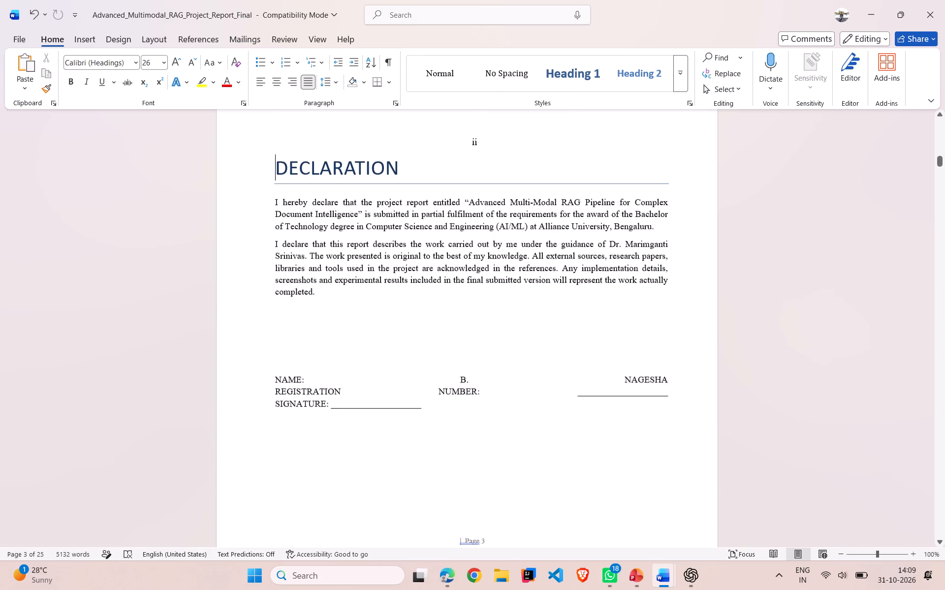
pyautogui.scroll(4, 363, 127)
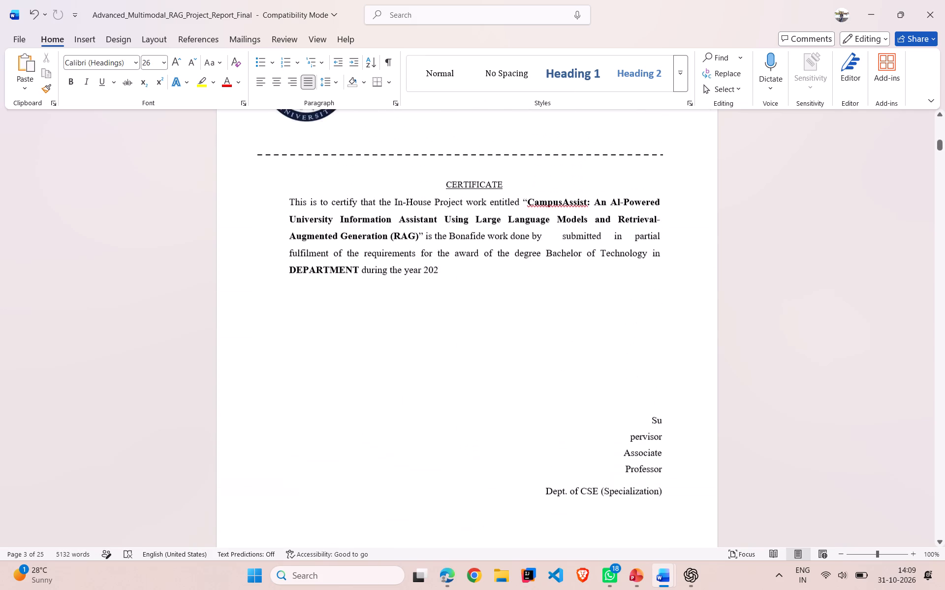
pyautogui.click(653, 421)
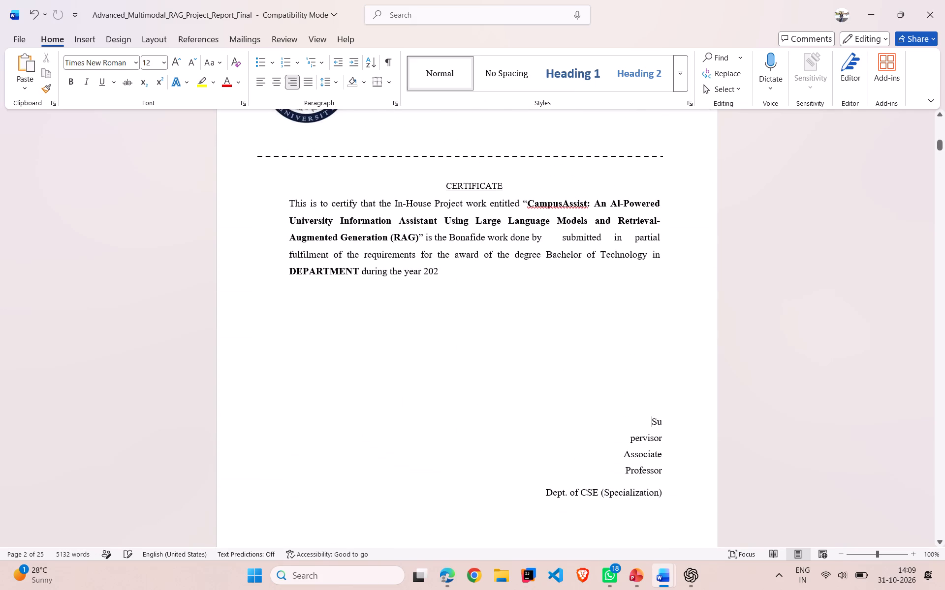
pyautogui.press('BackSpace')
pyautogui.press('BackSpace')
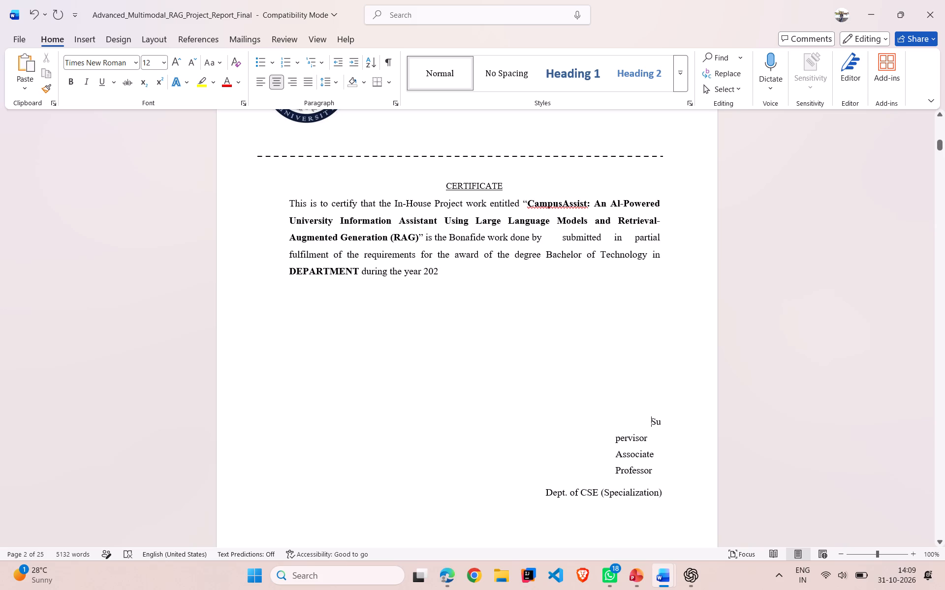
pyautogui.press('BackSpace')
pyautogui.press('BackSpace')
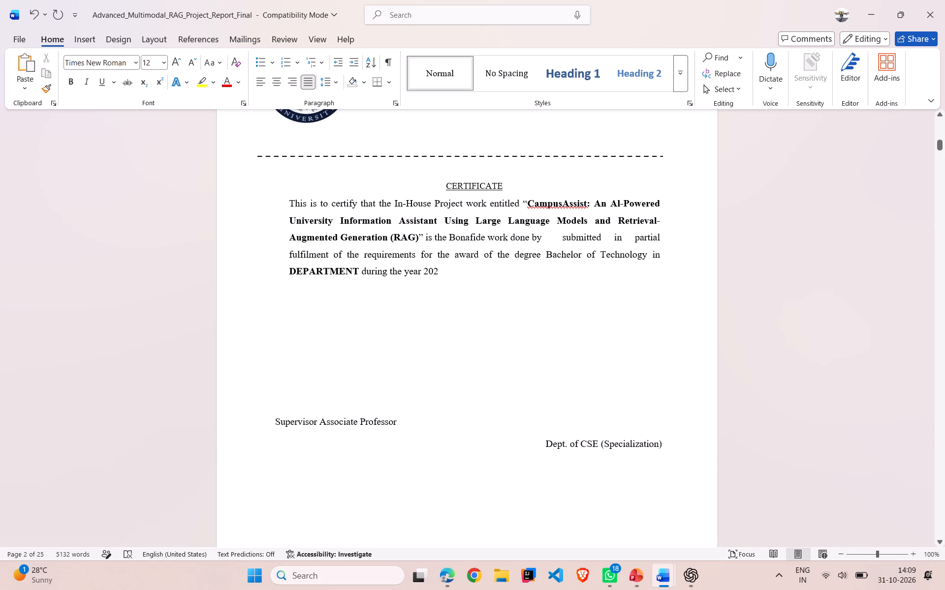
# Shift the "Supervisor Associate Professor" line with spaces to the page's right margin, above the "Dept. of CSE (Specialization)" line.
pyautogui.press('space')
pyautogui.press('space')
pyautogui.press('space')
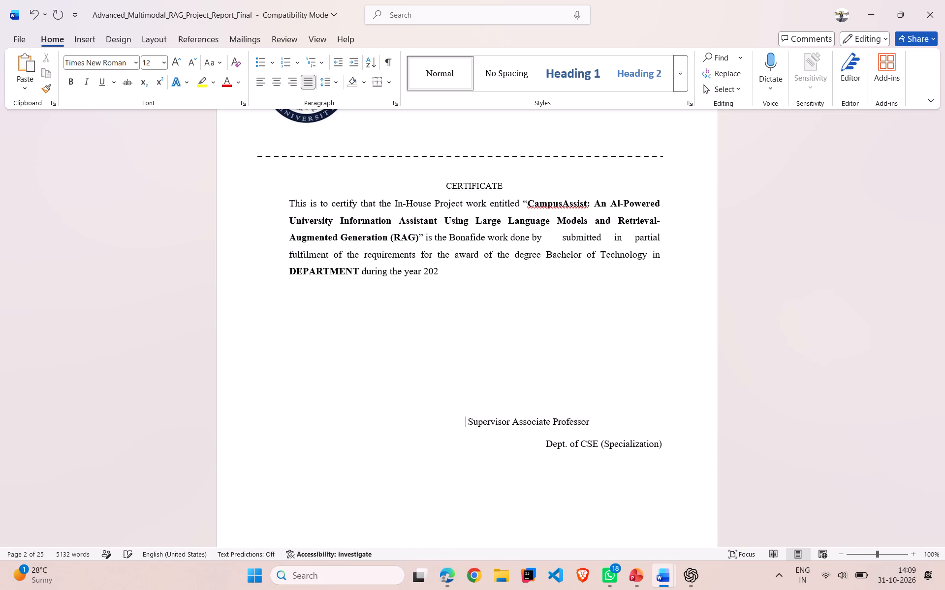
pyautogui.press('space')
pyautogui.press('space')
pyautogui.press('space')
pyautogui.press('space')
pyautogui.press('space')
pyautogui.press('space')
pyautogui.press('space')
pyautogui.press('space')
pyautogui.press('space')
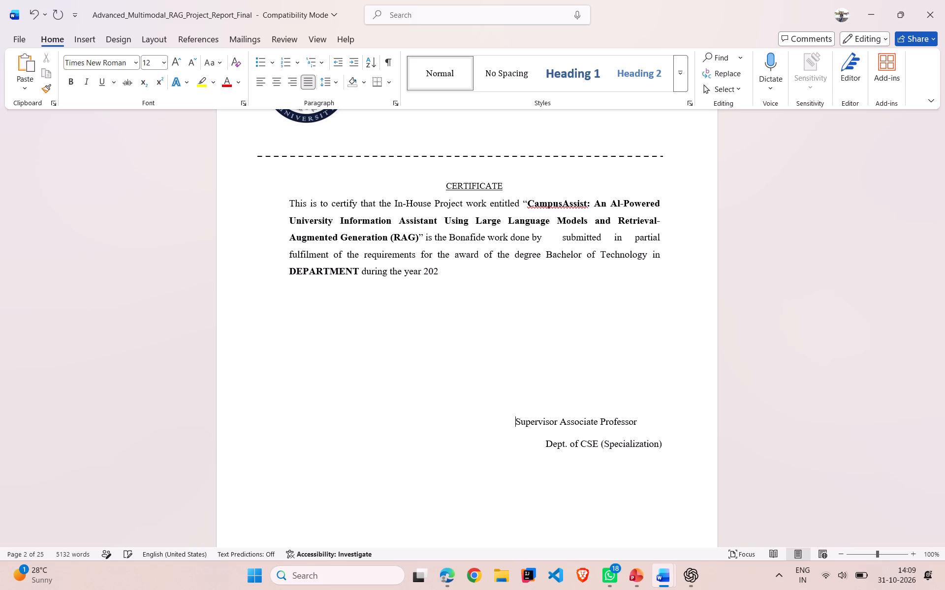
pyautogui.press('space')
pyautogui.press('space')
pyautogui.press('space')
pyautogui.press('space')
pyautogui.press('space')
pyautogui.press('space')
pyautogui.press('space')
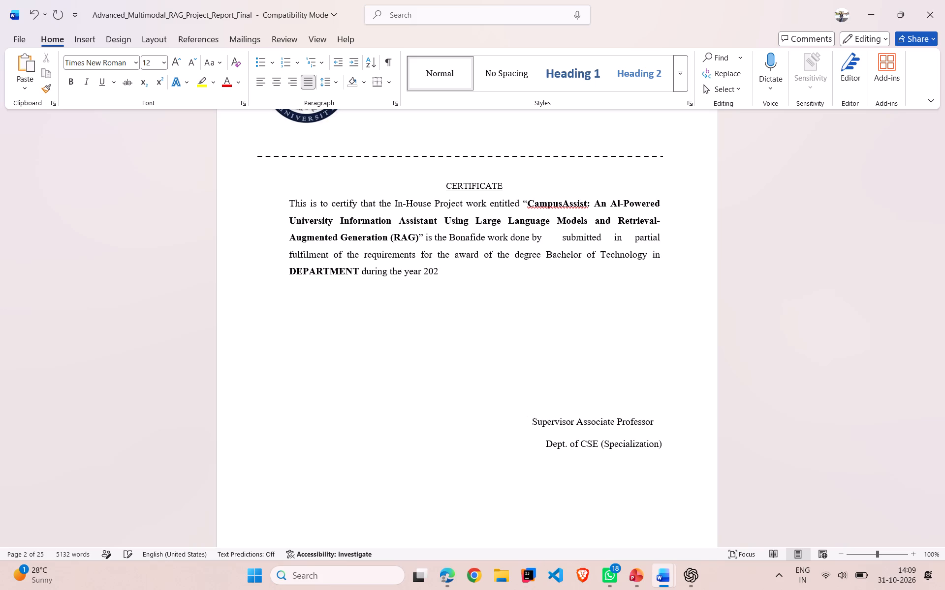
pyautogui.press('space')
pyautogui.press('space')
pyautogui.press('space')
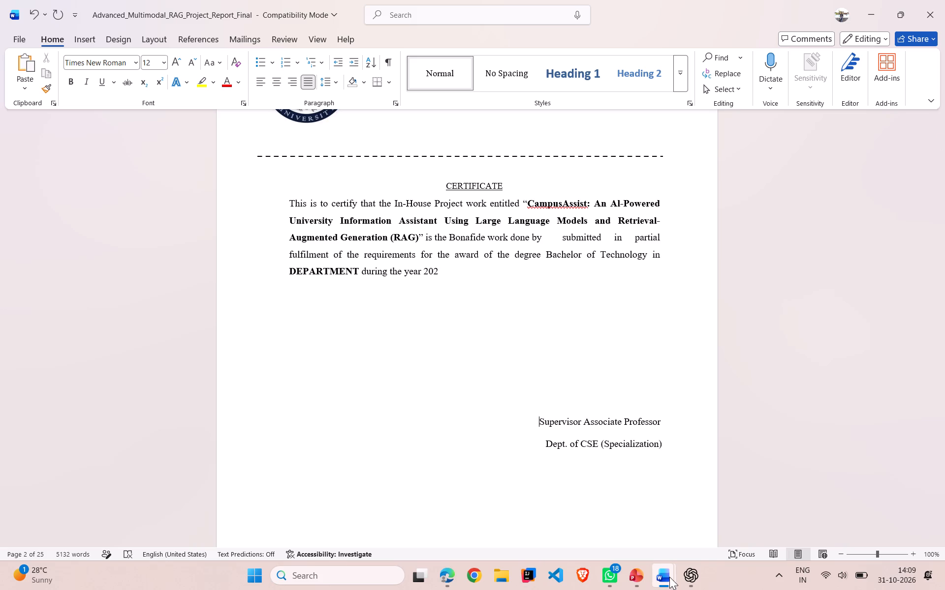
# Check the signature block in the 7CS1018 sample report and, in the project report, move "Associate Professor" onto its own line below "Supervisor".
pyautogui.click(692, 531)
pyautogui.scroll(1, 627, 407)
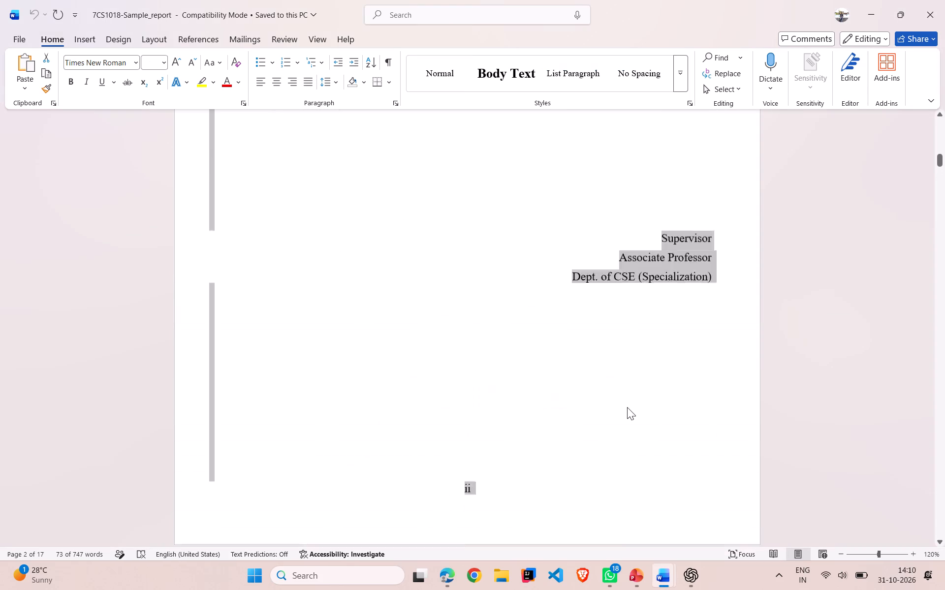
pyautogui.scroll(2, 627, 407)
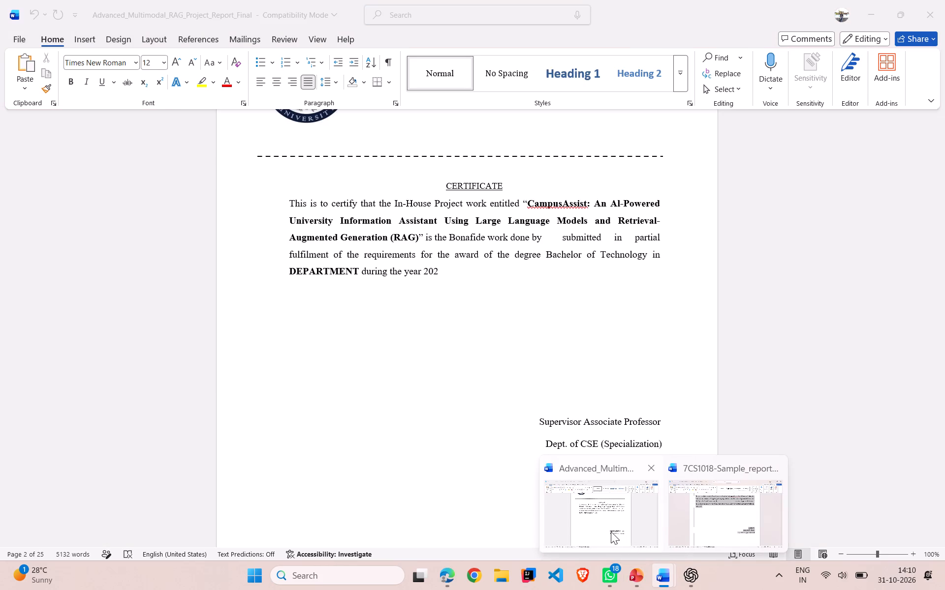
pyautogui.click(611, 531)
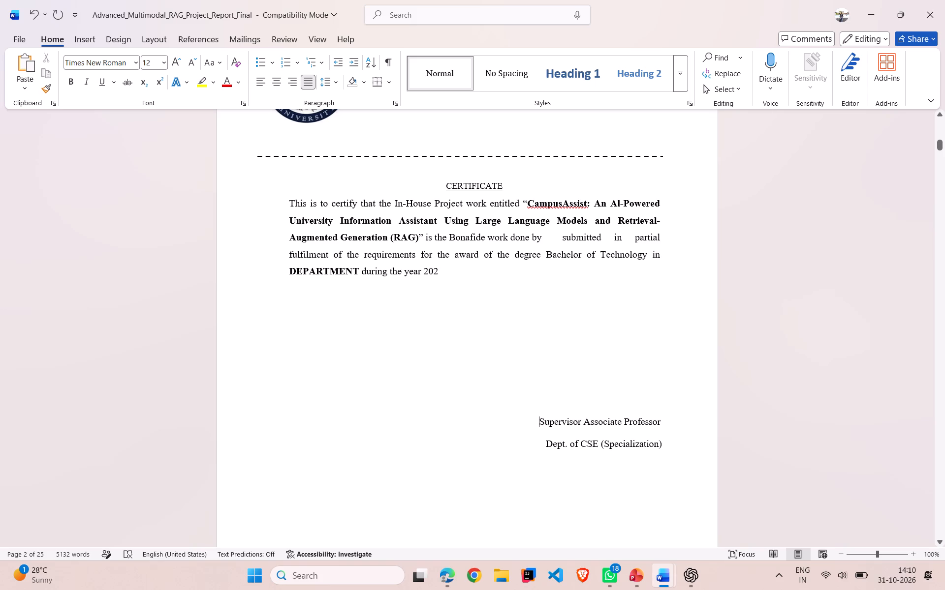
pyautogui.click(583, 423)
pyautogui.press('Return')
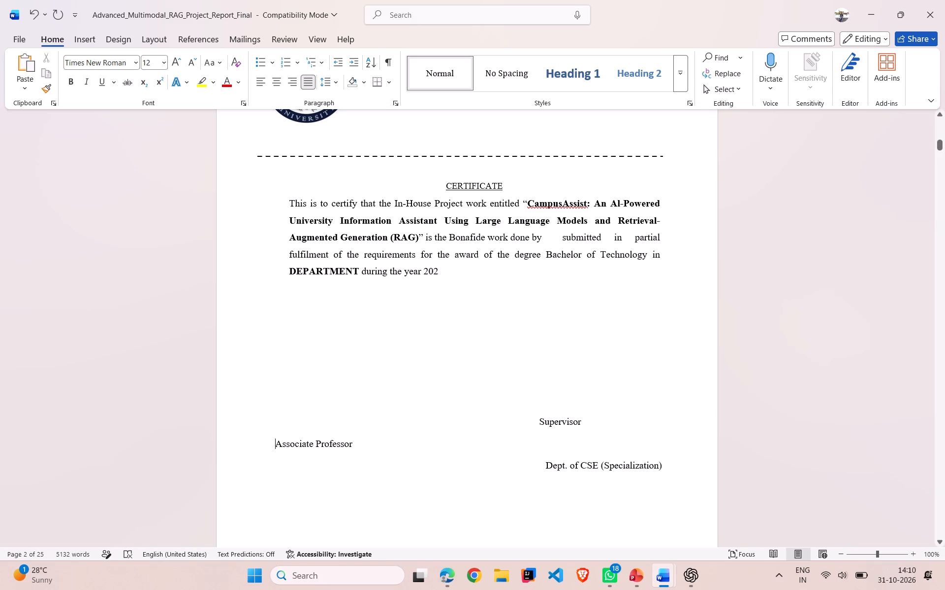
# Indent the "Associate Professor" line with spaces until it starts roughly above the beginning of the "Dept. of CSE (Specialization)" line.
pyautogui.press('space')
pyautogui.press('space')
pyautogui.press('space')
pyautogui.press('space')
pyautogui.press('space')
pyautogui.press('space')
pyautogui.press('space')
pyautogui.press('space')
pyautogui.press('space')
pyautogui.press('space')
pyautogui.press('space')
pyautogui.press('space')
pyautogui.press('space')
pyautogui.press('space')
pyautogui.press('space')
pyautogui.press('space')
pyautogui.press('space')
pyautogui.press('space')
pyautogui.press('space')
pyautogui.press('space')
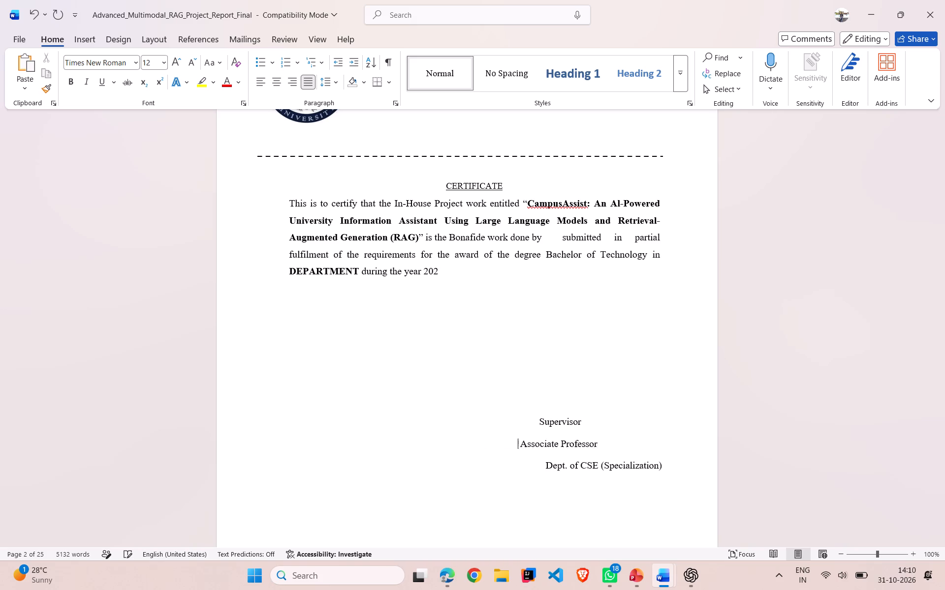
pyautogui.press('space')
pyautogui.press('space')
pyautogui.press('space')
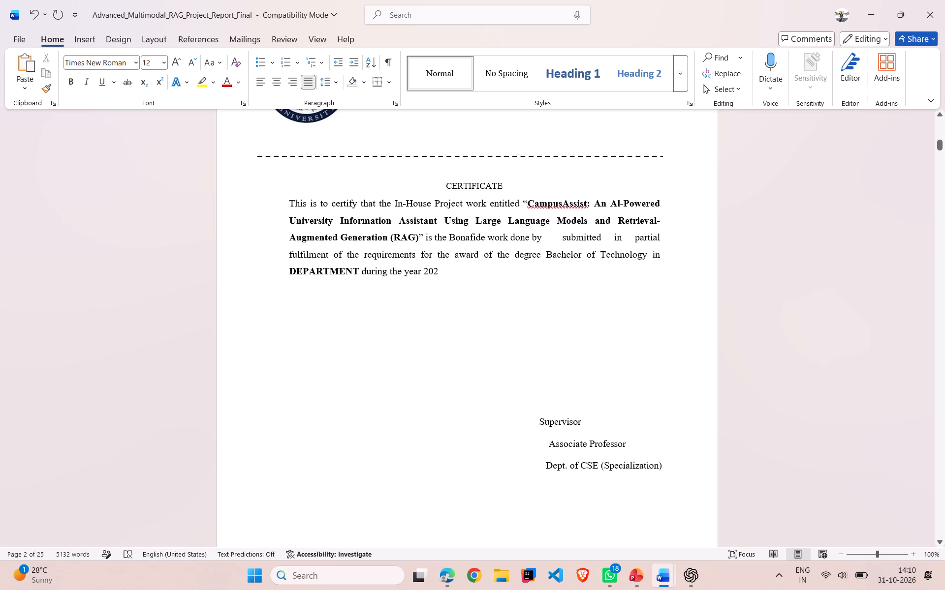
# Remove three blank lines between the certification paragraph and the Supervisor signature block.
pyautogui.click(302, 368)
pyautogui.press('BackSpace')
pyautogui.press('BackSpace')
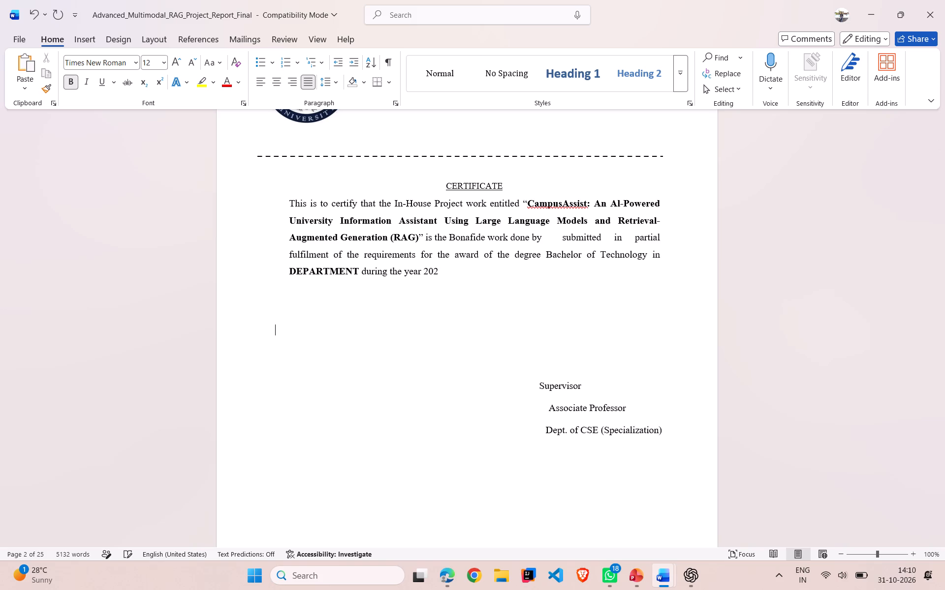
pyautogui.press('BackSpace')
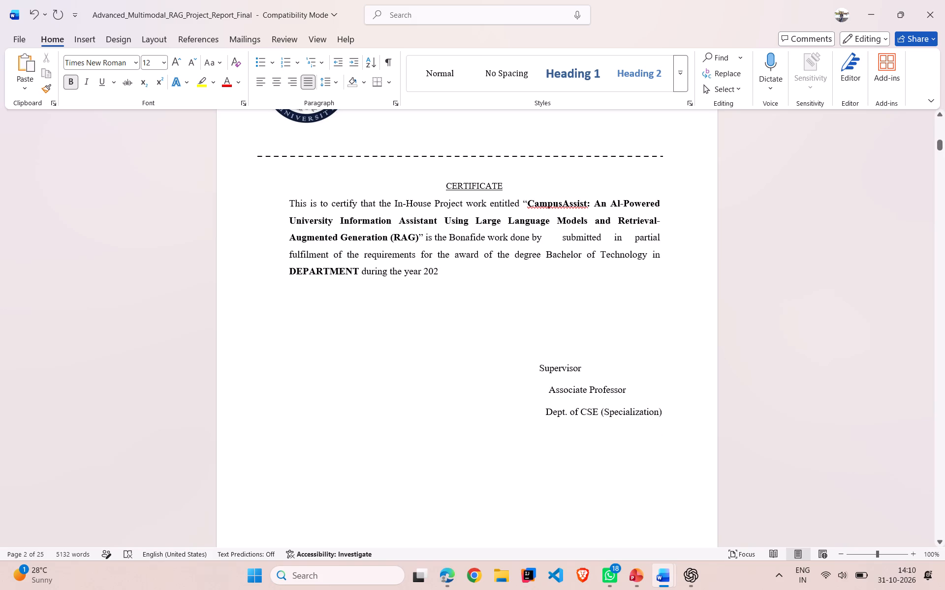
# Shift "Supervisor" with spaces until it ends at the right margin, in line with the department line's end.
pyautogui.click(539, 367)
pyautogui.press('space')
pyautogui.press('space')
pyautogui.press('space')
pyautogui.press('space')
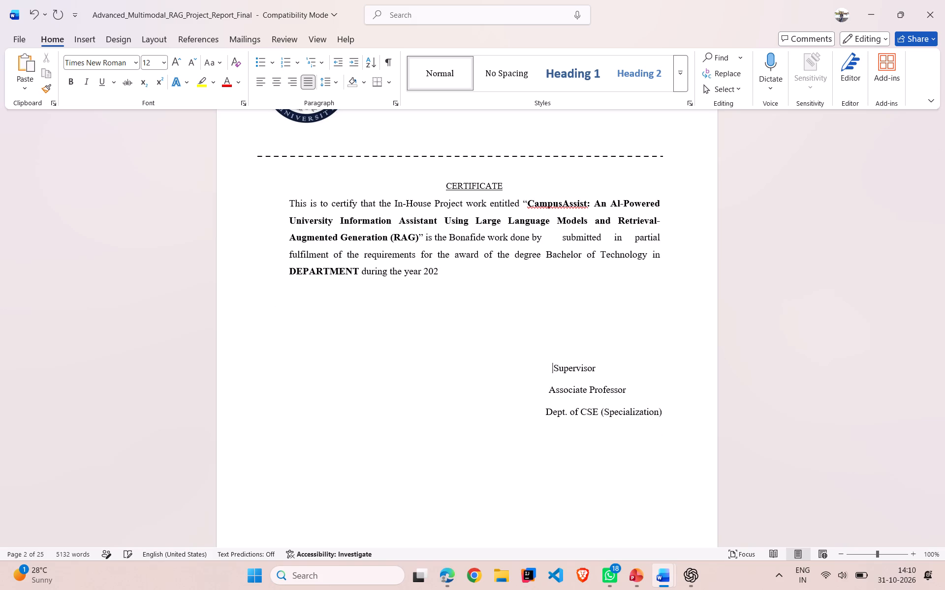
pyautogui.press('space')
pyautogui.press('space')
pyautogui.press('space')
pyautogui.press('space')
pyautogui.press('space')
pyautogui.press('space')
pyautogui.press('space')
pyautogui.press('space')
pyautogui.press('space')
pyautogui.press('BackSpace')
# Shift "Associate Professor" with spaces until it ends at the right margin, beneath "Supervisor".
pyautogui.click(549, 393)
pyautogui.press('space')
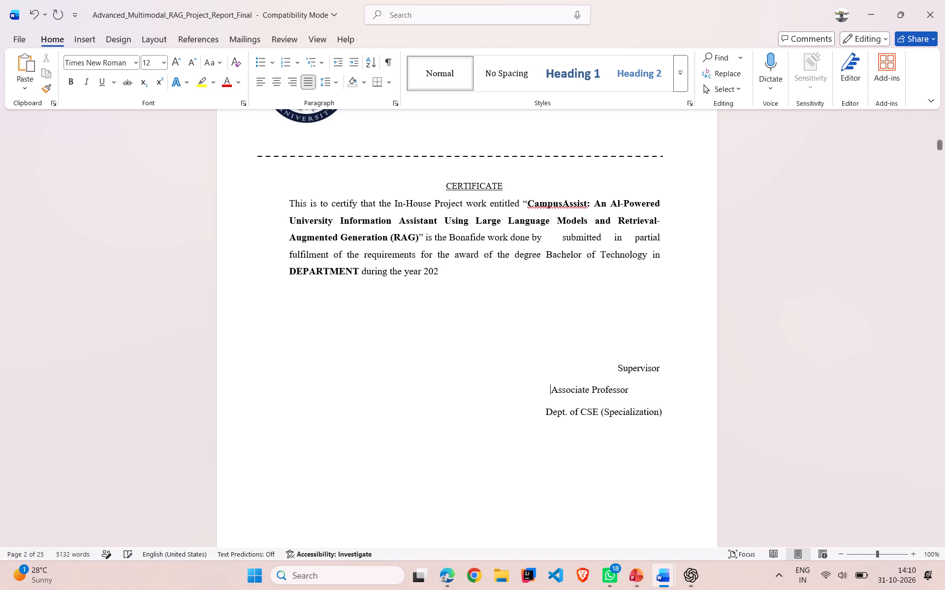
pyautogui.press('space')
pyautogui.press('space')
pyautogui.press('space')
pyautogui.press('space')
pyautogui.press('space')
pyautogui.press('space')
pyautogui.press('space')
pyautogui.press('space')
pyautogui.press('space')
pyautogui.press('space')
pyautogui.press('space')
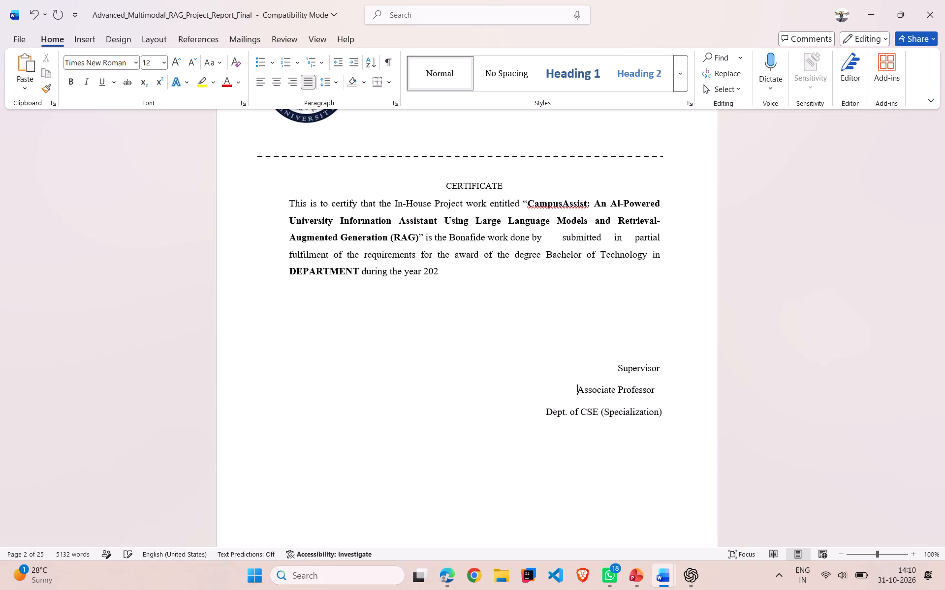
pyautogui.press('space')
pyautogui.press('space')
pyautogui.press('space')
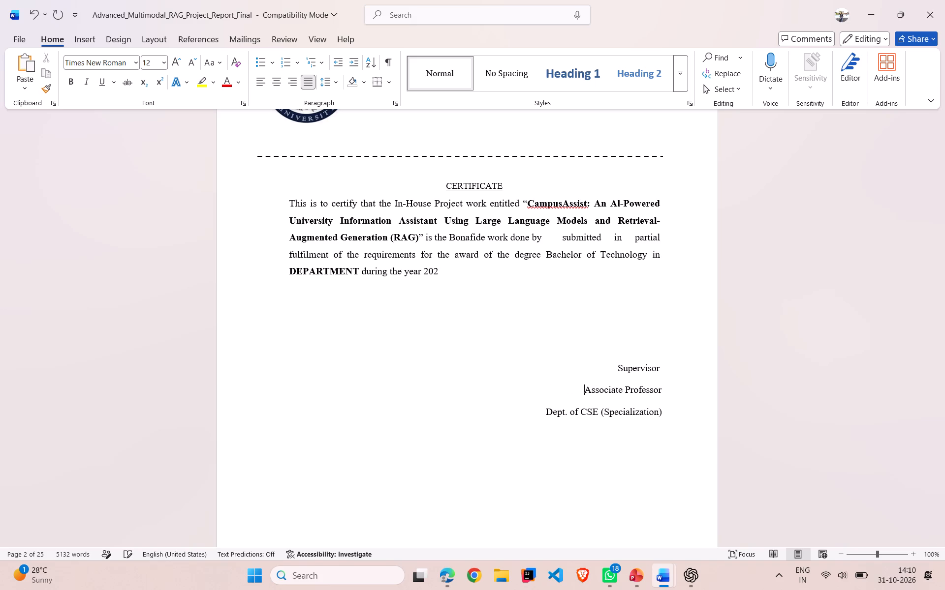
# Examine the report's certificate and cover pages, comparing the cover with the one in the 7CS1018-Sample_report document.
pyautogui.scroll(-2, 566, 431)
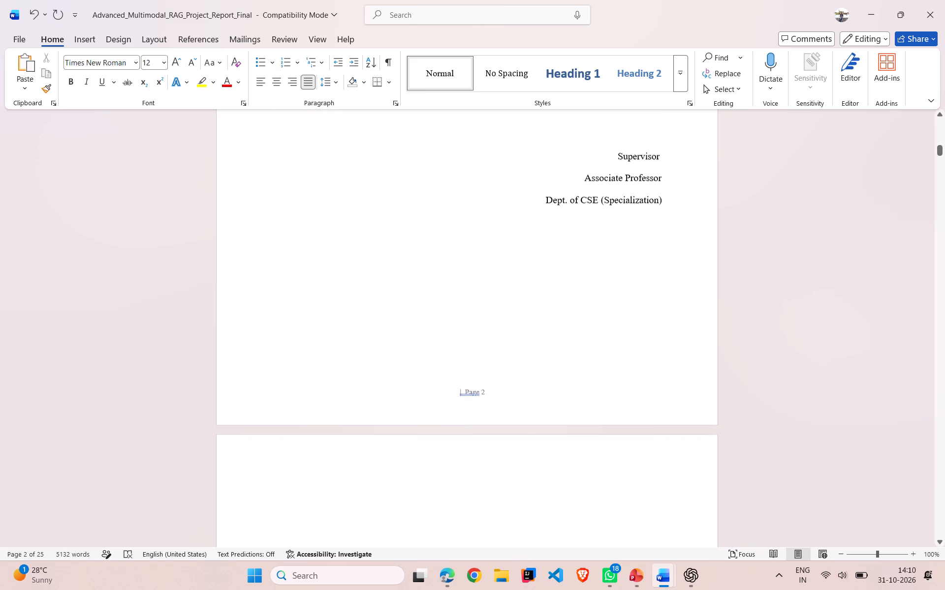
pyautogui.scroll(4, 566, 431)
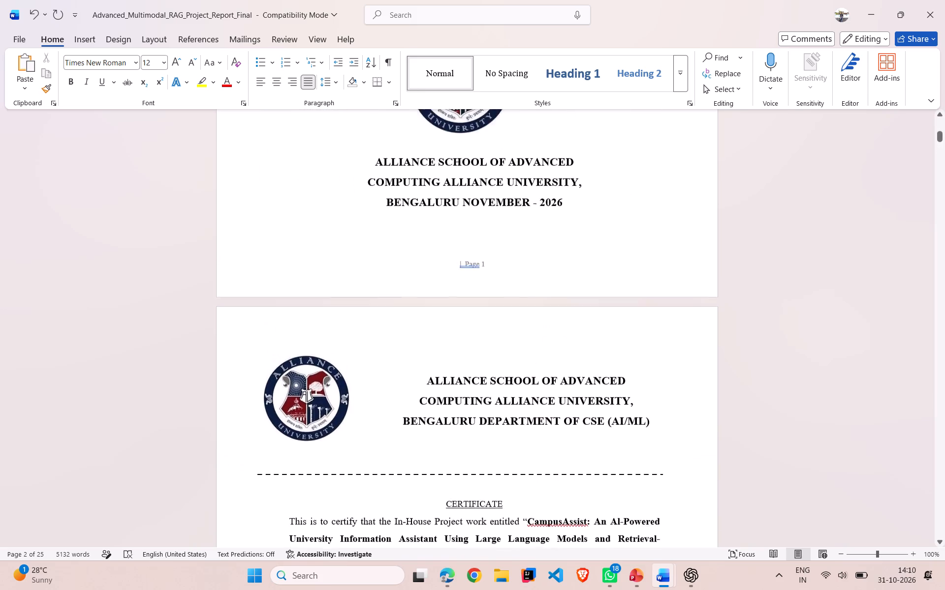
pyautogui.scroll(4, 566, 431)
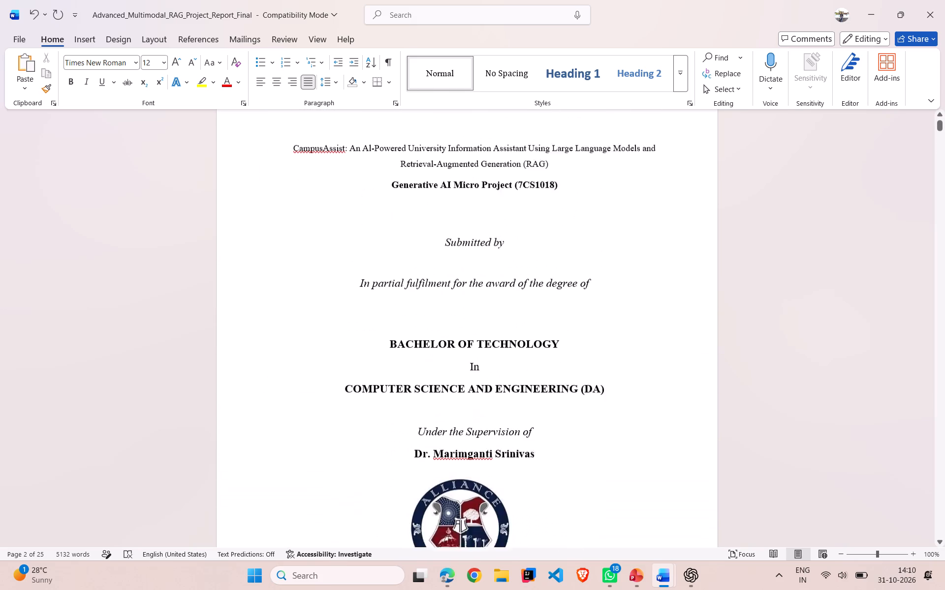
pyautogui.scroll(1, 566, 431)
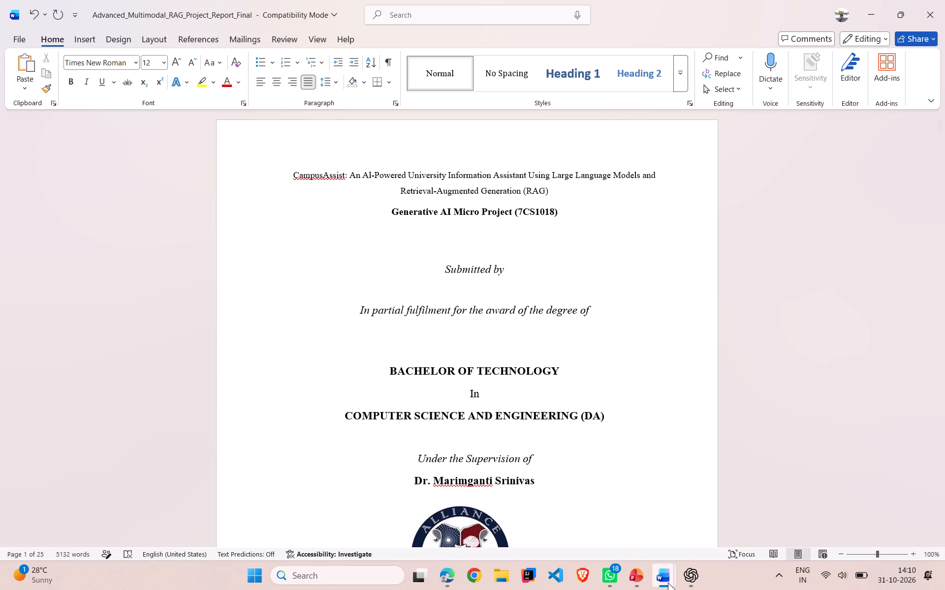
pyautogui.click(701, 530)
pyautogui.scroll(3, 547, 286)
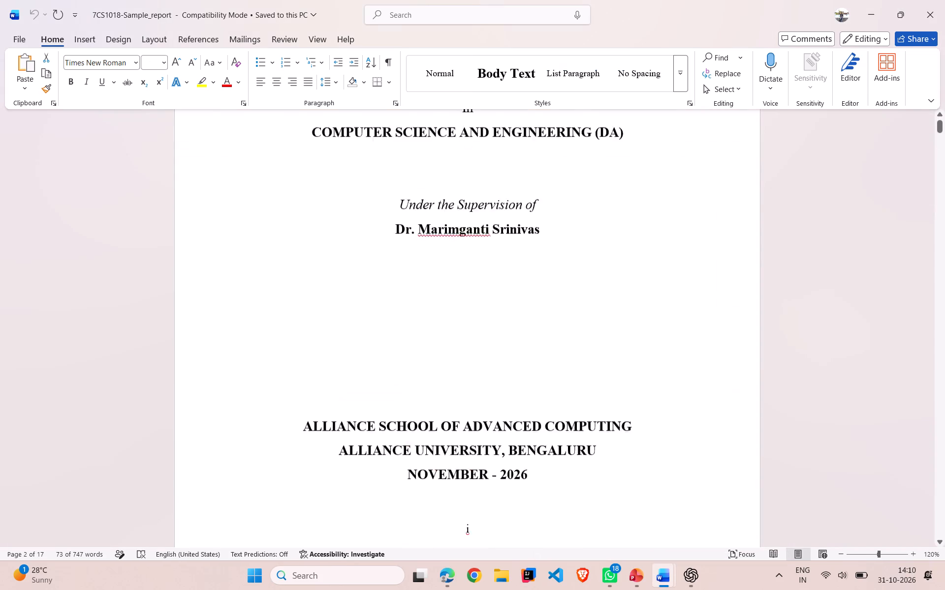
pyautogui.scroll(-2, 547, 286)
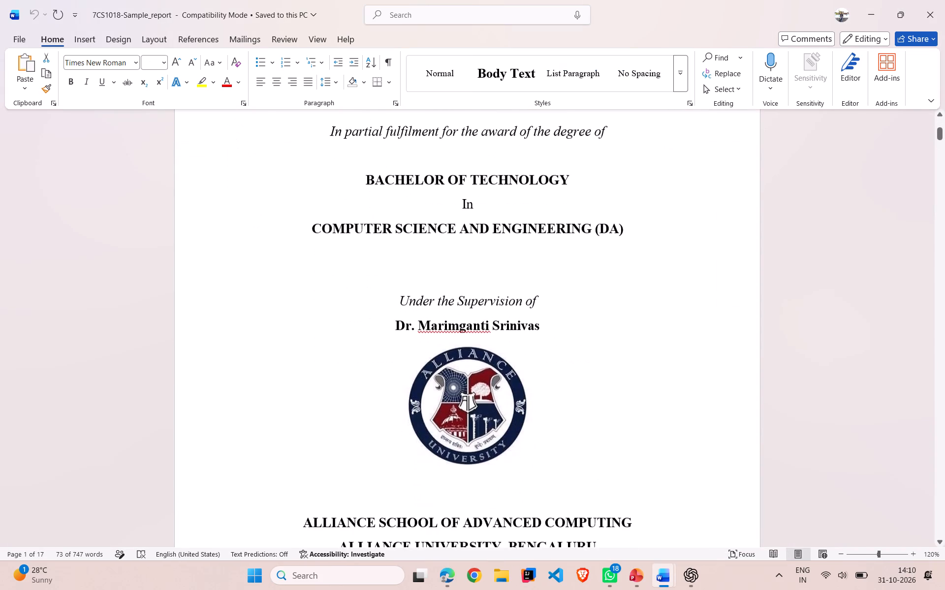
pyautogui.scroll(2, 547, 286)
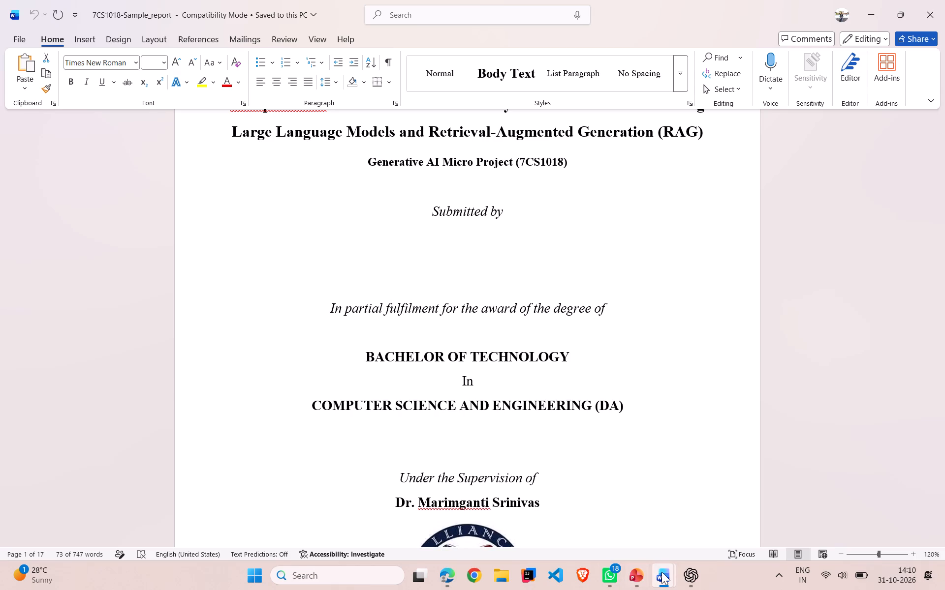
pyautogui.click(625, 524)
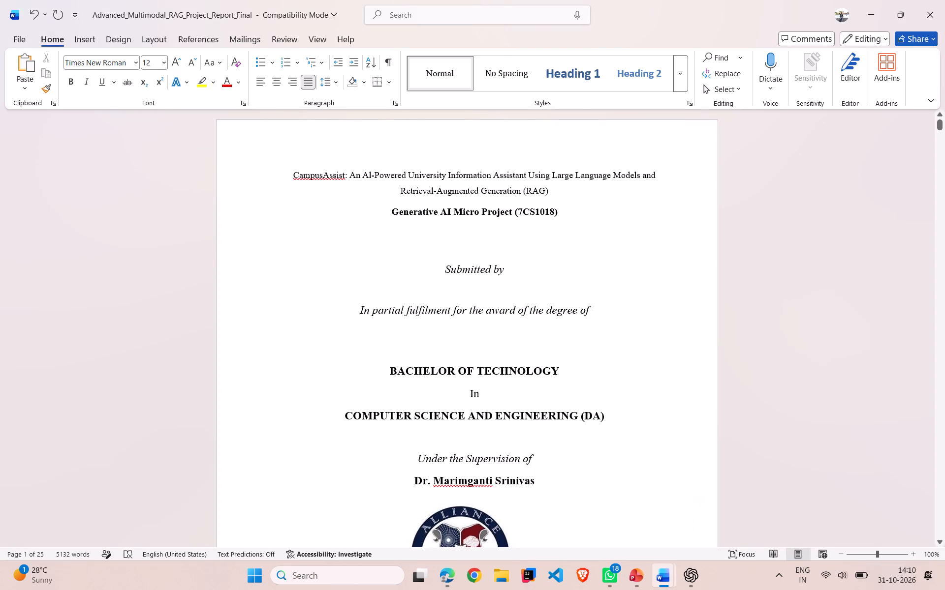
# Apply the Normal style to the "Submitted by" line on the project report's cover page.
pyautogui.click(509, 267)
pyautogui.click(461, 107)
pyautogui.click(443, 74)
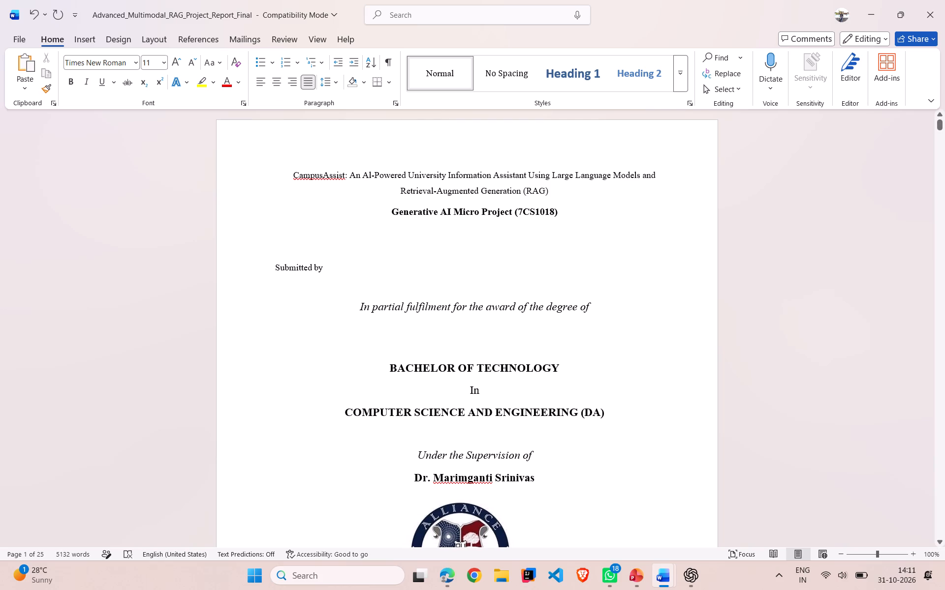
# Add a line beneath "Submitted by" with the first student's name followed by their registration number in parentheses.
pyautogui.press('Return')
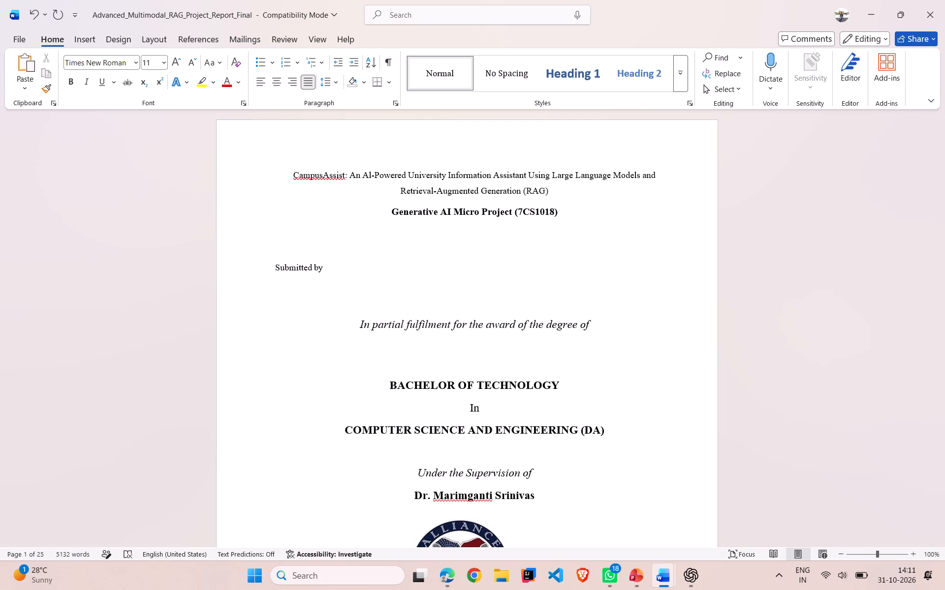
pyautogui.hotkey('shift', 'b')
pyautogui.press('BackSpace')
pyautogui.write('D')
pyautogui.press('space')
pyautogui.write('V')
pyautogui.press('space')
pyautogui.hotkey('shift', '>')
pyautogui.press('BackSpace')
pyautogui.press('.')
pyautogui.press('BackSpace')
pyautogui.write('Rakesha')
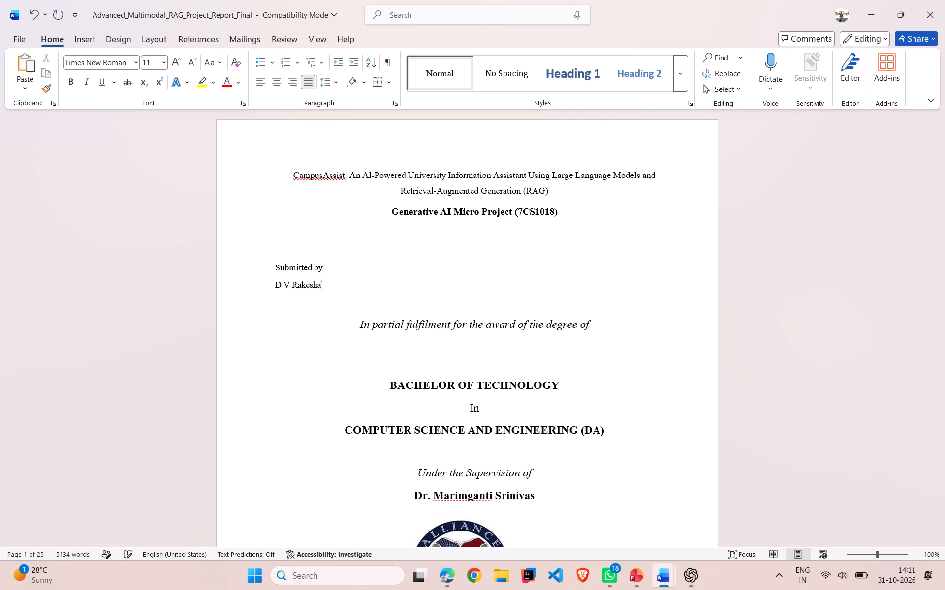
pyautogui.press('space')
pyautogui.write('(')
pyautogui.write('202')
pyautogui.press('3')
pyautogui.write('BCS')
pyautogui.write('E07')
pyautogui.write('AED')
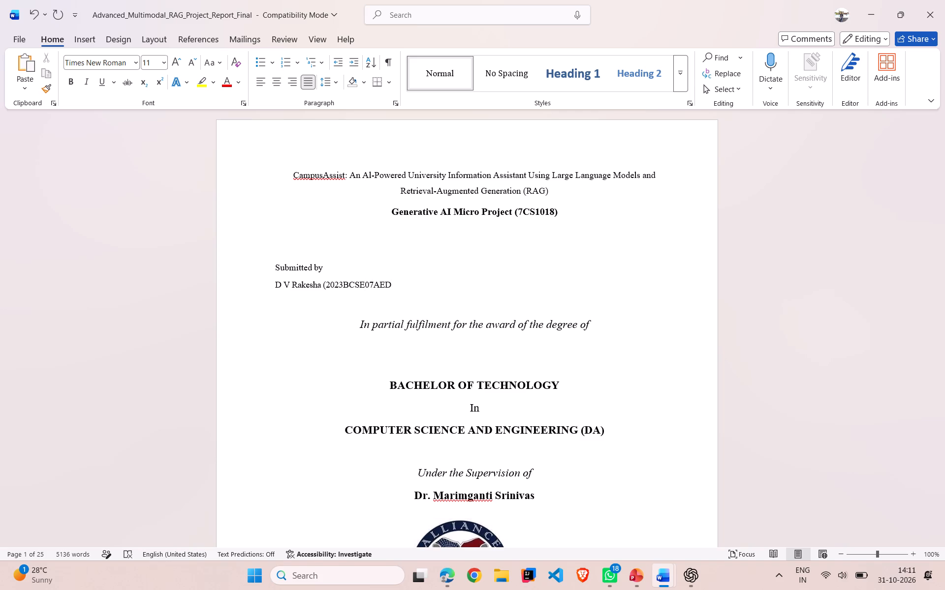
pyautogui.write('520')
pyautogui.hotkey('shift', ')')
# Add the second student's name and the opening-parenthesis registration number on a new line beneath the first student's entry.
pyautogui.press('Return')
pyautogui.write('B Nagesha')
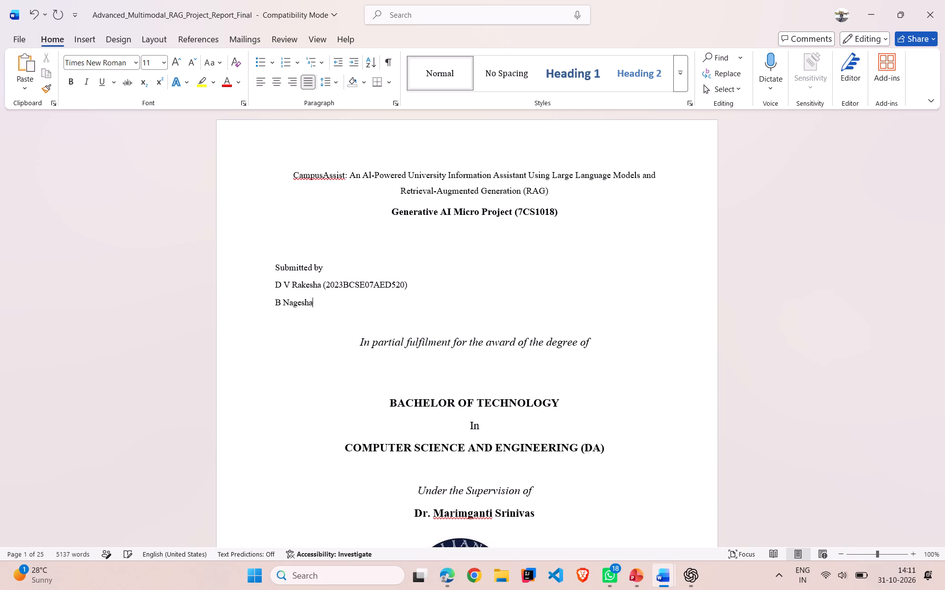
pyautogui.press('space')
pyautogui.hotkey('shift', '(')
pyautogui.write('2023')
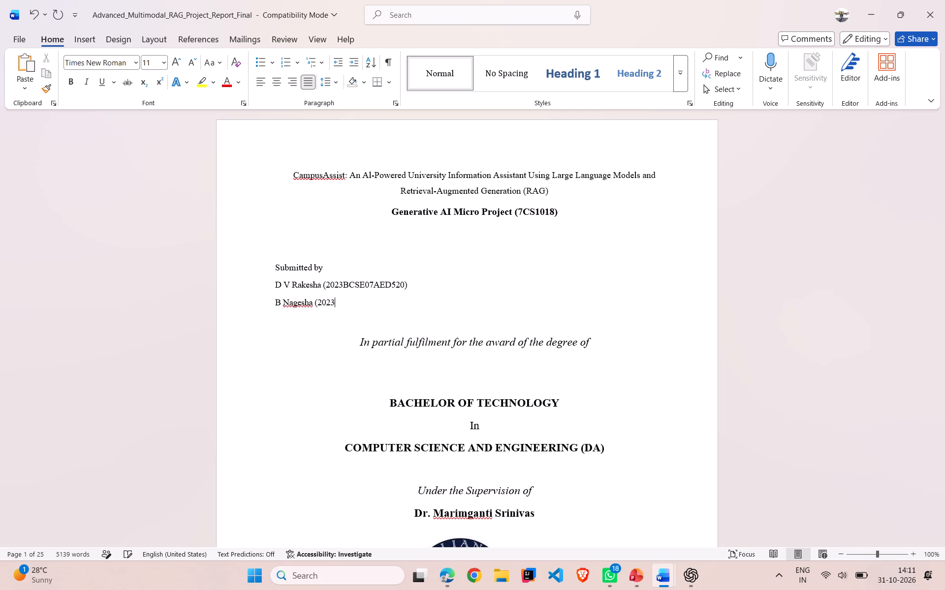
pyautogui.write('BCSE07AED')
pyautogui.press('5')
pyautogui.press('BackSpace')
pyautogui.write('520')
# Correct the final digits of the first student's registration number.
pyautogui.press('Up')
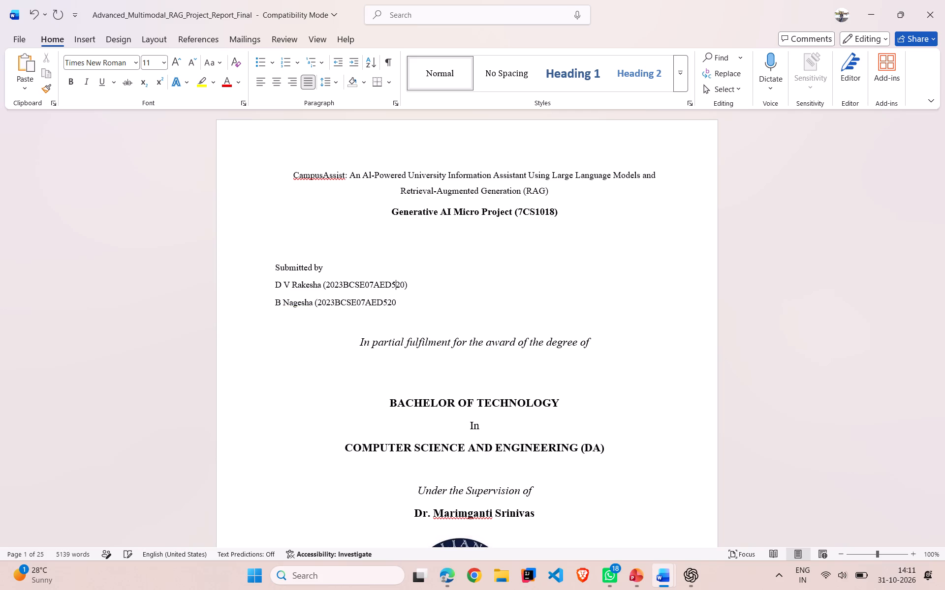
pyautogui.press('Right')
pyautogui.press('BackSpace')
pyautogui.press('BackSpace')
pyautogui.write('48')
# Close the parenthesis after the second student's registration number and start a new line below it.
pyautogui.click(394, 303)
pyautogui.hotkey('shift', ')')
pyautogui.press('Return')
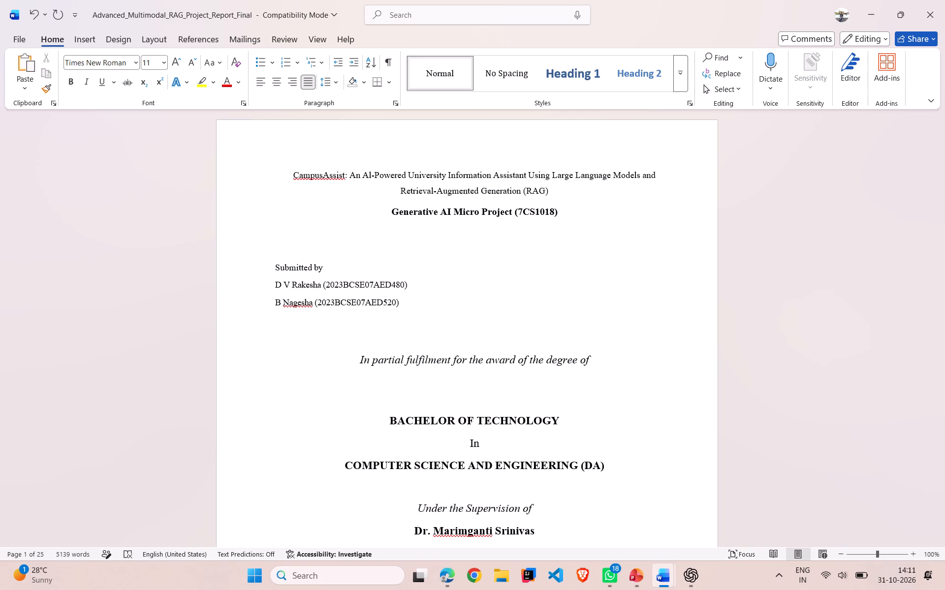
# Add the third student's name followed by the registration number in parentheses beneath the second student's entry on the title page.
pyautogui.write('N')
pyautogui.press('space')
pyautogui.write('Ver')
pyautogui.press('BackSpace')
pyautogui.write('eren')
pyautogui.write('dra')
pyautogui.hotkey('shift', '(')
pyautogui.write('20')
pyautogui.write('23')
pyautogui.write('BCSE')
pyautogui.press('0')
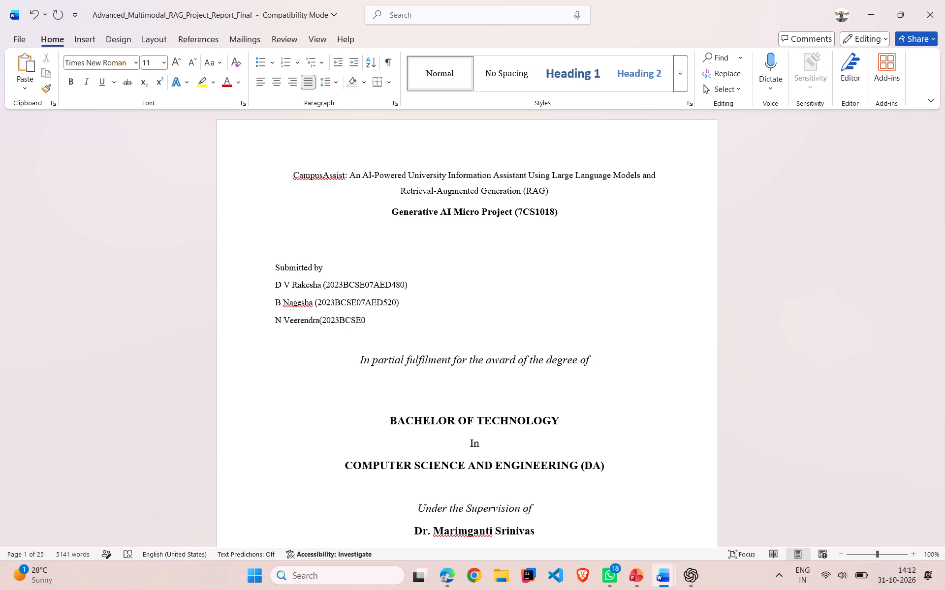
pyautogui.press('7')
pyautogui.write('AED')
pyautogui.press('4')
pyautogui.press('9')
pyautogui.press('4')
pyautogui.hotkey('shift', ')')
# Center the "Submitted by" line and the three student entries on the title page.
pyautogui.moveTo(411, 325); pyautogui.dragTo(282, 261)
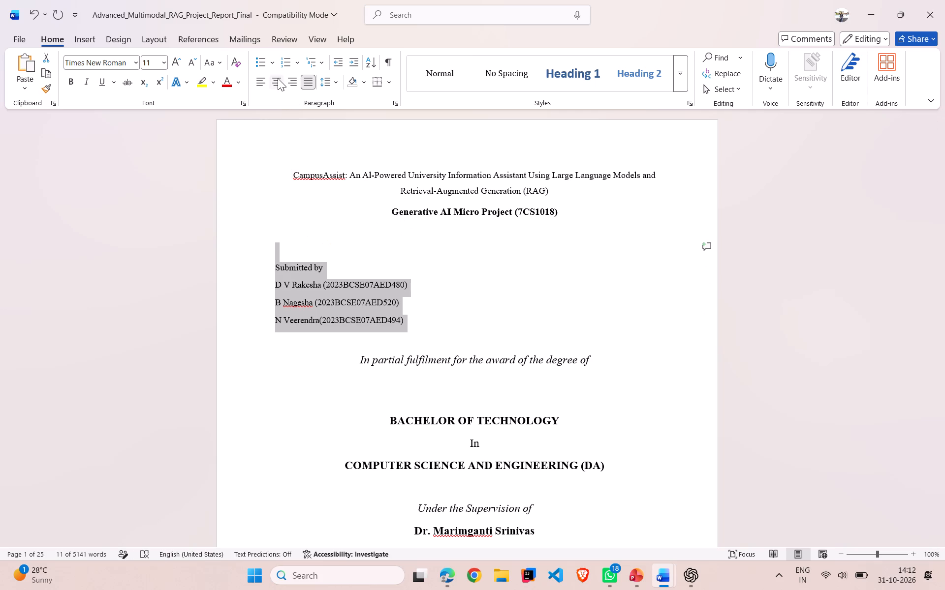
pyautogui.click(278, 78)
pyautogui.click(565, 312)
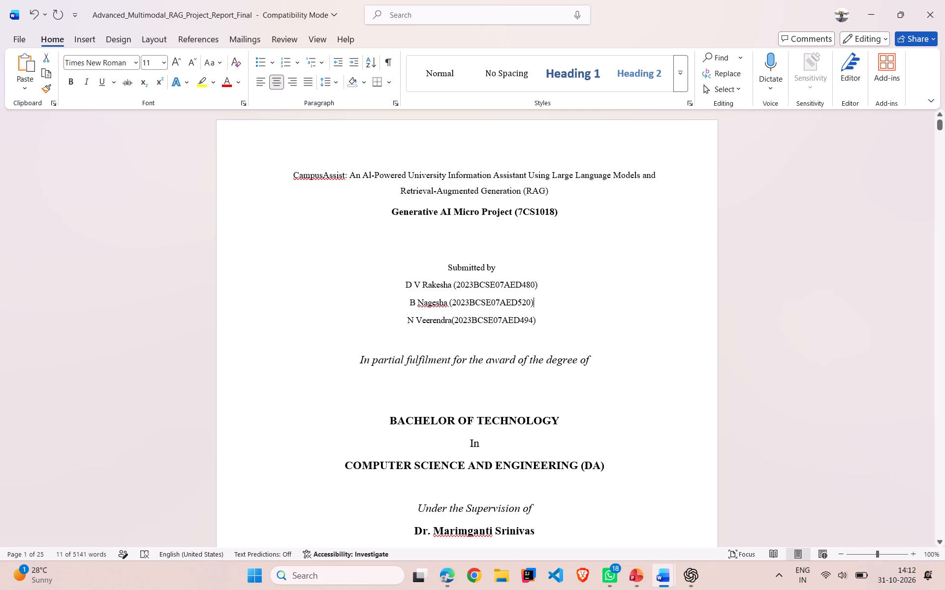
# Make the three student name and registration number lines bold.
pyautogui.moveTo(542, 320); pyautogui.dragTo(472, 302)
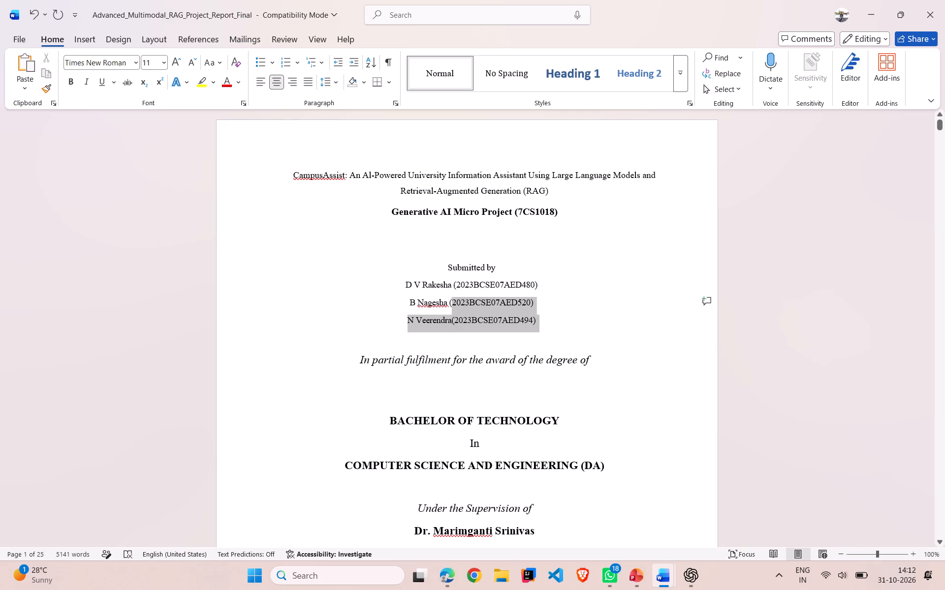
pyautogui.moveTo(472, 302); pyautogui.dragTo(403, 283)
pyautogui.click(413, 260)
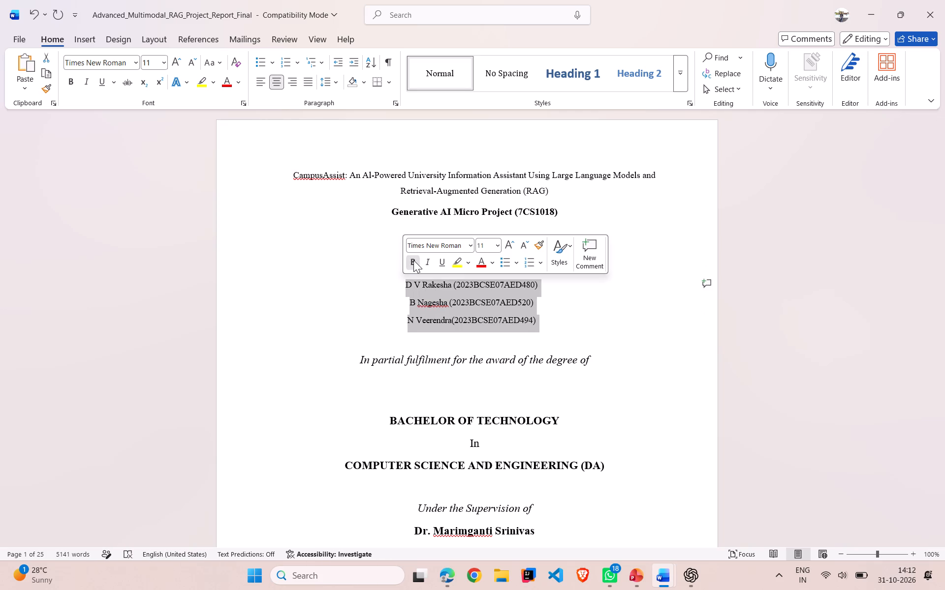
pyautogui.click(587, 334)
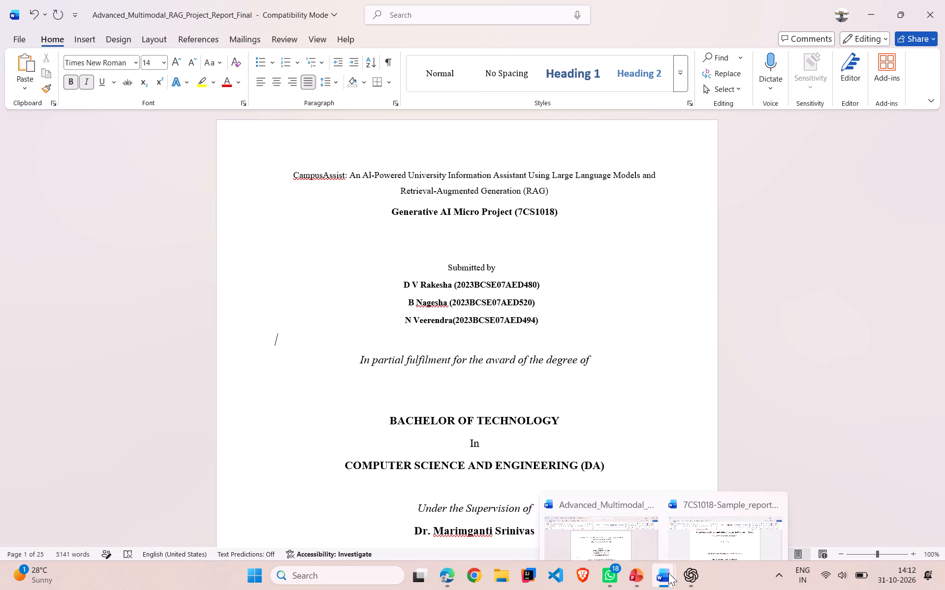
# Copy the sample report's title from "An AI-Powered" through "Generative AI Micro Project (7CS1018)" and return to the project report.
pyautogui.click(699, 521)
pyautogui.scroll(1, 587, 374)
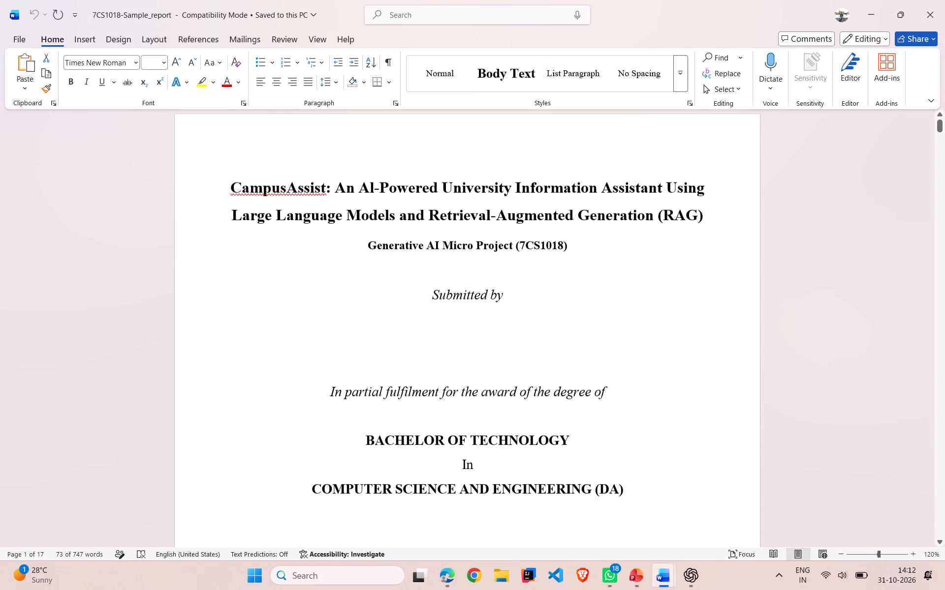
pyautogui.scroll(1, 587, 374)
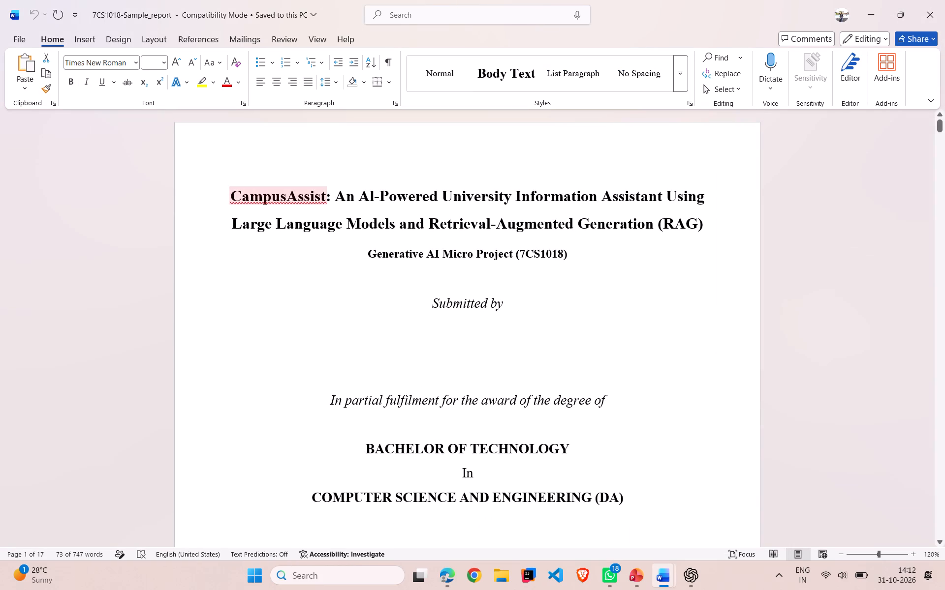
pyautogui.moveTo(335, 196); pyautogui.dragTo(469, 236)
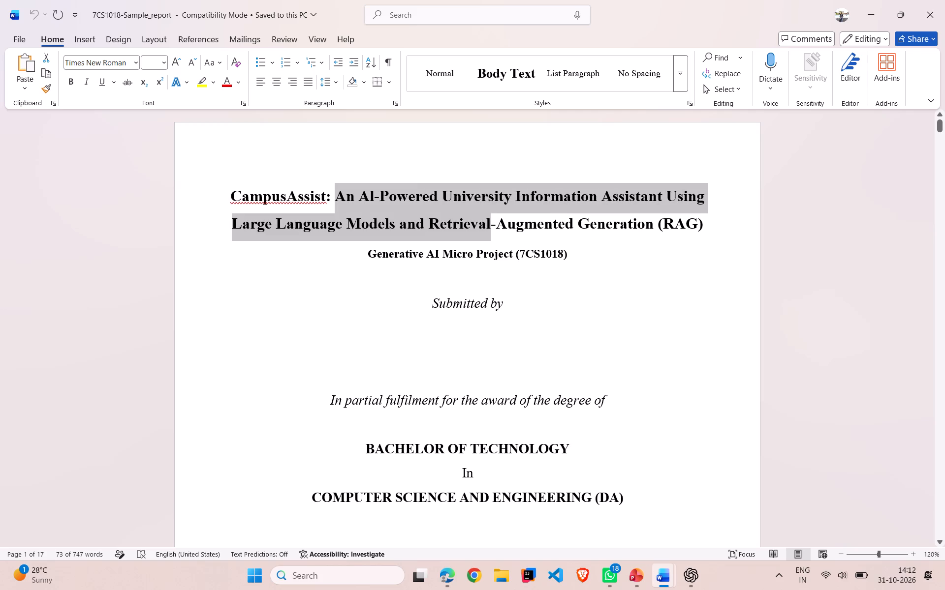
pyautogui.moveTo(469, 236); pyautogui.dragTo(656, 243)
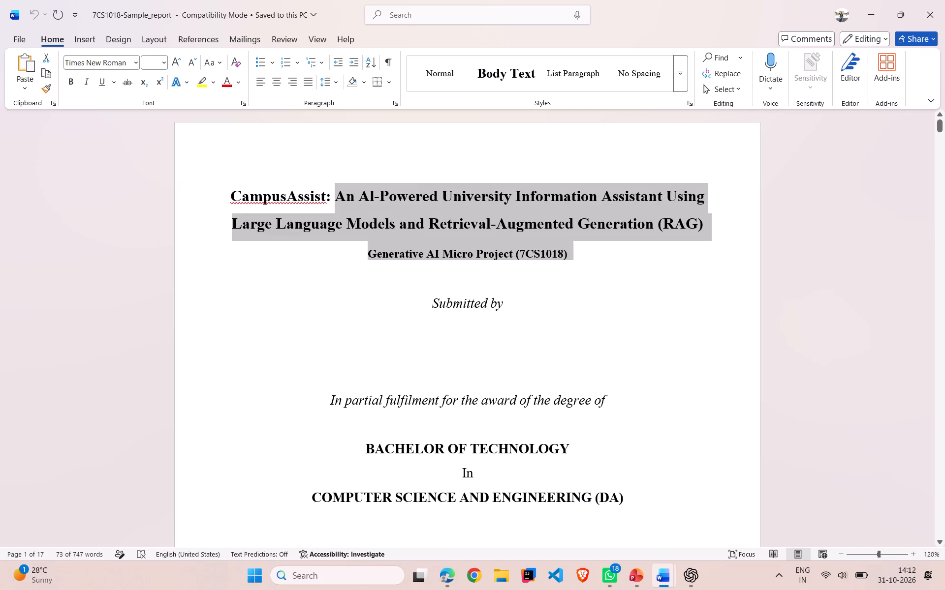
pyautogui.moveTo(656, 243); pyautogui.dragTo(598, 253)
pyautogui.hotkey('ctrl', 'c')
pyautogui.click(612, 511)
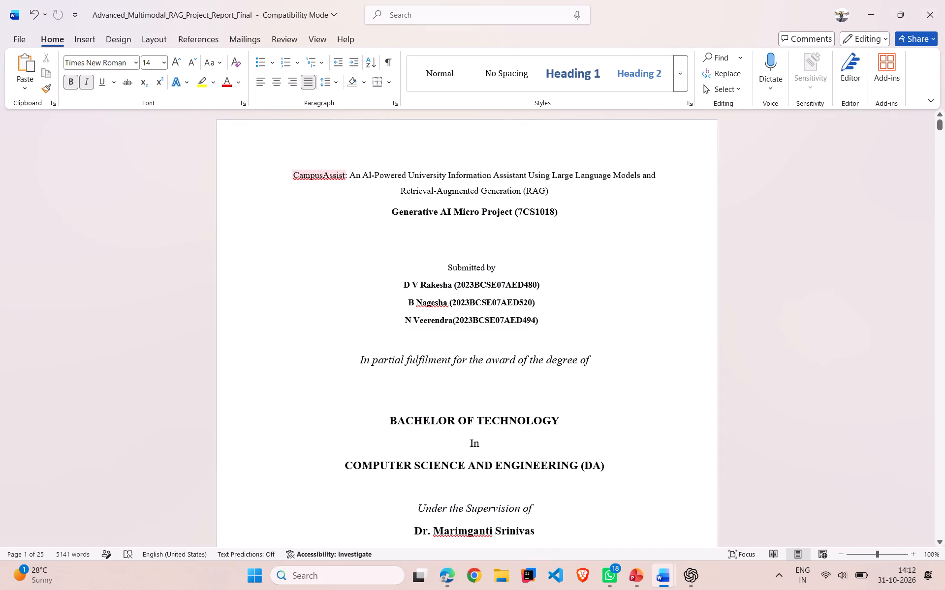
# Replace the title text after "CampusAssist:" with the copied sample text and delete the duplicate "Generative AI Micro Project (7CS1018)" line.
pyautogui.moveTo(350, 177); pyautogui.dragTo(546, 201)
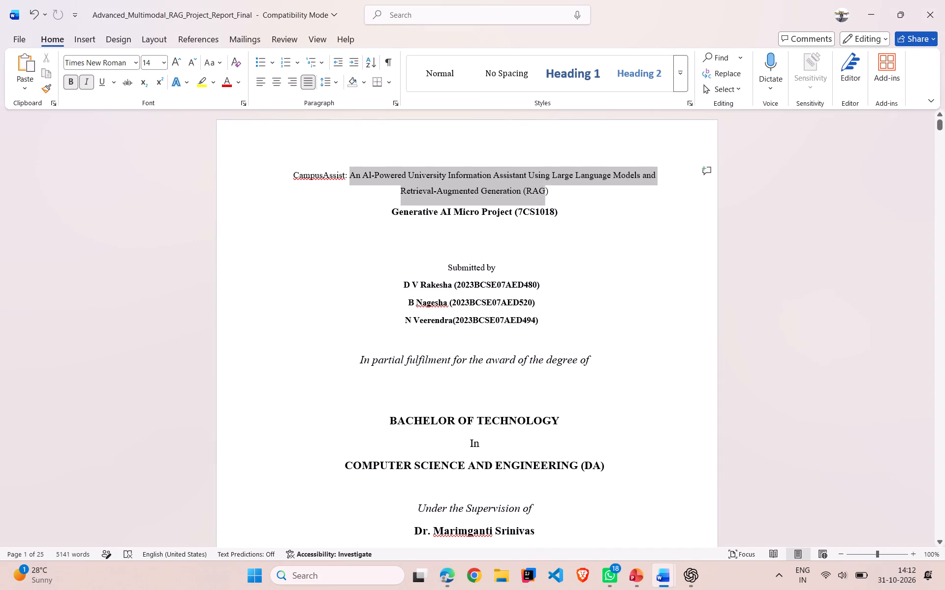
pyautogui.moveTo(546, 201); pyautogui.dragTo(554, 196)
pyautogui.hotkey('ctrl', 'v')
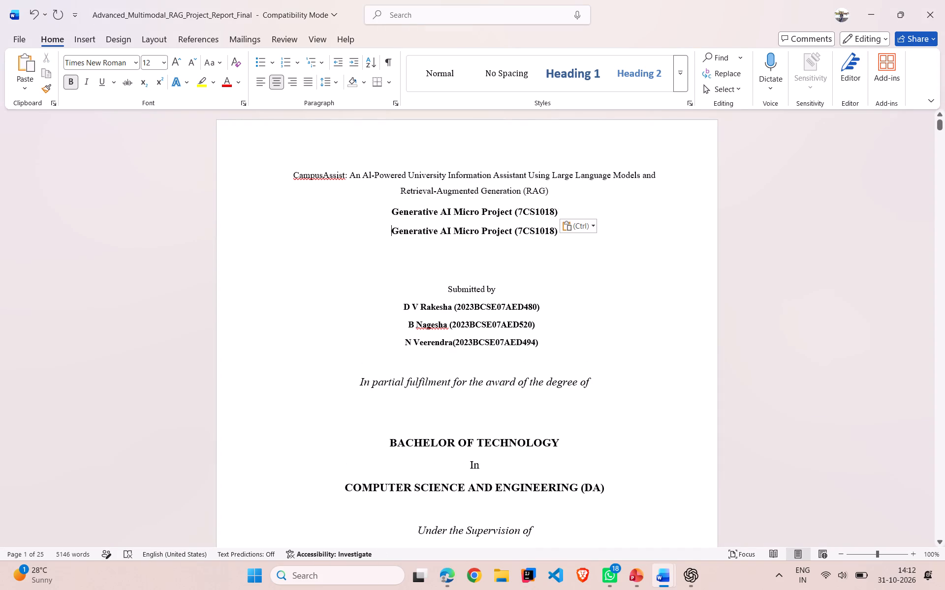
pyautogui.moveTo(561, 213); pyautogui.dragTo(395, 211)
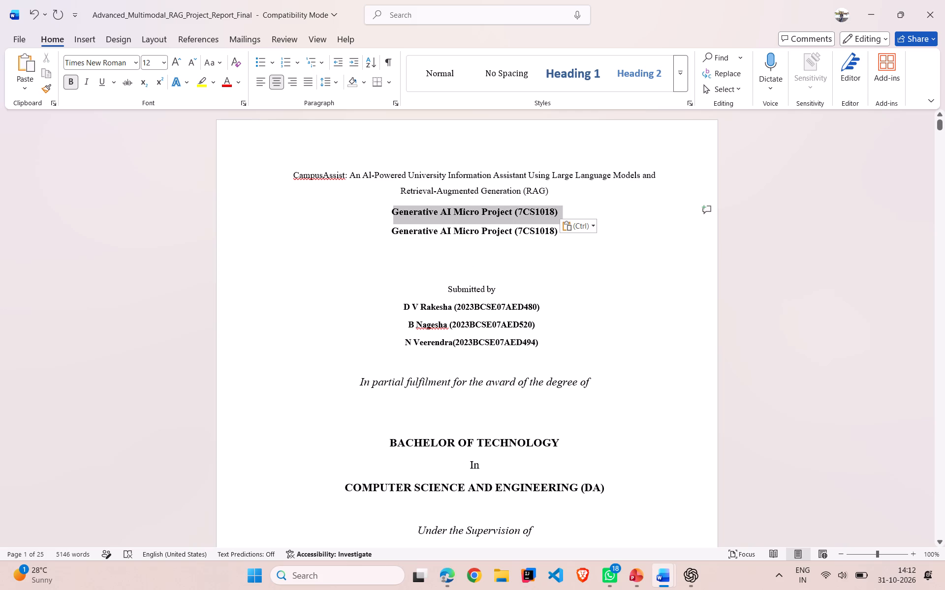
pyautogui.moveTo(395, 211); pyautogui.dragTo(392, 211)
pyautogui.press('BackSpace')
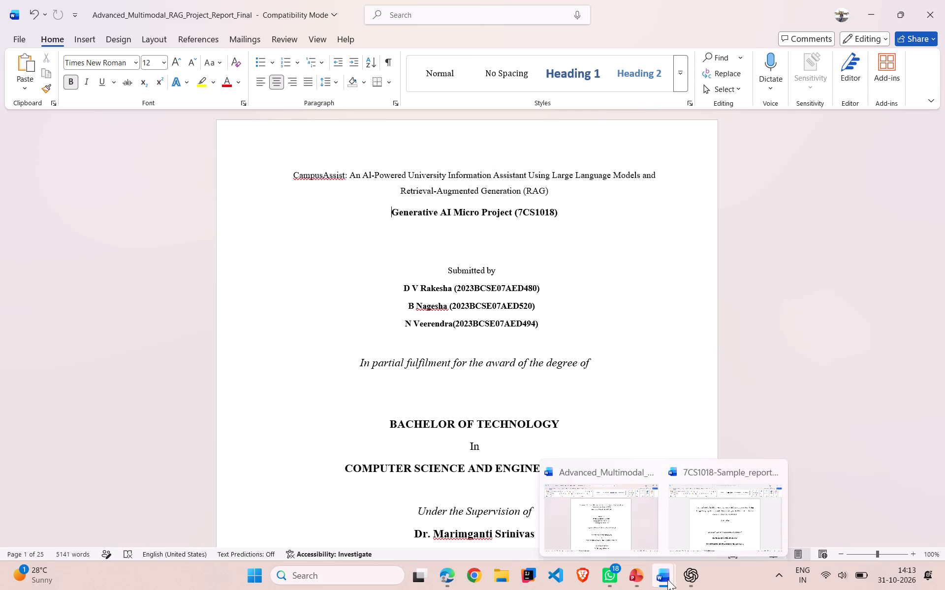
# Copy "Advanced Multi-Modal RAG Pipeline for Complex Document Intelligence" from the title slide of the PowerPoint presentation.
pyautogui.click(706, 513)
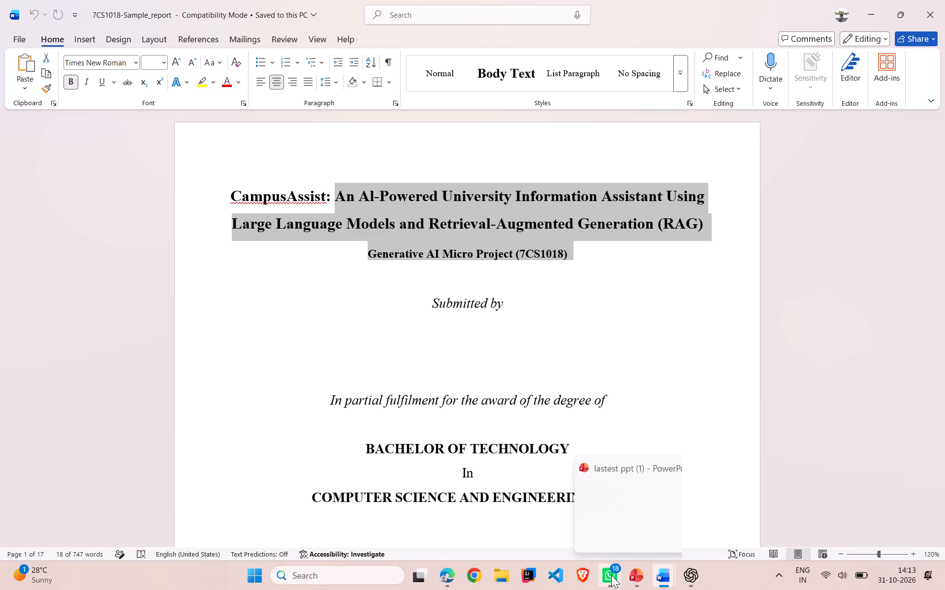
pyautogui.click(638, 578)
pyautogui.click(421, 276)
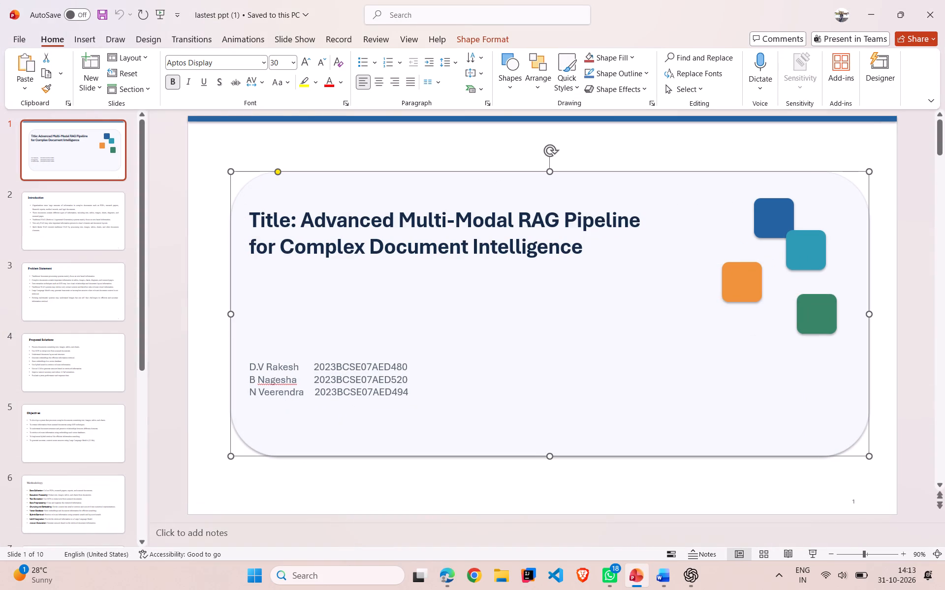
pyautogui.moveTo(305, 214); pyautogui.dragTo(568, 270)
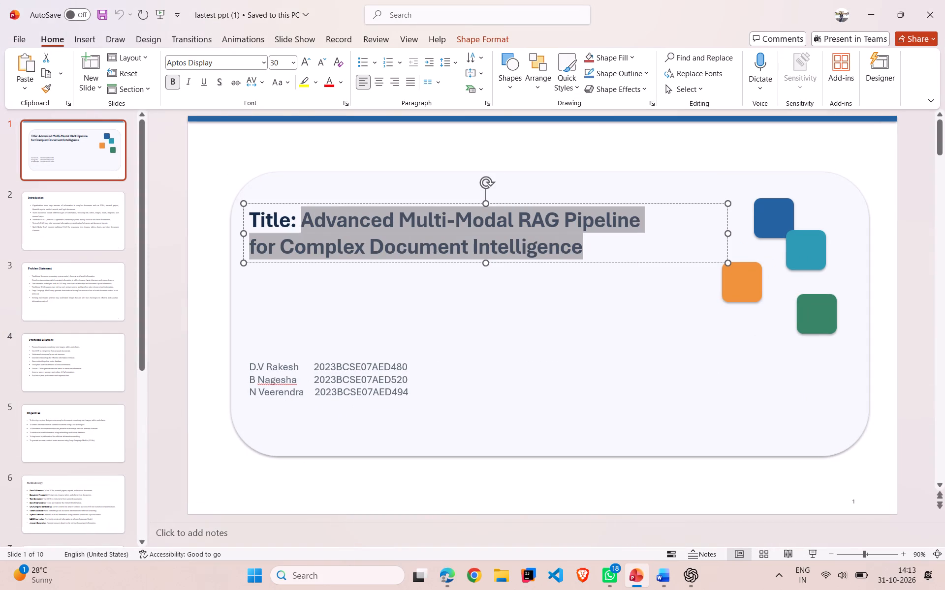
pyautogui.moveTo(568, 270); pyautogui.dragTo(569, 269)
pyautogui.hotkey('ctrl', 'c')
# Replace the title text after "CampusAssist:" in the Word project report with the copied title, keeping "Generative AI Micro Project (7CS1018)" on its own line.
pyautogui.click(612, 510)
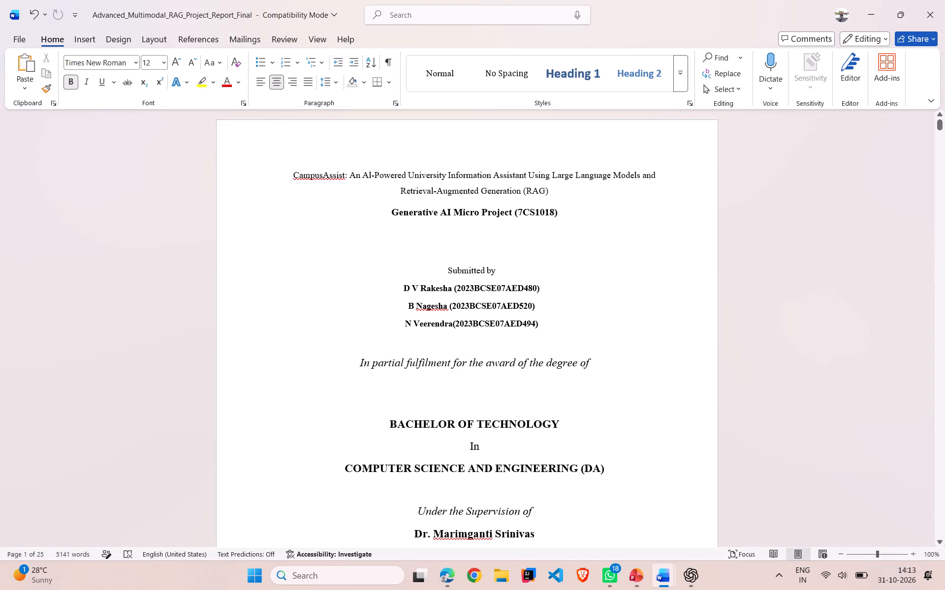
pyautogui.moveTo(349, 172); pyautogui.dragTo(410, 182)
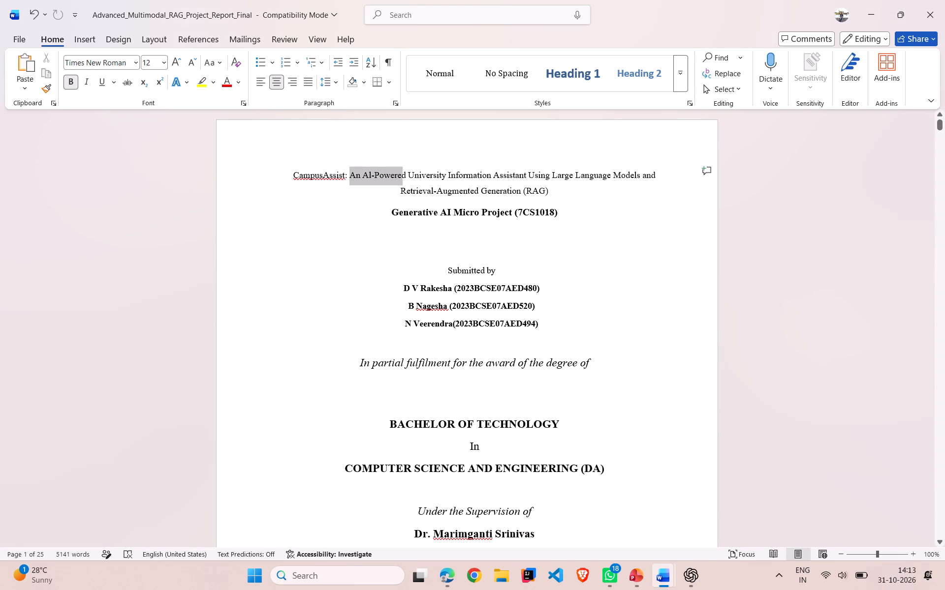
pyautogui.moveTo(410, 182); pyautogui.dragTo(550, 193)
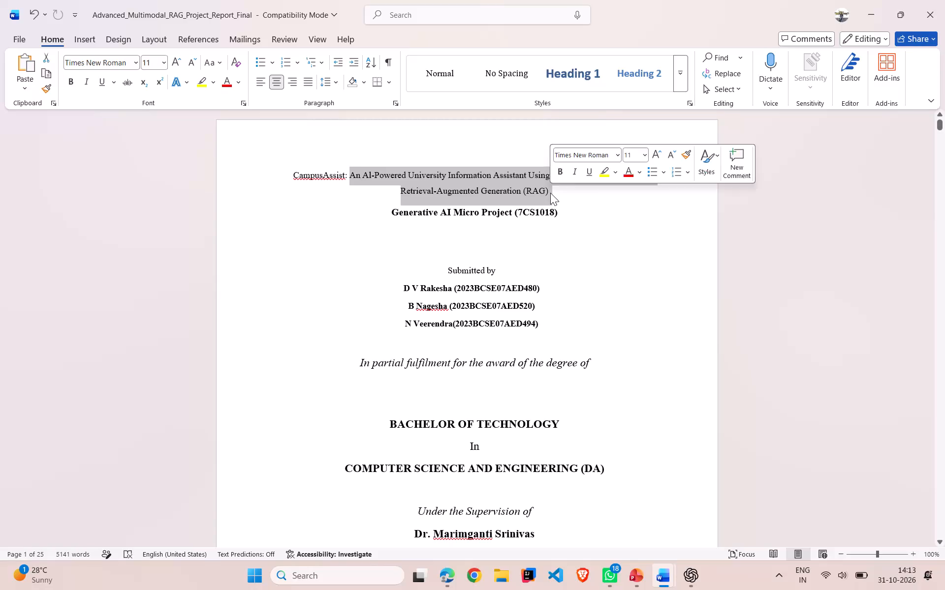
pyautogui.hotkey('ctrl', 'v')
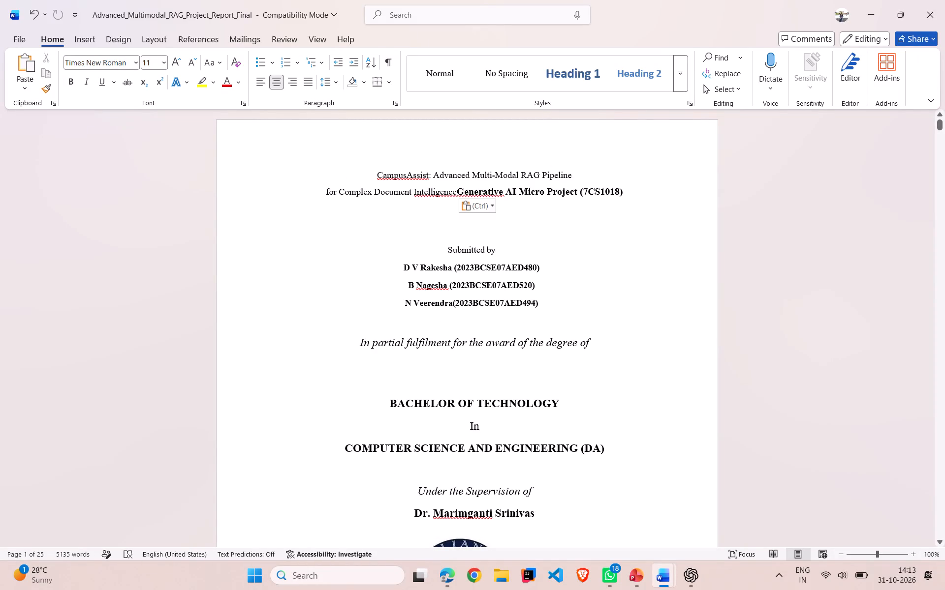
pyautogui.press('Return')
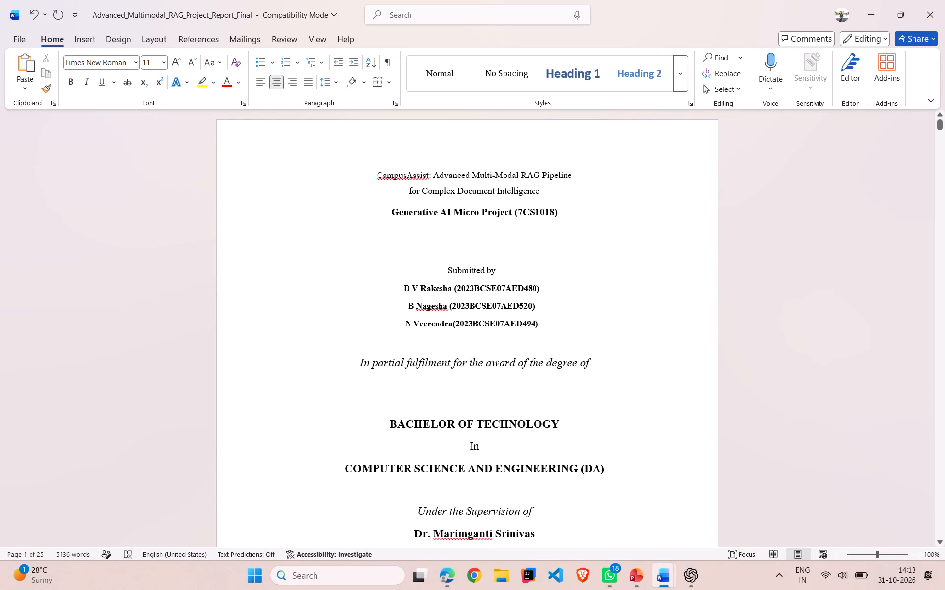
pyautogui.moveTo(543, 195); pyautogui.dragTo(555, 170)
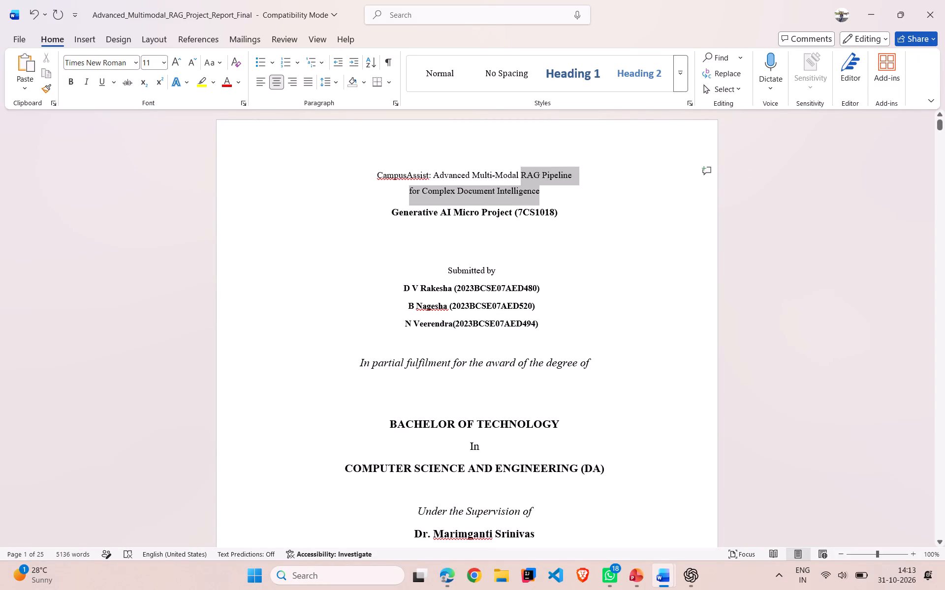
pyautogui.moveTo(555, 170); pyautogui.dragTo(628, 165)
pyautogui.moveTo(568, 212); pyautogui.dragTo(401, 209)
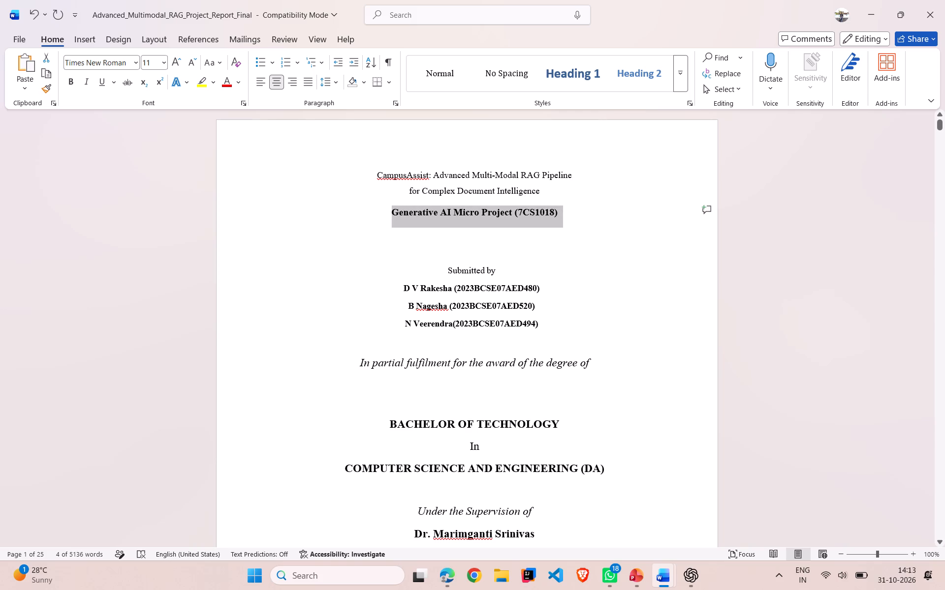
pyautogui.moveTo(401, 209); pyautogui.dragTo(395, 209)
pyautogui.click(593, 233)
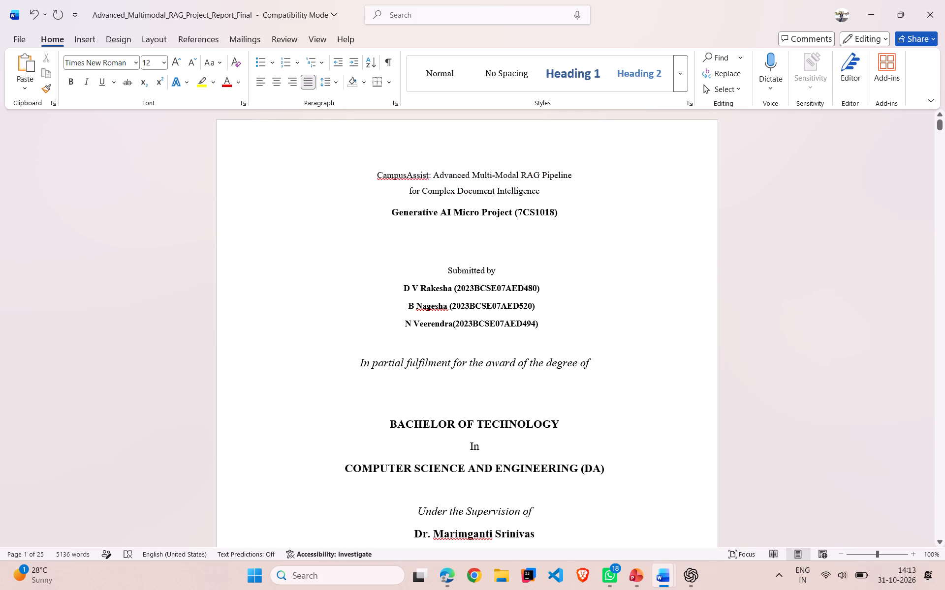
# Format the two-line project title on the title page as bold with font size 12.
pyautogui.moveTo(545, 190); pyautogui.dragTo(377, 176)
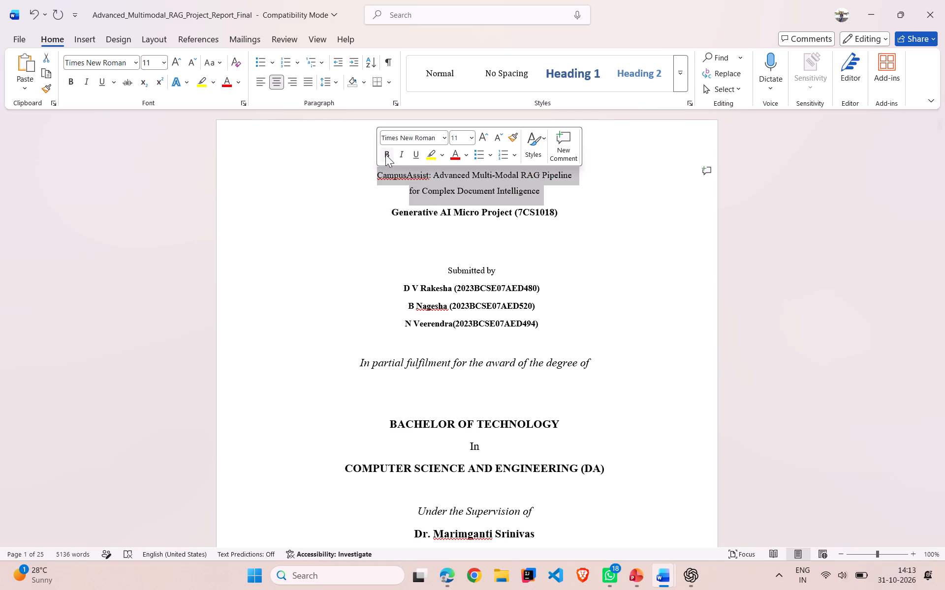
pyautogui.click(385, 154)
pyautogui.click(472, 137)
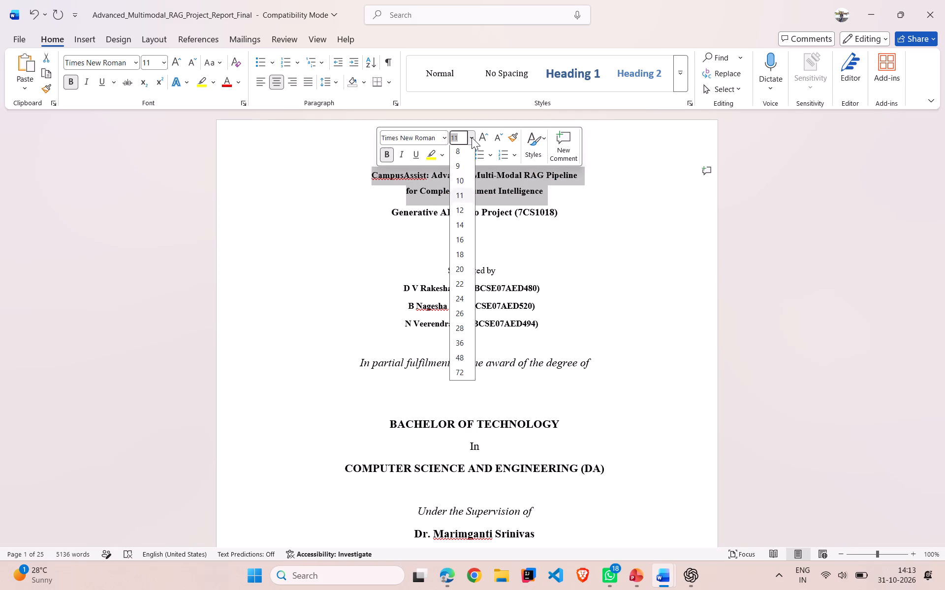
pyautogui.click(463, 211)
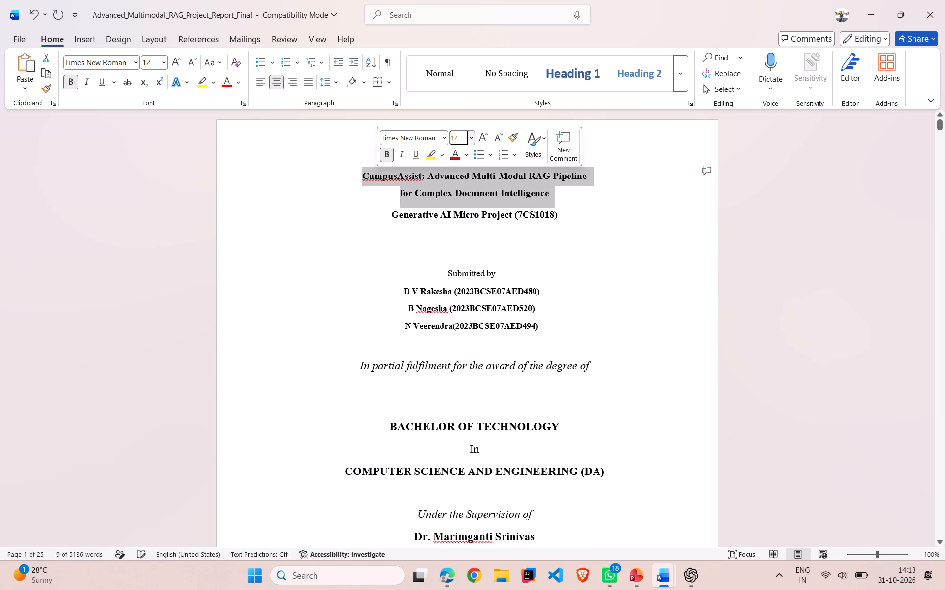
# Delete the blank lines between "Generative AI Micro Project (7CS1018)" and "Submitted by" on the title page.
pyautogui.click(548, 253)
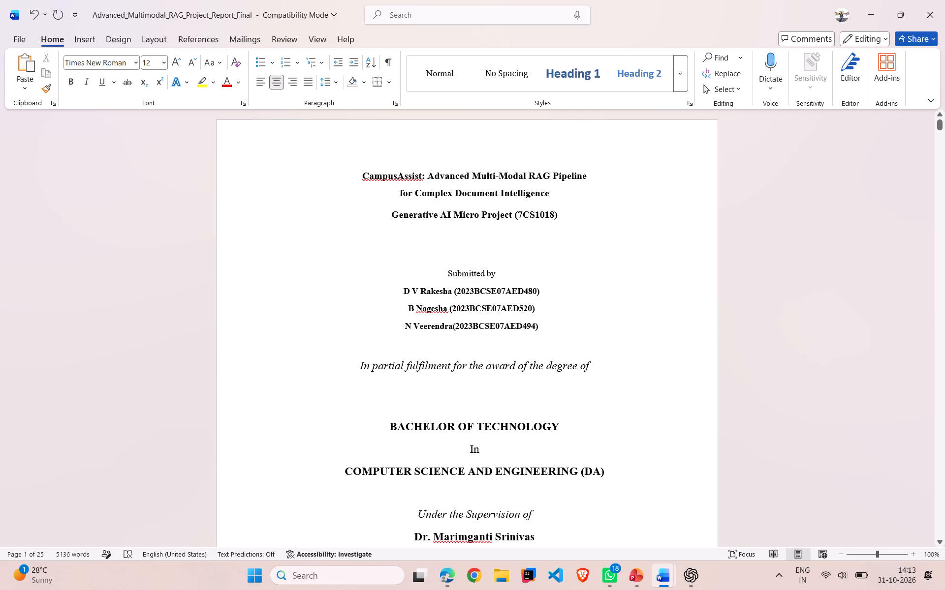
pyautogui.press('BackSpace')
pyautogui.press('BackSpace')
pyautogui.press('BackSpace')
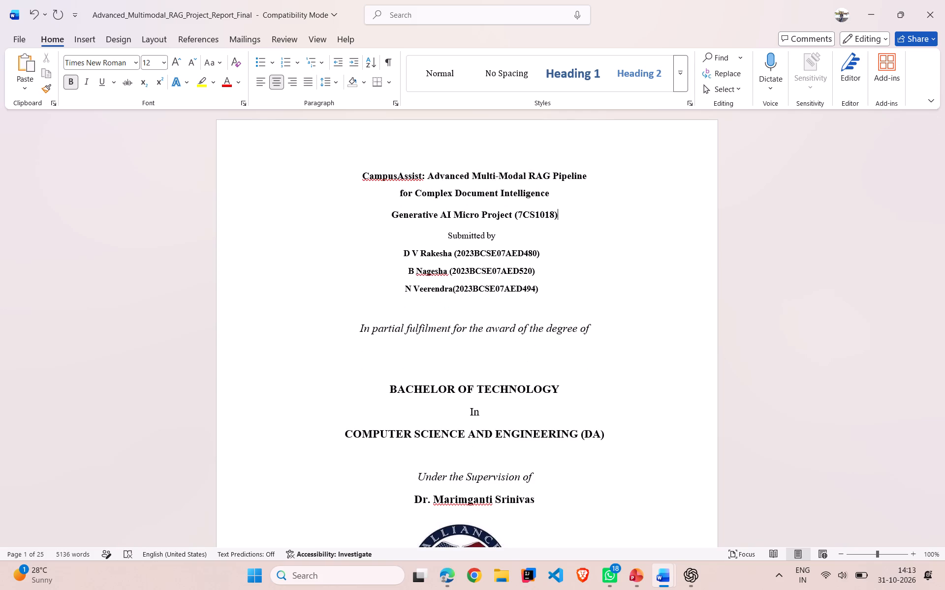
# Delete the start of the old project title in the page 2 certificate, from "CampusAssist:" through the "Po" of "Powered".
pyautogui.scroll(-2, 517, 372)
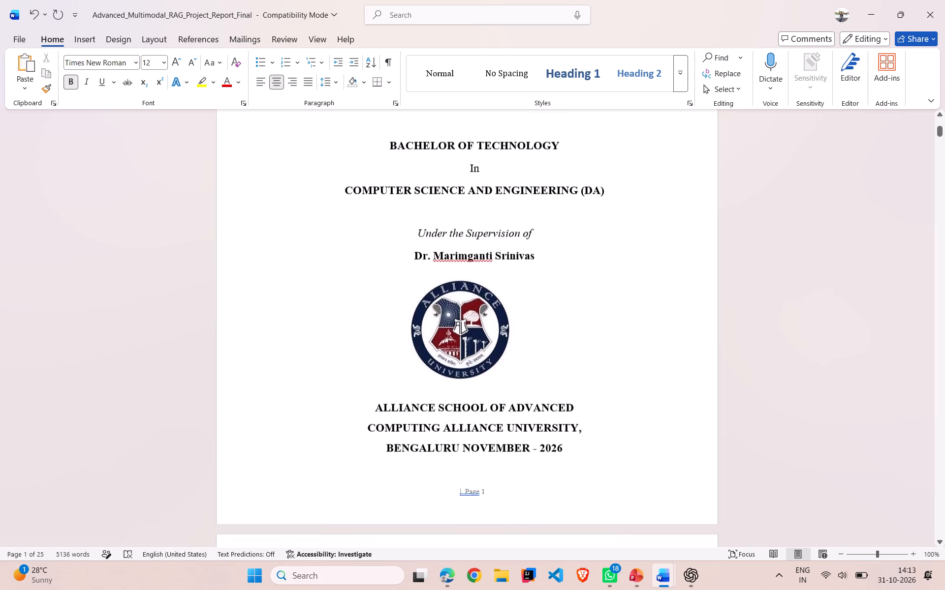
pyautogui.scroll(-2, 517, 372)
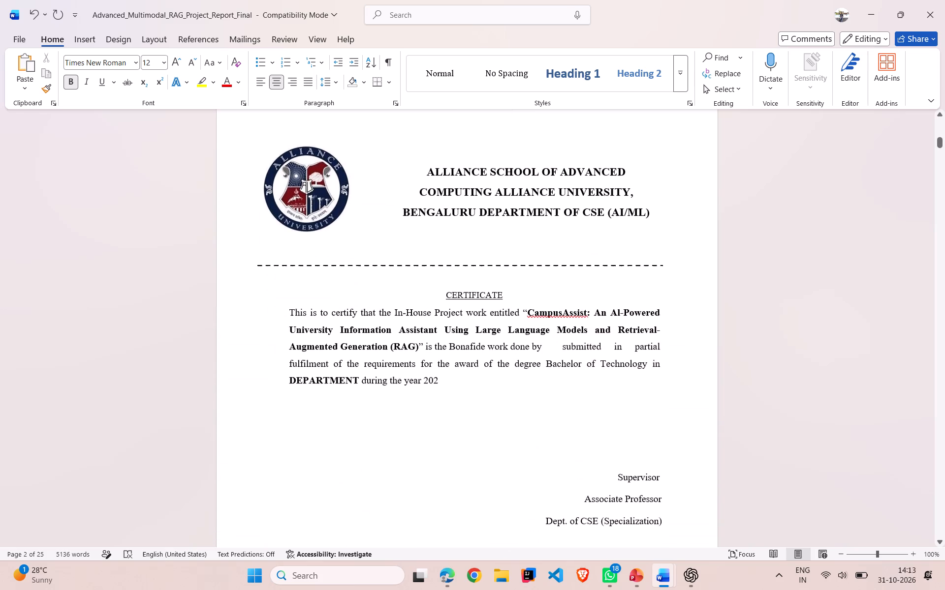
pyautogui.click(591, 310)
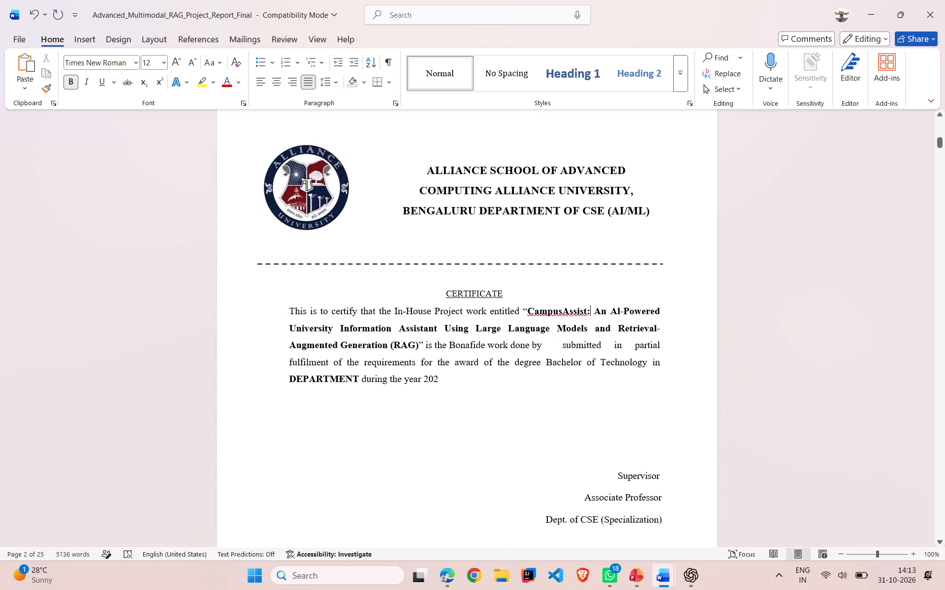
pyautogui.press('BackSpace')
pyautogui.press('BackSpace')
pyautogui.press('BackSpace')
pyautogui.press('BackSpace')
pyautogui.press('BackSpace')
pyautogui.press('BackSpace')
pyautogui.press('BackSpace')
pyautogui.press('BackSpace')
pyautogui.press('BackSpace')
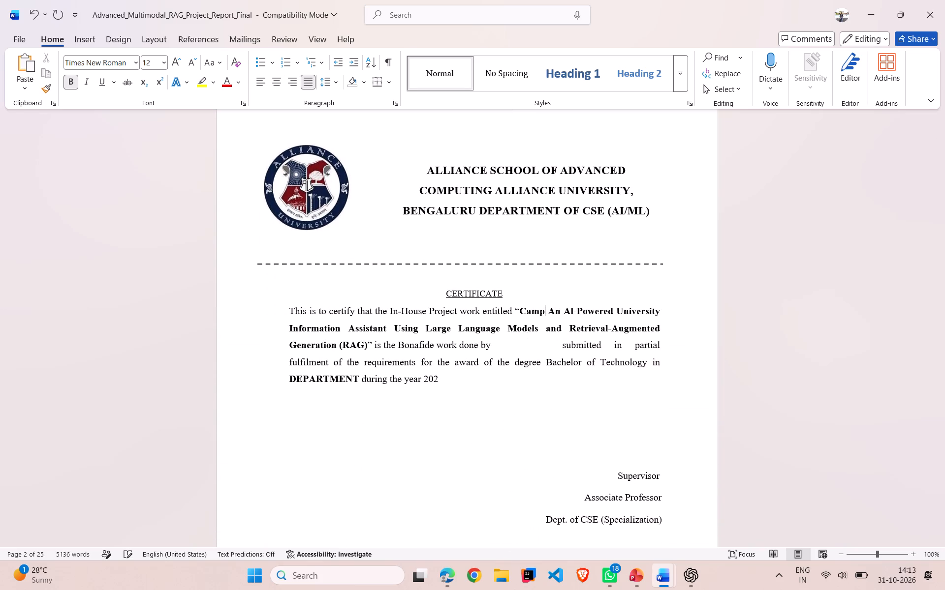
pyautogui.click(591, 310)
pyautogui.press('BackSpace')
pyautogui.press('BackSpace')
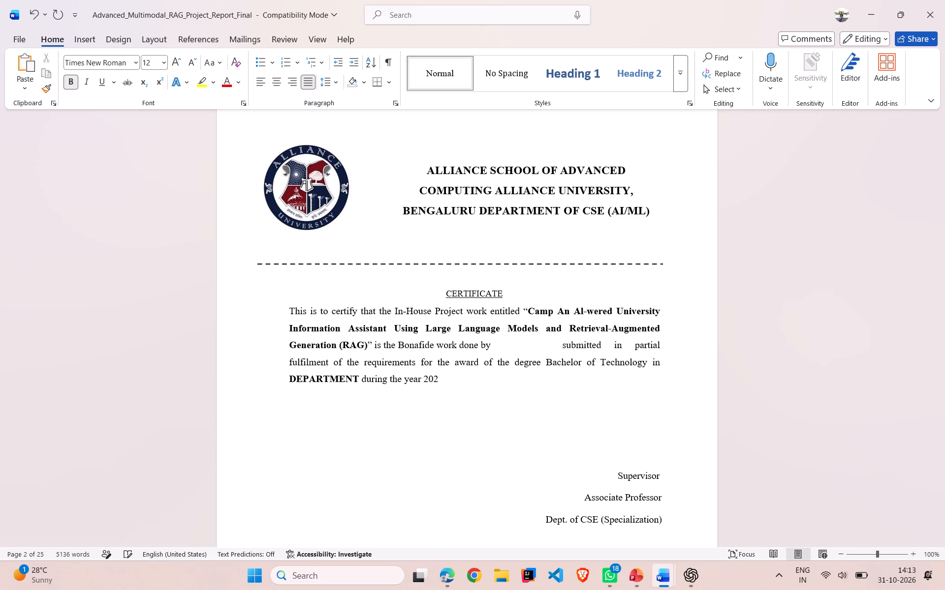
pyautogui.press('BackSpace')
pyautogui.press('BackSpace')
pyautogui.press('BackSpace')
pyautogui.press('BackSpace')
pyautogui.press('BackSpace')
pyautogui.press('BackSpace')
pyautogui.press('BackSpace')
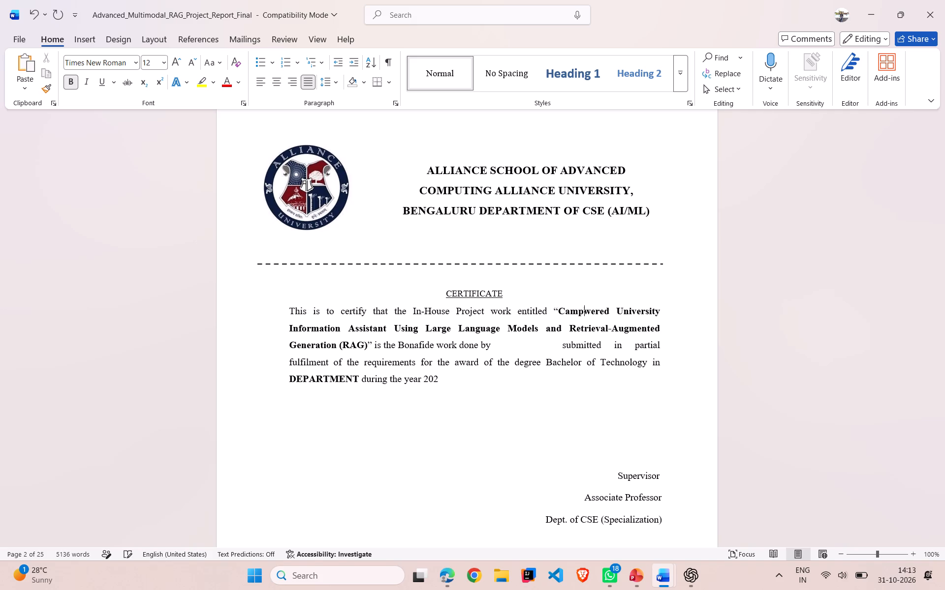
pyautogui.press('BackSpace')
pyautogui.press('BackSpace')
pyautogui.press('BackSpace')
pyautogui.press('BackSpace')
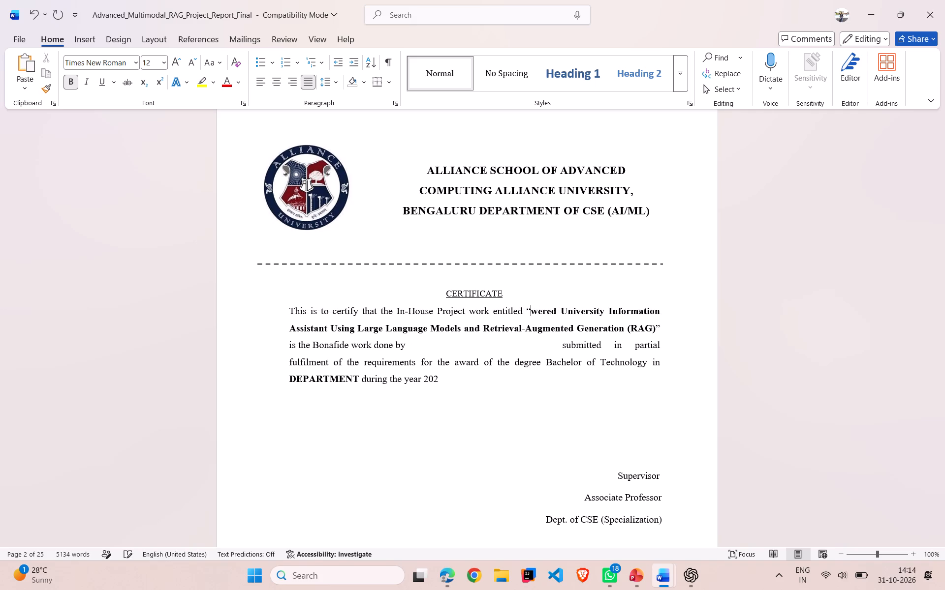
# Replace the rest of the certificate's quoted old title with "Advanced Multi-Modal RAG Pipeline for Complex Document Intelligence", copied from the title page.
pyautogui.scroll(4, 557, 238)
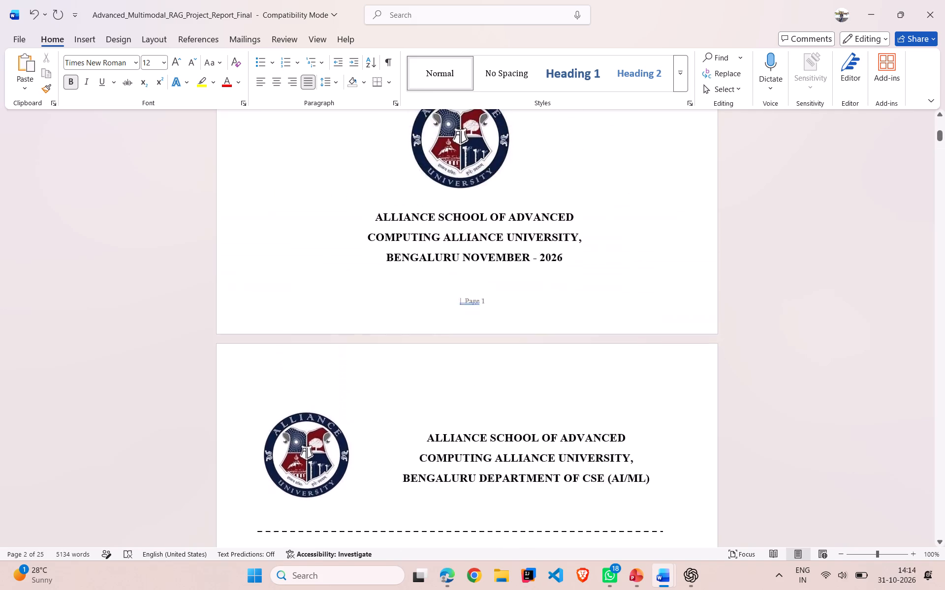
pyautogui.scroll(2, 557, 238)
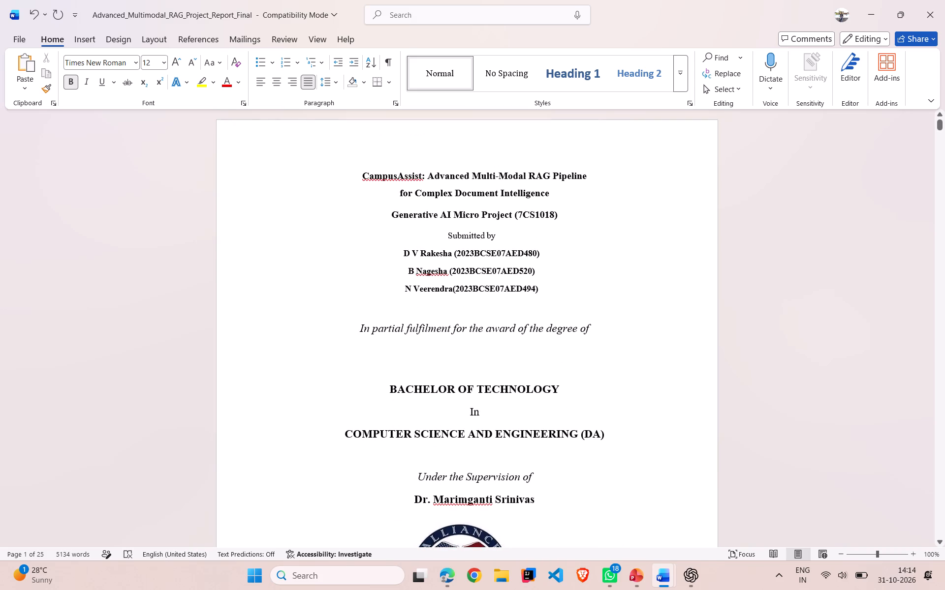
pyautogui.moveTo(429, 174); pyautogui.dragTo(569, 195)
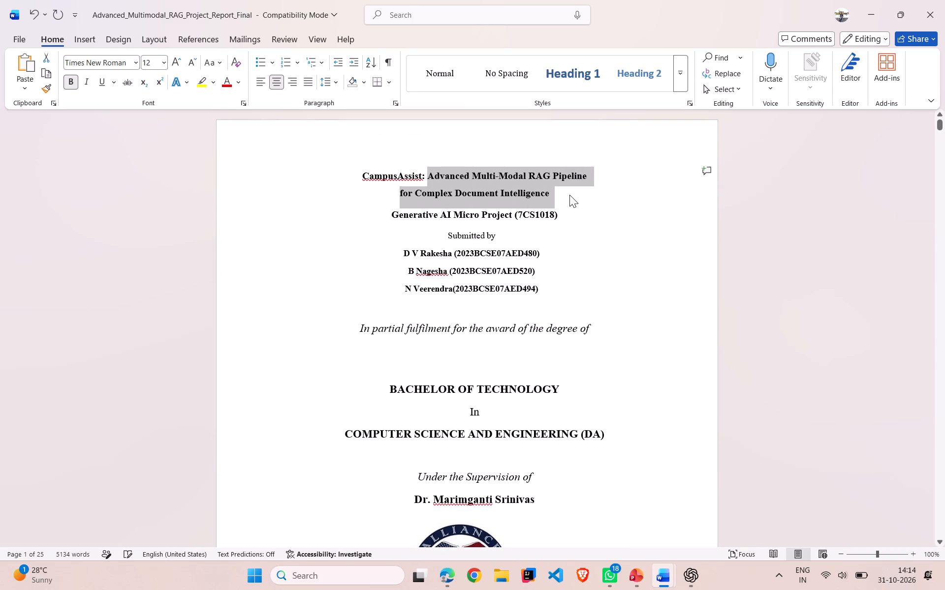
pyautogui.hotkey('ctrl', 'c')
pyautogui.scroll(-3, 582, 364)
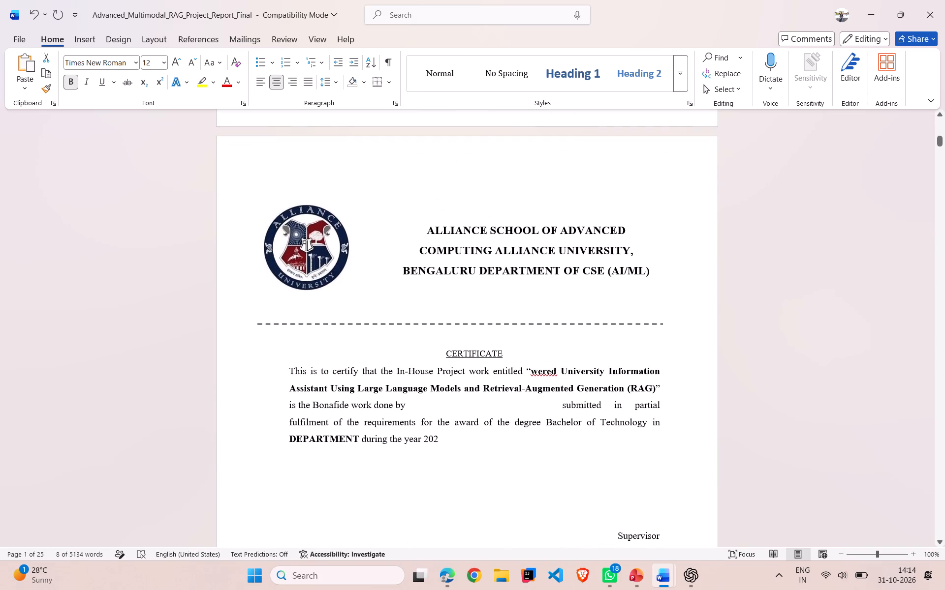
pyautogui.moveTo(532, 368); pyautogui.dragTo(620, 390)
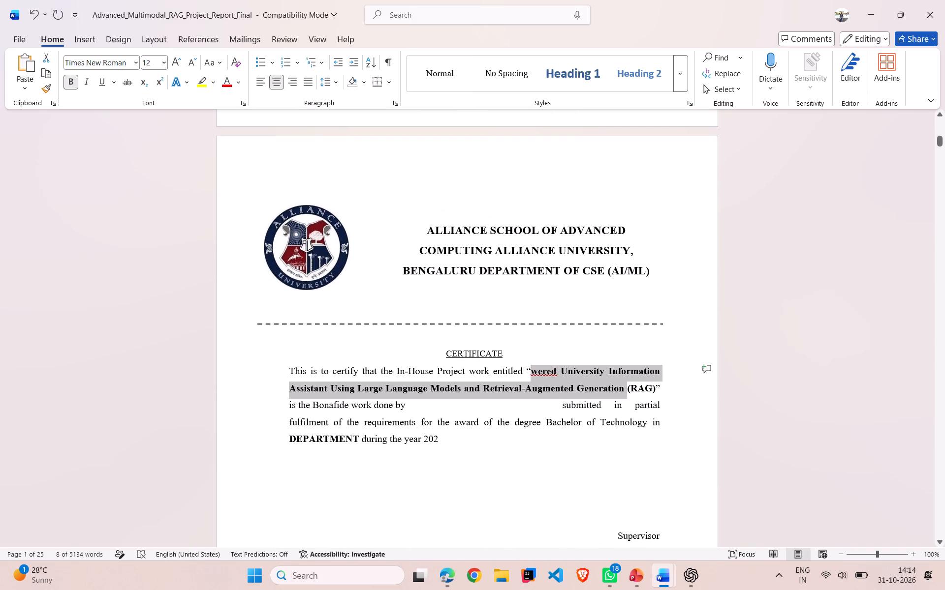
pyautogui.moveTo(620, 390); pyautogui.dragTo(656, 386)
pyautogui.hotkey('ctrl', 'v')
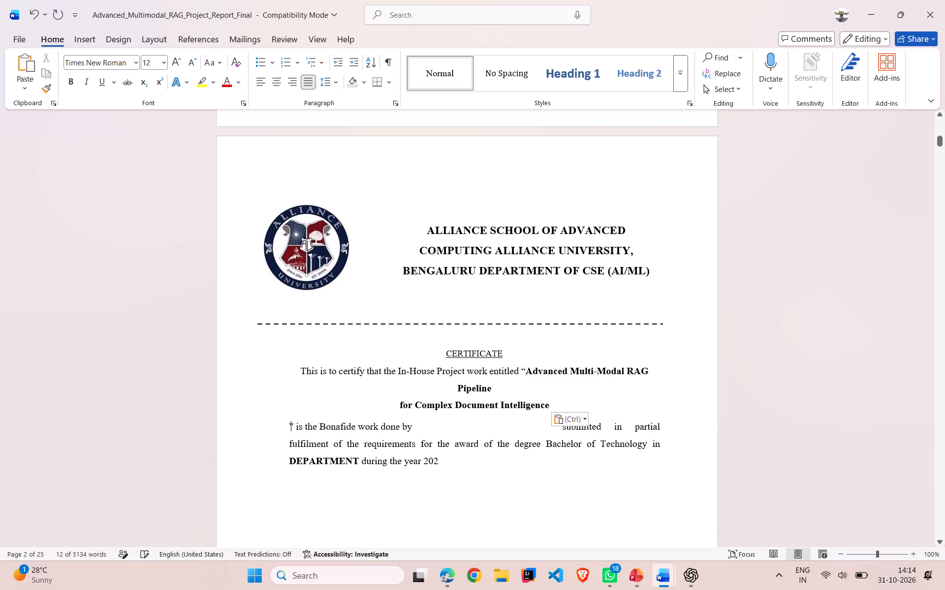
# Remove the line breaks after "Intelligence" and "Pipeline" so the certificate text runs as one paragraph.
pyautogui.click(555, 405)
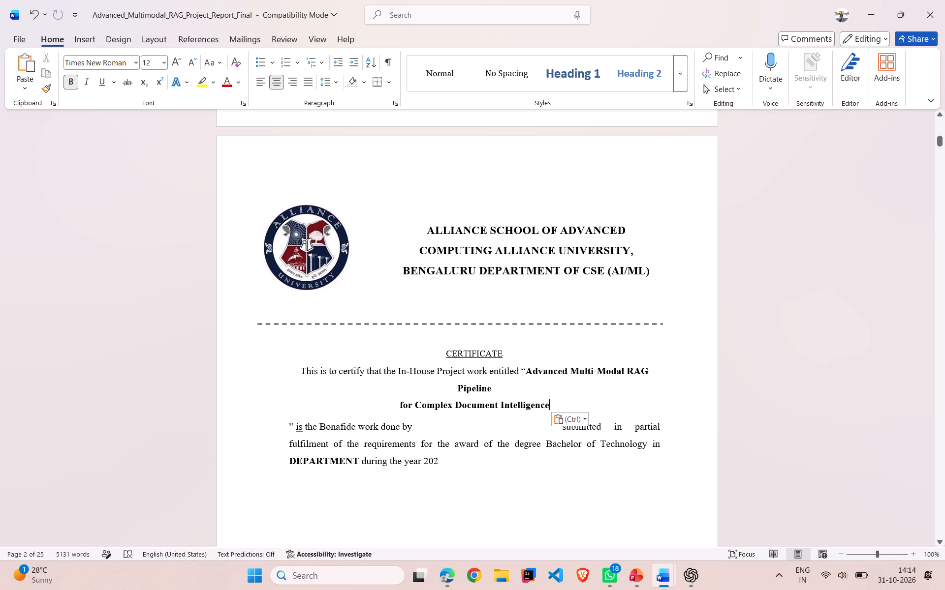
pyautogui.press('Delete')
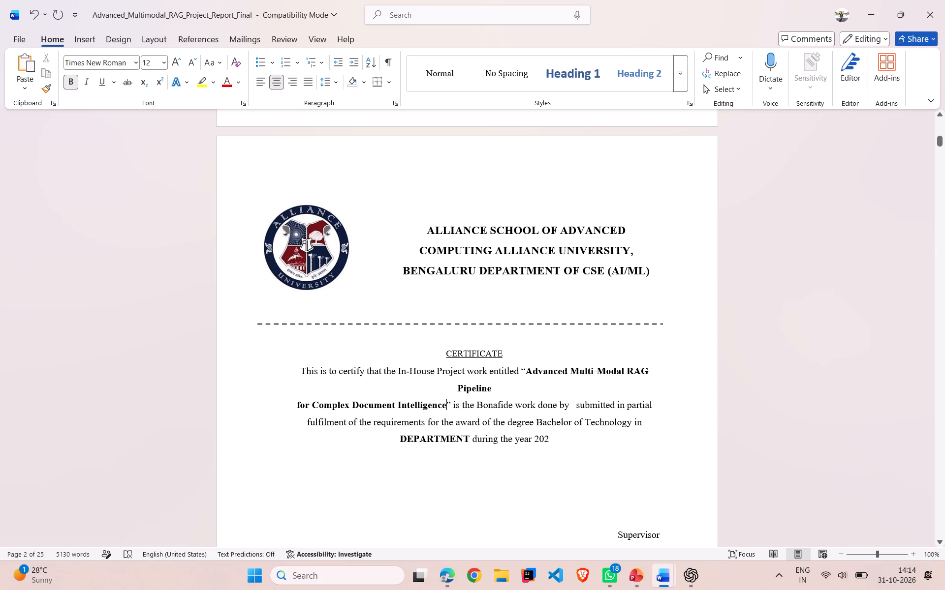
pyautogui.press('Up')
pyautogui.press('Right')
pyautogui.press('Right')
pyautogui.press('Right')
pyautogui.press('Right')
pyautogui.press('Right')
pyautogui.press('Right')
pyautogui.press('Right')
pyautogui.press('Right')
pyautogui.press('Delete')
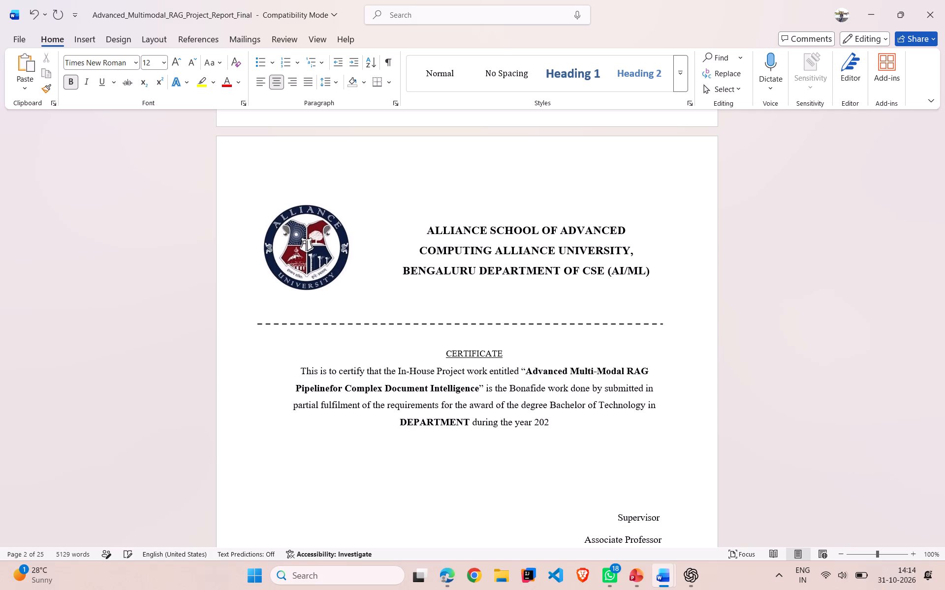
# Correct "Pipelinefor" to "Pipeline for" in the certificate's project title.
pyautogui.click(517, 415)
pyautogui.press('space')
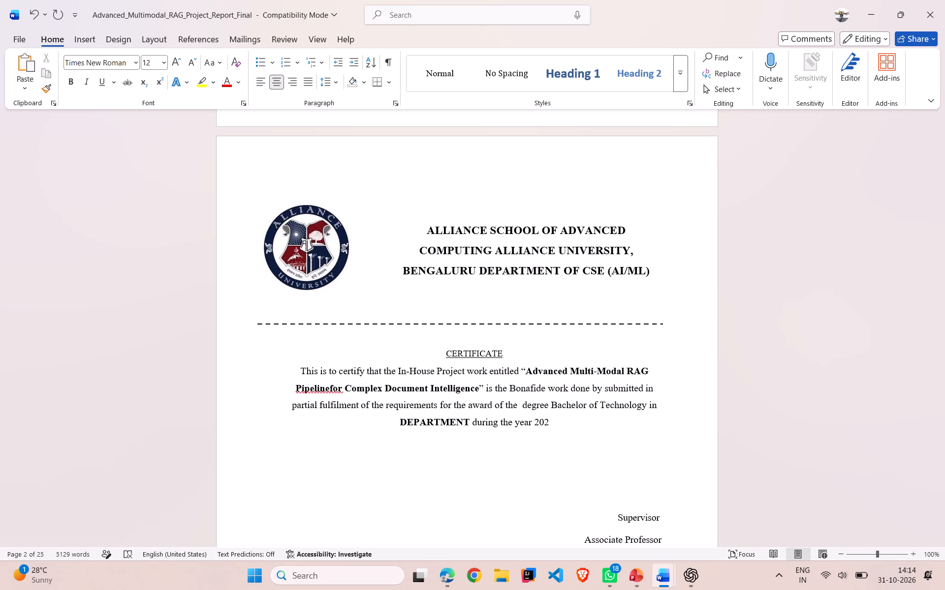
pyautogui.click(328, 384)
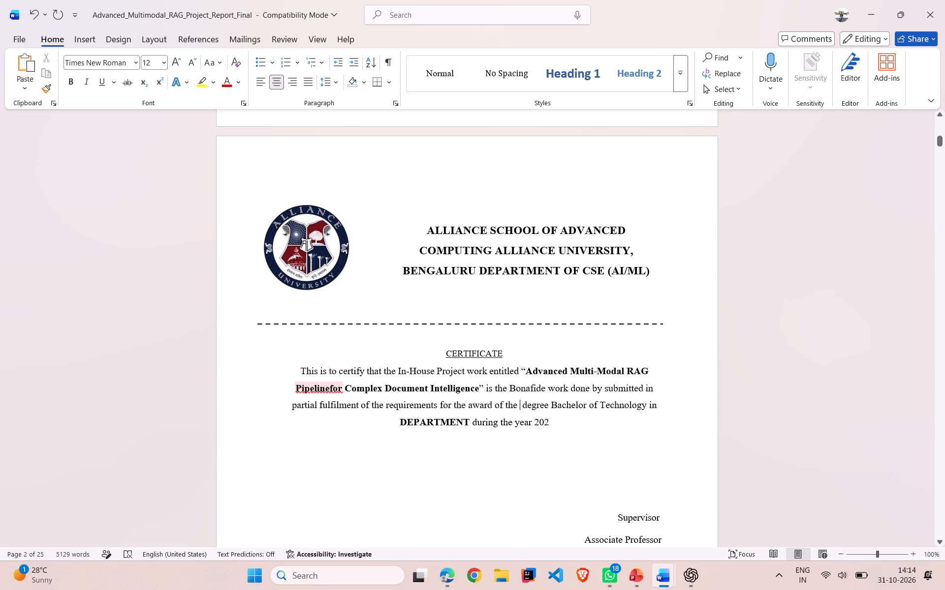
pyautogui.click(323, 434)
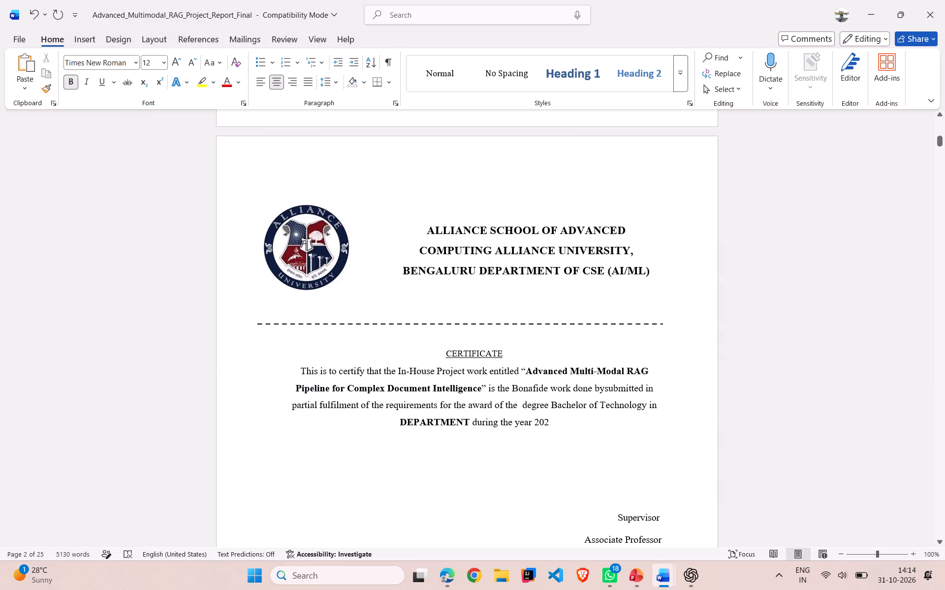
# Switch to the 7CS1018 sample report, examine its certificate paragraph's wording and layout, and return to the project report.
pyautogui.click(701, 519)
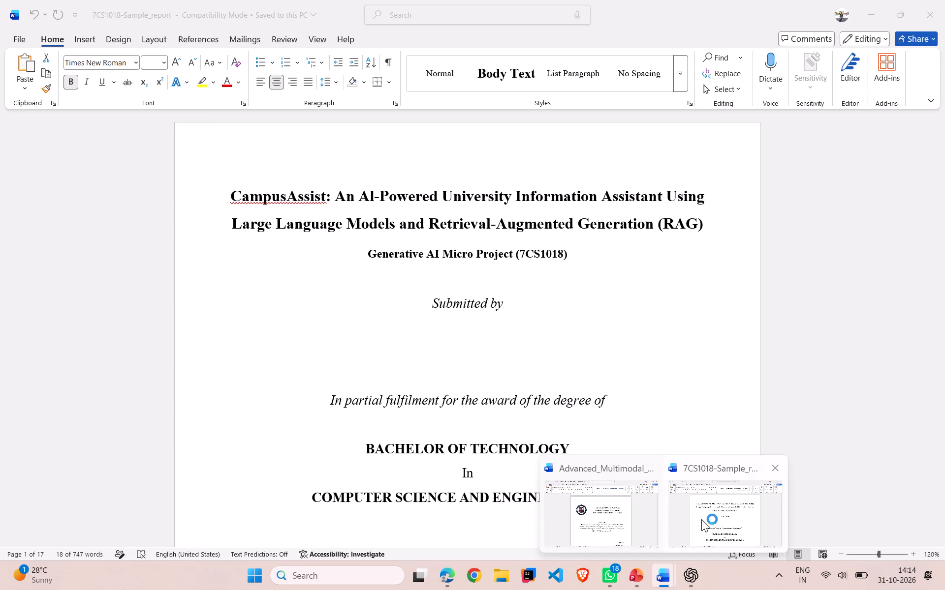
pyautogui.scroll(-4, 623, 424)
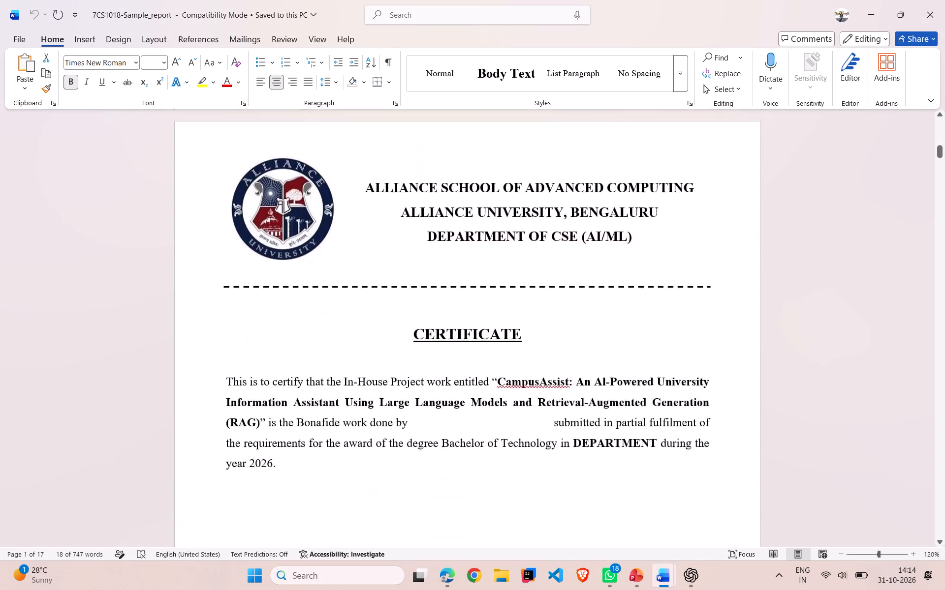
pyautogui.scroll(-2, 623, 424)
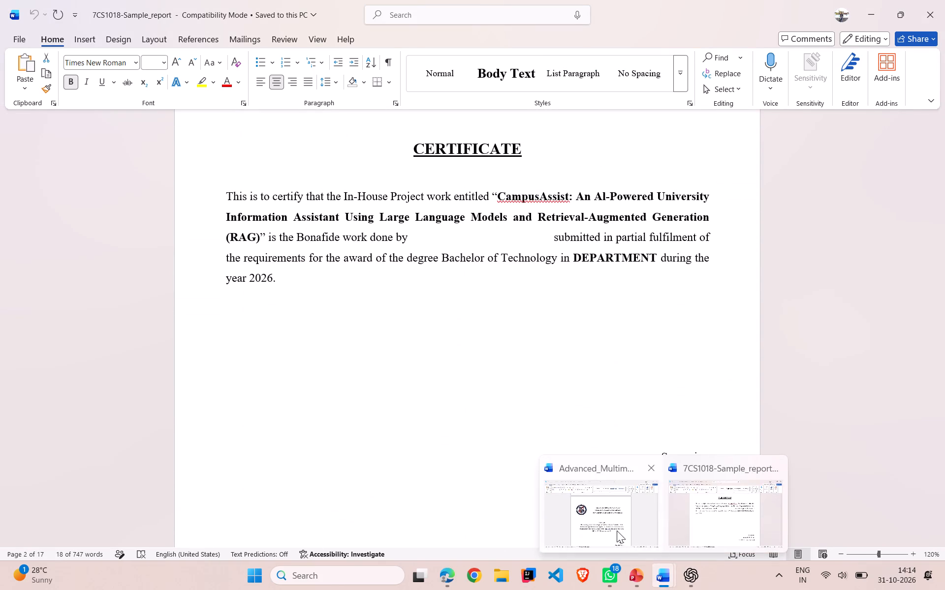
pyautogui.click(617, 531)
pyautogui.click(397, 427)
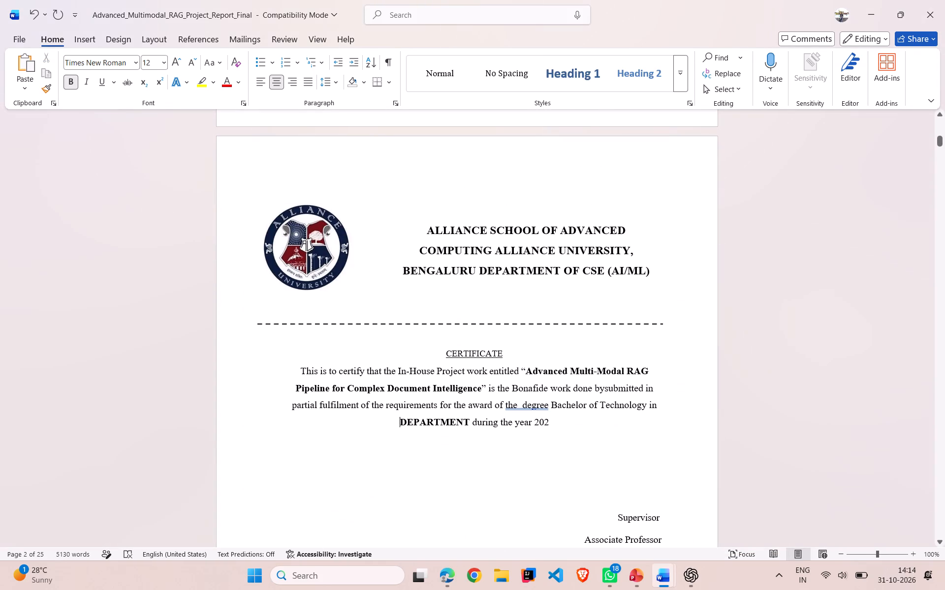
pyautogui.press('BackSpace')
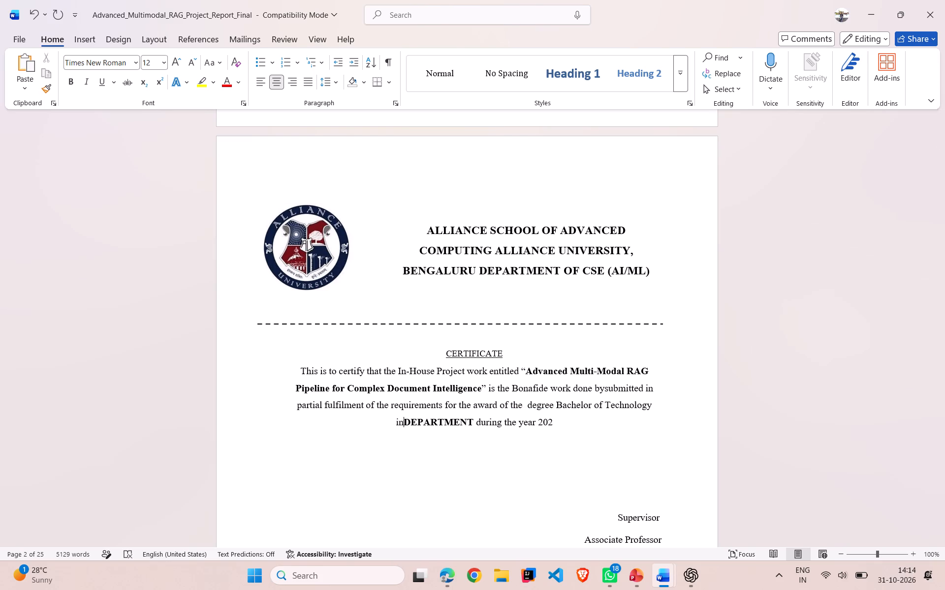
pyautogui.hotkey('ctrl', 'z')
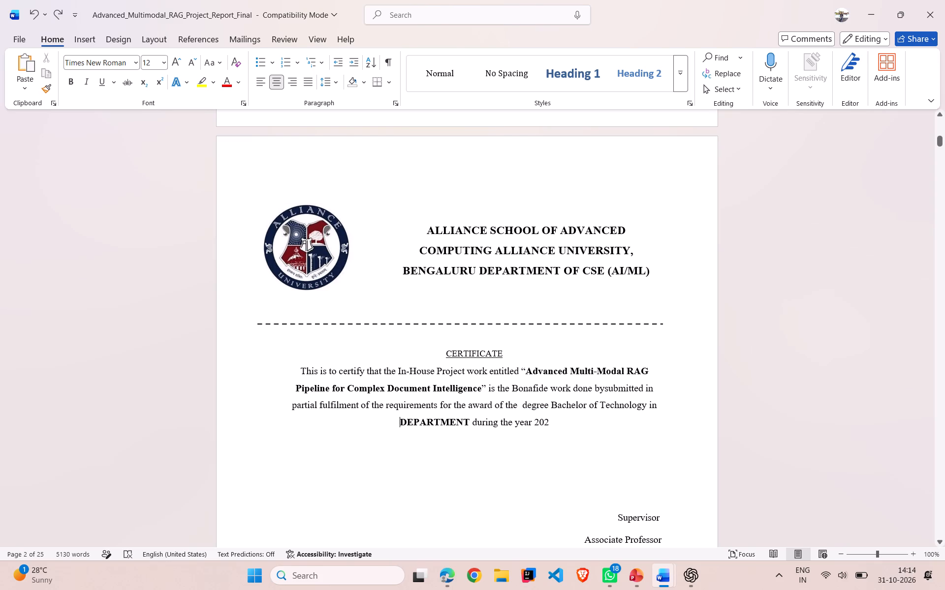
# Set the certificate paragraph's right indent to 0 cm.
pyautogui.moveTo(553, 422); pyautogui.dragTo(399, 425)
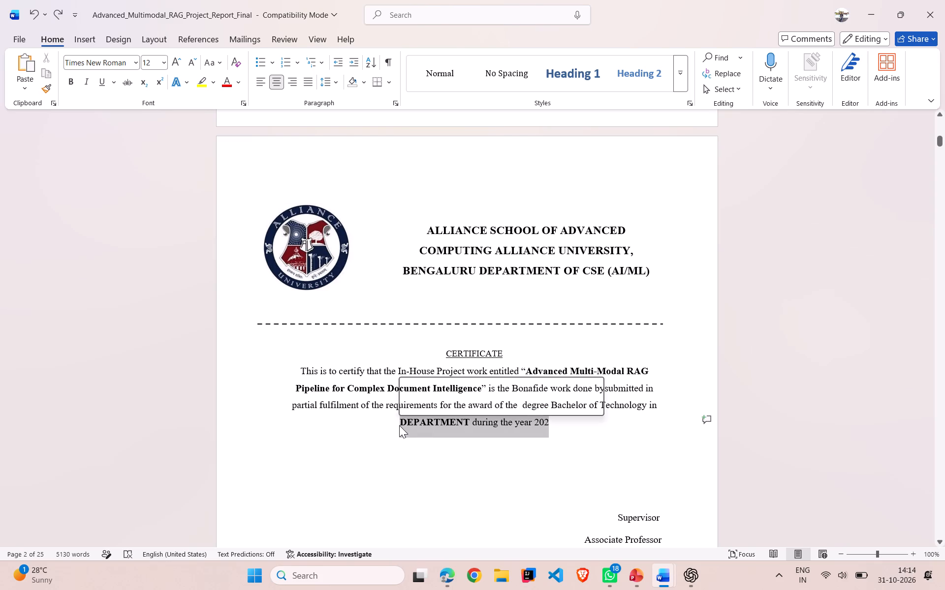
pyautogui.click(163, 41)
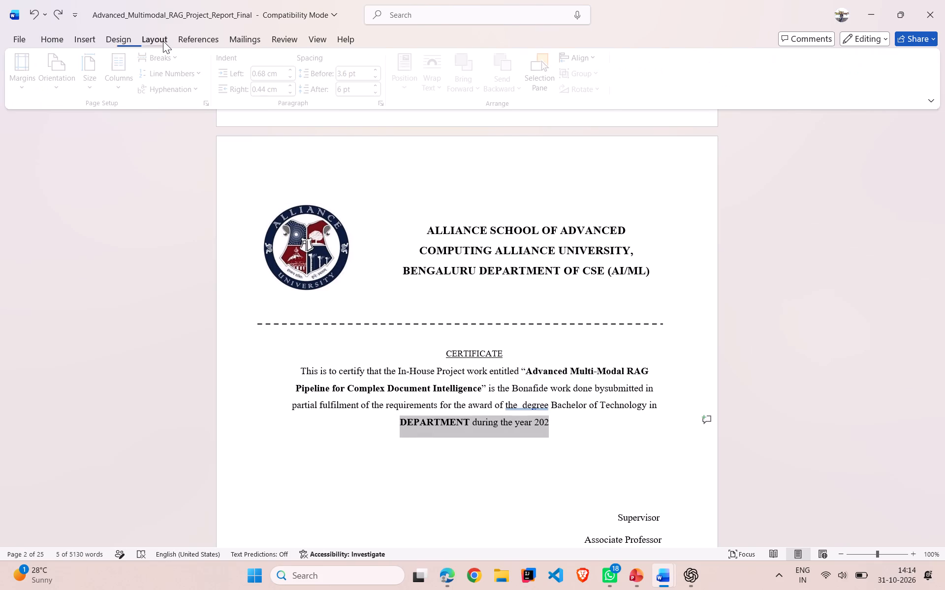
pyautogui.click(295, 84)
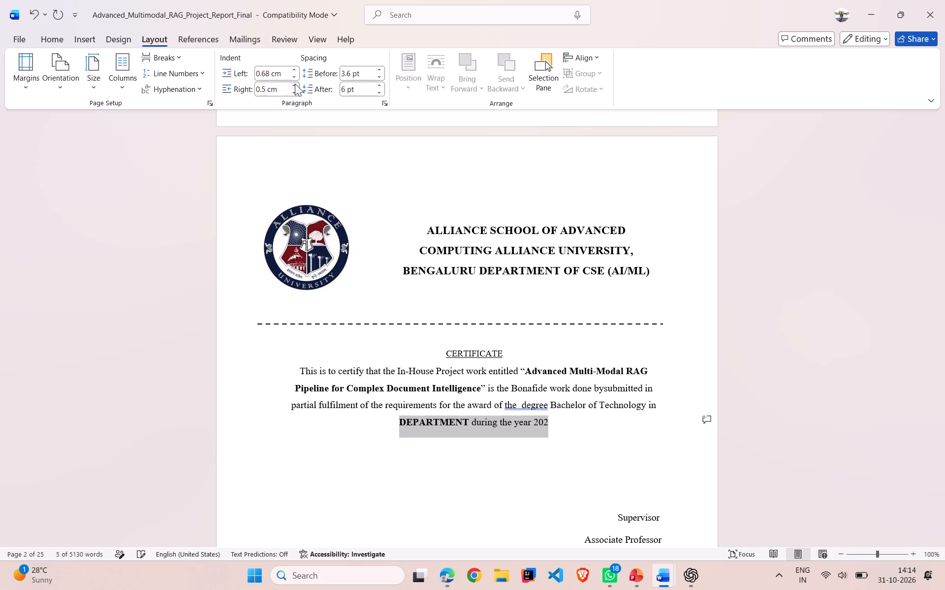
pyautogui.click(295, 84)
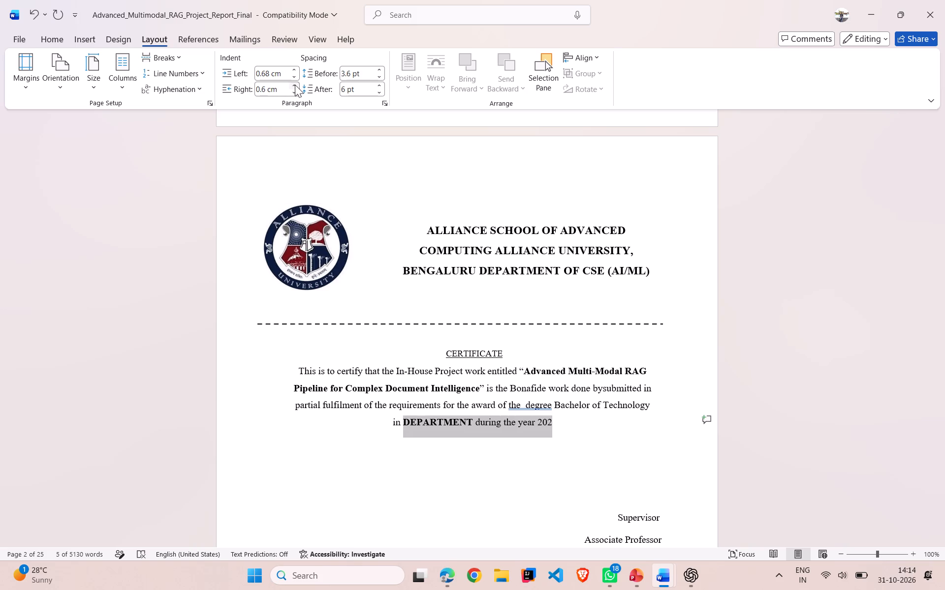
pyautogui.click(295, 85)
pyautogui.click(295, 85)
pyautogui.click(295, 85)
pyautogui.click(295, 85)
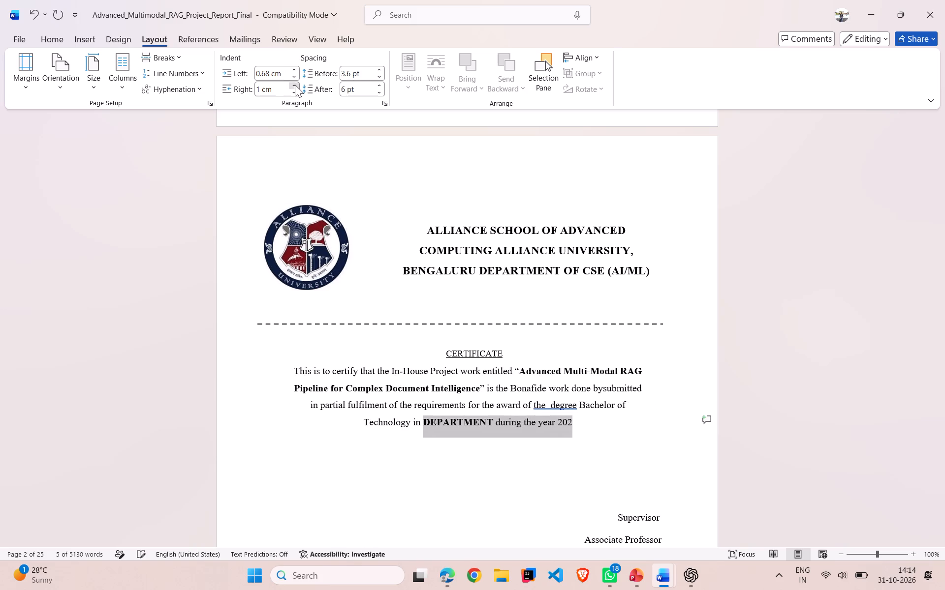
pyautogui.tripleClick(295, 92)
pyautogui.tripleClick(295, 92)
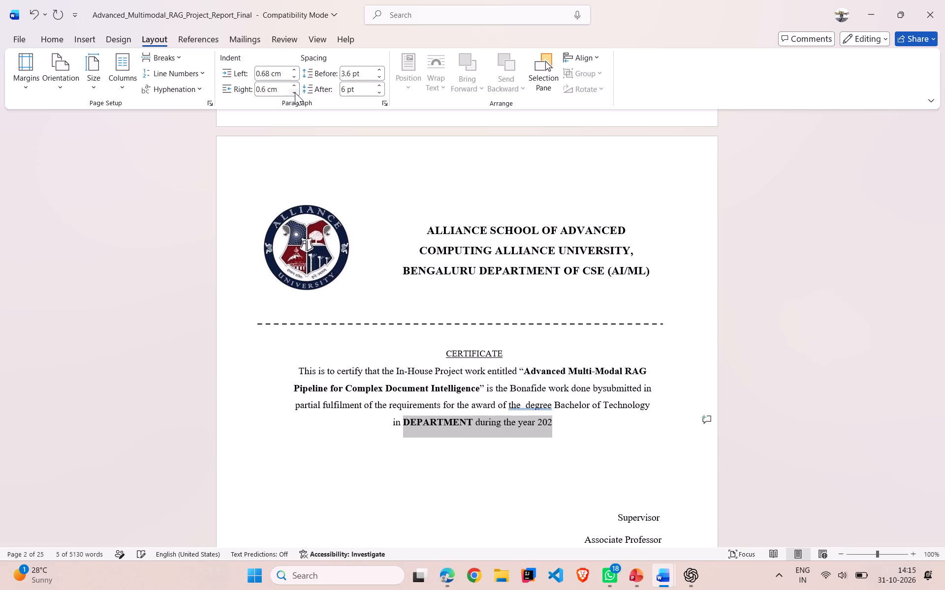
pyautogui.doubleClick(295, 92)
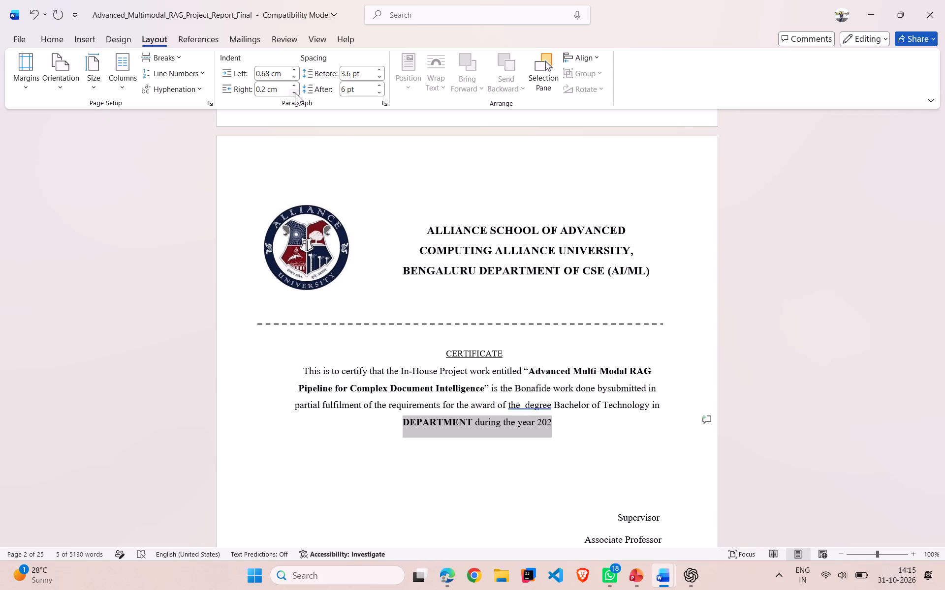
pyautogui.click(295, 92)
pyautogui.click(295, 92)
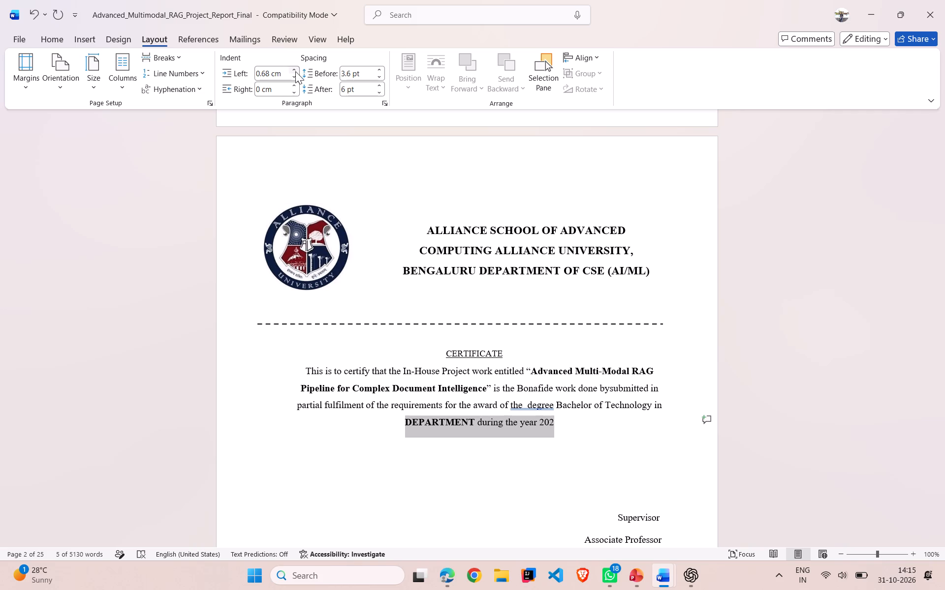
# Set the certificate paragraph's left indent to 0 cm.
pyautogui.click(294, 65)
pyautogui.moveTo(294, 65); pyautogui.dragTo(294, 80)
pyautogui.tripleClick(292, 76)
pyautogui.tripleClick(292, 76)
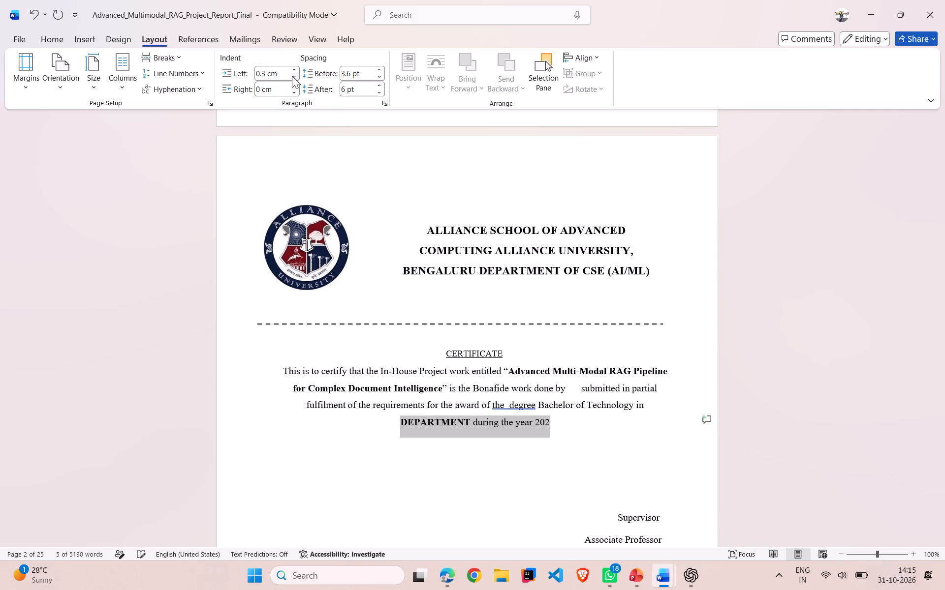
pyautogui.click(292, 76)
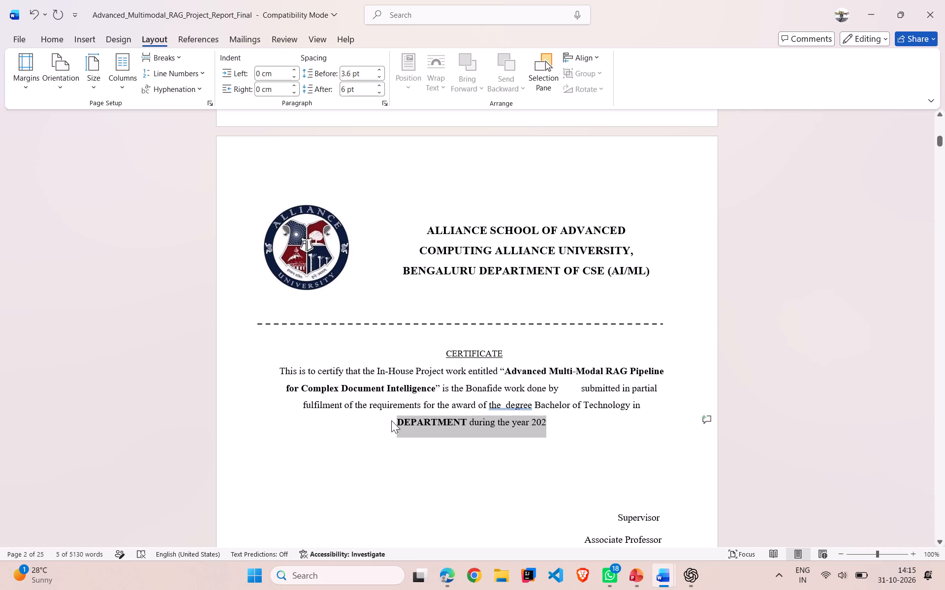
# Justify the whole certificate paragraph, from "This is to certify" through "during the year 202".
pyautogui.click(53, 45)
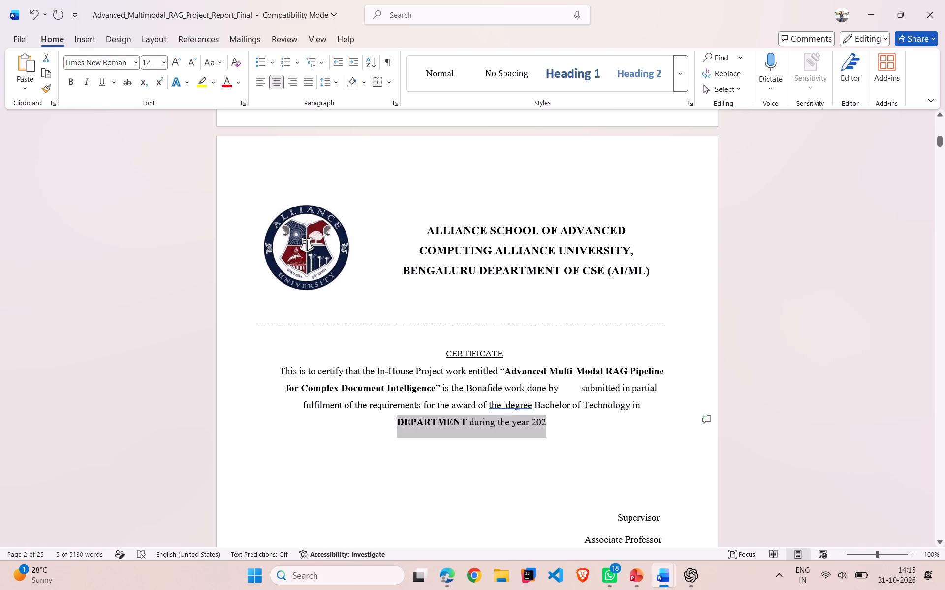
pyautogui.click(552, 440)
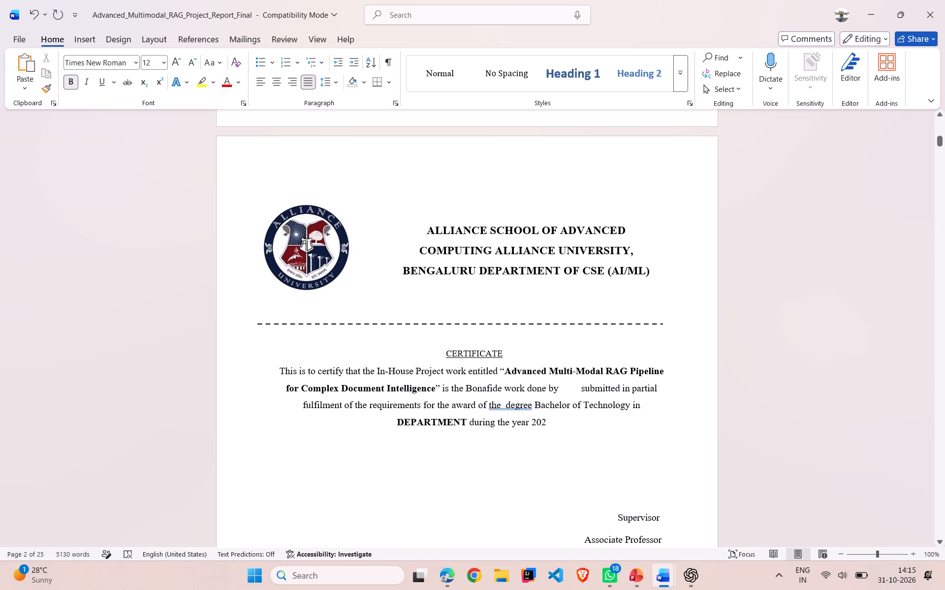
pyautogui.moveTo(273, 364); pyautogui.dragTo(557, 427)
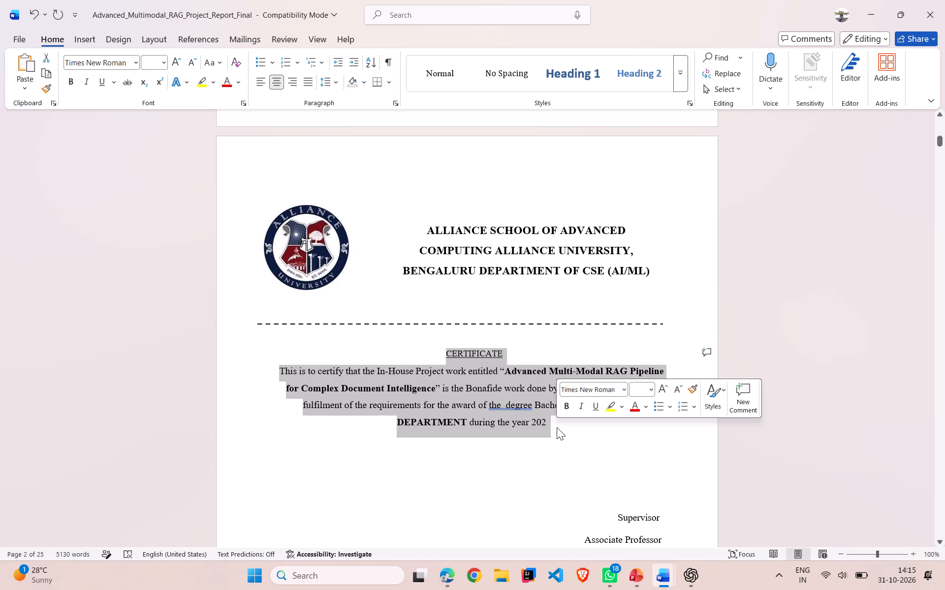
pyautogui.click(557, 427)
pyautogui.moveTo(274, 367); pyautogui.dragTo(479, 403)
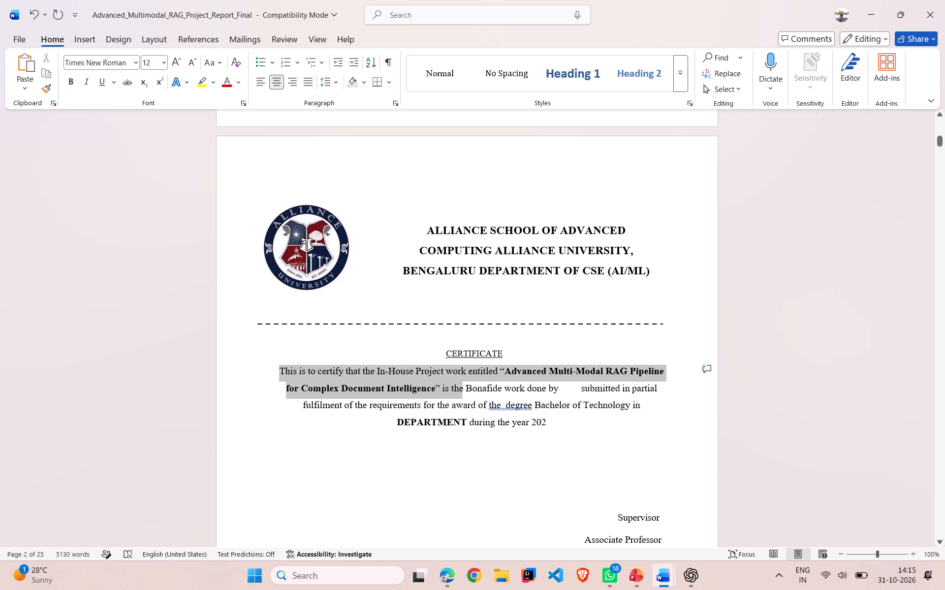
pyautogui.moveTo(479, 403); pyautogui.dragTo(548, 427)
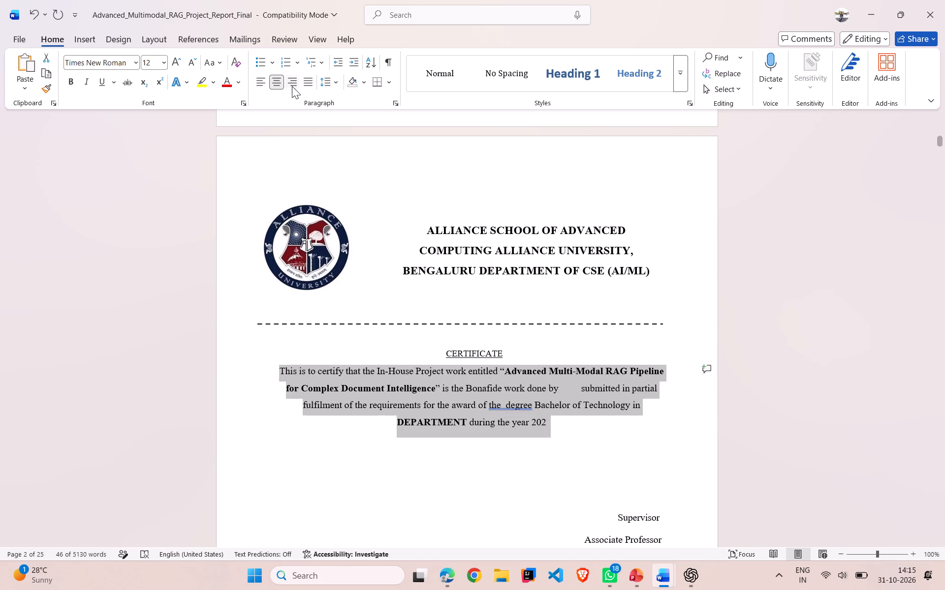
pyautogui.click(260, 80)
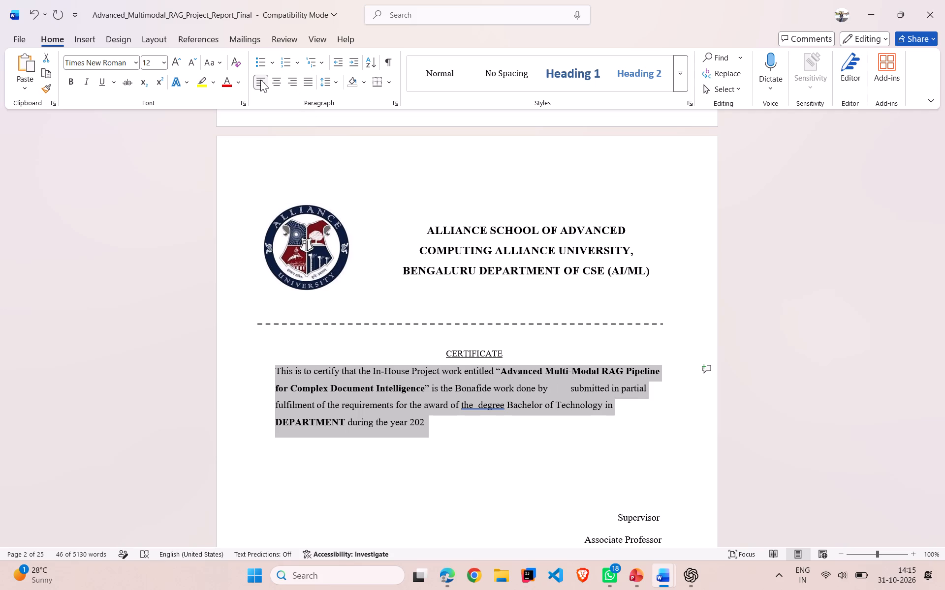
pyautogui.click(306, 82)
pyautogui.click(465, 425)
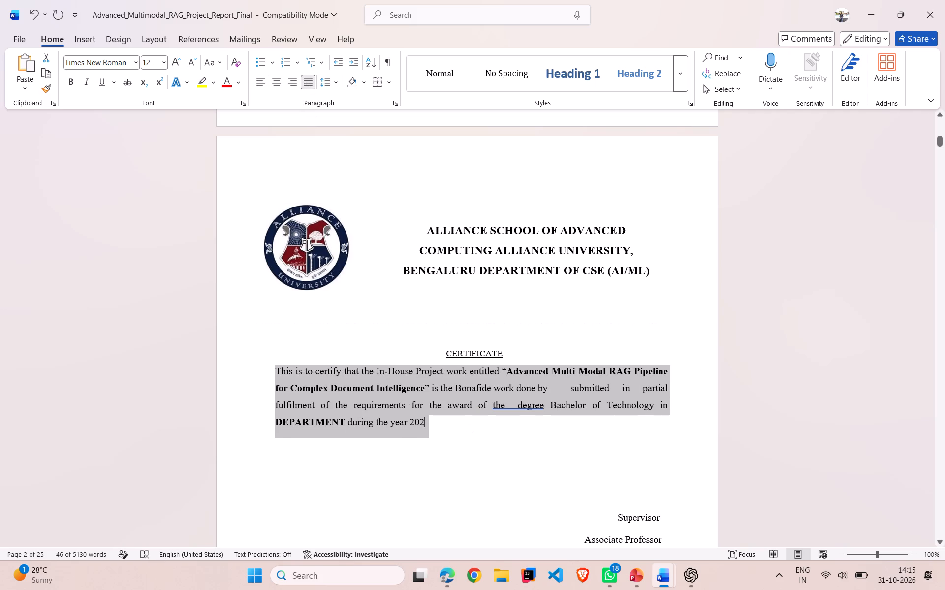
# Make the underlined CERTIFICATE heading bold and set its font size to 12.
pyautogui.moveTo(507, 352); pyautogui.dragTo(449, 356)
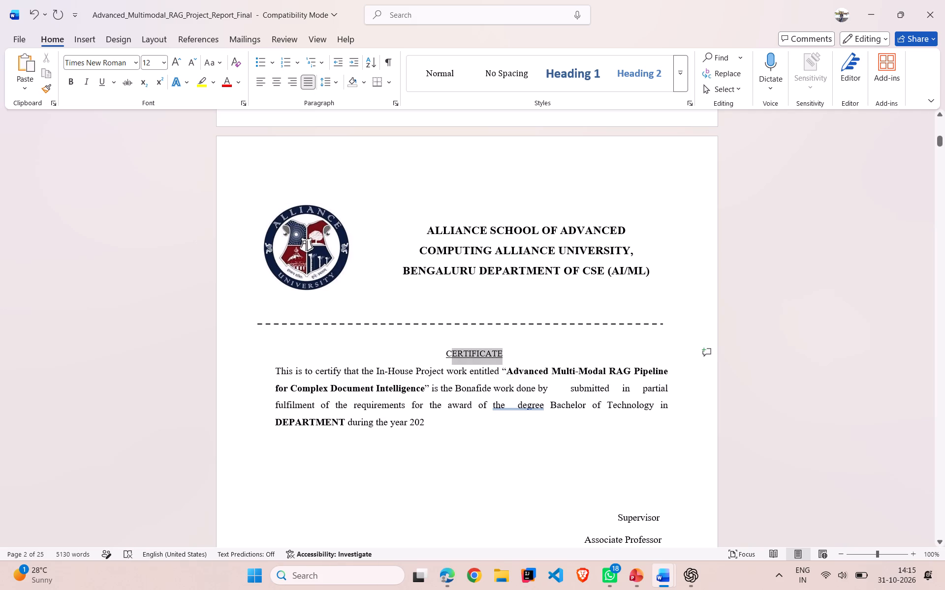
pyautogui.moveTo(449, 356); pyautogui.dragTo(444, 354)
pyautogui.click(454, 335)
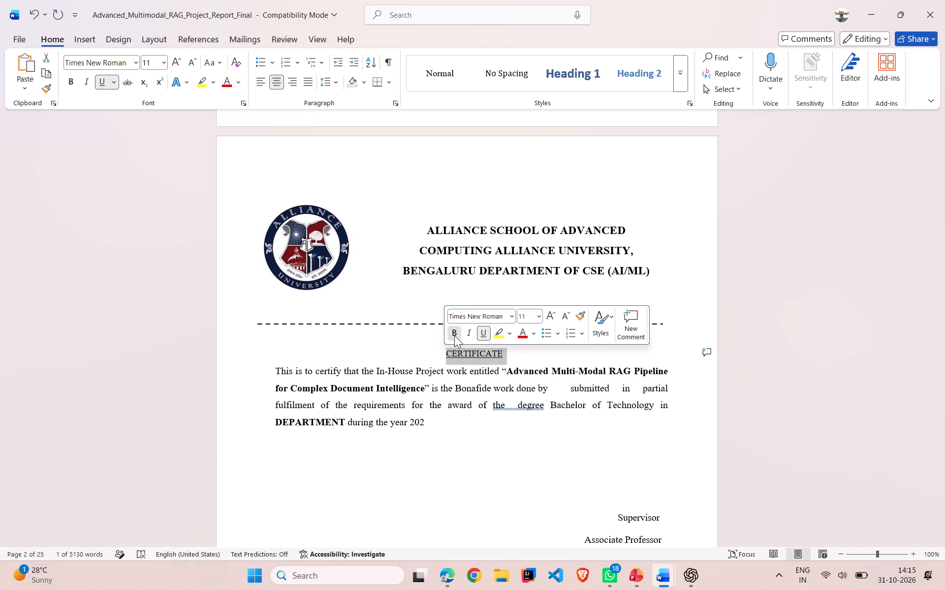
pyautogui.click(536, 318)
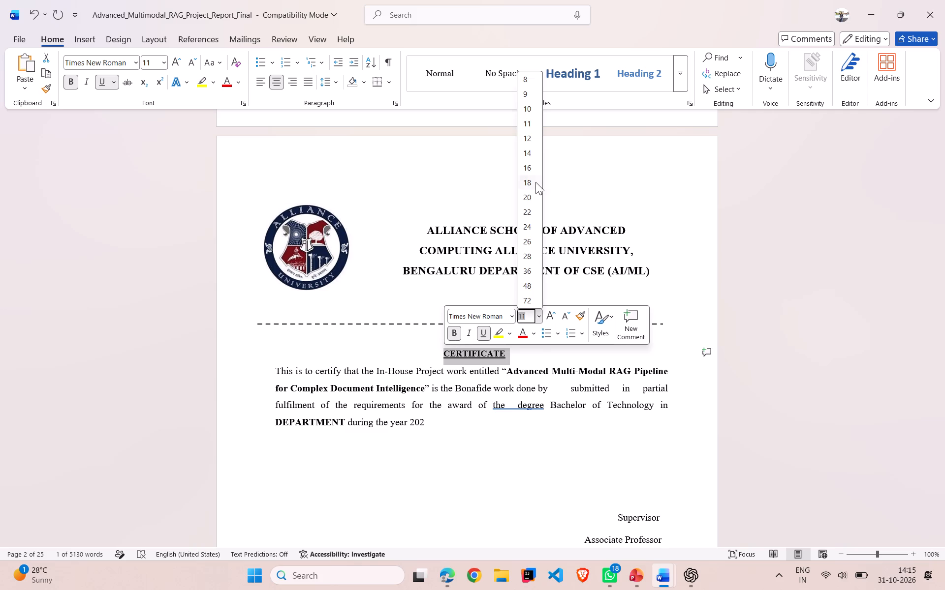
pyautogui.click(530, 139)
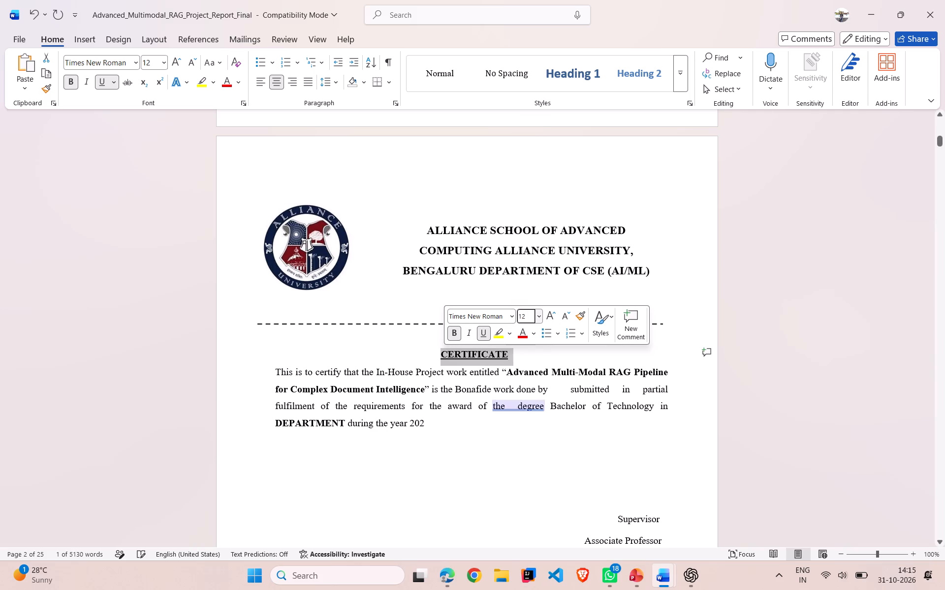
pyautogui.click(523, 430)
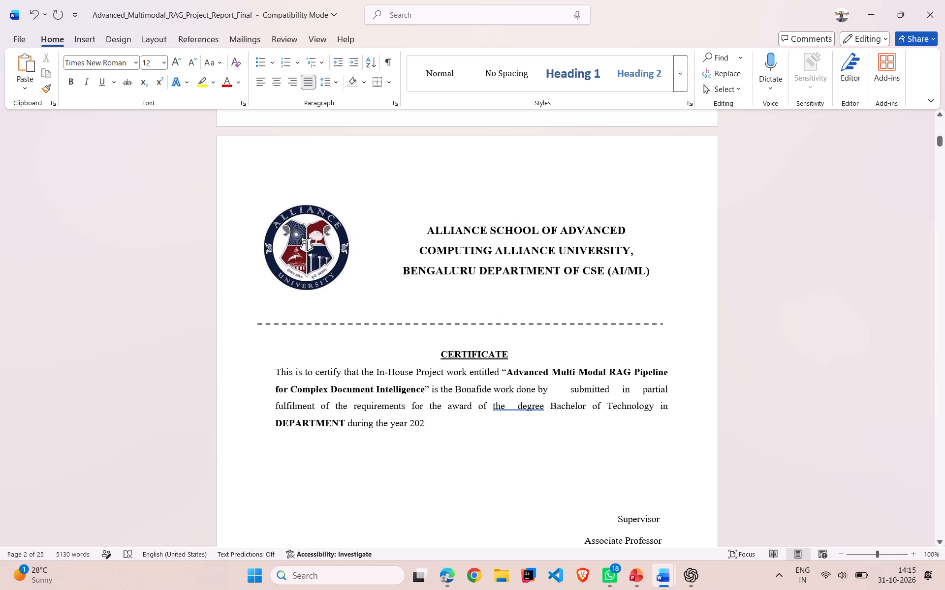
# Delete the blank lines and the stray "ii" page number above the DECLARATION heading on the page after the certificate.
pyautogui.scroll(-3, 620, 432)
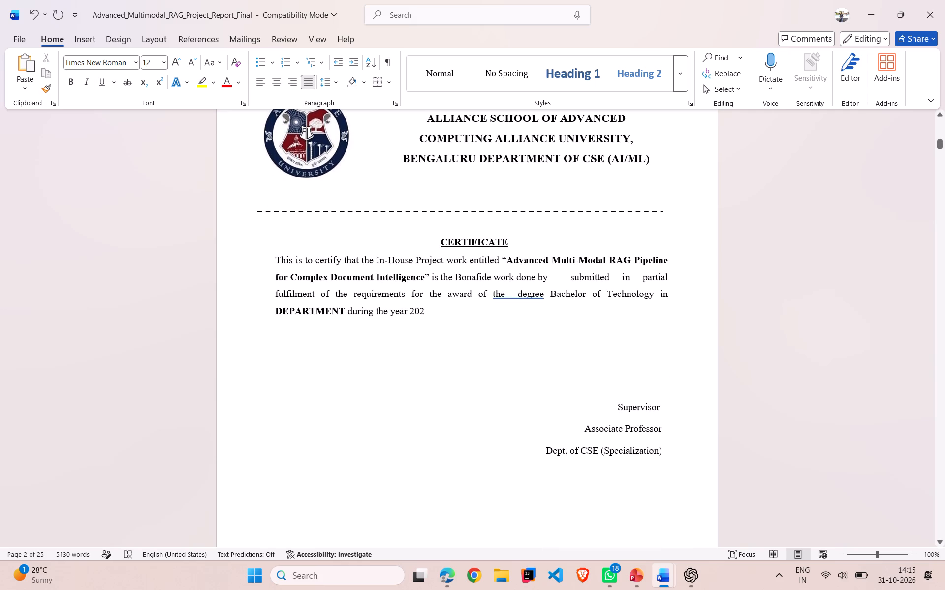
pyautogui.scroll(-2, 620, 432)
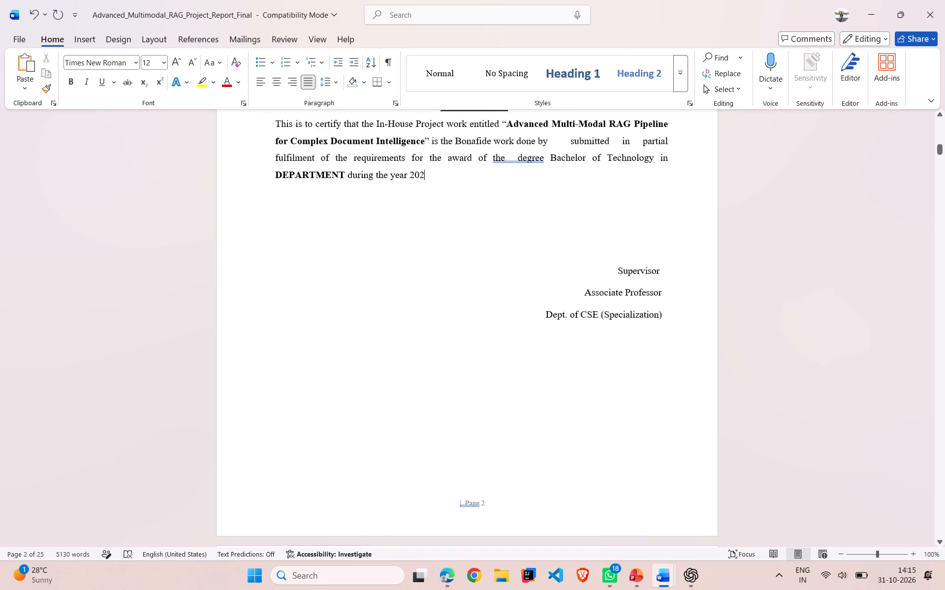
pyautogui.scroll(-1, 620, 432)
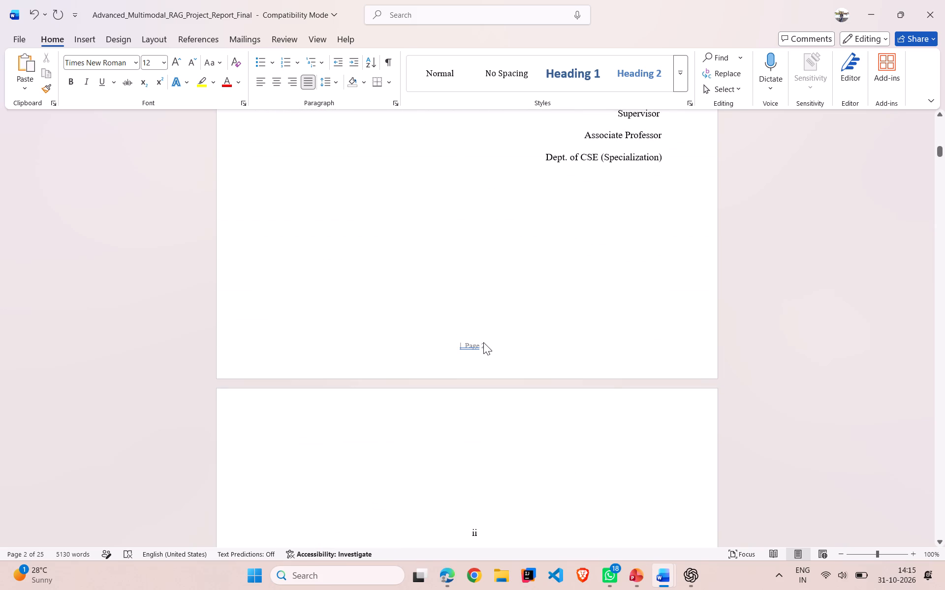
pyautogui.click(483, 342)
pyautogui.click(351, 441)
pyautogui.scroll(-1, 351, 441)
pyautogui.press('Delete')
pyautogui.press('Delete')
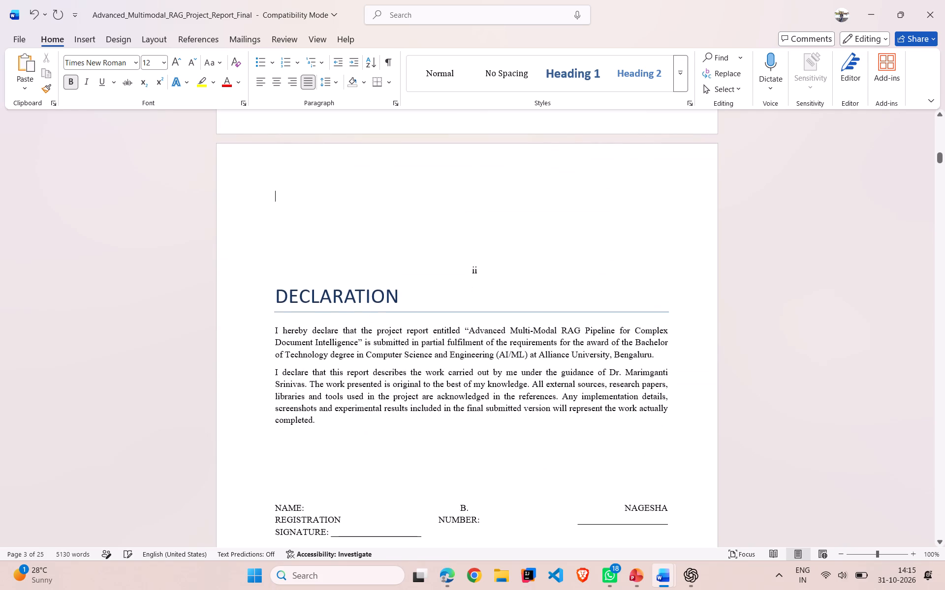
pyautogui.press('Delete')
pyautogui.press('Delete')
pyautogui.press('Delete')
pyautogui.press('Delete')
pyautogui.press('Delete')
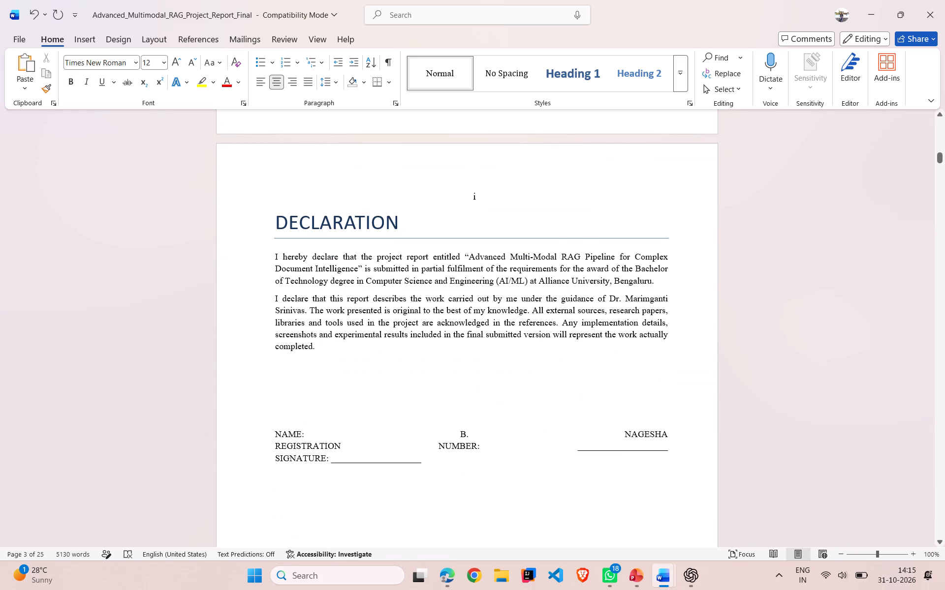
pyautogui.press('Delete')
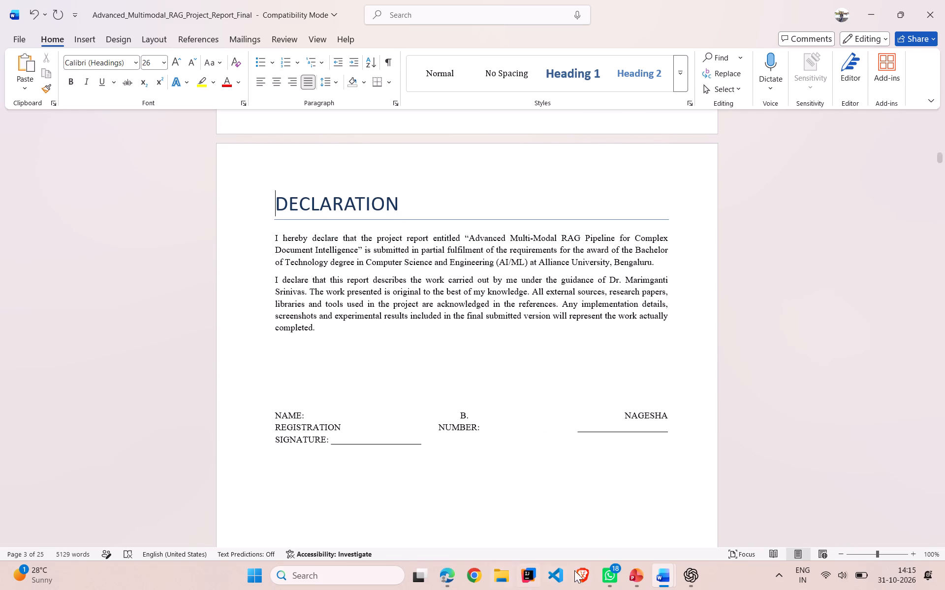
# In the 7CS1018 sample report, copy the whole declaration page content, from the Alliance University logo through the name and signature table.
pyautogui.click(705, 528)
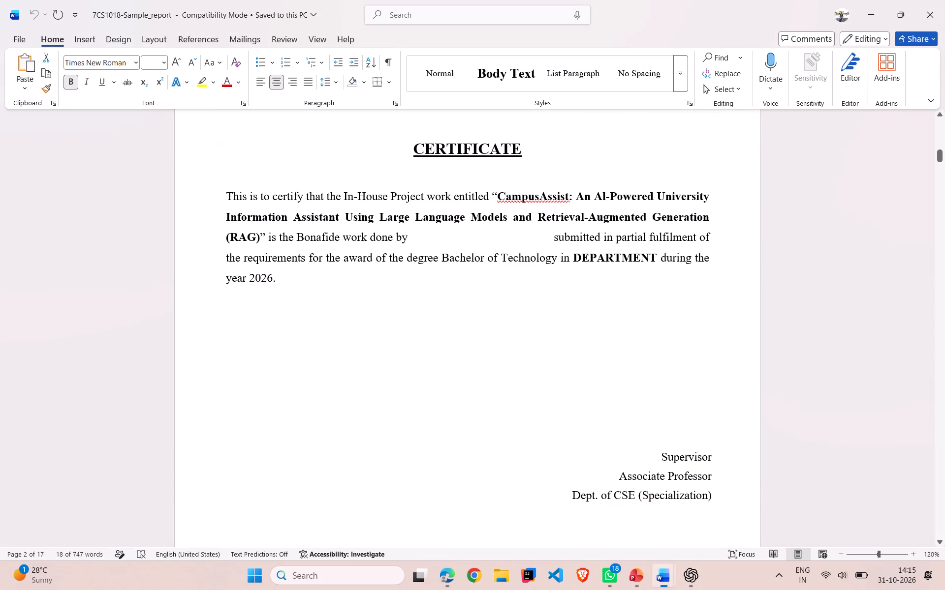
pyautogui.scroll(-3, 598, 415)
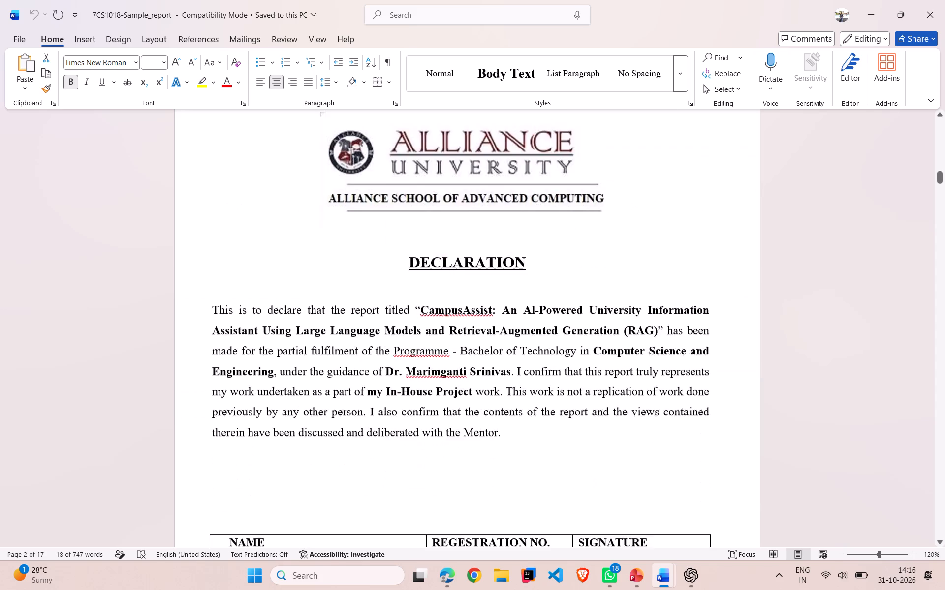
pyautogui.scroll(-2, 598, 415)
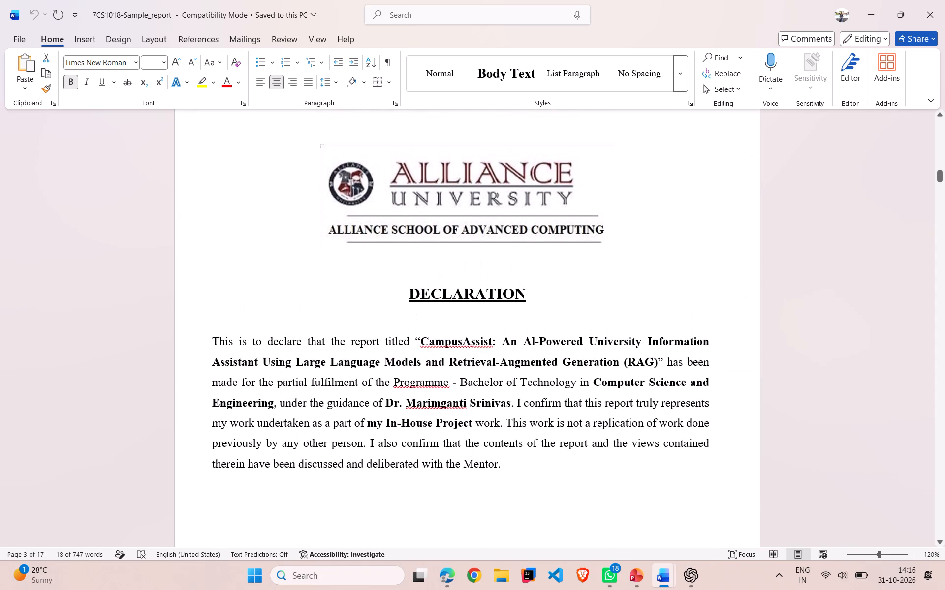
pyautogui.moveTo(240, 128); pyautogui.dragTo(518, 438)
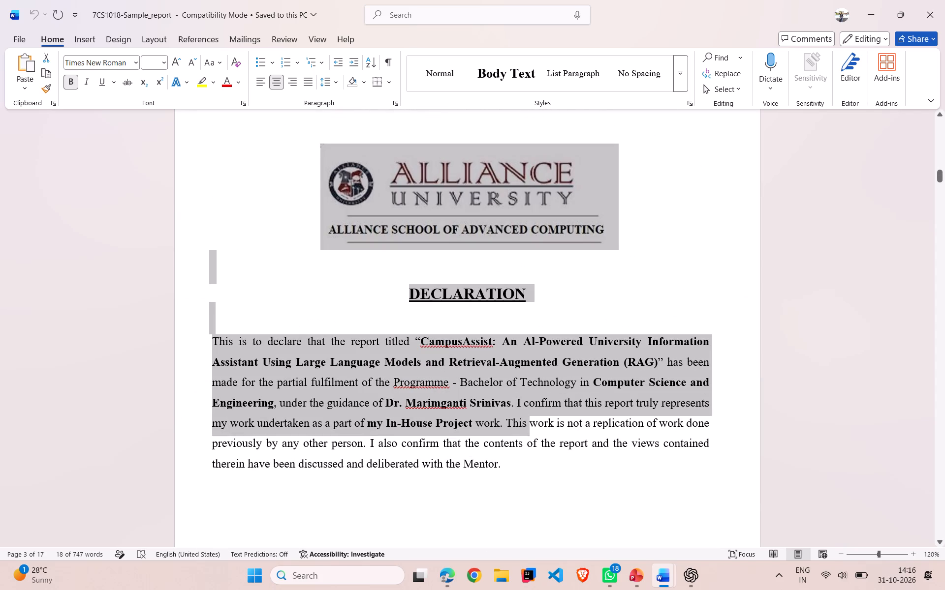
pyautogui.moveTo(518, 438); pyautogui.dragTo(477, 534)
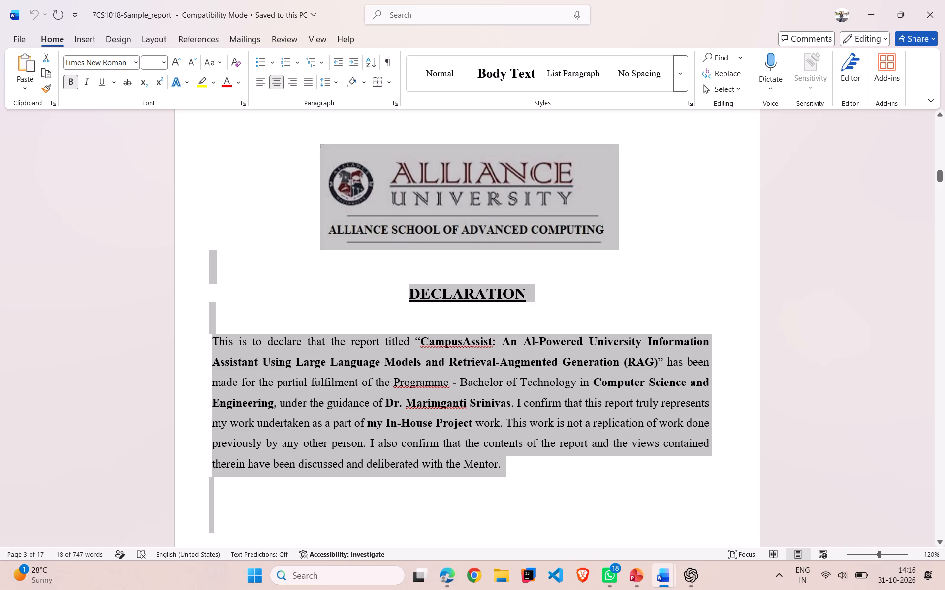
pyautogui.moveTo(477, 534); pyautogui.dragTo(609, 184)
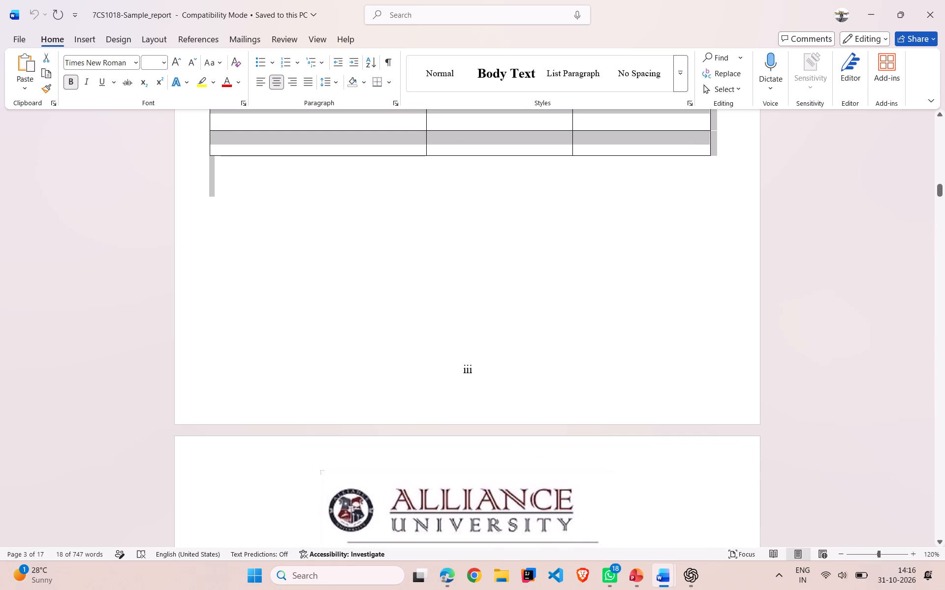
pyautogui.moveTo(609, 184); pyautogui.dragTo(697, 159)
pyautogui.moveTo(697, 159); pyautogui.dragTo(709, 153)
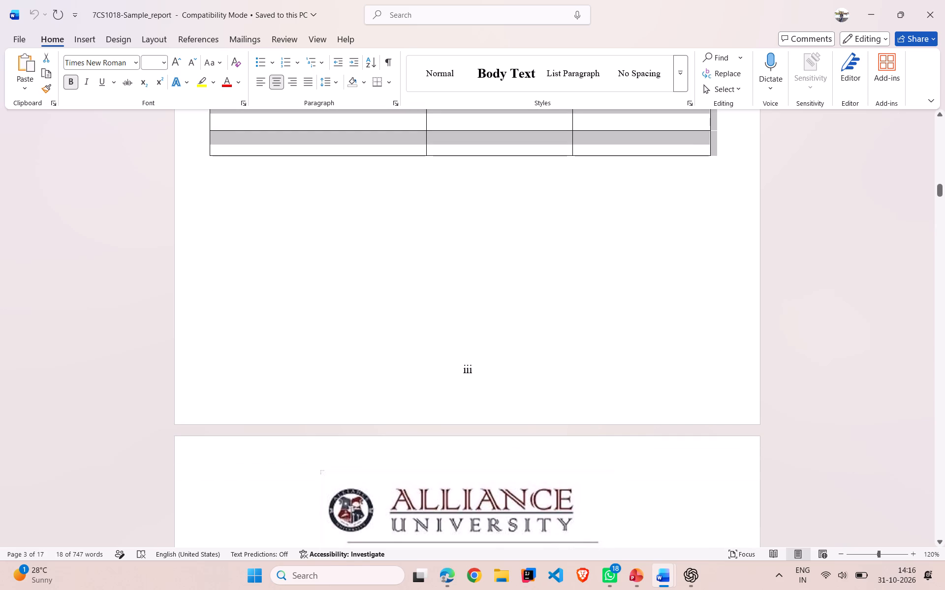
pyautogui.moveTo(709, 153); pyautogui.dragTo(710, 155)
pyautogui.hotkey('ctrl', 'c')
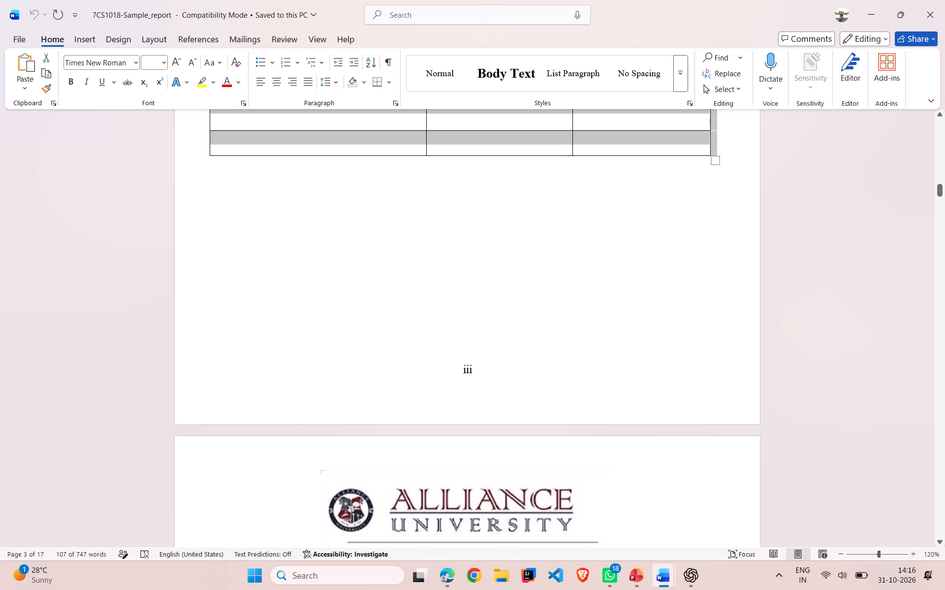
pyautogui.scroll(-1, 635, 417)
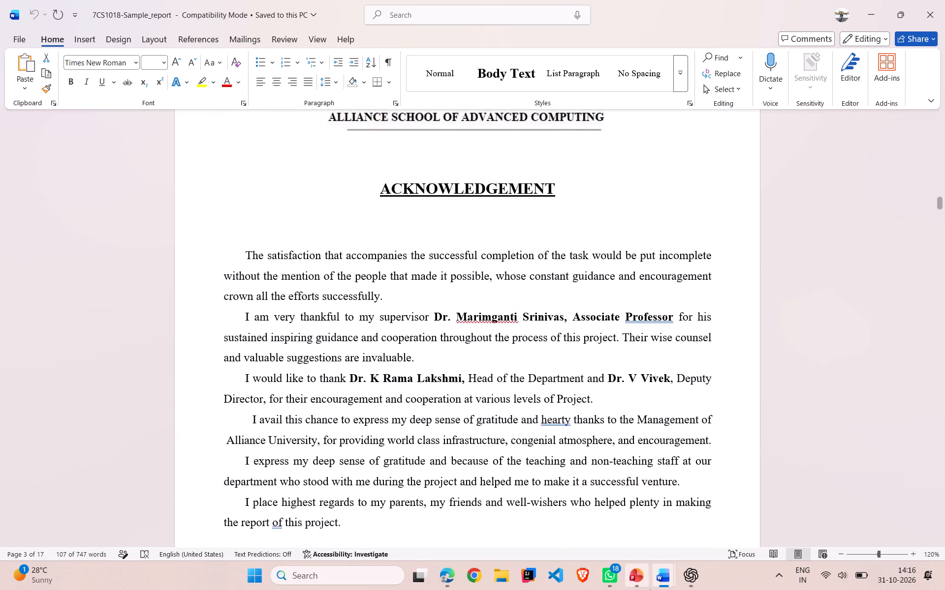
# In the project report, replace the old DECLARATION heading, text and signature lines with the copied sample declaration.
pyautogui.click(606, 520)
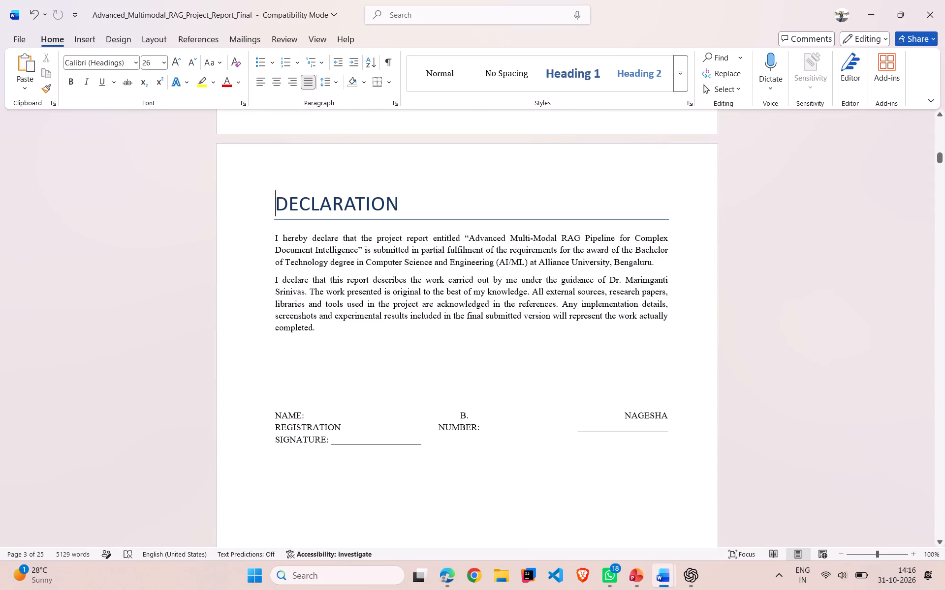
pyautogui.moveTo(276, 182); pyautogui.dragTo(470, 342)
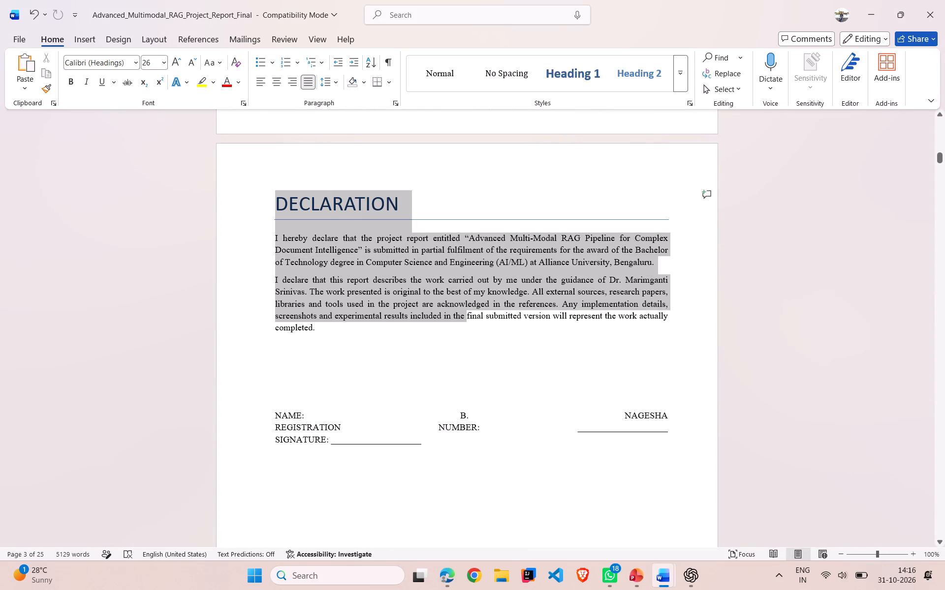
pyautogui.moveTo(470, 342); pyautogui.dragTo(458, 543)
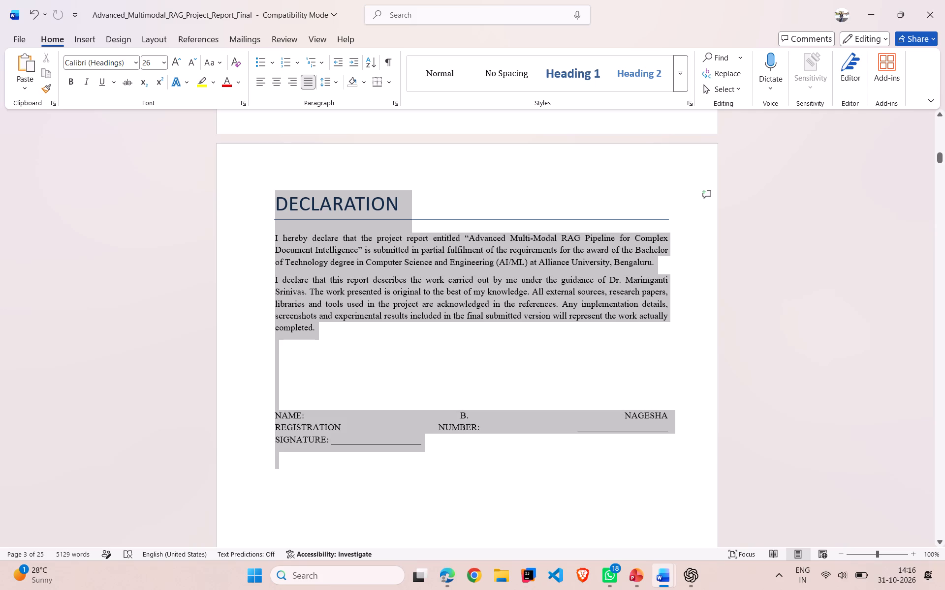
pyautogui.moveTo(458, 543); pyautogui.dragTo(454, 511)
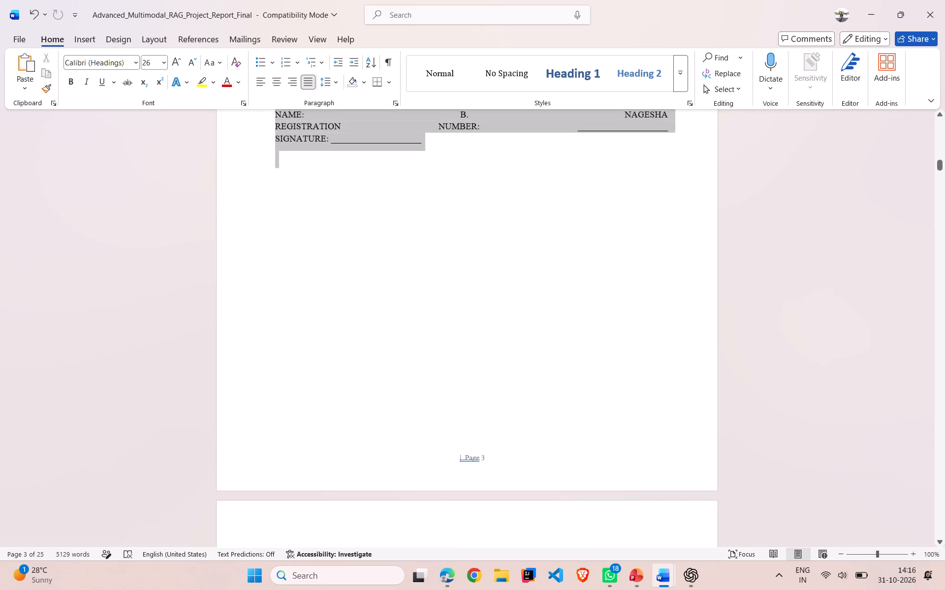
pyautogui.moveTo(454, 511); pyautogui.dragTo(439, 287)
pyautogui.hotkey('ctrl', 'v')
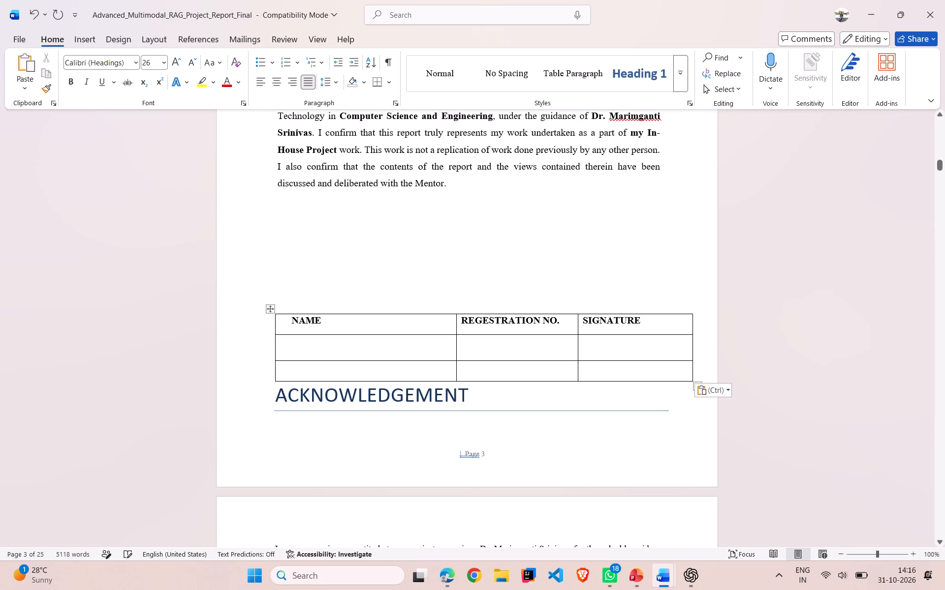
# Insert line breaks after the declaration table so the ACKNOWLEDGEMENT heading moves to the next page.
pyautogui.press('Return')
pyautogui.press('Return')
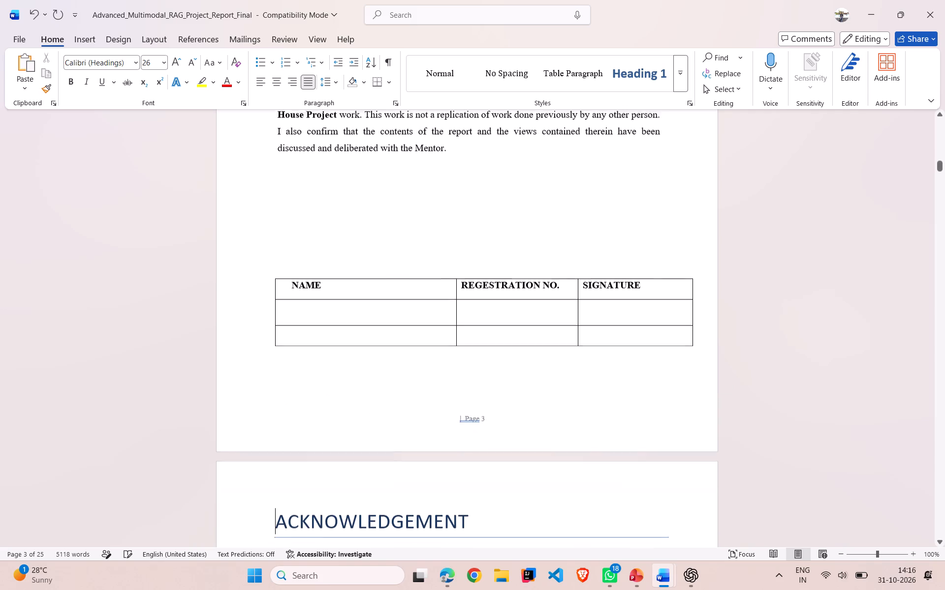
# Make the underlined DECLARATION heading bold.
pyautogui.scroll(2, 417, 406)
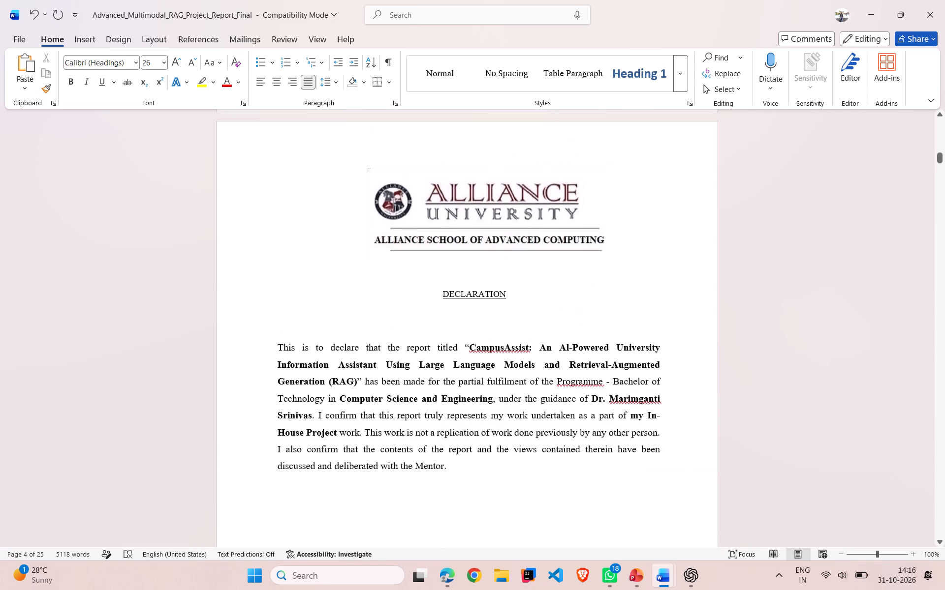
pyautogui.scroll(1, 417, 406)
pyautogui.moveTo(511, 309); pyautogui.dragTo(497, 309)
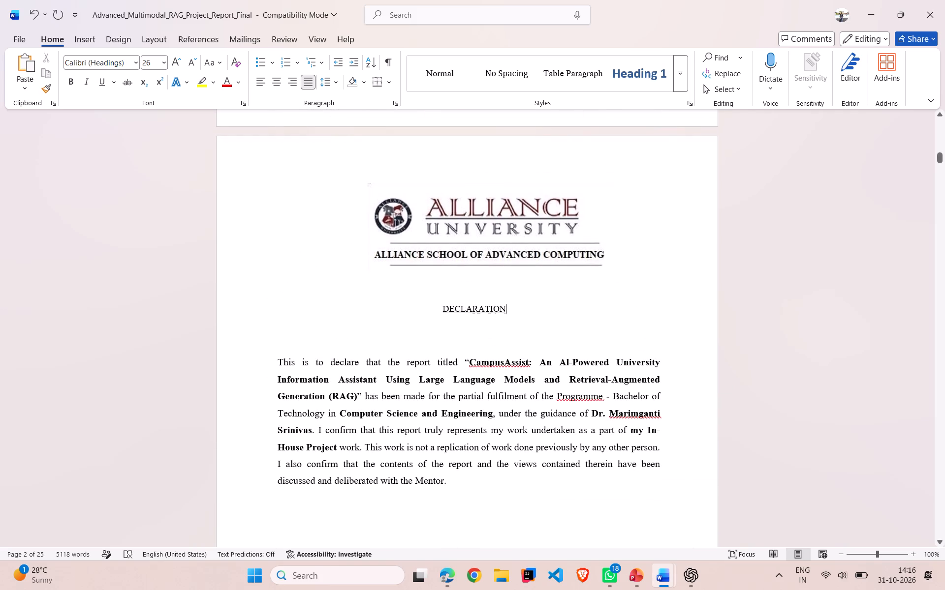
pyautogui.moveTo(497, 309); pyautogui.dragTo(434, 305)
pyautogui.click(443, 284)
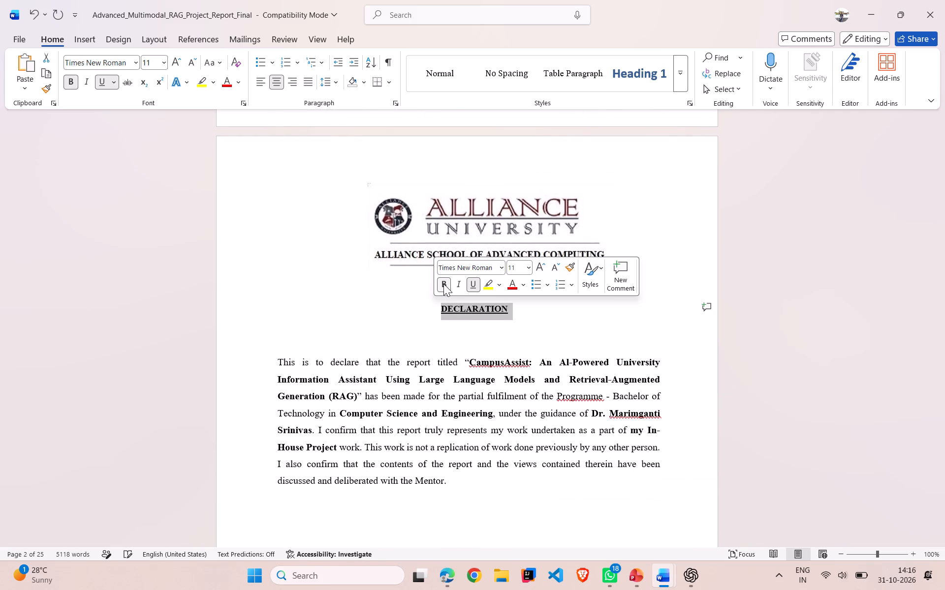
pyautogui.click(572, 334)
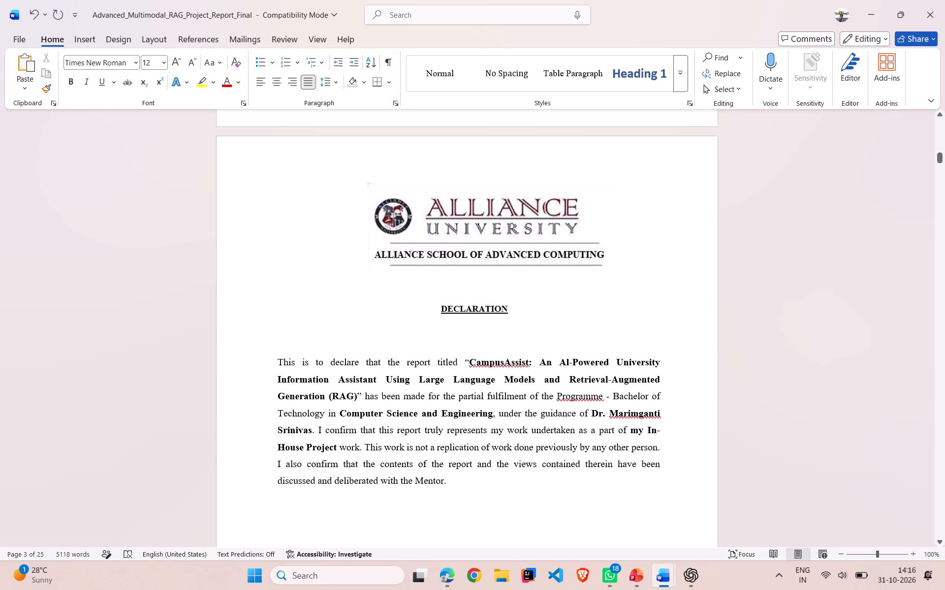
# Add a blank line below "Generative AI Micro Project (7CS1018)" on the title page.
pyautogui.scroll(5, 441, 319)
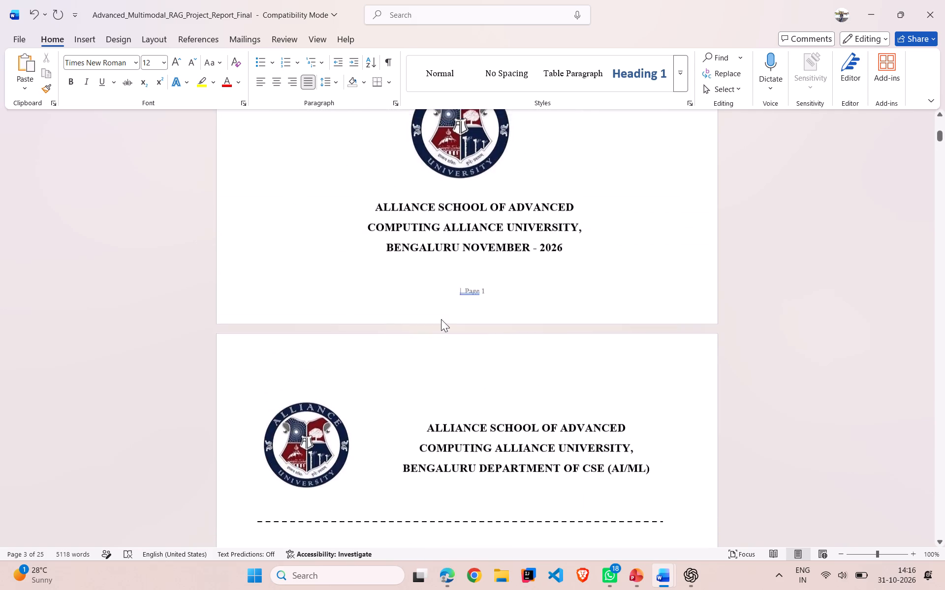
pyautogui.scroll(2, 441, 319)
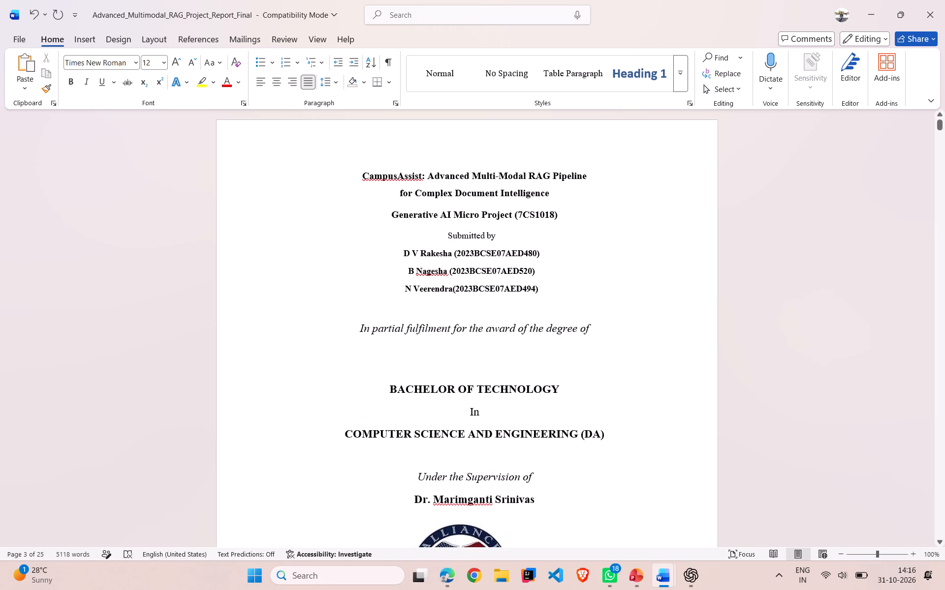
pyautogui.scroll(1, 441, 319)
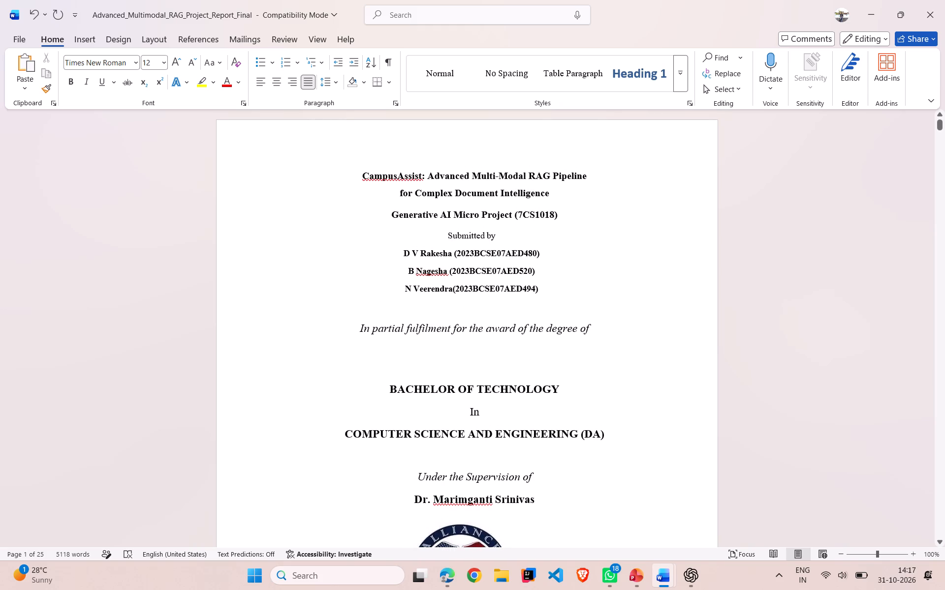
pyautogui.click(563, 214)
pyautogui.press('Return')
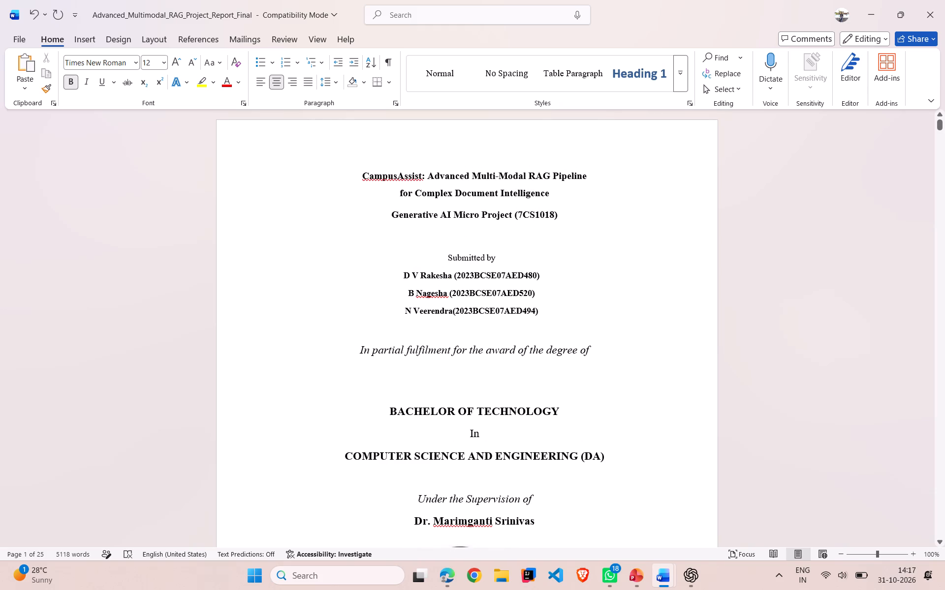
# Replace "my In-House Project" in the declaration paragraph with "Generative AI Micro Project" copied from the title page.
pyautogui.moveTo(390, 215); pyautogui.dragTo(511, 217)
pyautogui.hotkey('ctrl', 'c')
pyautogui.scroll(-5, 554, 314)
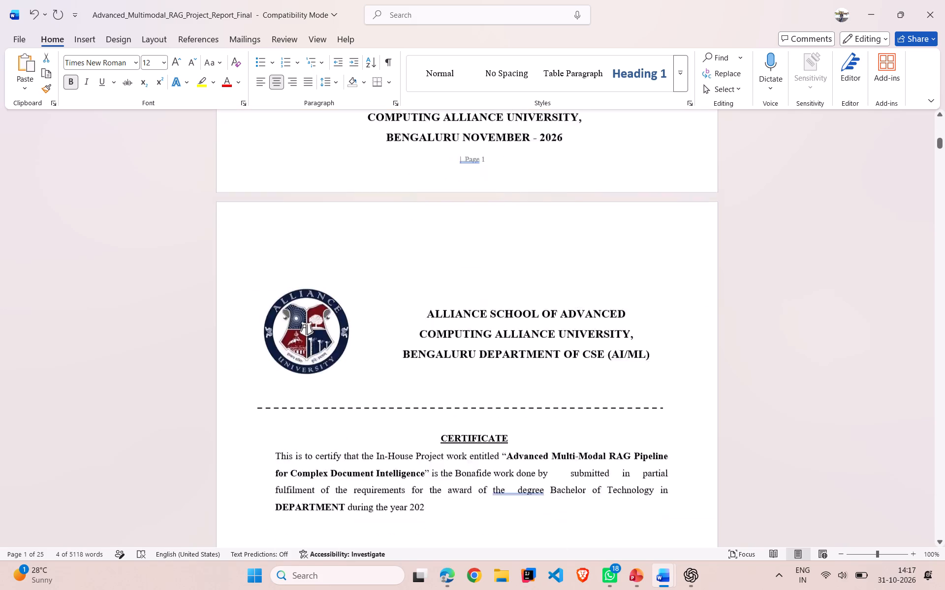
pyautogui.scroll(-2, 554, 314)
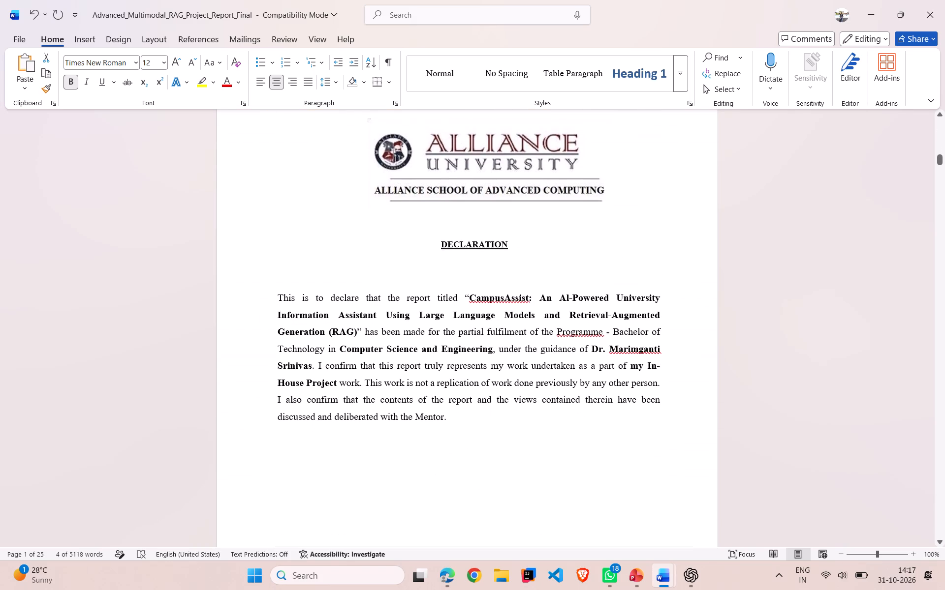
pyautogui.moveTo(629, 366); pyautogui.dragTo(320, 386)
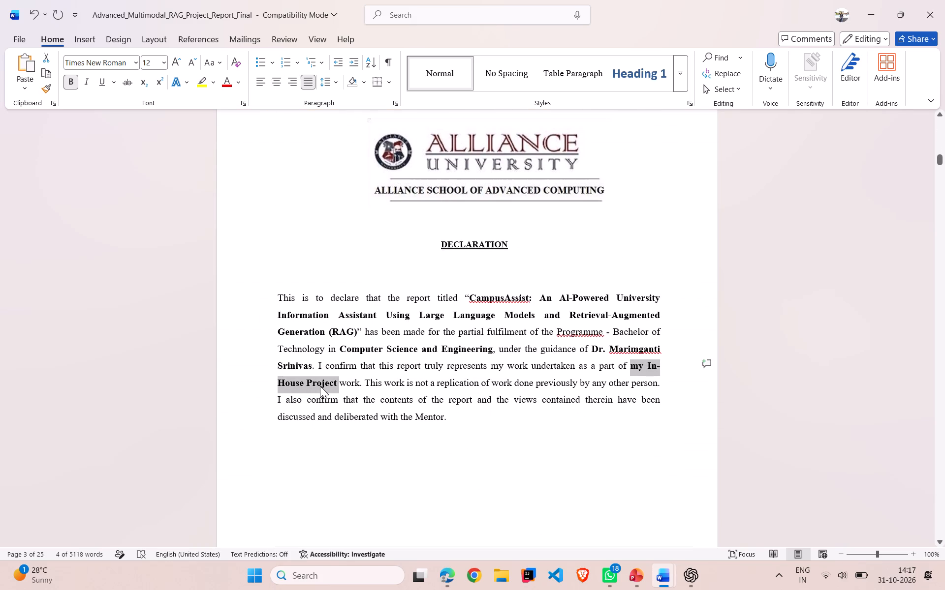
pyautogui.hotkey('ctrl', 'v')
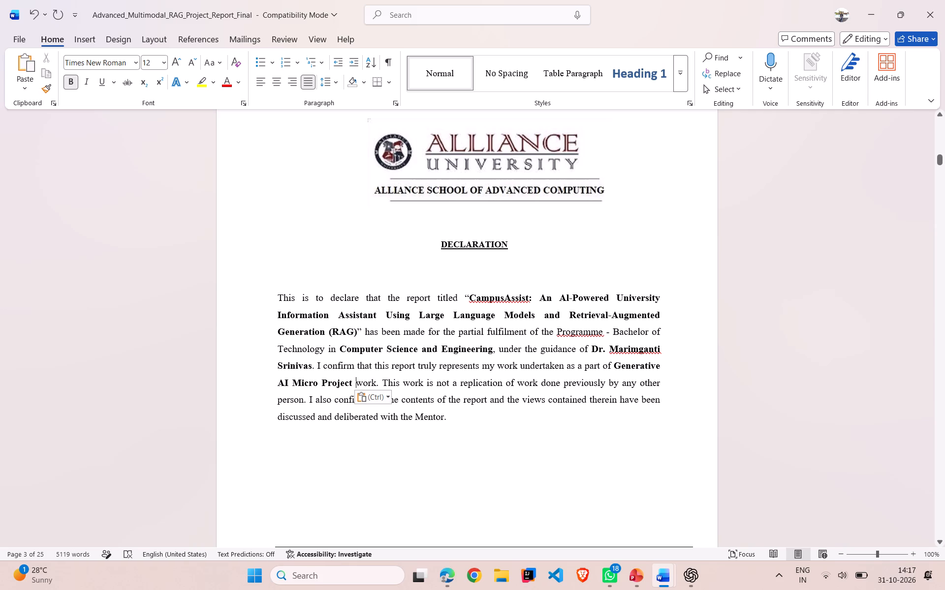
# Replace the CampusAssist title in the declaration with "Advanced Multi-Modal RAG Pipeline for Complex Document Intelligence" copied from the title page.
pyautogui.scroll(8, 450, 408)
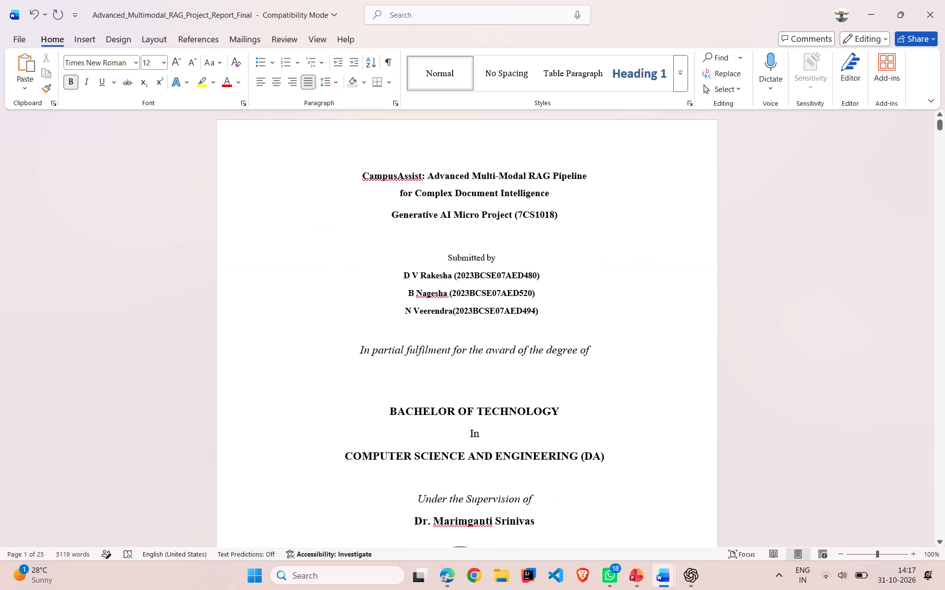
pyautogui.moveTo(428, 175); pyautogui.dragTo(554, 206)
pyautogui.hotkey('ctrl', 'c')
pyautogui.scroll(-5, 520, 303)
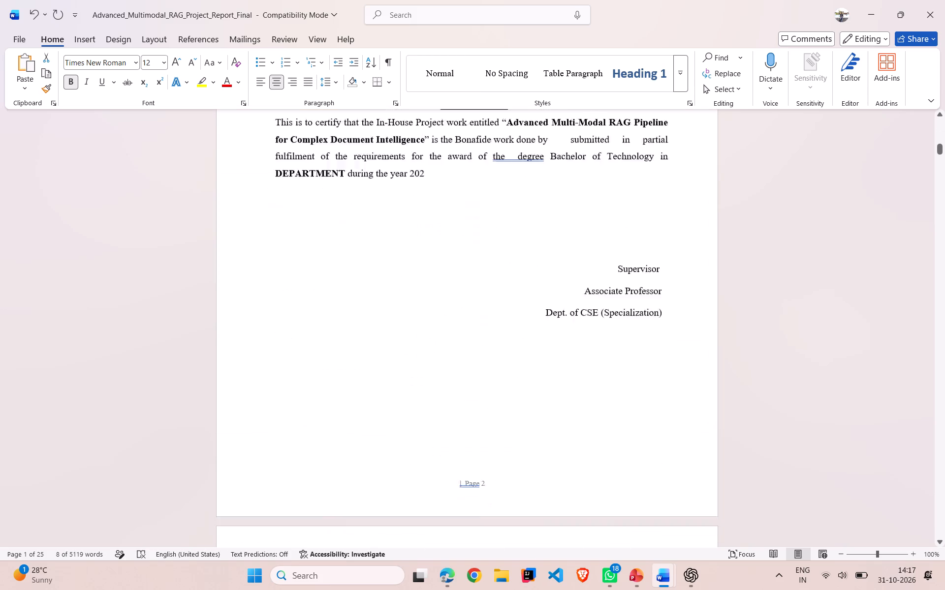
pyautogui.scroll(-2, 520, 303)
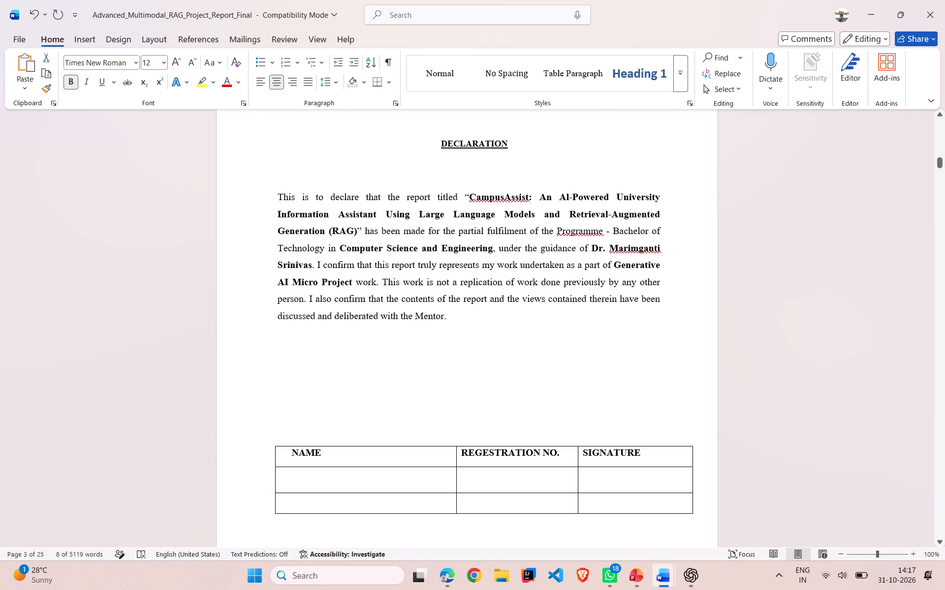
pyautogui.moveTo(470, 194); pyautogui.dragTo(567, 211)
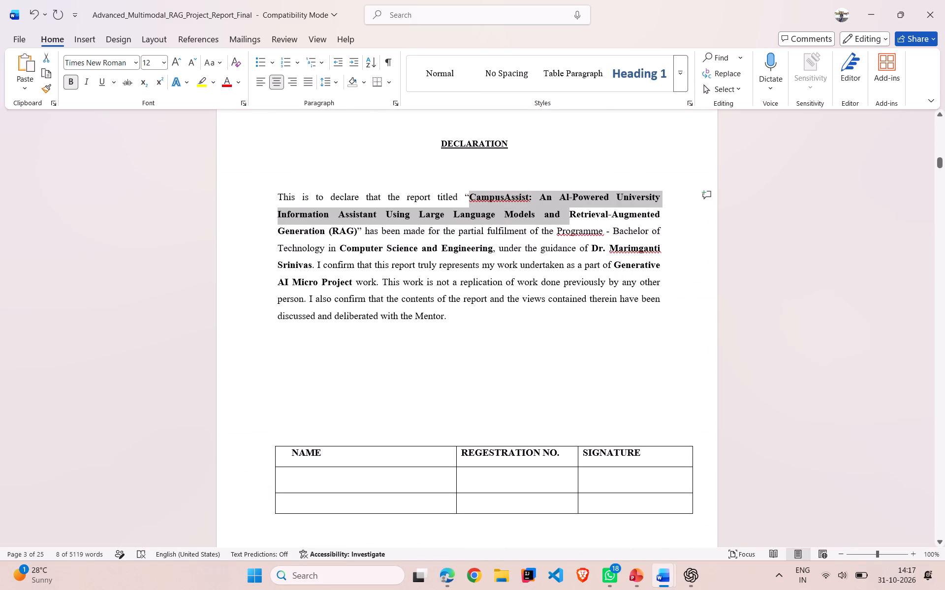
pyautogui.moveTo(567, 211); pyautogui.dragTo(357, 232)
pyautogui.hotkey('ctrl', 'v')
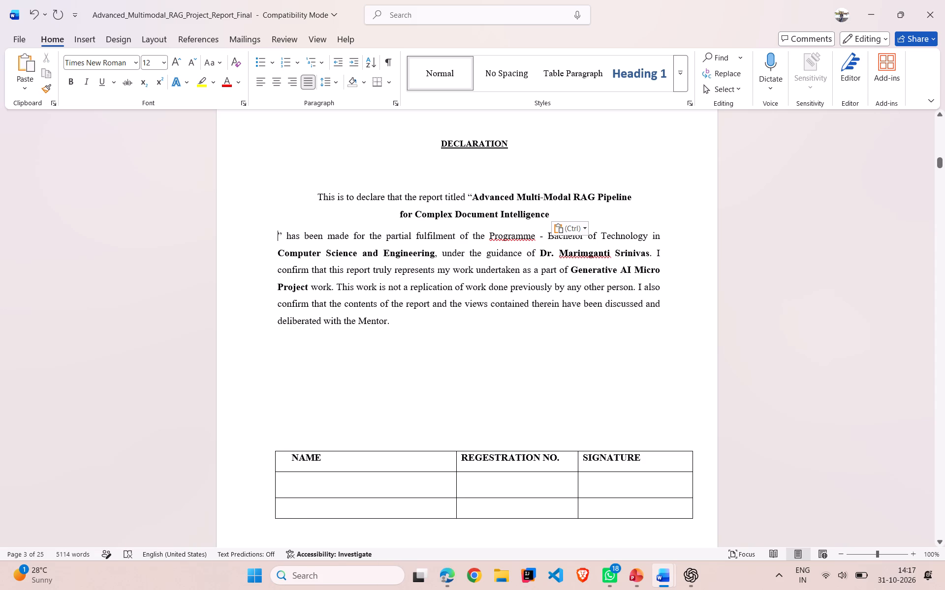
# Justify all the text of the declaration paragraph, including the project title lines.
pyautogui.moveTo(391, 324); pyautogui.dragTo(279, 197)
pyautogui.click(307, 82)
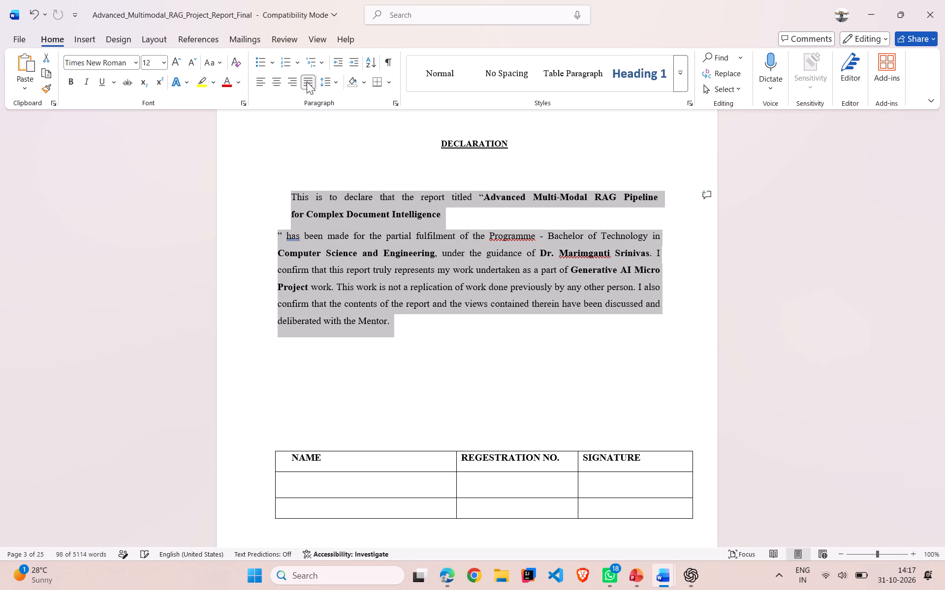
pyautogui.click(267, 82)
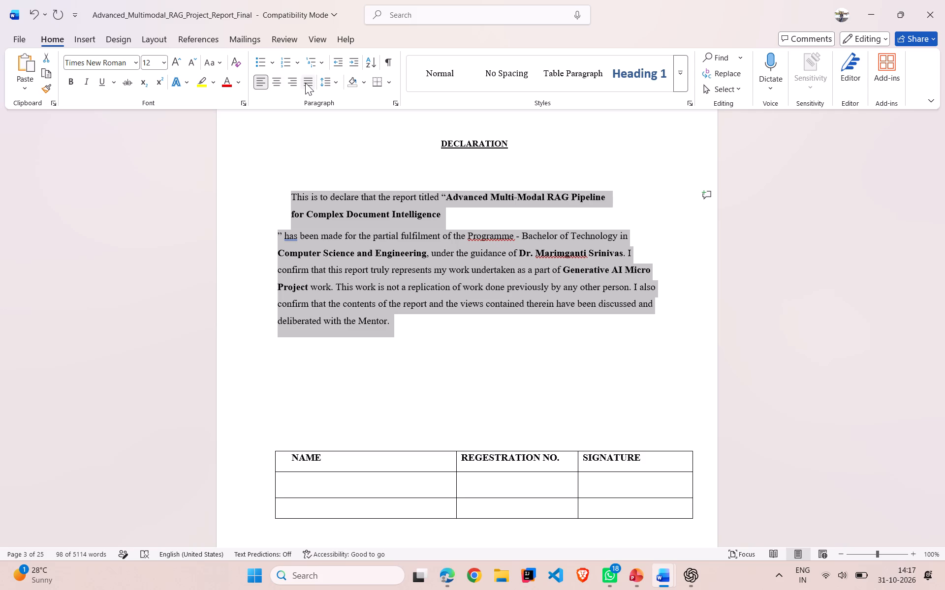
pyautogui.click(305, 83)
# Join the text from the closing quotation mark onto the project title so the declaration reads as one continuous paragraph.
pyautogui.click(457, 223)
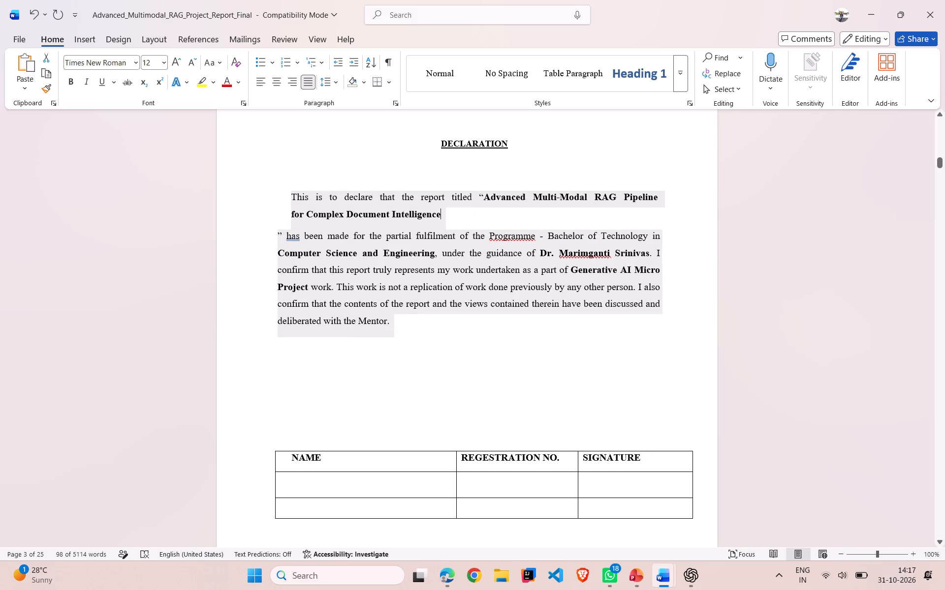
pyautogui.click(275, 232)
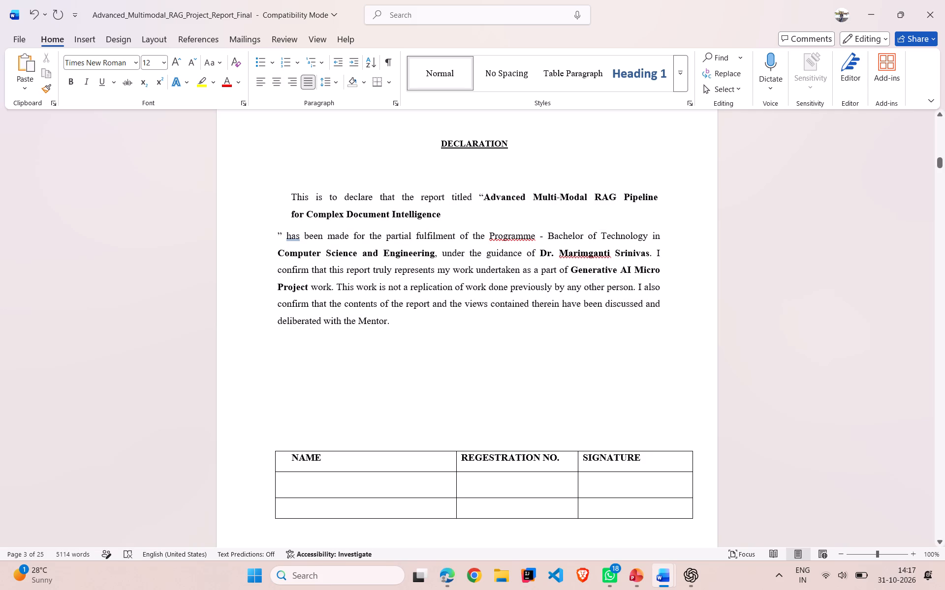
pyautogui.press('BackSpace')
pyautogui.press('BackSpace')
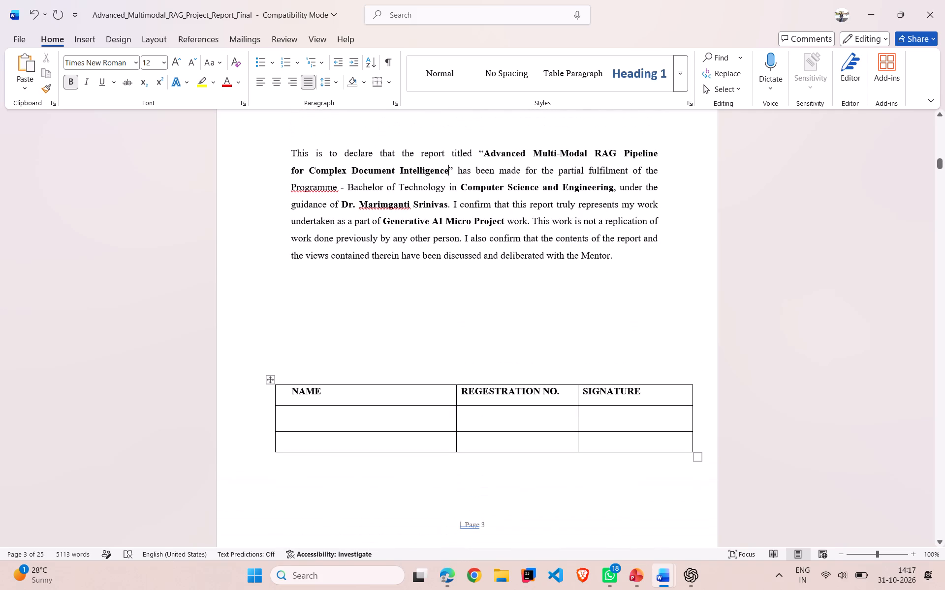
# Adjust the blank lines between the declaration paragraph and the signature table so ACKNOWLEDGEMENT starts on the following page.
pyautogui.click(307, 314)
pyautogui.press('BackSpace')
pyautogui.press('BackSpace')
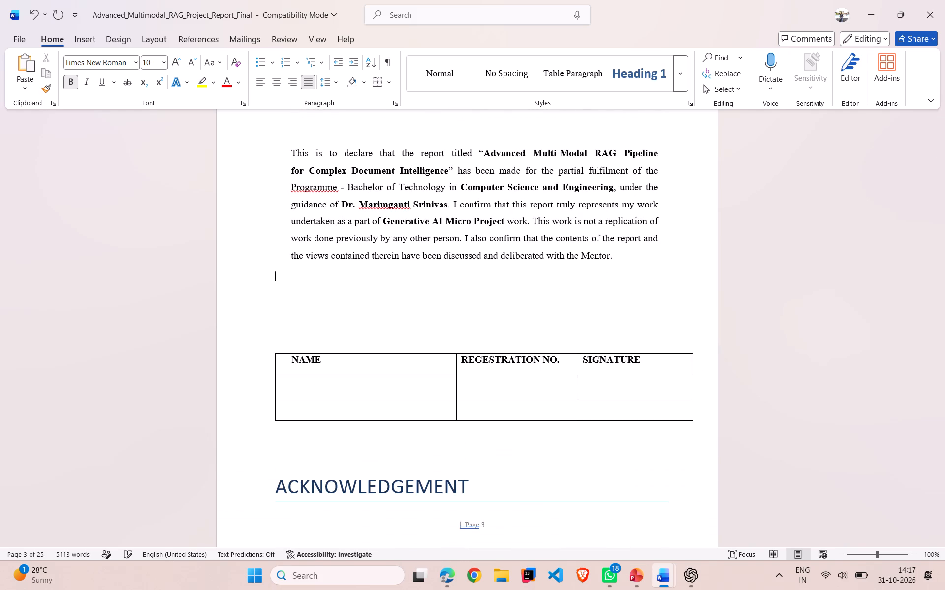
pyautogui.press('BackSpace')
pyautogui.press('Return')
pyautogui.press('Return')
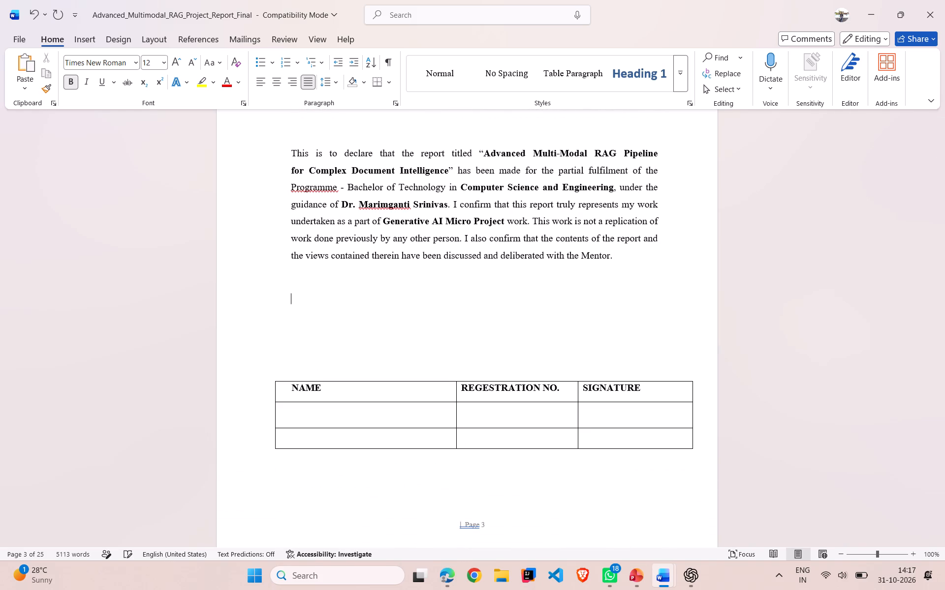
pyautogui.press('Delete')
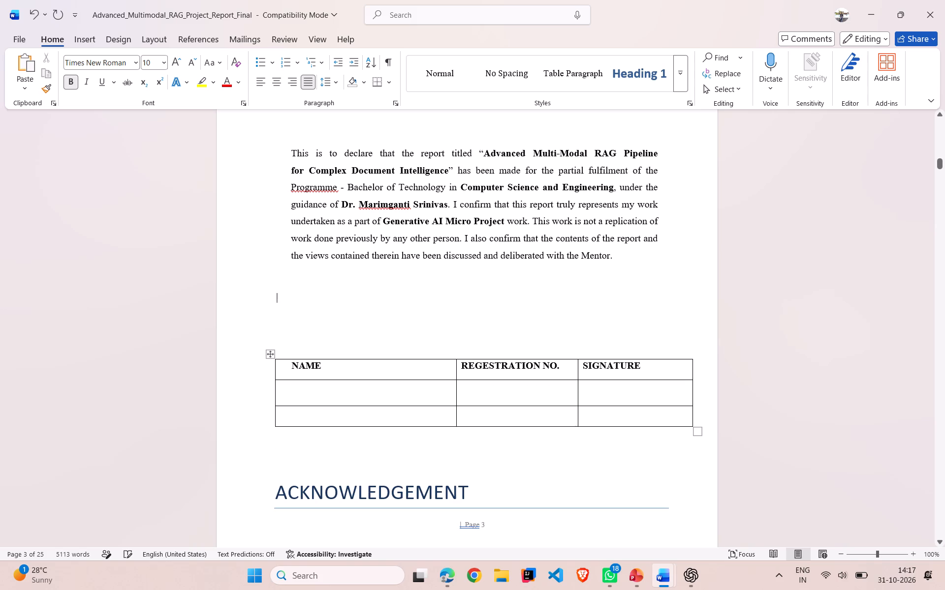
pyautogui.press('Return')
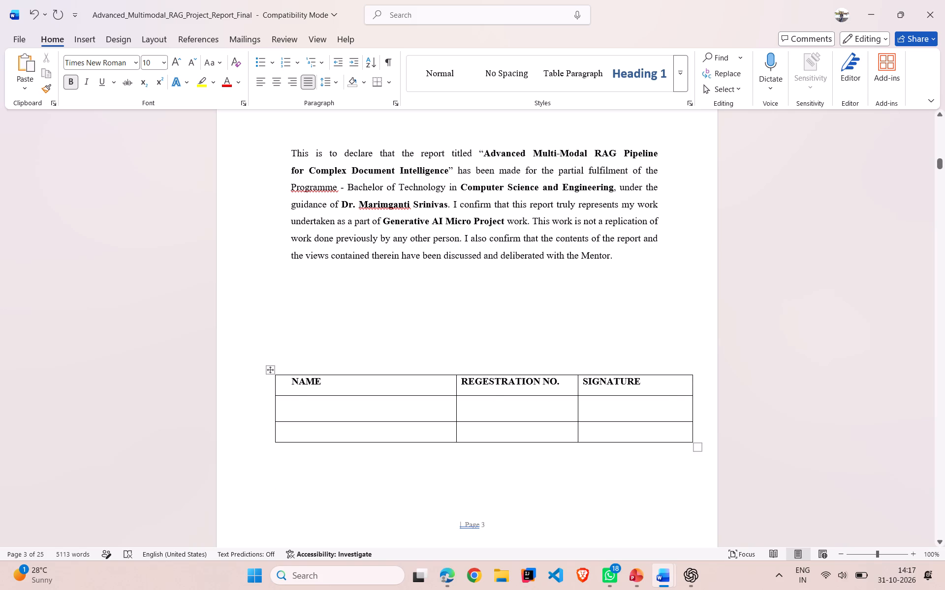
# Review the acknowledgement, declaration and certificate pages and the student details on the title page.
pyautogui.scroll(-5, 500, 485)
pyautogui.scroll(1, 500, 485)
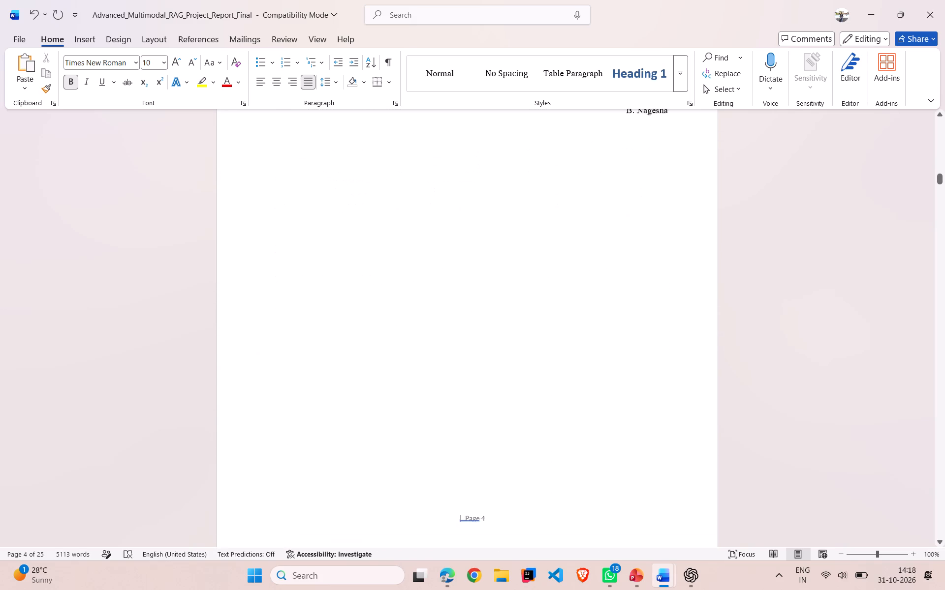
pyautogui.scroll(4, 500, 485)
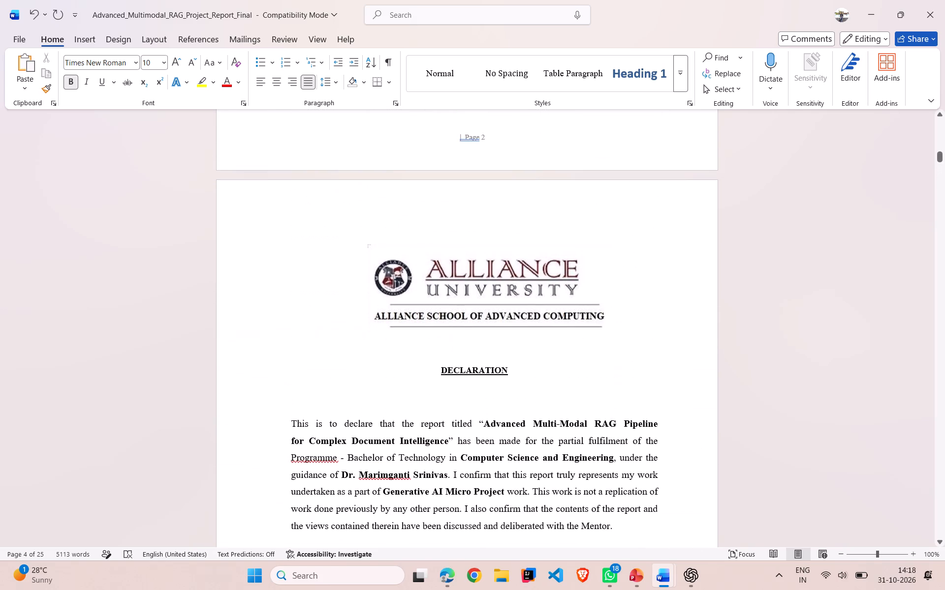
pyautogui.scroll(-1, 500, 485)
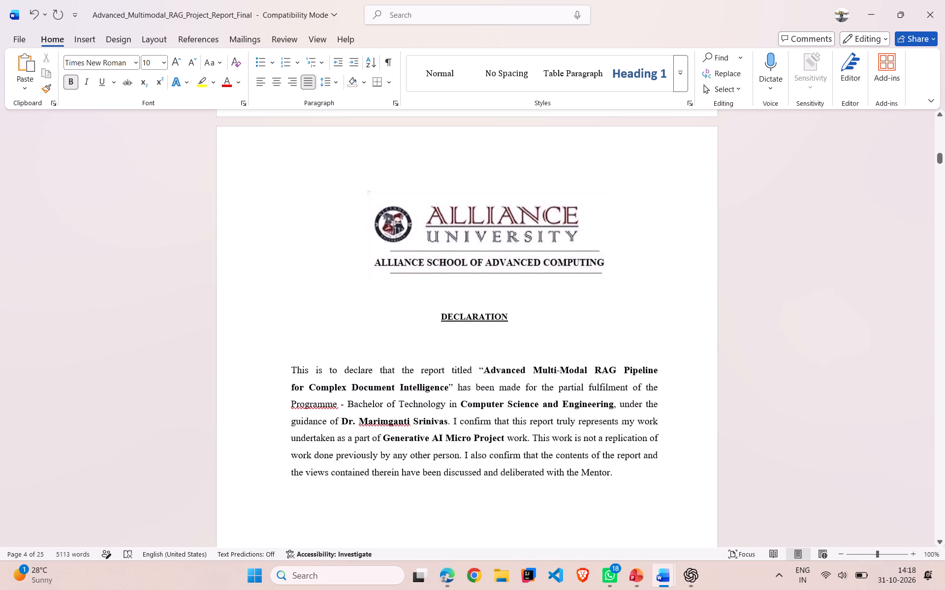
pyautogui.scroll(5, 500, 485)
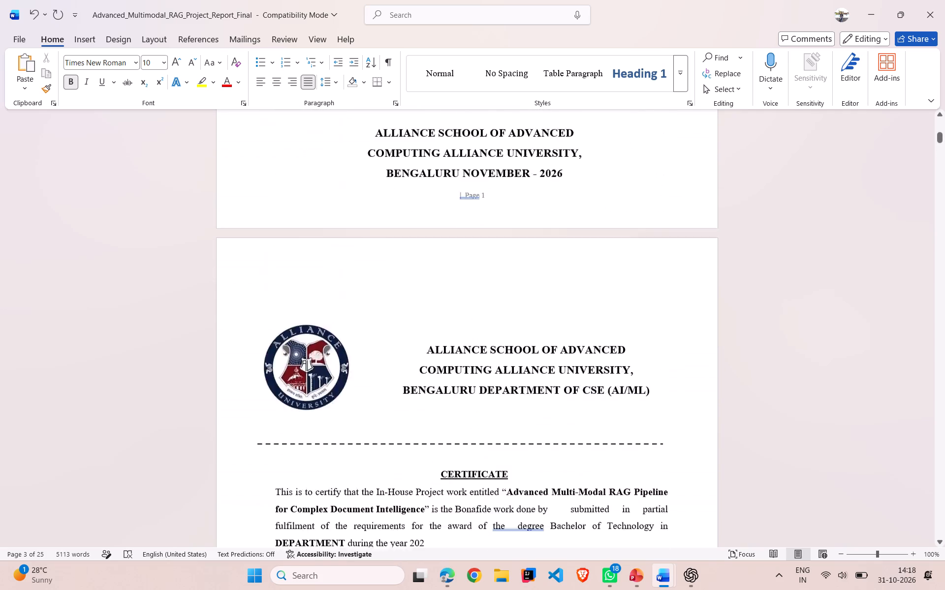
pyautogui.scroll(4, 500, 485)
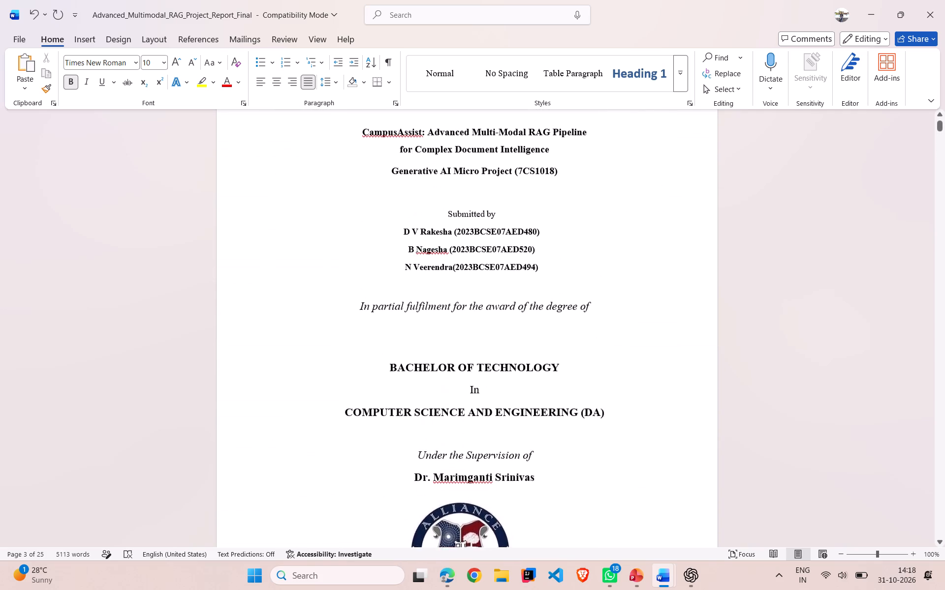
pyautogui.scroll(1, 500, 485)
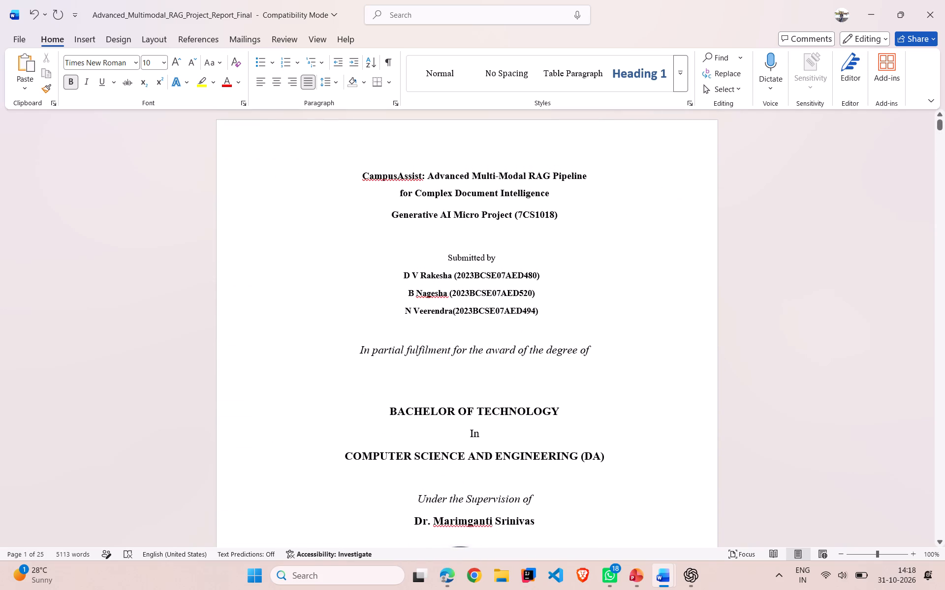
# Enter the first and second students' names from the title page in the NAME column of the declaration's signature table.
pyautogui.scroll(-1, 500, 485)
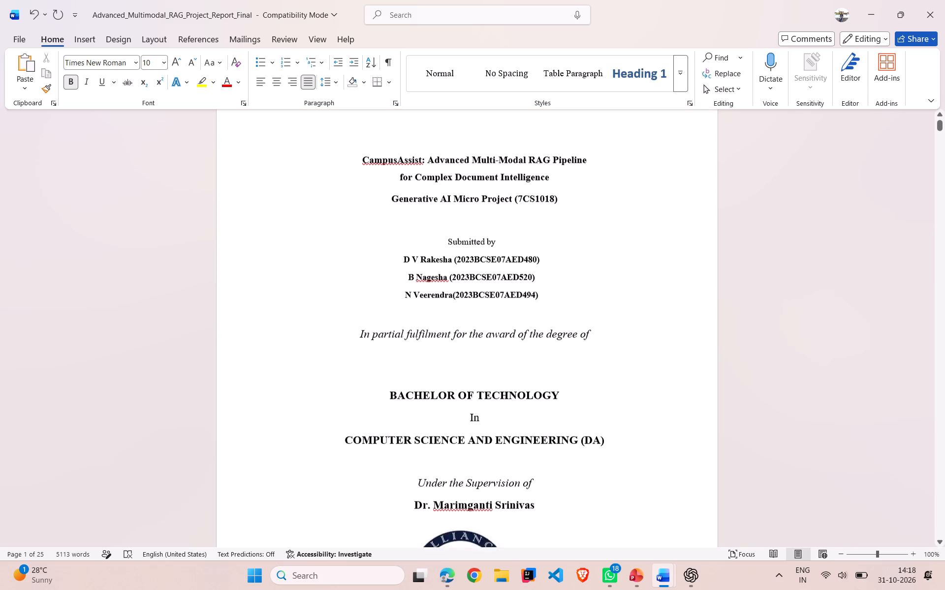
pyautogui.scroll(-5, 500, 485)
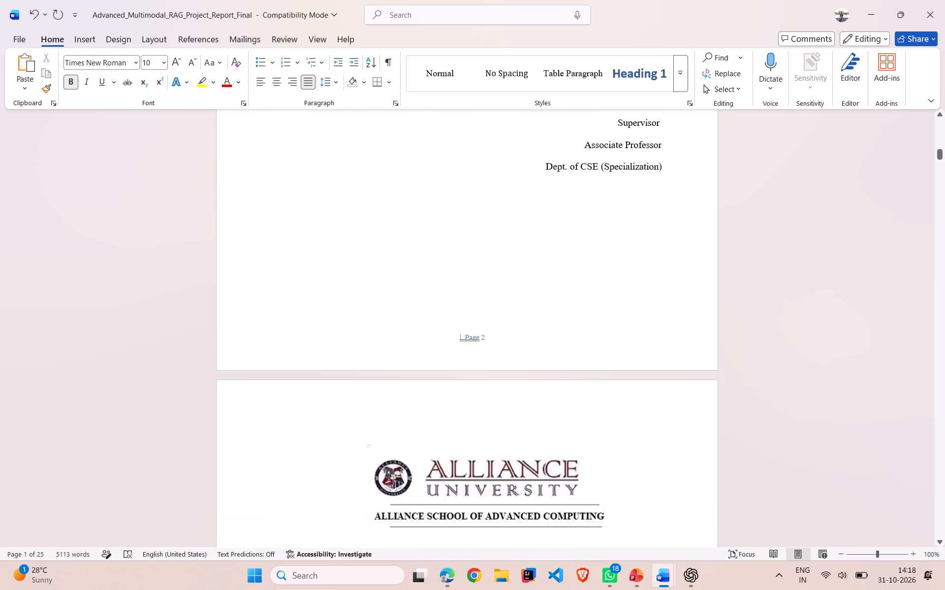
pyautogui.scroll(-1, 500, 485)
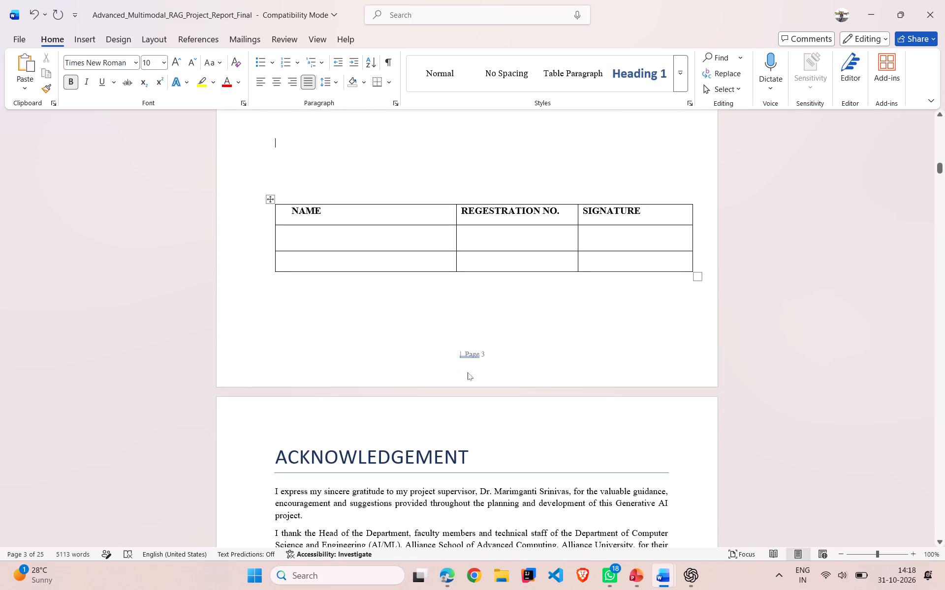
pyautogui.click(290, 238)
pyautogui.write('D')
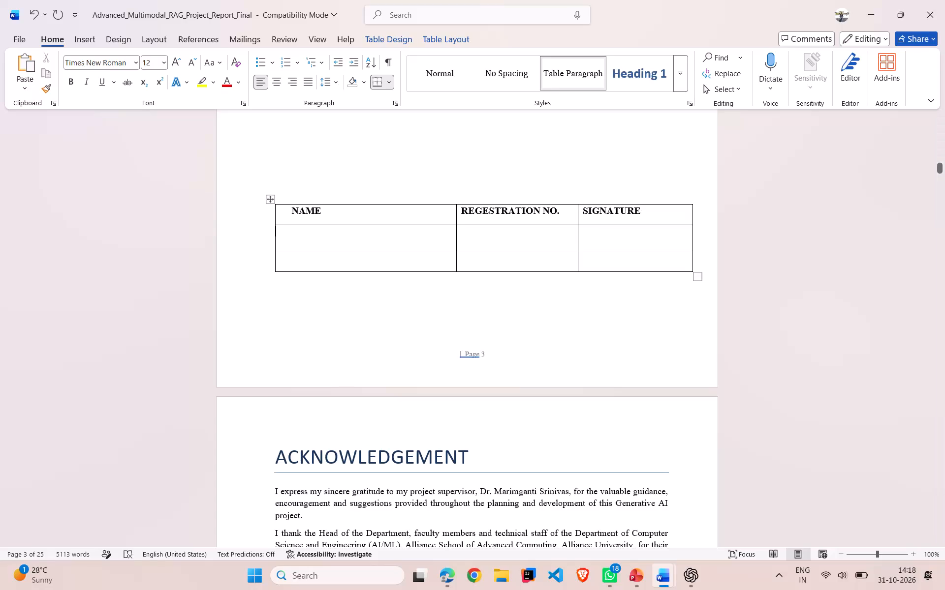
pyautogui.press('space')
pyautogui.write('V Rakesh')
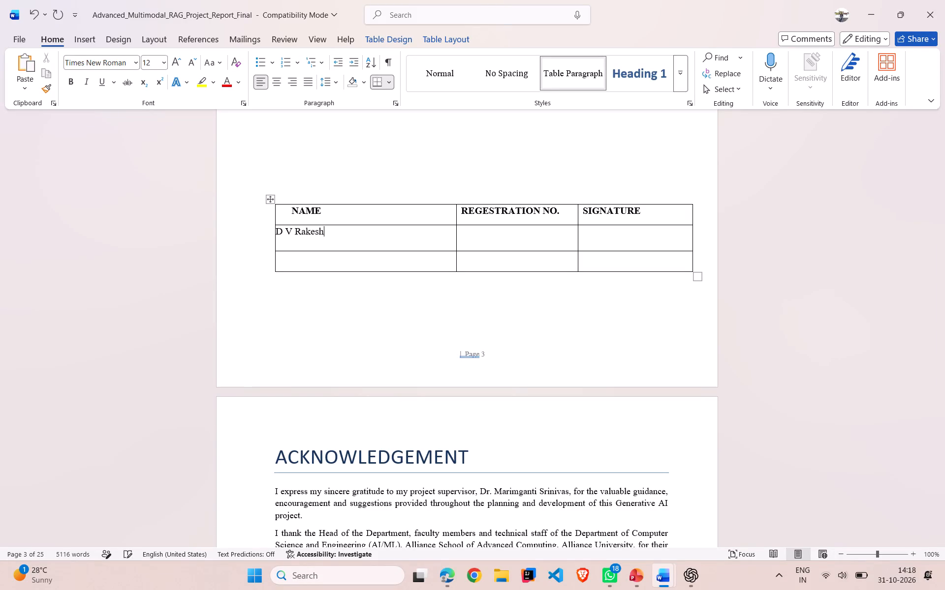
pyautogui.click(290, 265)
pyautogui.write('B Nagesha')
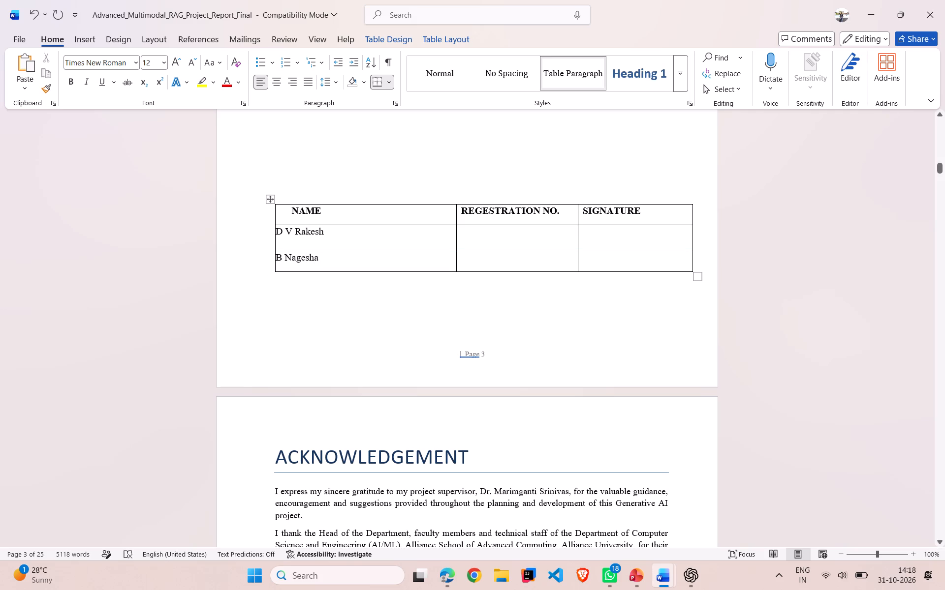
# Add a third student row to the signature table by duplicating its last row.
pyautogui.moveTo(258, 261); pyautogui.dragTo(555, 277)
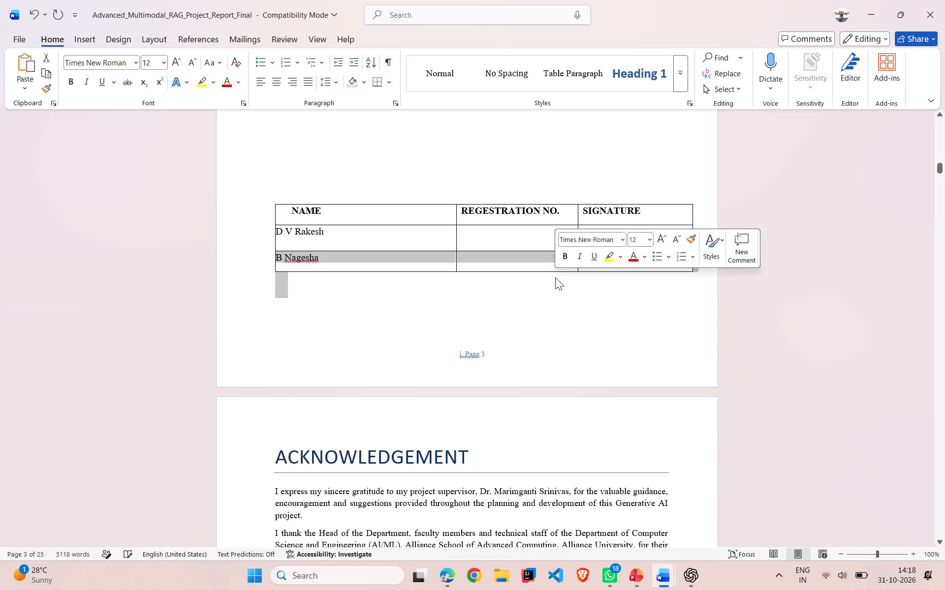
pyautogui.hotkey('ctrl', 'c')
pyautogui.click(294, 281)
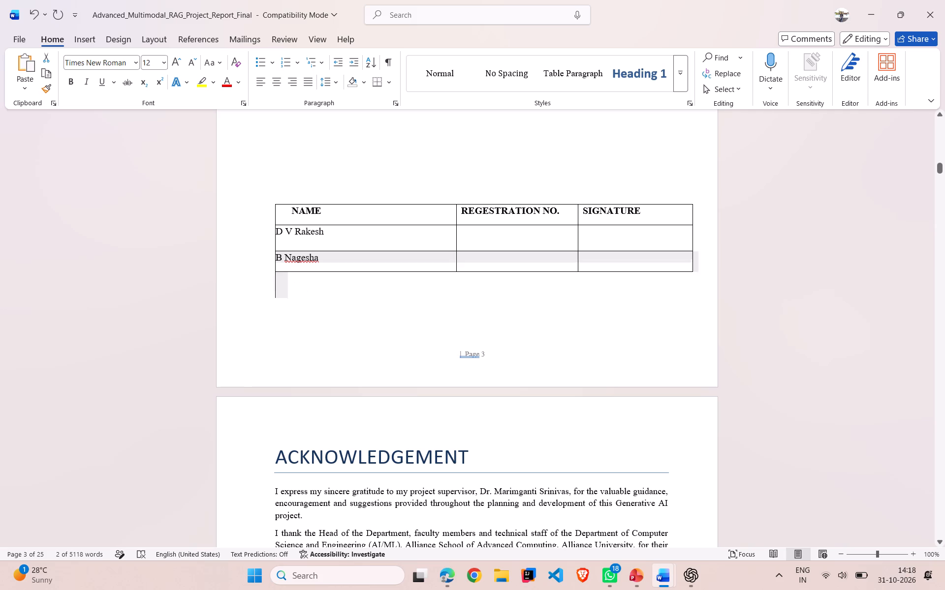
pyautogui.click(294, 281)
pyautogui.hotkey('ctrl', 'v')
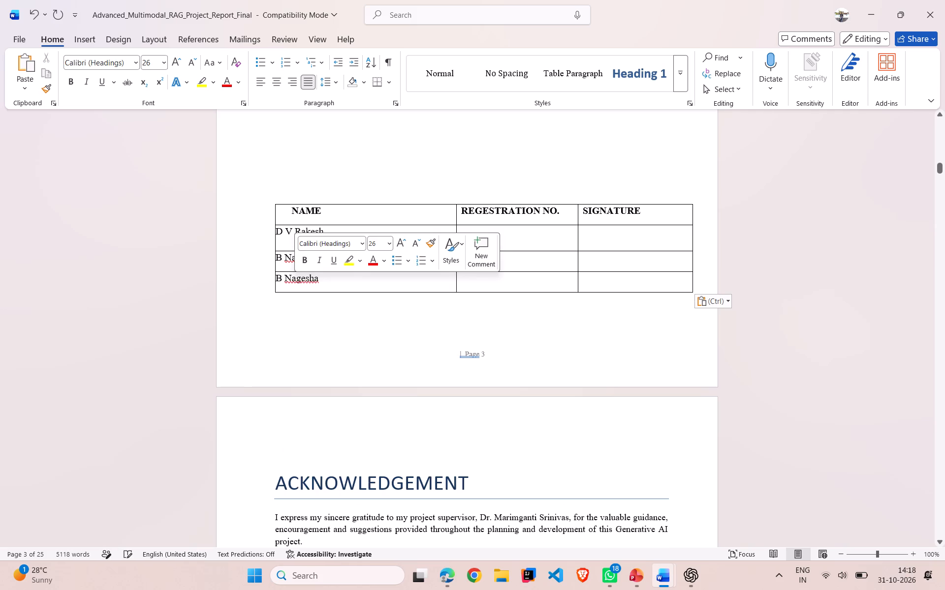
pyautogui.click(327, 326)
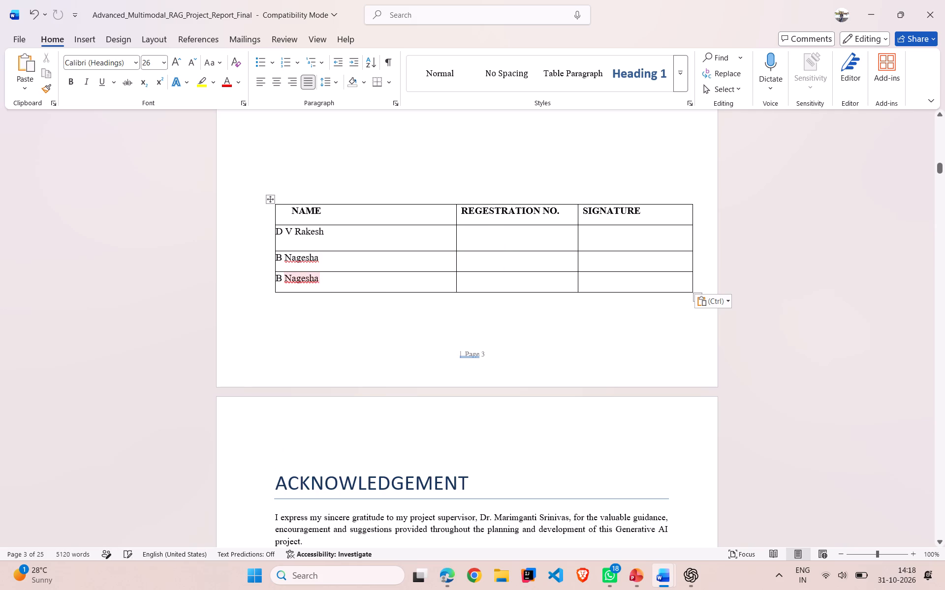
# Replace the duplicated name in the signature table's new last row with the third student's name.
pyautogui.click(323, 281)
pyautogui.press('BackSpace')
pyautogui.press('BackSpace')
pyautogui.press('BackSpace')
pyautogui.press('BackSpace')
pyautogui.press('BackSpace')
pyautogui.press('BackSpace')
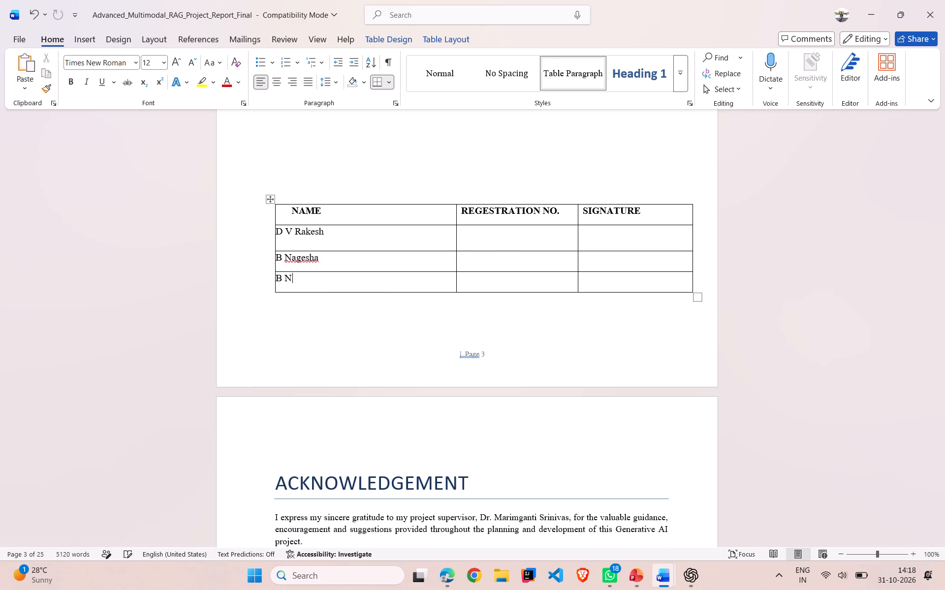
pyautogui.press('BackSpace')
pyautogui.press('BackSpace')
pyautogui.press('BackSpace')
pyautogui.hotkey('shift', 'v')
pyautogui.press('BackSpace')
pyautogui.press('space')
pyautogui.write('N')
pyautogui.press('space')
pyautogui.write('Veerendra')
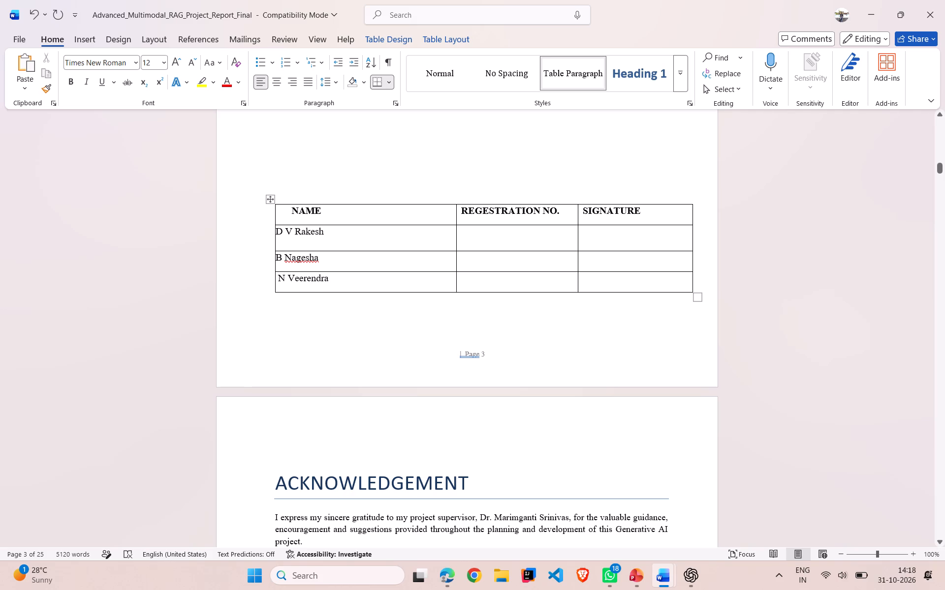
# Enter a registration number for the first student in the REGESTRATION NO. column.
pyautogui.click(466, 238)
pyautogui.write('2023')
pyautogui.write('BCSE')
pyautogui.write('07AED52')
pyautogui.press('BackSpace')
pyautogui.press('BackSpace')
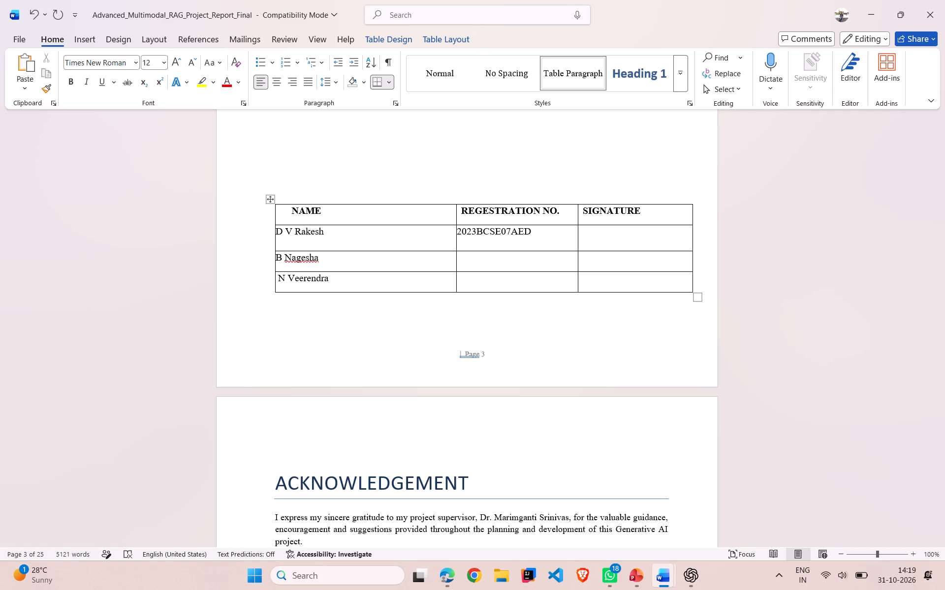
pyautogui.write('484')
# Enter registration numbers for the second and third students in the REGESTRATION NO. column of the signature table.
pyautogui.click(466, 260)
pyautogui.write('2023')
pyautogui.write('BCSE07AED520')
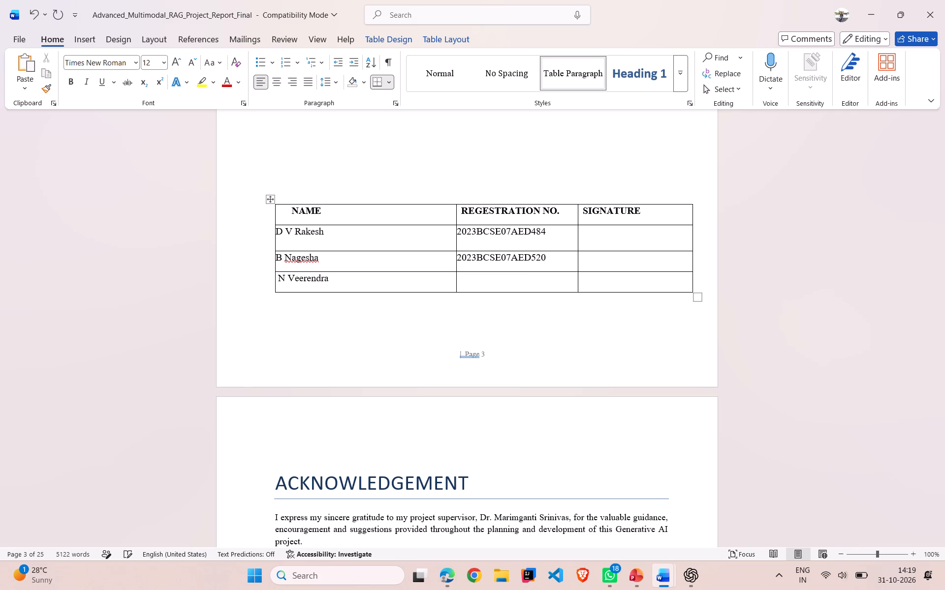
pyautogui.click(463, 285)
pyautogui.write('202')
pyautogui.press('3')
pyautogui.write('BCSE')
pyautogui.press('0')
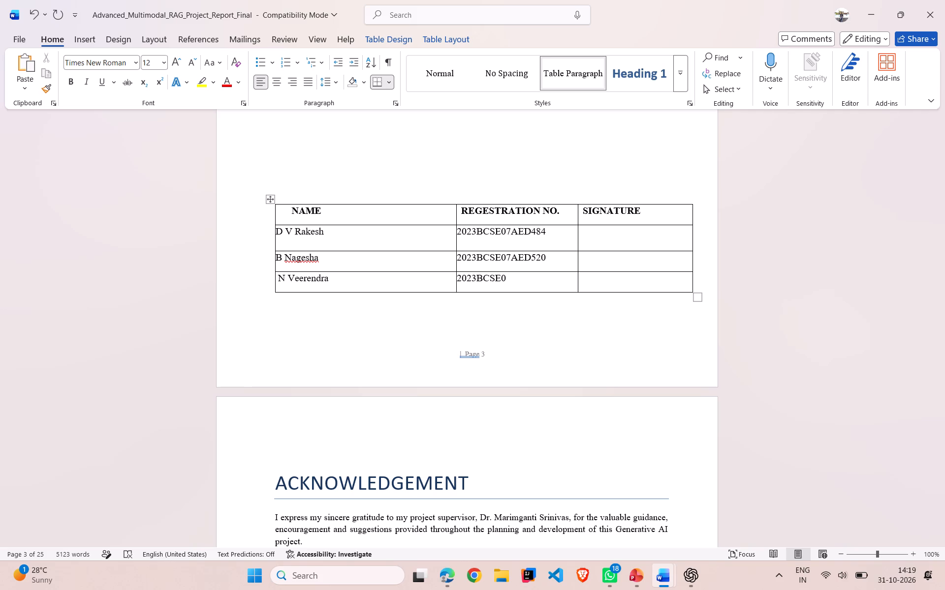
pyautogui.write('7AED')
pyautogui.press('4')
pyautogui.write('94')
pyautogui.click(552, 339)
# Apply the suggested grammar correction "the degree" in the certificate paragraph to remove the extra spaces.
pyautogui.scroll(1, 445, 212)
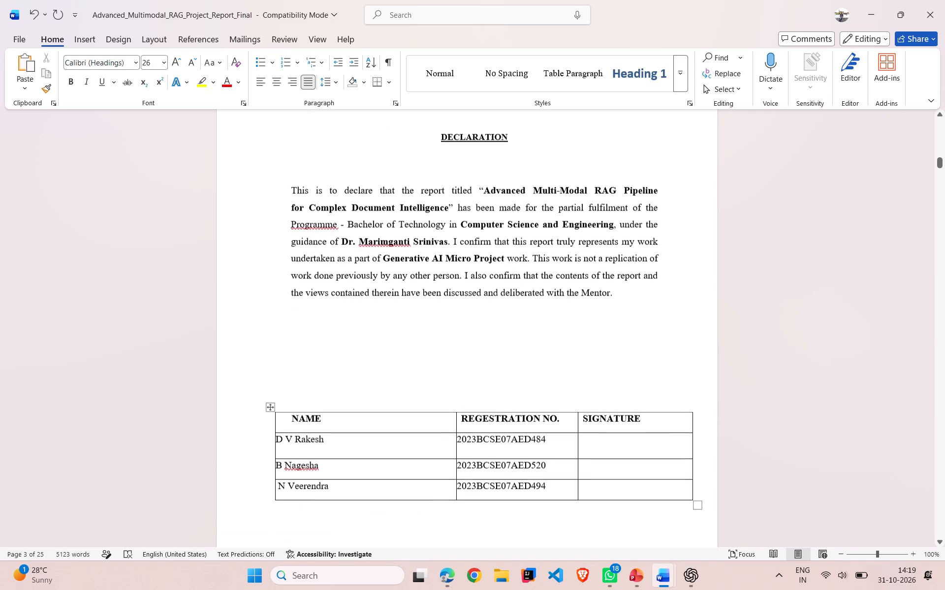
pyautogui.scroll(2, 445, 212)
pyautogui.scroll(2, 418, 263)
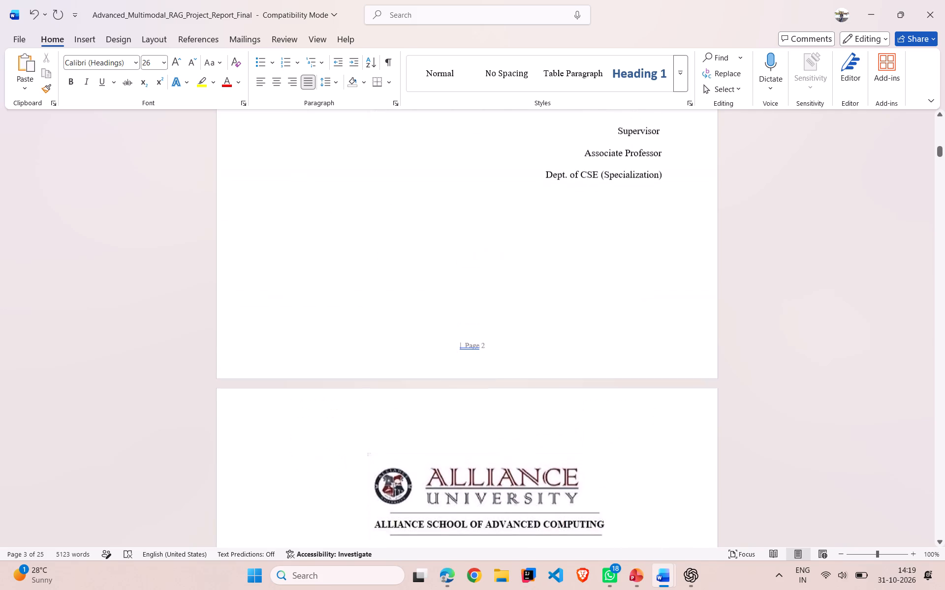
pyautogui.scroll(-1, 418, 263)
pyautogui.scroll(2, 418, 263)
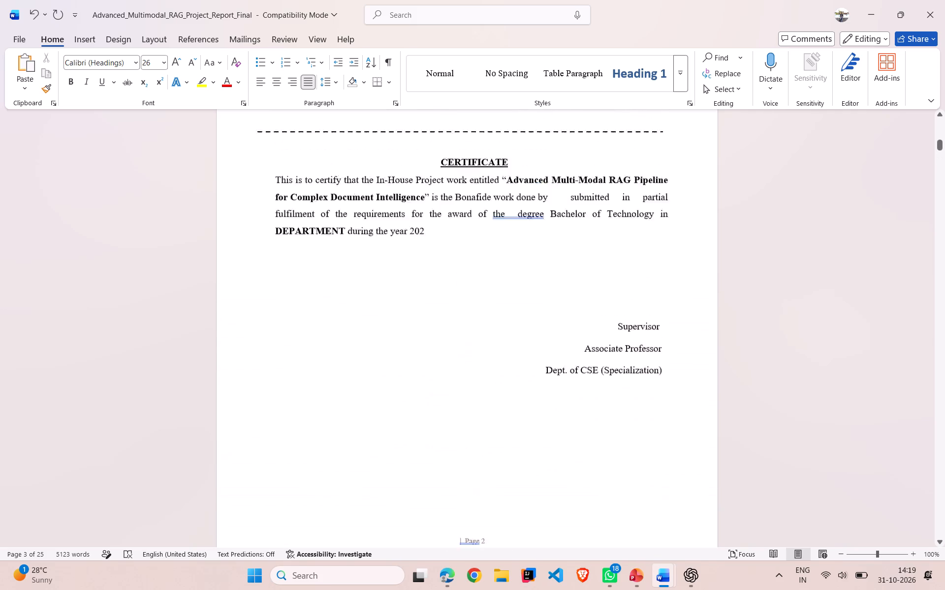
pyautogui.scroll(1, 418, 263)
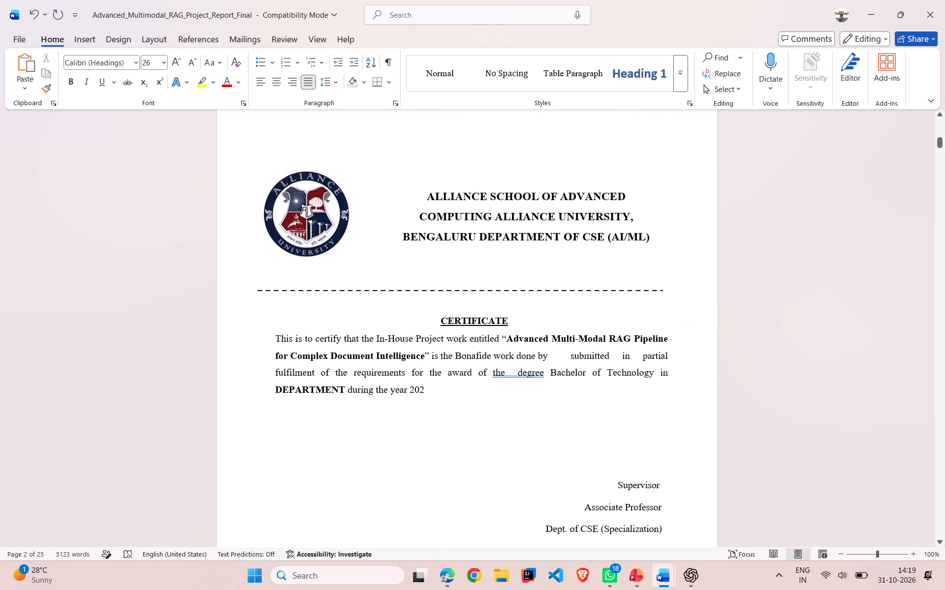
pyautogui.click(519, 372)
pyautogui.click(518, 421)
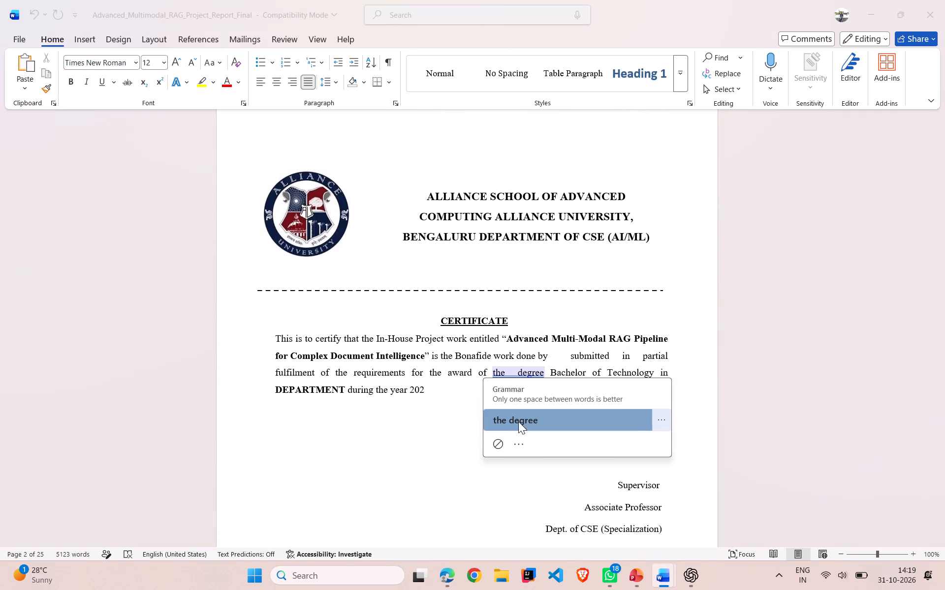
# Copy the whole acknowledgement page, from the university logo through "Student name", from the 7CS1018 sample report.
pyautogui.scroll(-1, 520, 449)
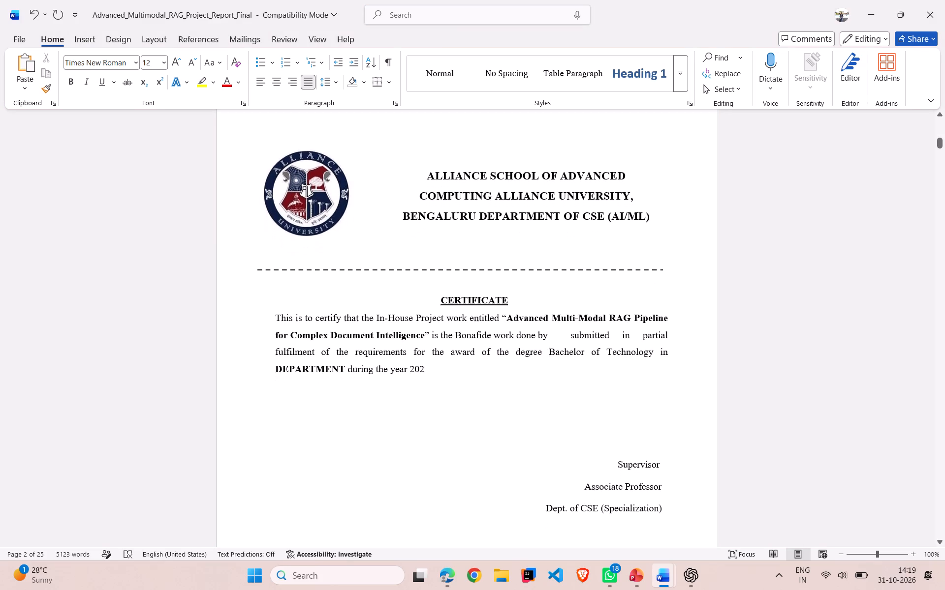
pyautogui.scroll(-4, 533, 432)
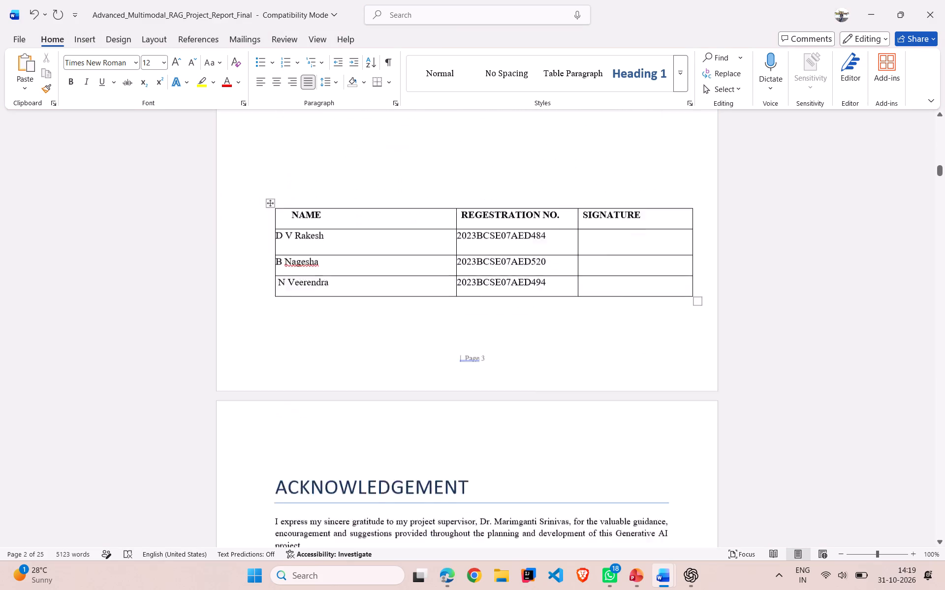
pyautogui.scroll(-2, 533, 432)
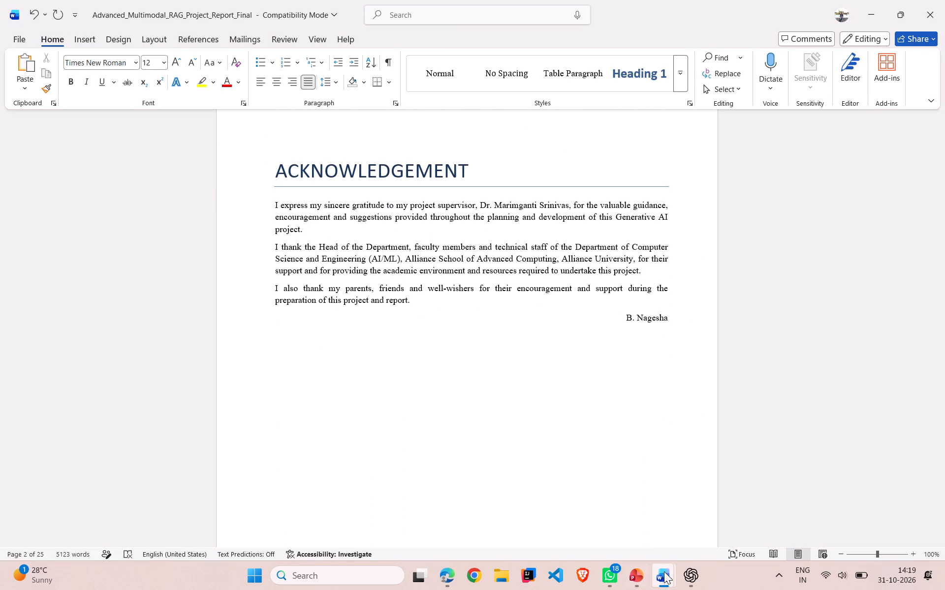
pyautogui.click(718, 515)
pyautogui.scroll(1, 583, 420)
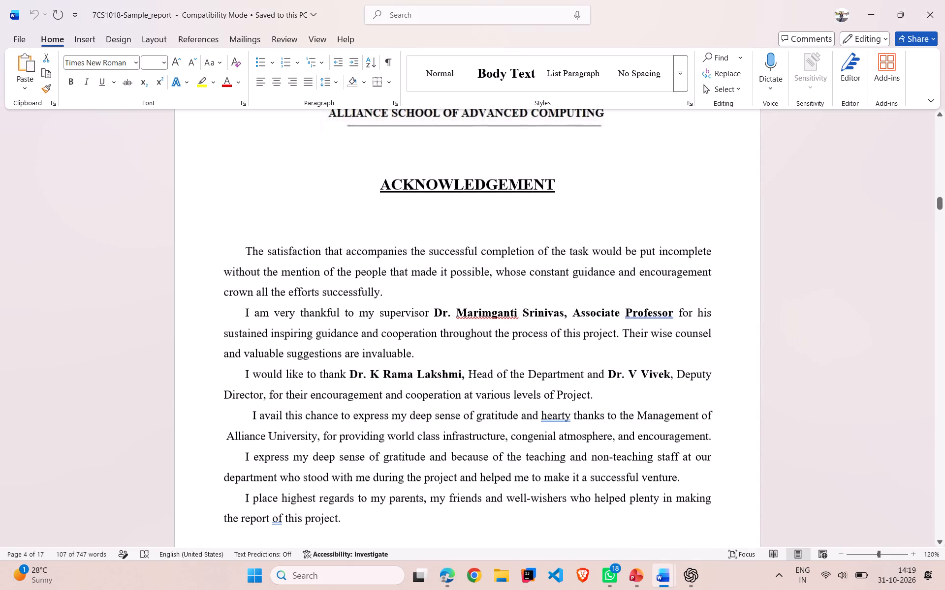
pyautogui.scroll(1, 583, 420)
pyautogui.moveTo(263, 251); pyautogui.dragTo(420, 564)
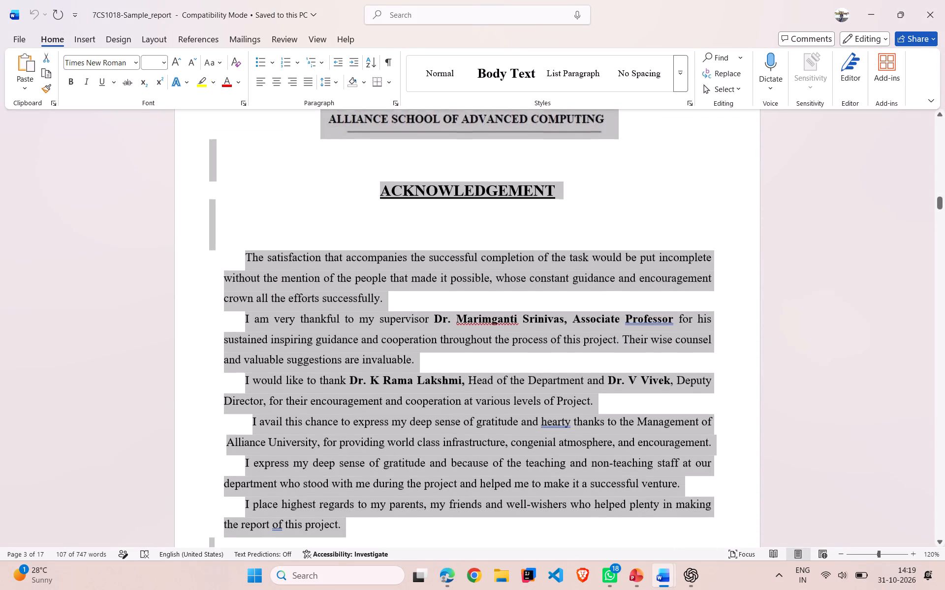
pyautogui.moveTo(420, 564); pyautogui.dragTo(567, 298)
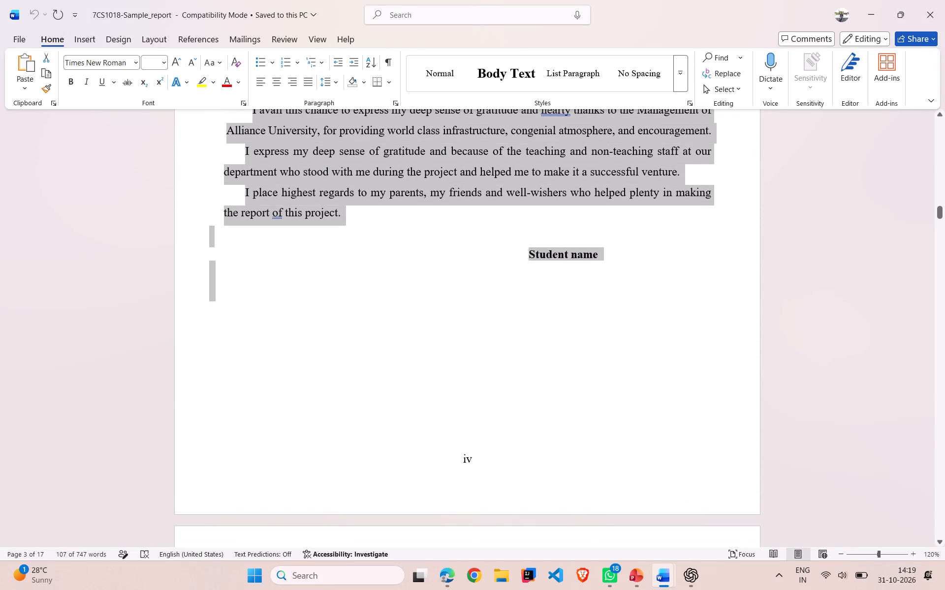
pyautogui.moveTo(567, 298); pyautogui.dragTo(621, 261)
pyautogui.moveTo(621, 261); pyautogui.dragTo(614, 257)
pyautogui.hotkey('ctrl', 'c')
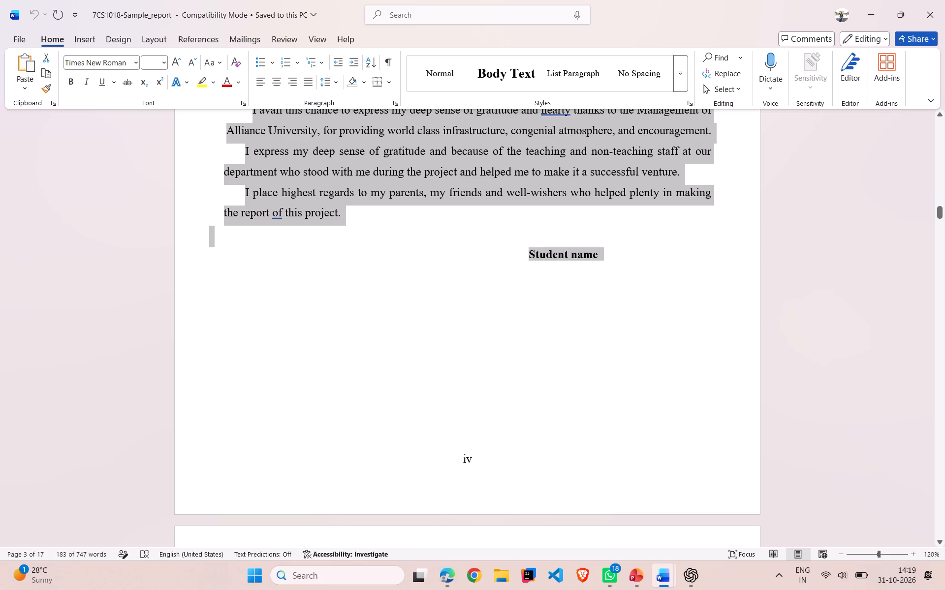
# Switch to the project report and replace its entire ACKNOWLEDGEMENT section with the copied sample acknowledgement.
pyautogui.click(604, 514)
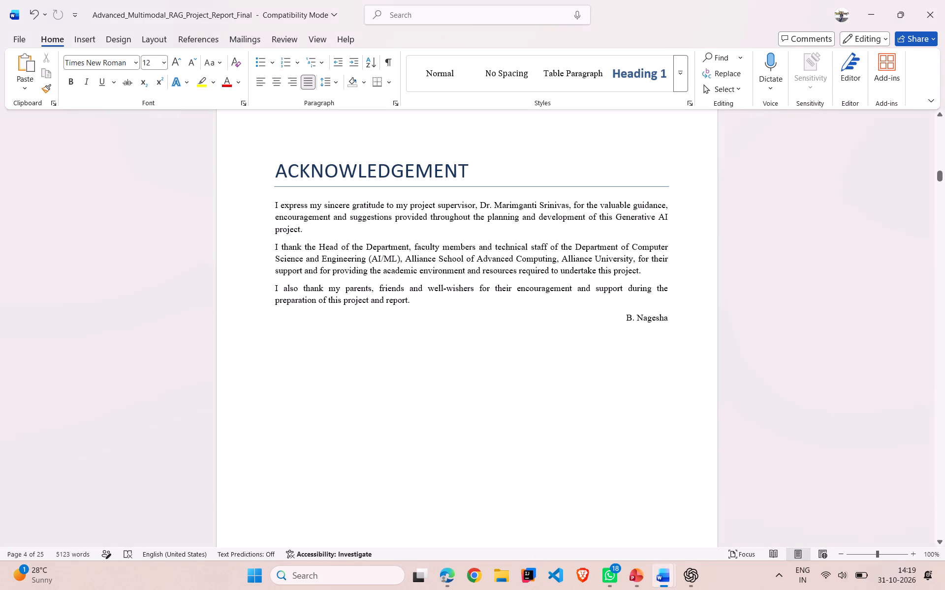
pyautogui.scroll(-2, 384, 343)
pyautogui.scroll(1, 384, 343)
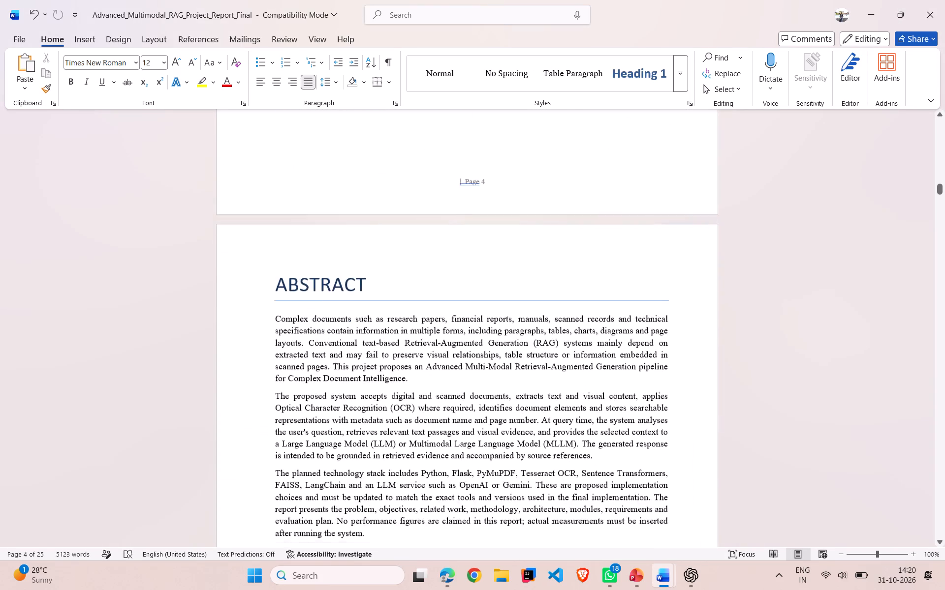
pyautogui.scroll(2, 384, 343)
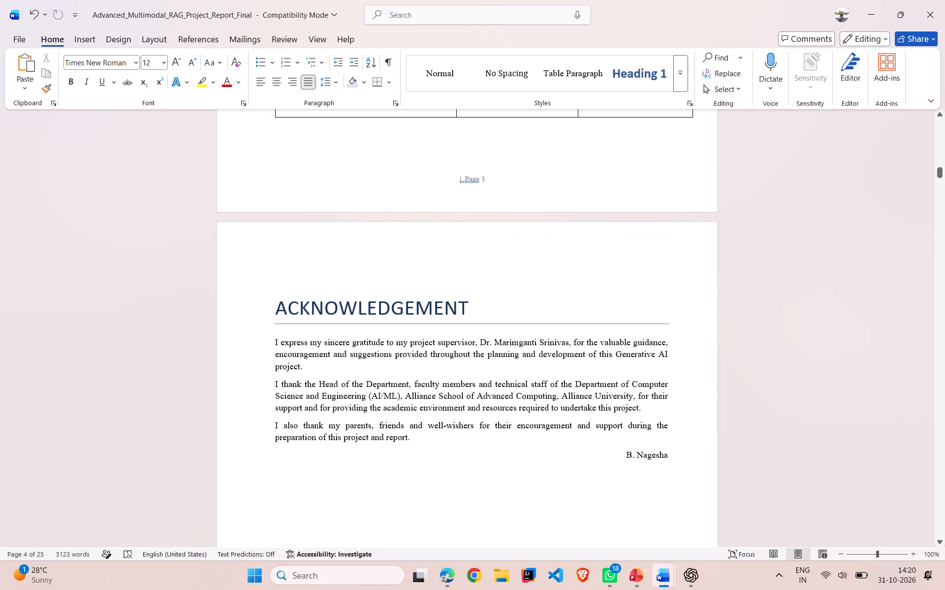
pyautogui.moveTo(247, 267); pyautogui.dragTo(579, 470)
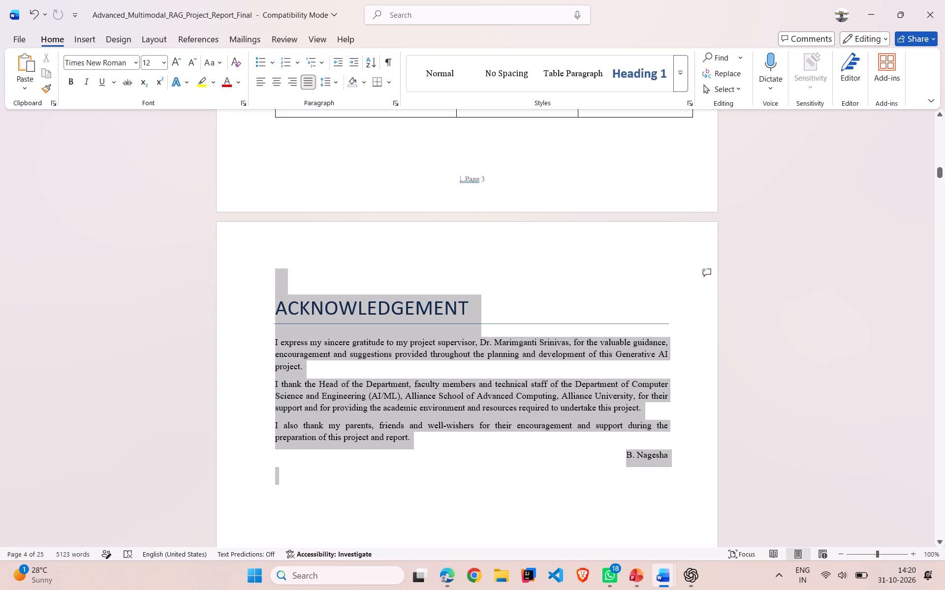
pyautogui.moveTo(579, 470); pyautogui.dragTo(642, 473)
pyautogui.hotkey('ctrl', 'v')
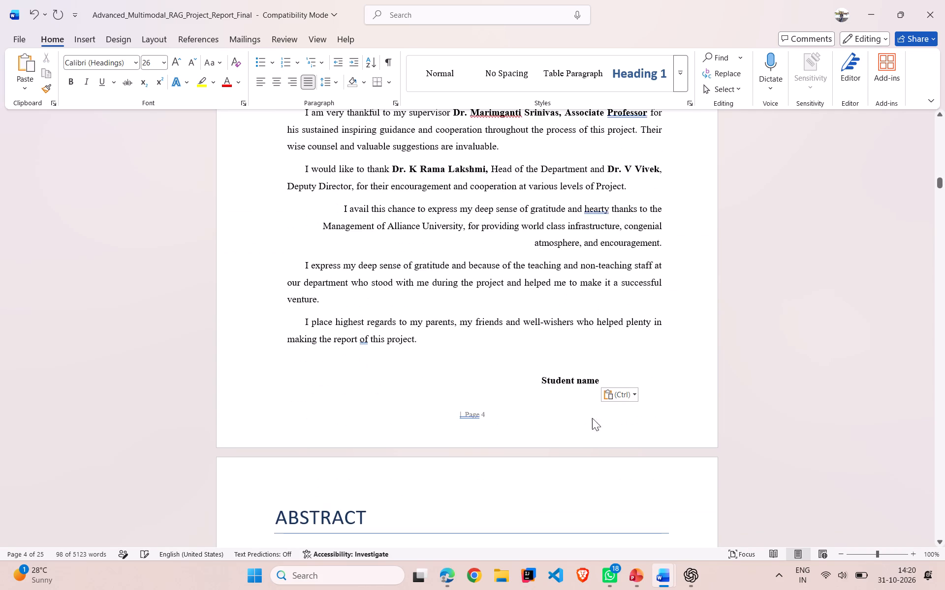
# Delete the extra blank lines below and above the ACKNOWLEDGEMENT heading on the pasted page.
pyautogui.scroll(2, 510, 332)
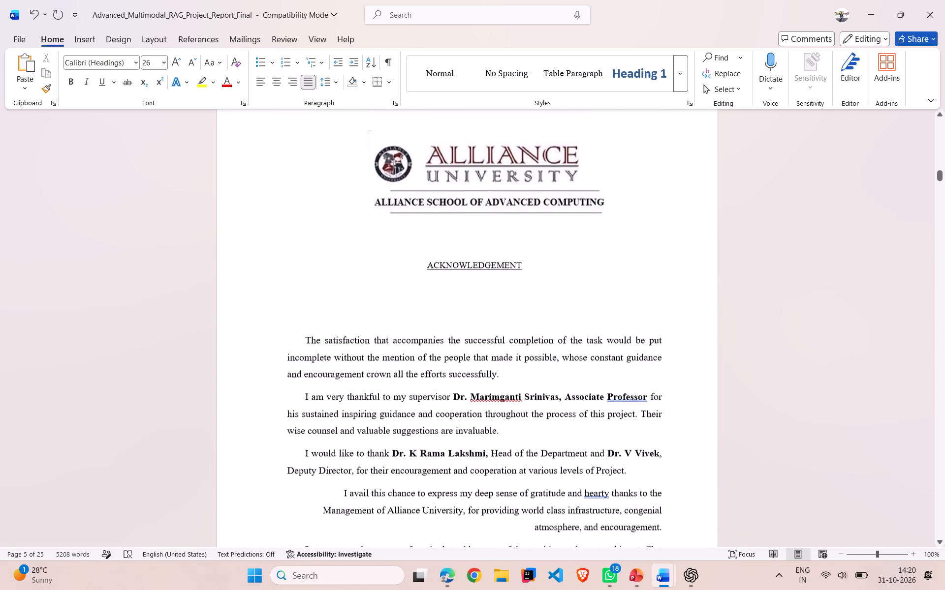
pyautogui.scroll(1, 510, 332)
pyautogui.click(321, 329)
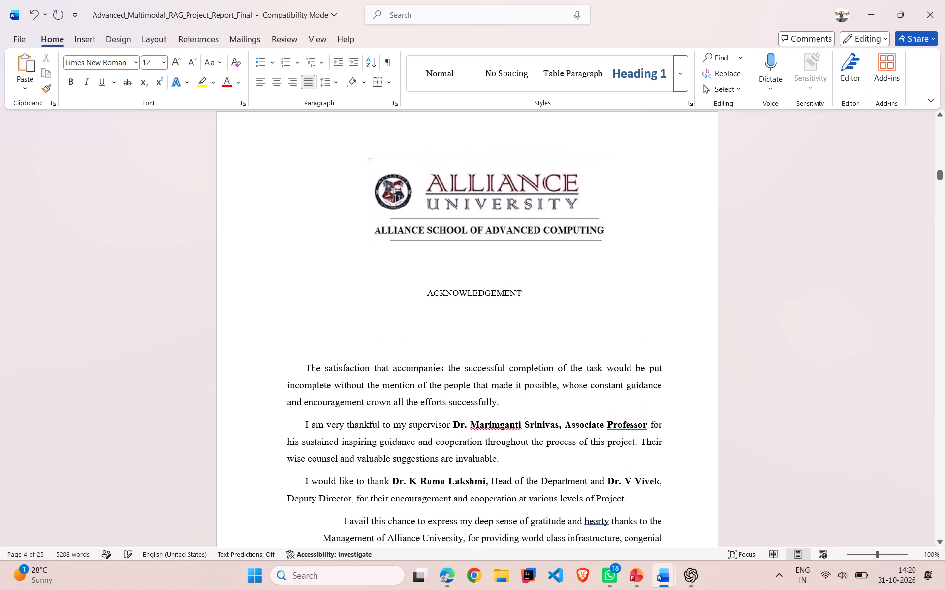
pyautogui.press('BackSpace')
pyautogui.press('BackSpace')
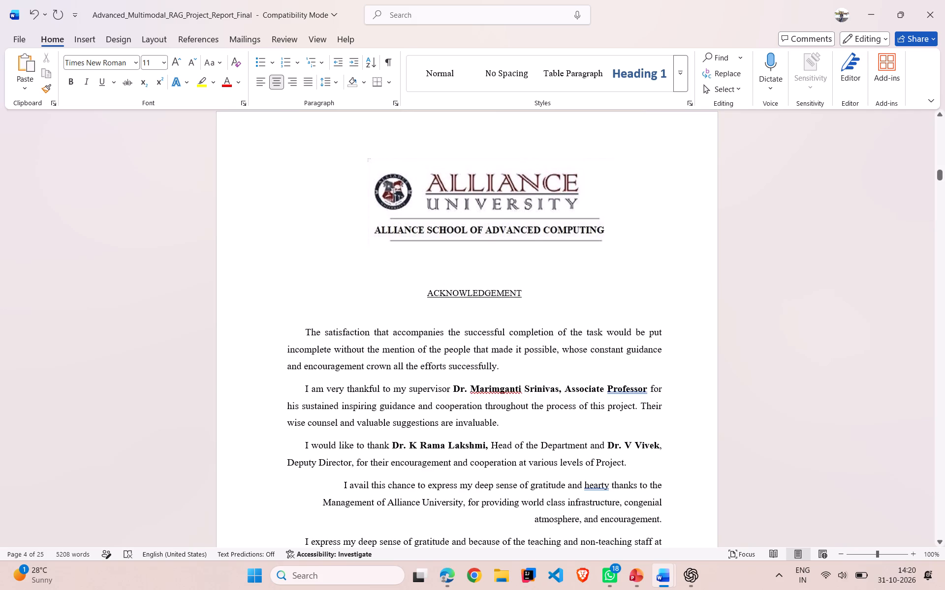
pyautogui.click(376, 265)
pyautogui.press('BackSpace')
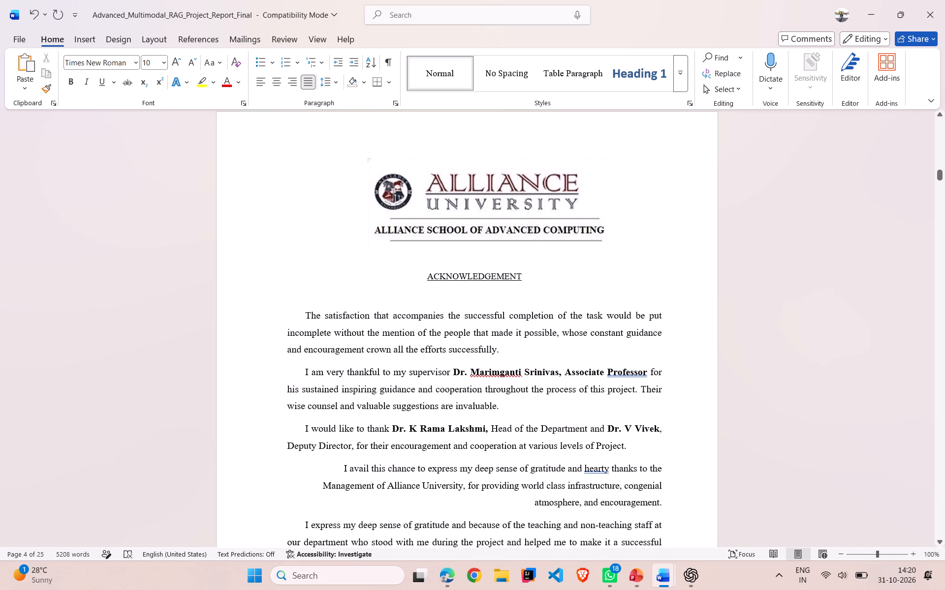
# Make the ACKNOWLEDGEMENT heading bold.
pyautogui.moveTo(528, 279); pyautogui.dragTo(419, 271)
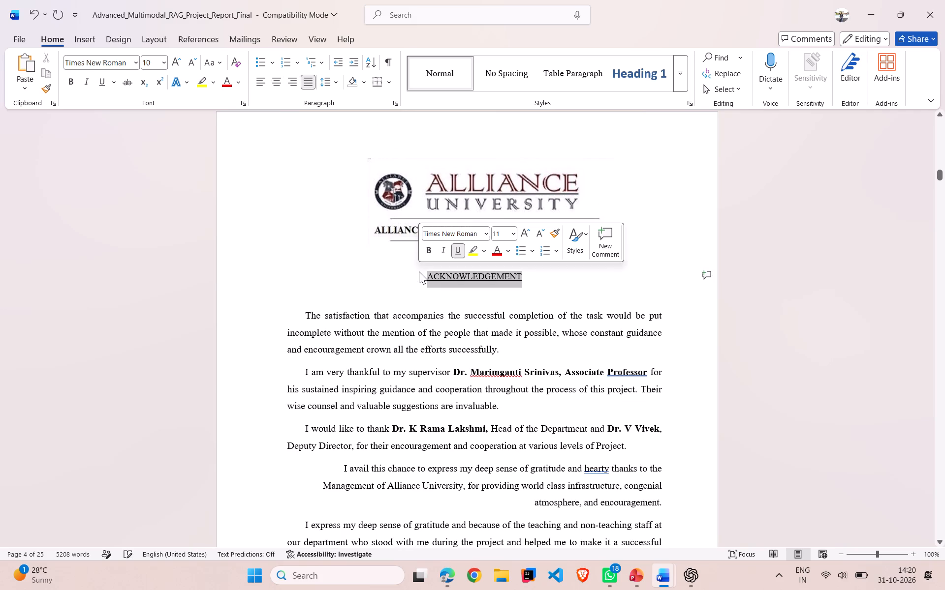
pyautogui.click(431, 248)
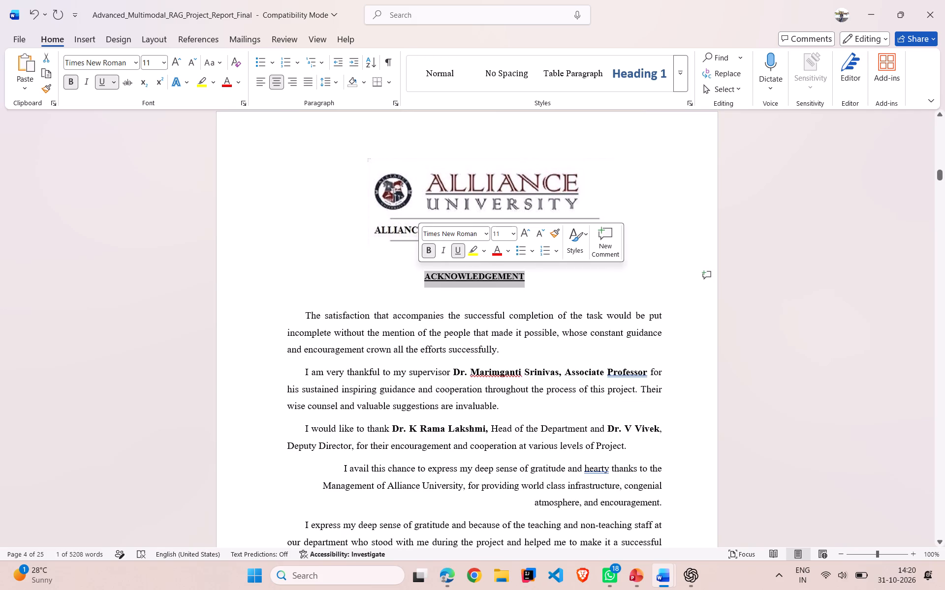
pyautogui.click(563, 280)
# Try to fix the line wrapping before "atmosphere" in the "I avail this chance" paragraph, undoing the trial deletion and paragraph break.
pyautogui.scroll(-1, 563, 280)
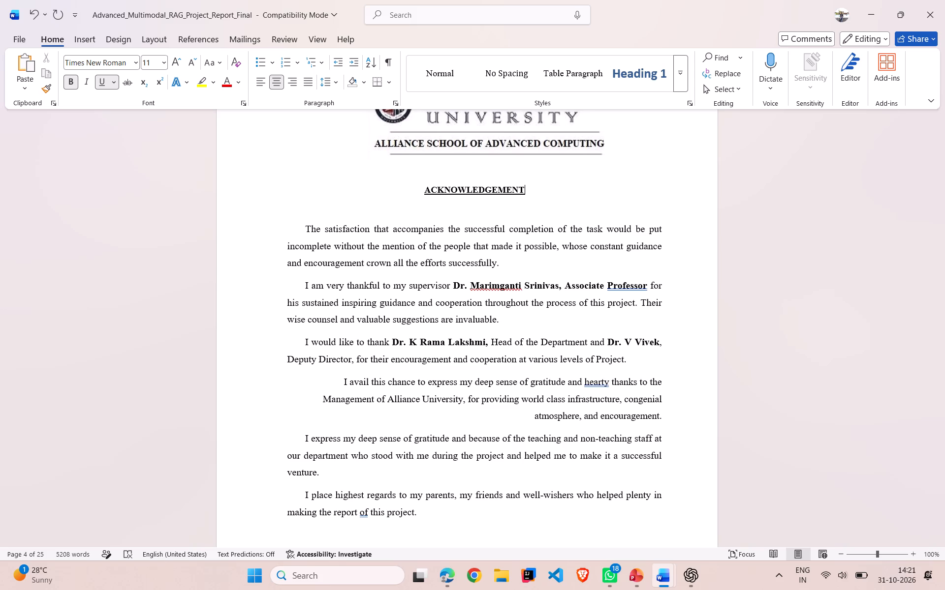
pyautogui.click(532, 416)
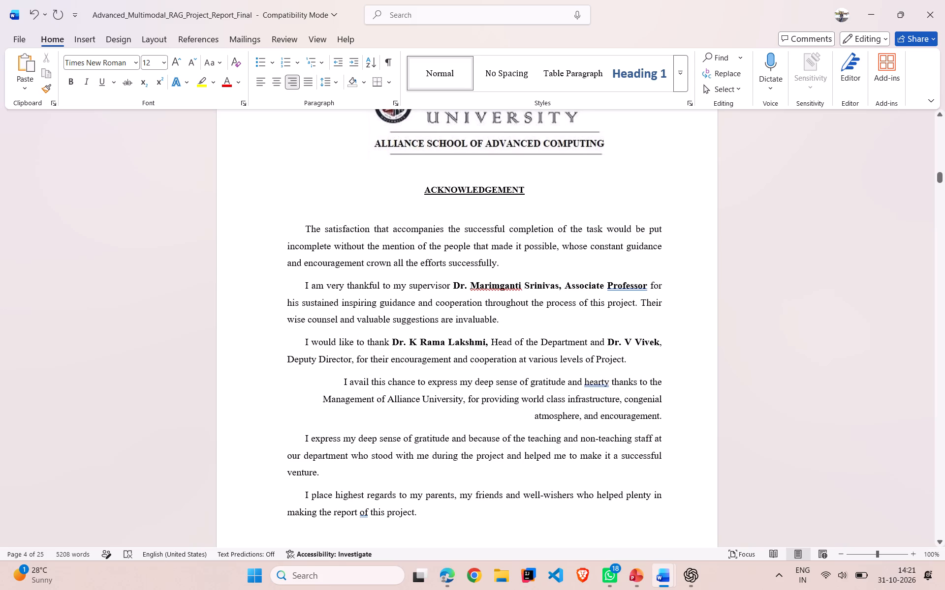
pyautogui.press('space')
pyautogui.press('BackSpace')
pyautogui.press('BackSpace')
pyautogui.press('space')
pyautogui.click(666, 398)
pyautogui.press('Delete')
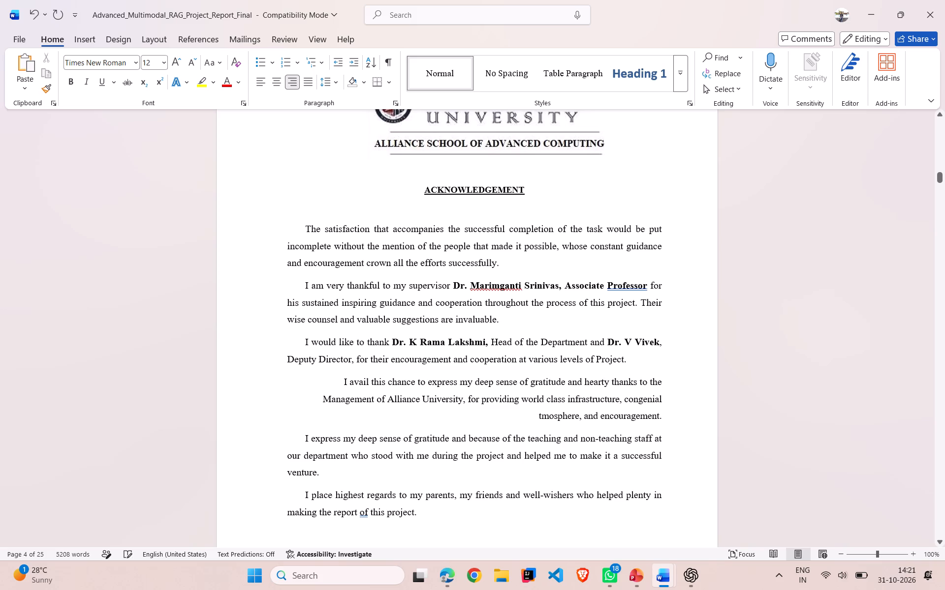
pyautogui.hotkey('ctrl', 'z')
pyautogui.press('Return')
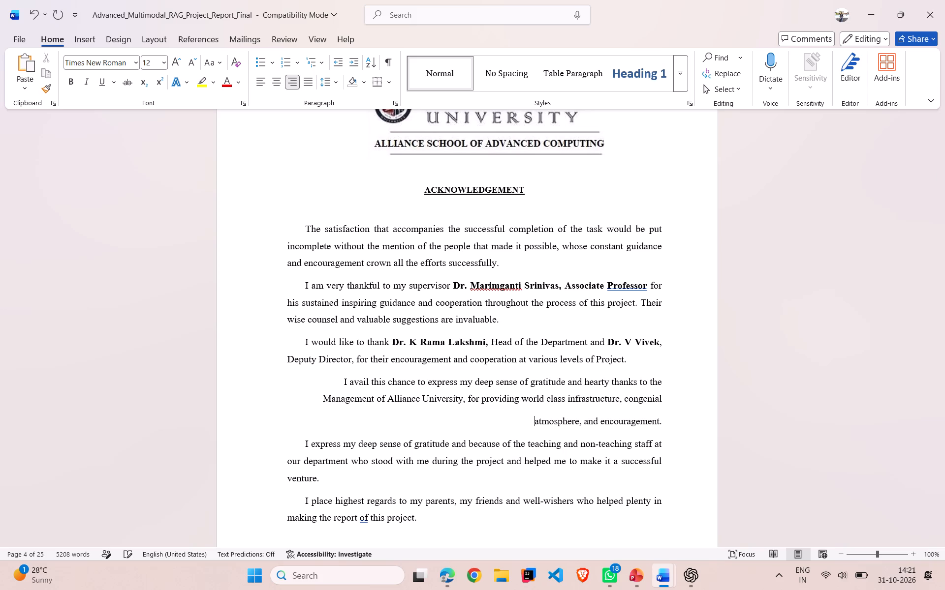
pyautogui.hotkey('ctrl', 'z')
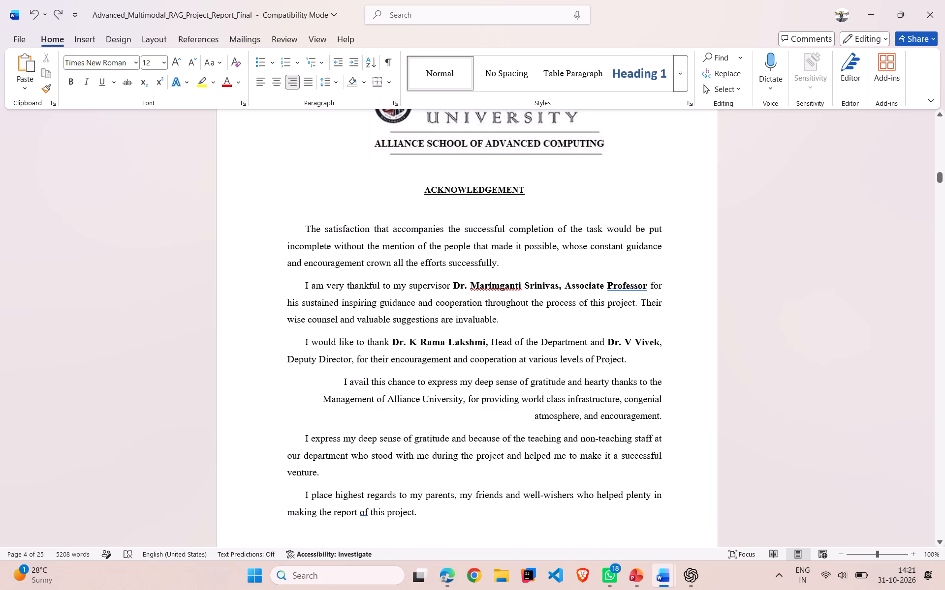
# Justify the acknowledgement paragraph beginning "I avail this chance" so it aligns like the paragraphs around it.
pyautogui.scroll(-1, 557, 465)
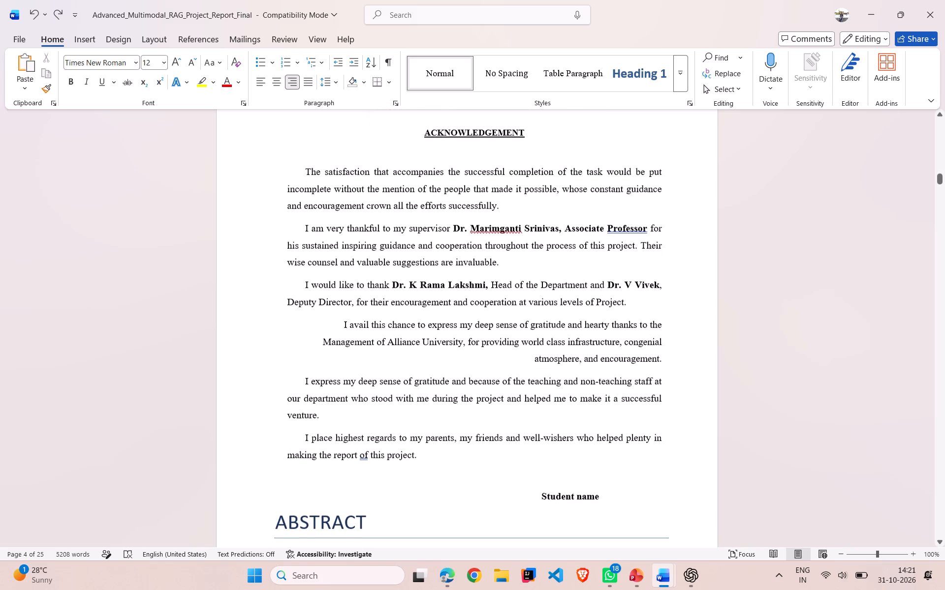
pyautogui.moveTo(665, 394); pyautogui.dragTo(466, 371)
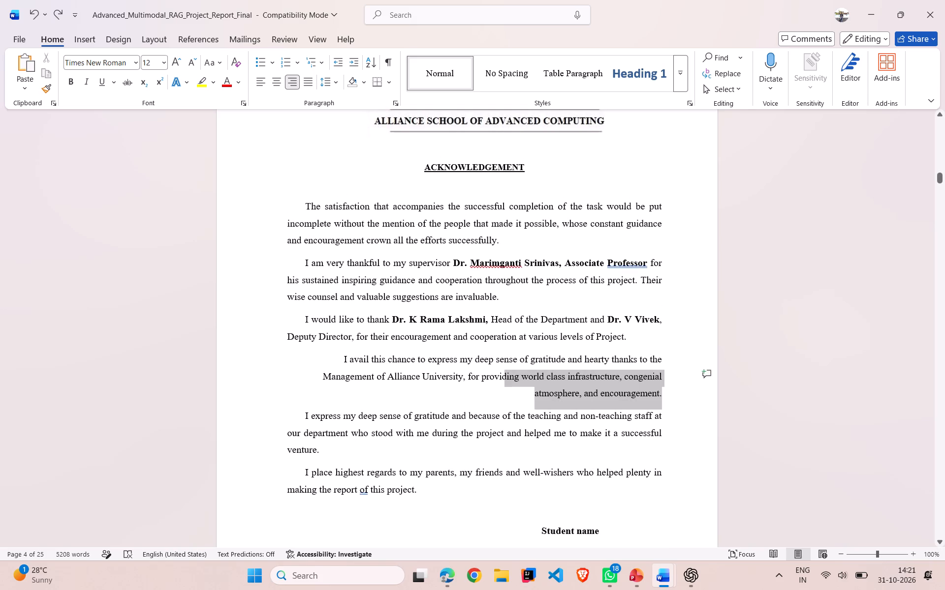
pyautogui.moveTo(466, 371); pyautogui.dragTo(340, 368)
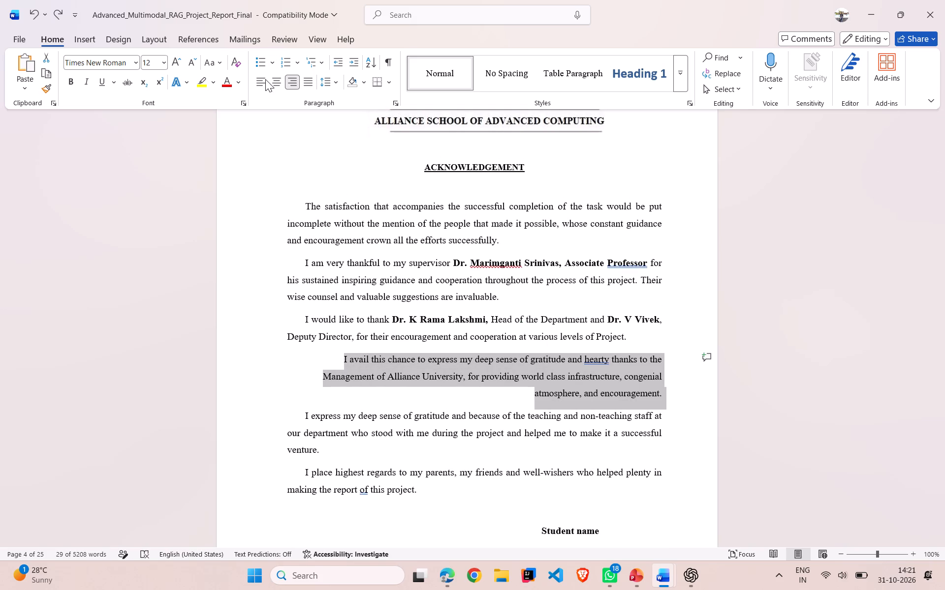
pyautogui.click(265, 83)
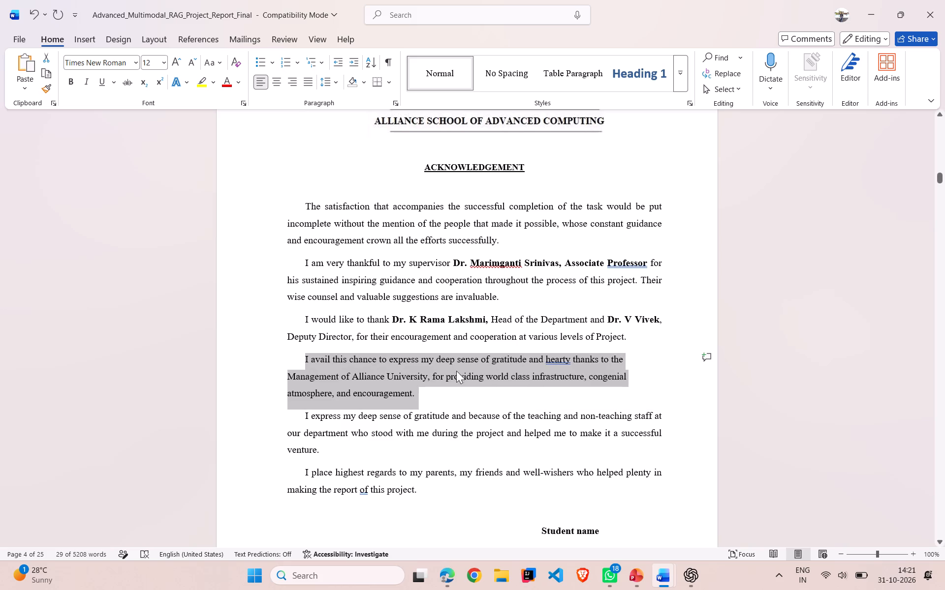
pyautogui.click(309, 80)
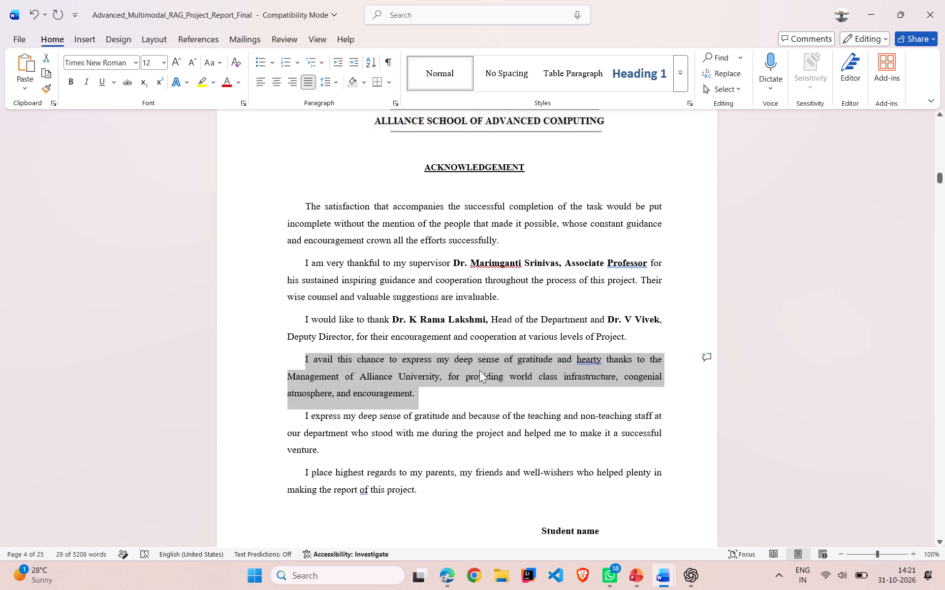
pyautogui.click(792, 401)
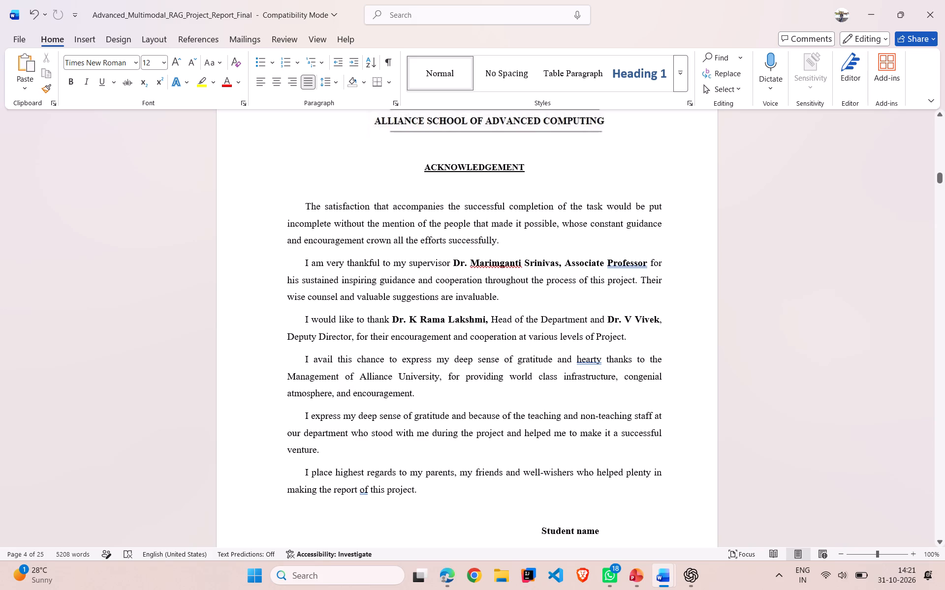
# Insert two blank lines before the ABSTRACT heading to push it onto the page after the acknowledgement.
pyautogui.scroll(-1, 516, 398)
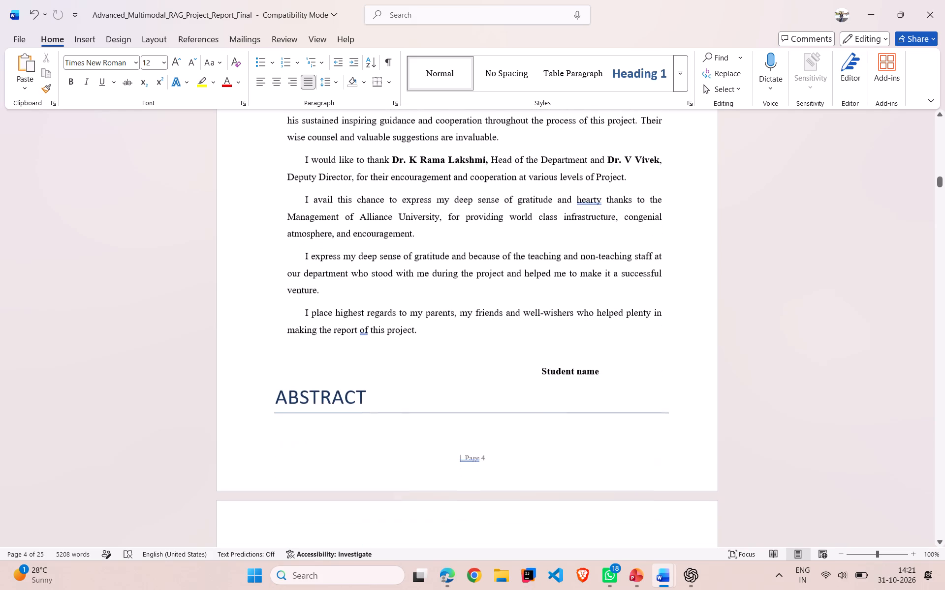
pyautogui.click(269, 376)
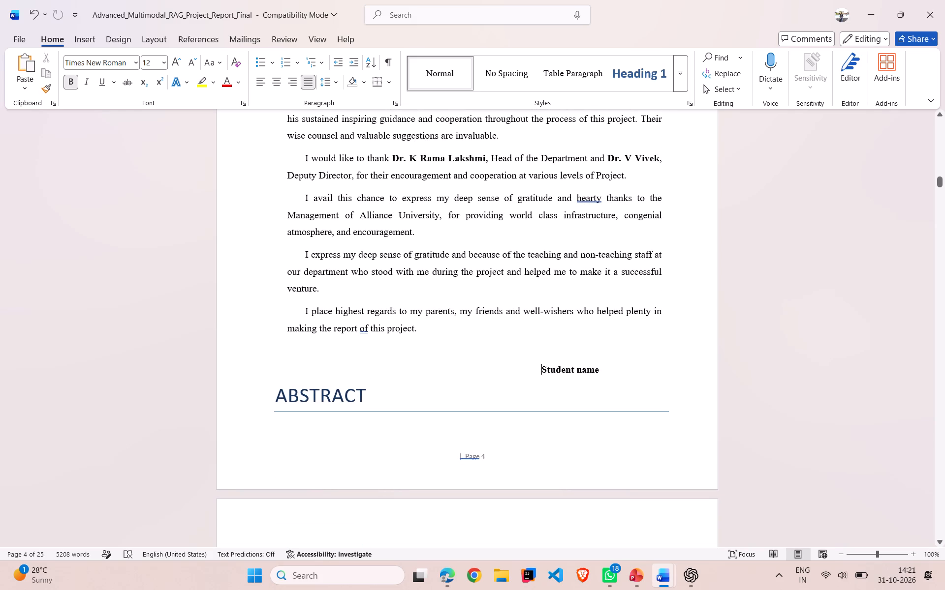
pyautogui.click(274, 396)
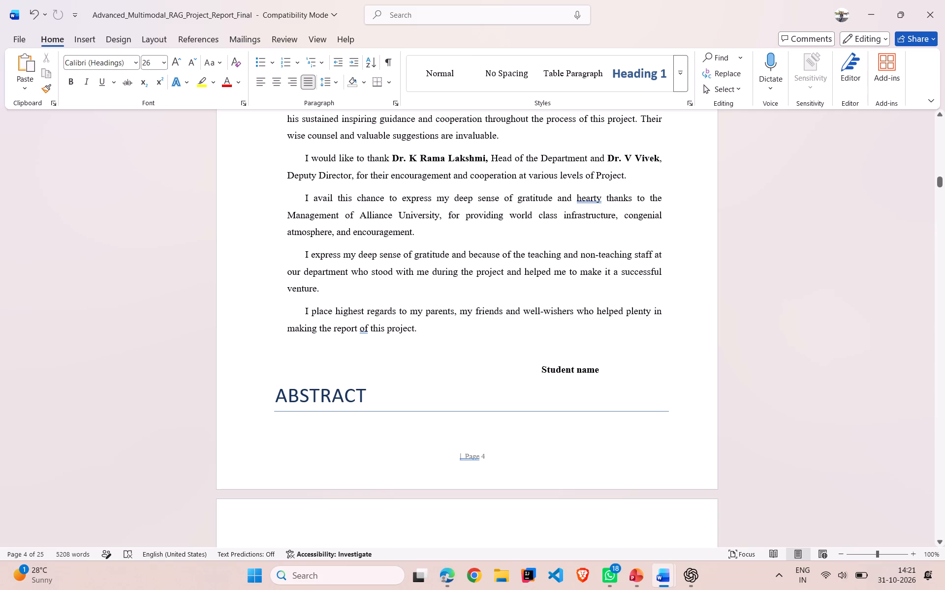
pyautogui.press('Return')
pyautogui.press('Return')
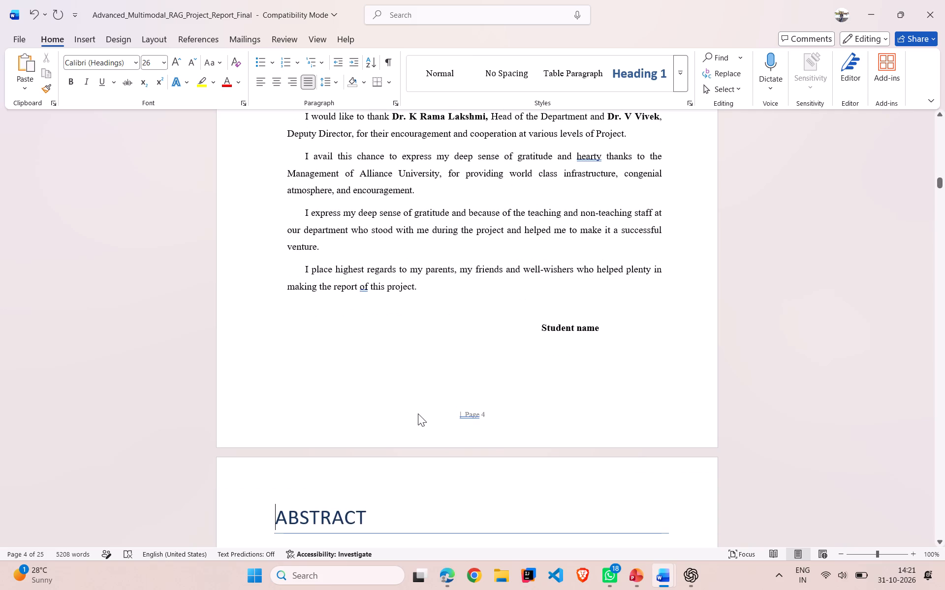
# Shift "Student name" below the acknowledgement across to the page's right text margin by inserting spaces before it.
pyautogui.scroll(1, 418, 413)
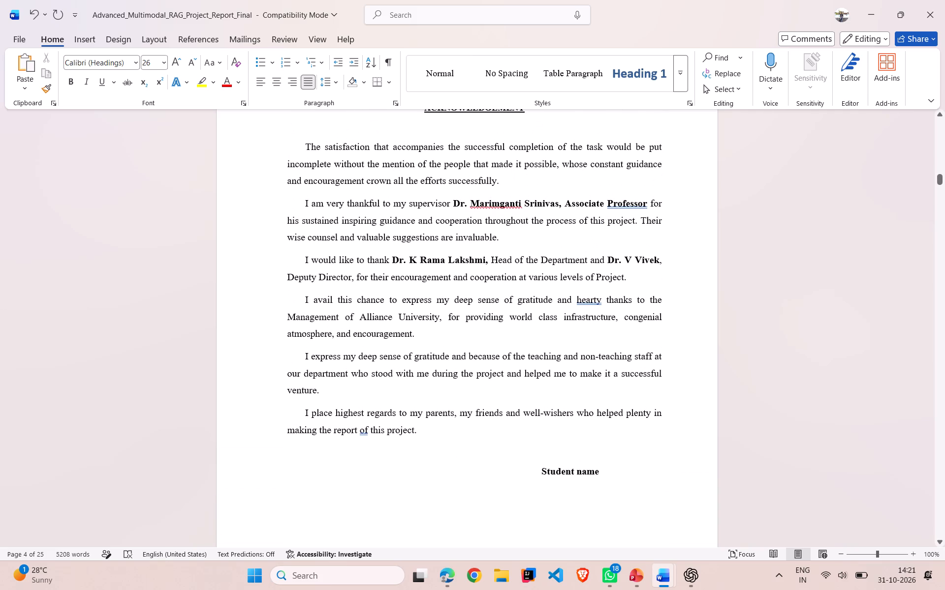
pyautogui.click(540, 478)
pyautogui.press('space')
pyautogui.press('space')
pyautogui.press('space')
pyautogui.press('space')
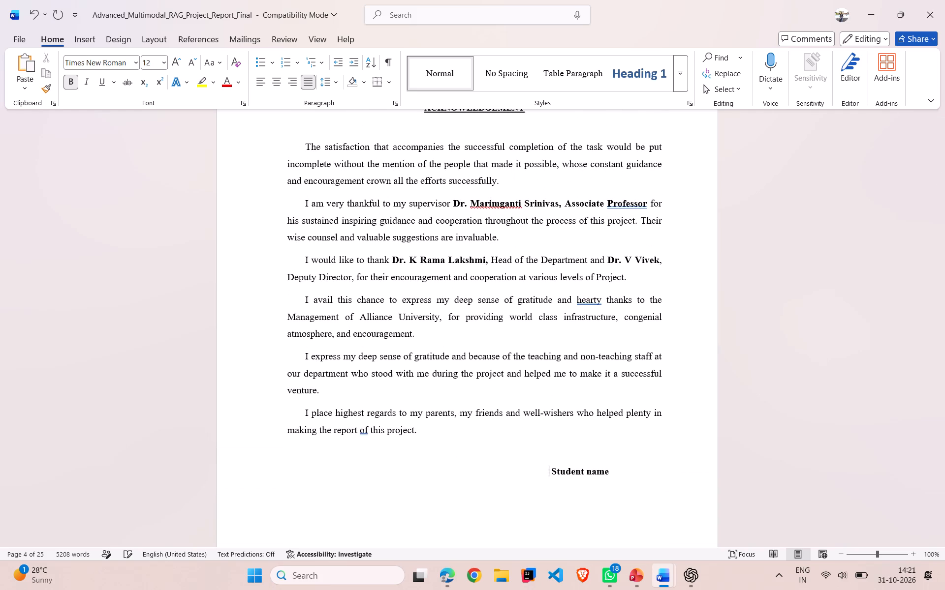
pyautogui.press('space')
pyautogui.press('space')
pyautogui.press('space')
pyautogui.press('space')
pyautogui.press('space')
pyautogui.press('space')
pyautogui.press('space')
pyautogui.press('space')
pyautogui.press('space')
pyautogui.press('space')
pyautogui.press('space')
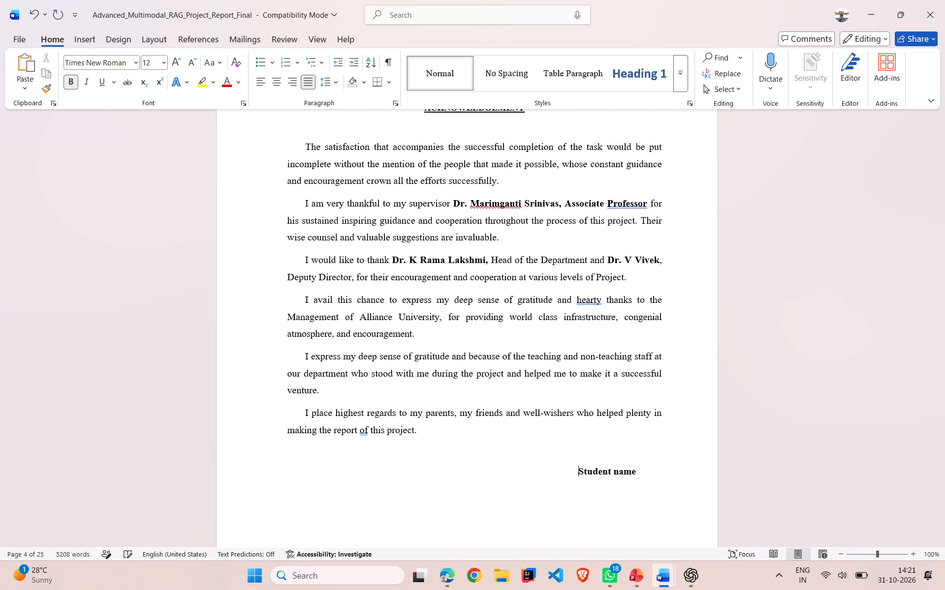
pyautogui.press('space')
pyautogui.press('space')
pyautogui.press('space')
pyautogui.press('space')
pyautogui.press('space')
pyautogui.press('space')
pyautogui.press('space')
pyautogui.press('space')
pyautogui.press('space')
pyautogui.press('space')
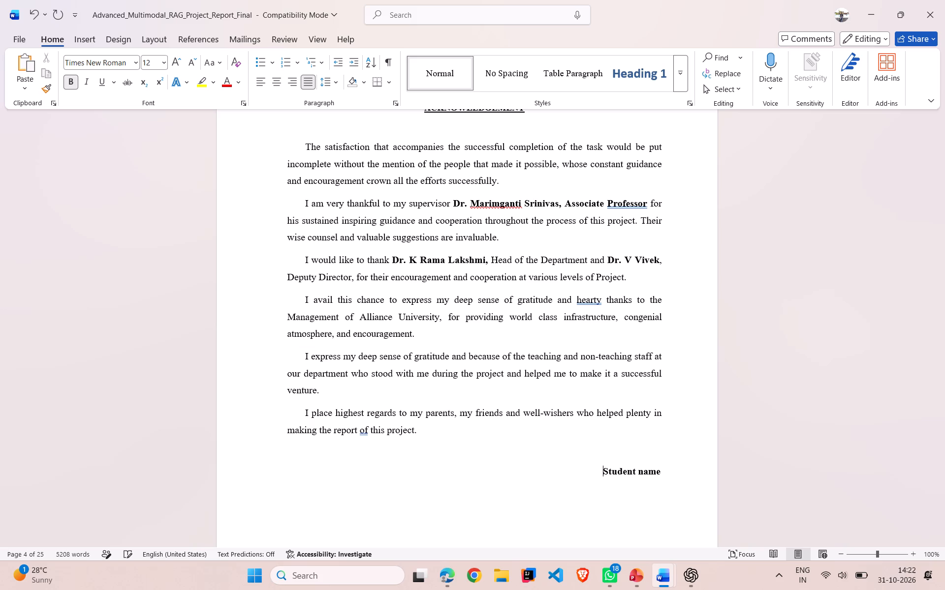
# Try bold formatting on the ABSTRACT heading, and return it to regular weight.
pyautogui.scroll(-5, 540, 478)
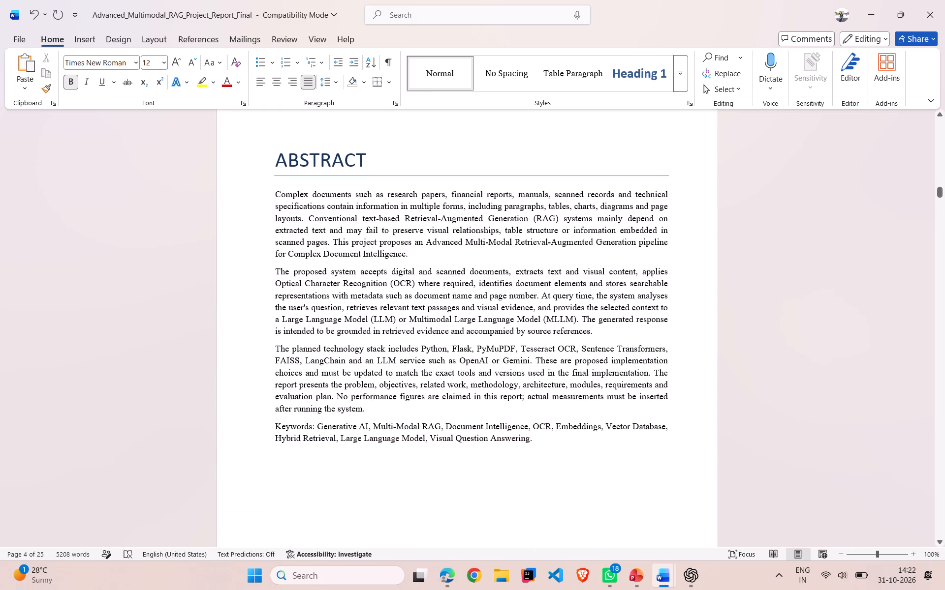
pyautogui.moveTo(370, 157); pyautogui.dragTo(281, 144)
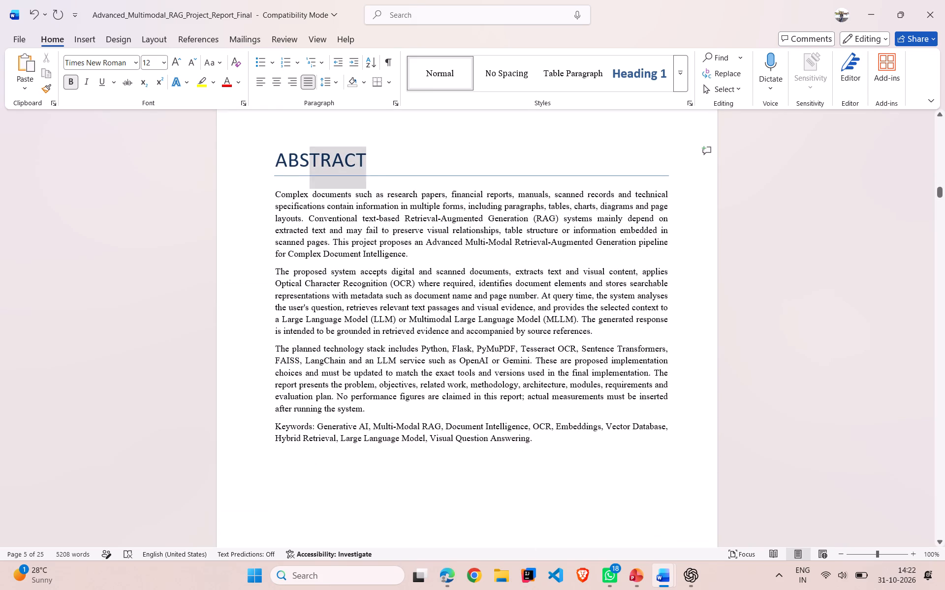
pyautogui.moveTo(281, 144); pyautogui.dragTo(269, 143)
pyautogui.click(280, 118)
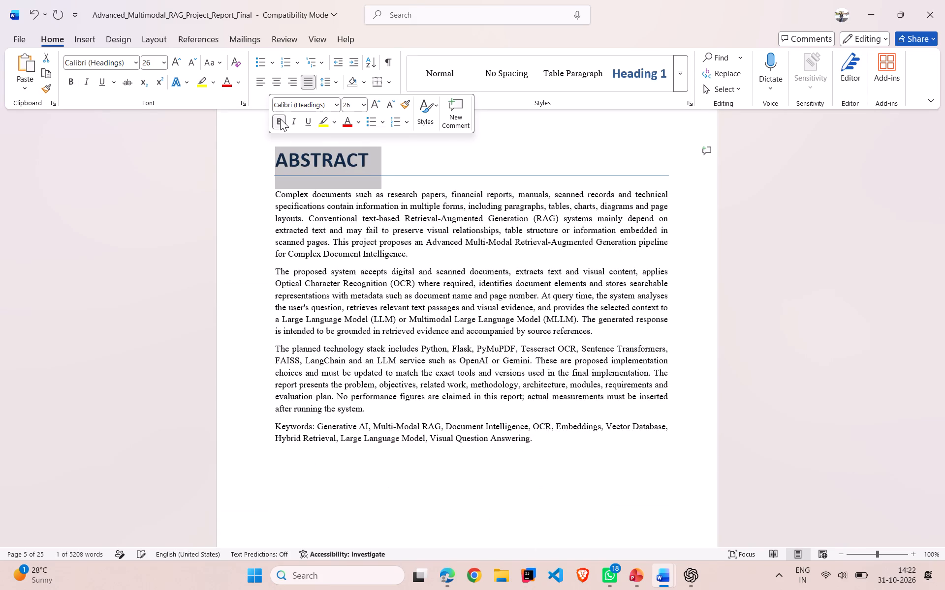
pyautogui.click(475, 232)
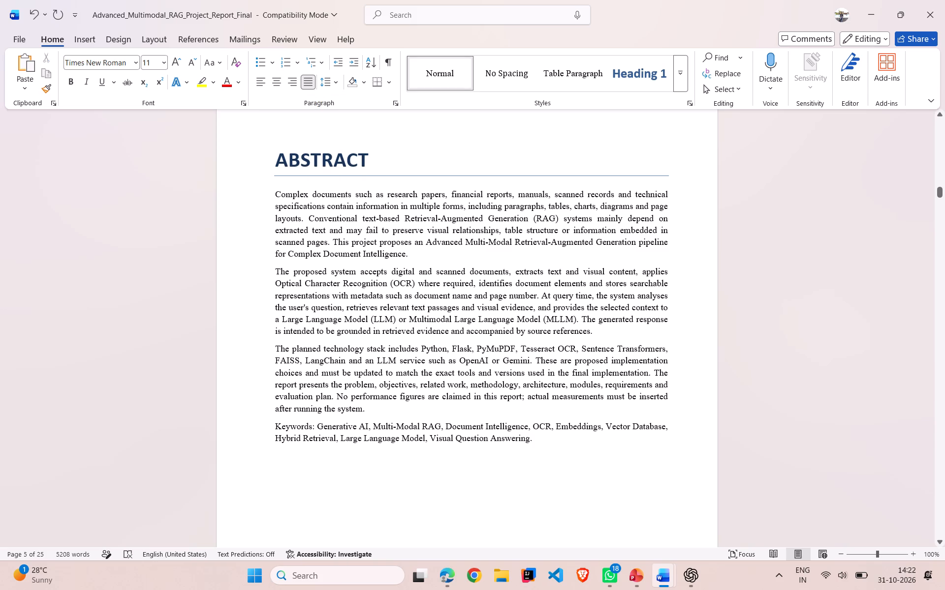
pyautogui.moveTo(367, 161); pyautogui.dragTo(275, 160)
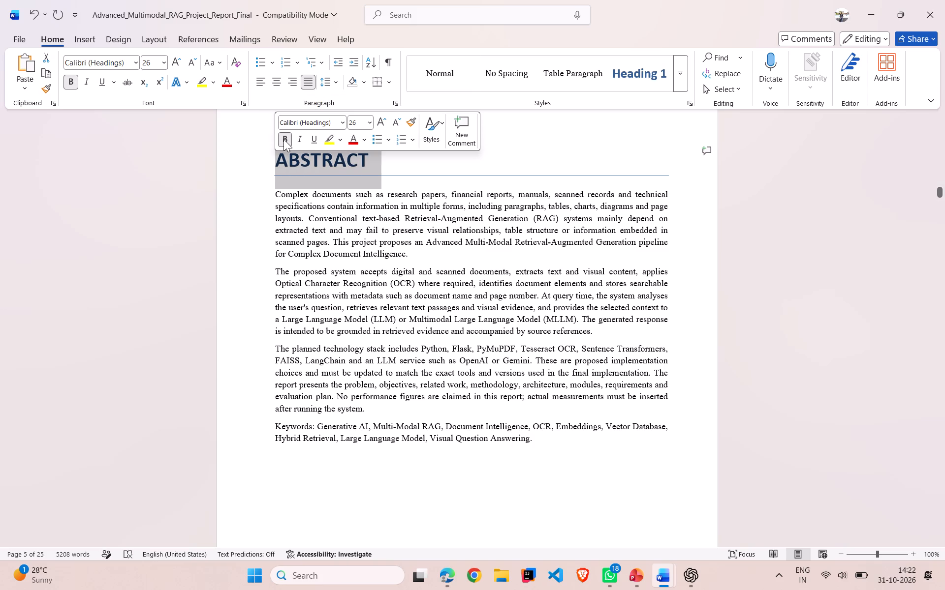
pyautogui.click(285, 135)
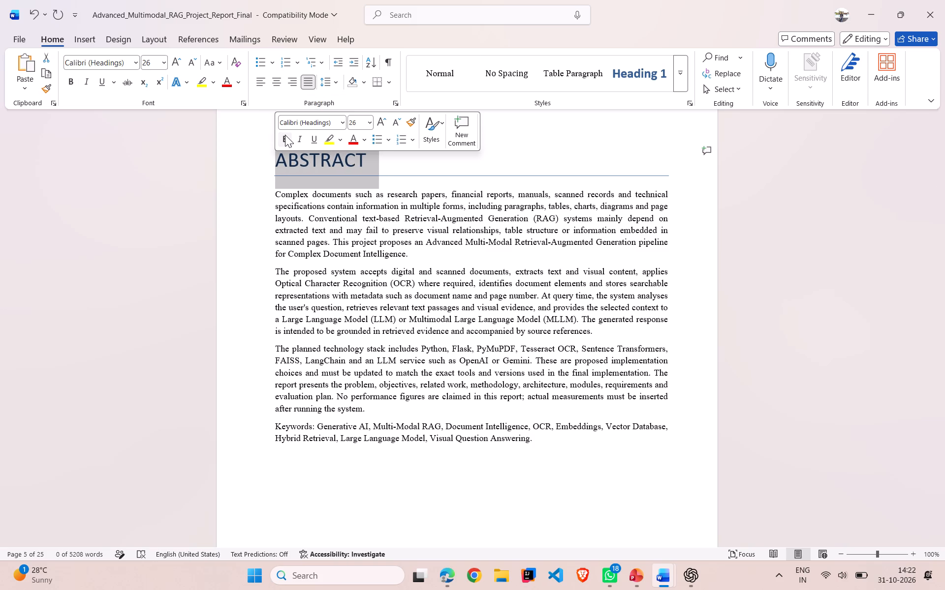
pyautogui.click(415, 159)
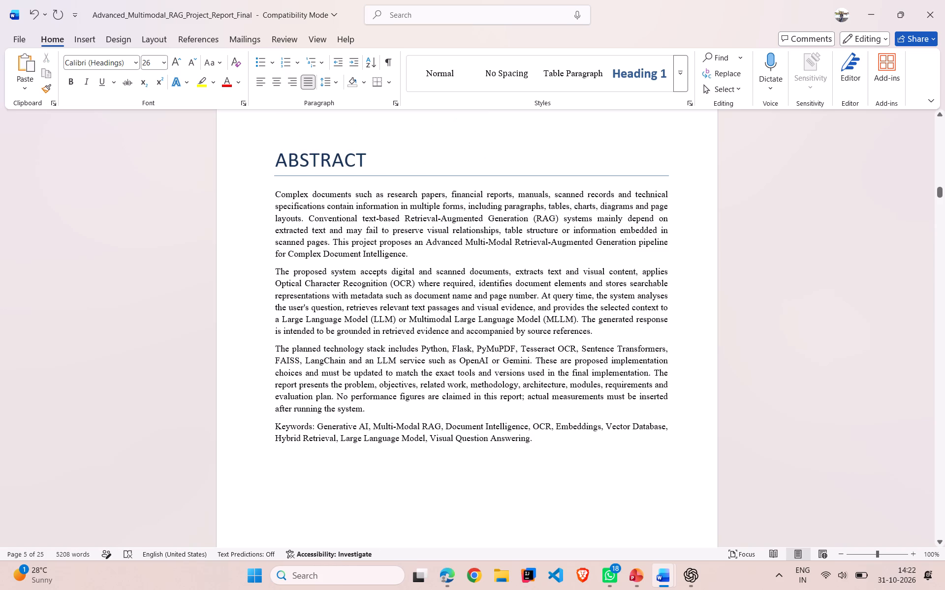
# Review the rest of the abstract page, the list of symbols and abbreviations, and the contents table.
pyautogui.scroll(-2, 457, 298)
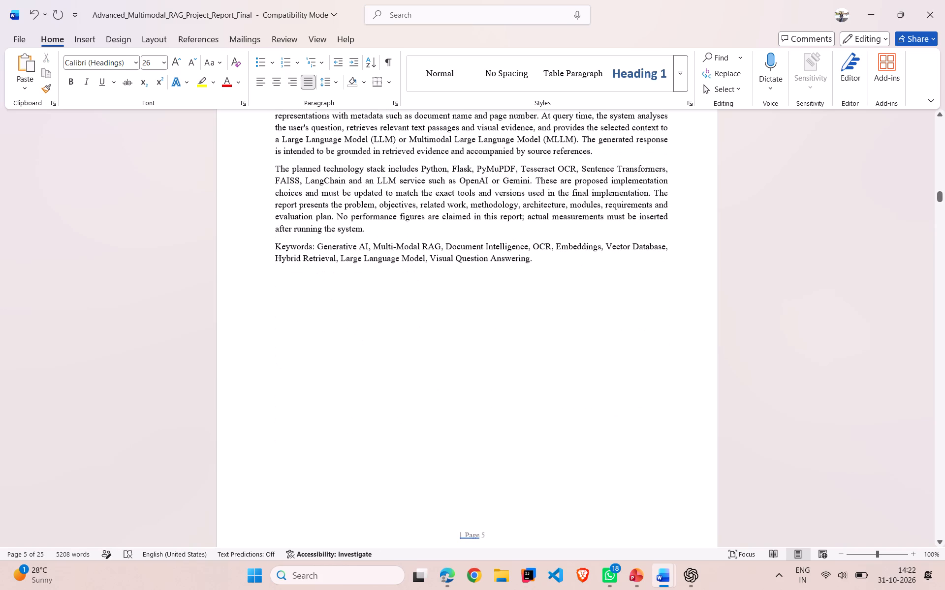
pyautogui.scroll(1, 457, 298)
pyautogui.scroll(-3, 457, 298)
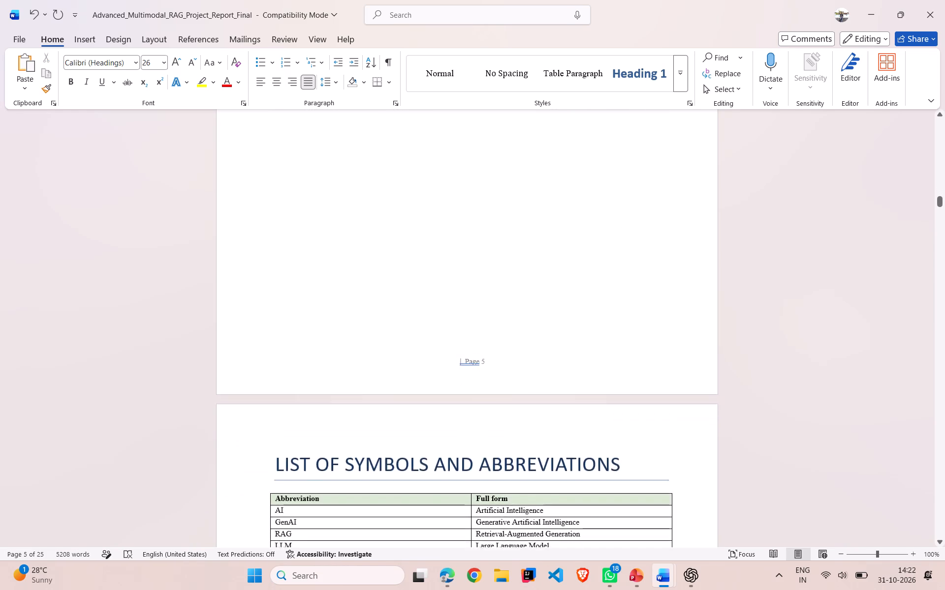
pyautogui.scroll(-2, 457, 298)
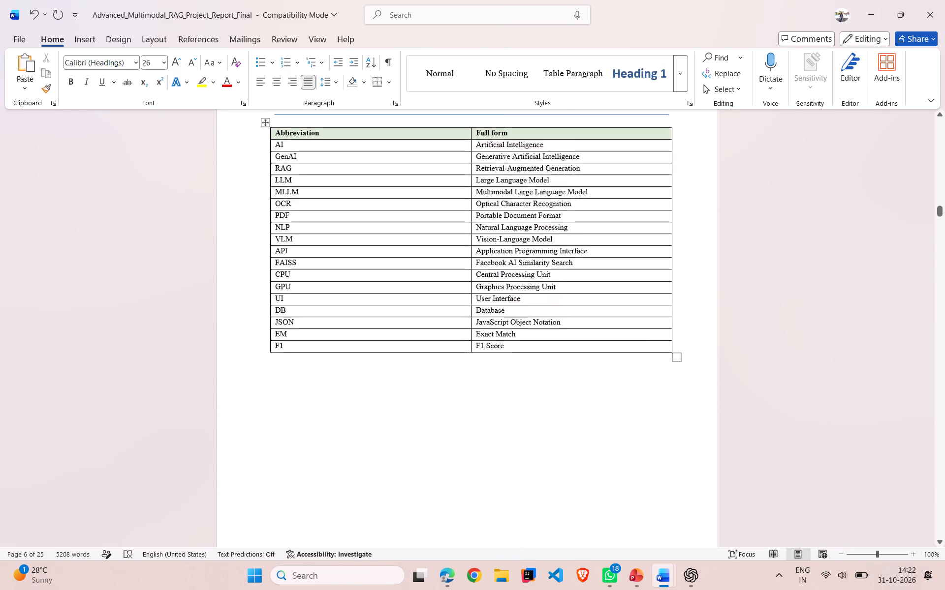
pyautogui.scroll(-2, 457, 298)
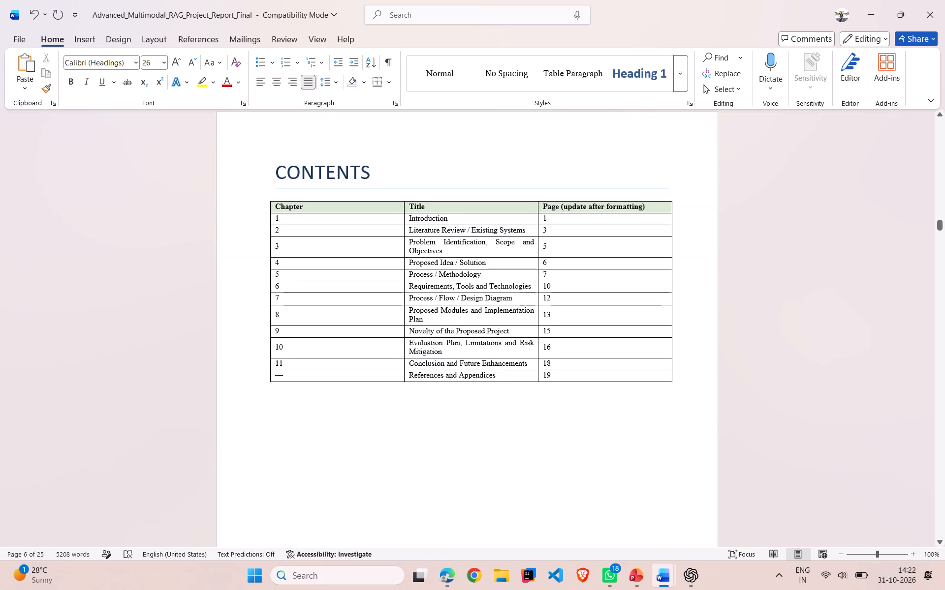
pyautogui.scroll(-1, 457, 298)
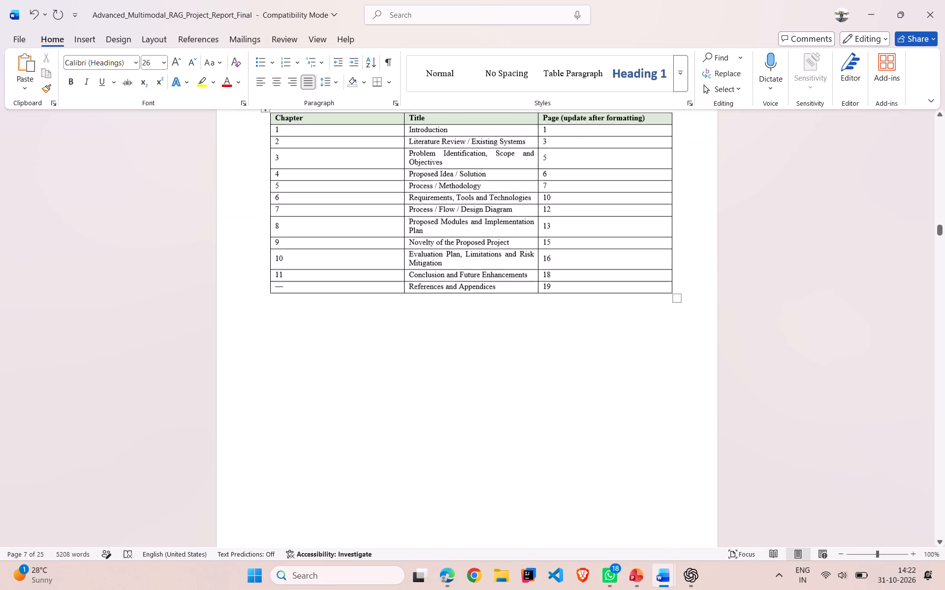
pyautogui.scroll(-1, 457, 298)
pyautogui.hscroll(2, 457, 298)
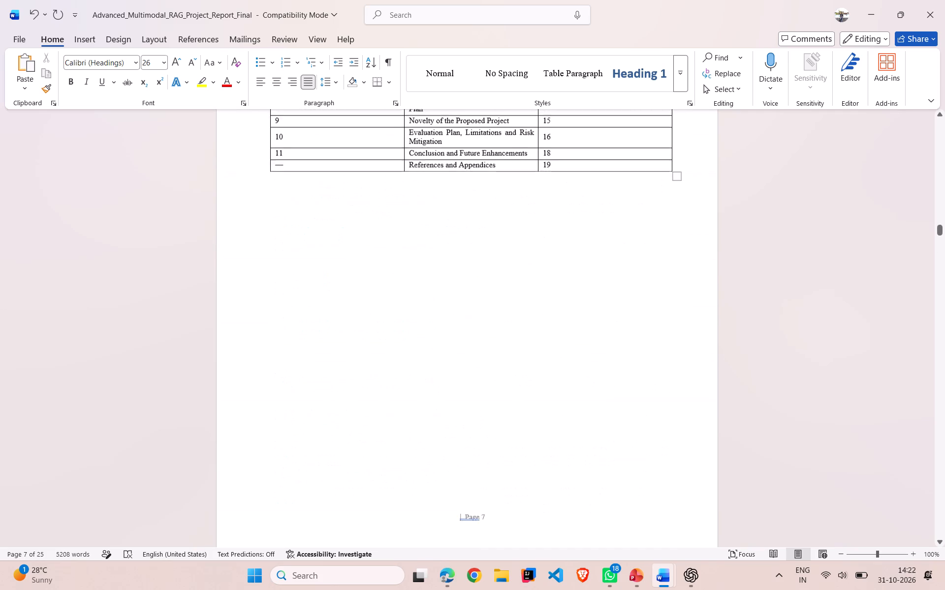
# Replace the report's CONTENTS heading and chapter table with the contents list copied from the 7CS1018 sample, from CONTENTS through Plagiarism Report.
pyautogui.scroll(2, 457, 298)
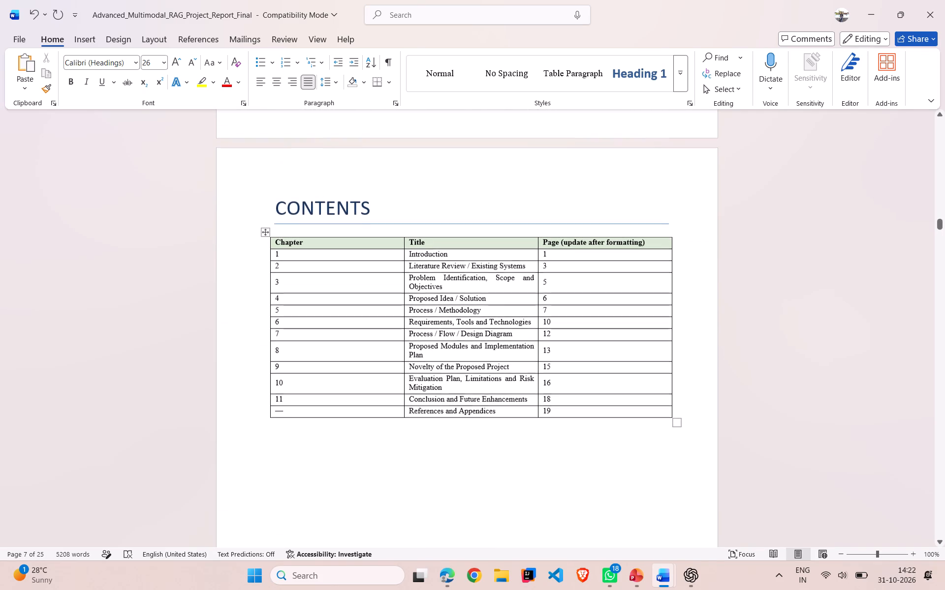
pyautogui.moveTo(268, 190); pyautogui.dragTo(682, 404)
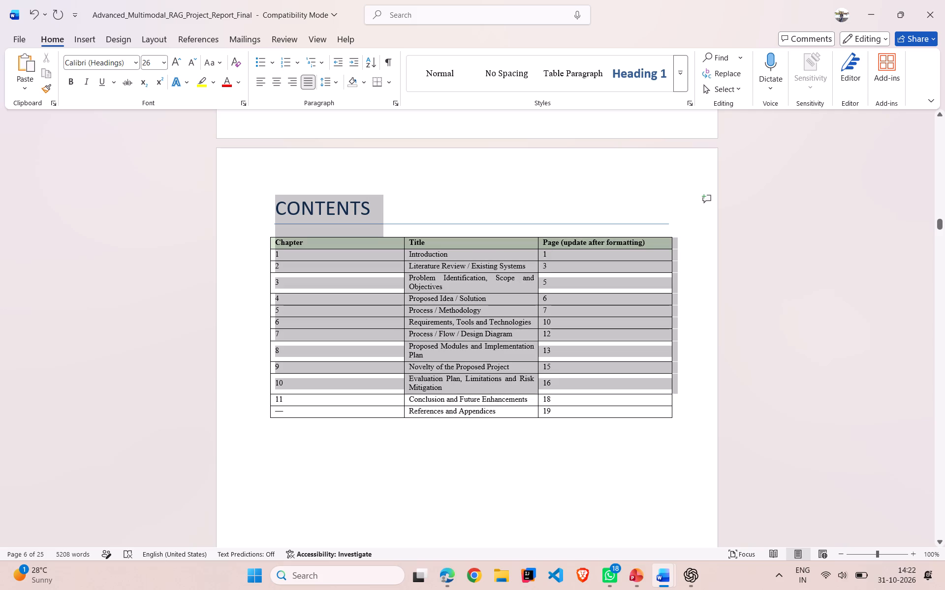
pyautogui.moveTo(682, 404); pyautogui.dragTo(674, 427)
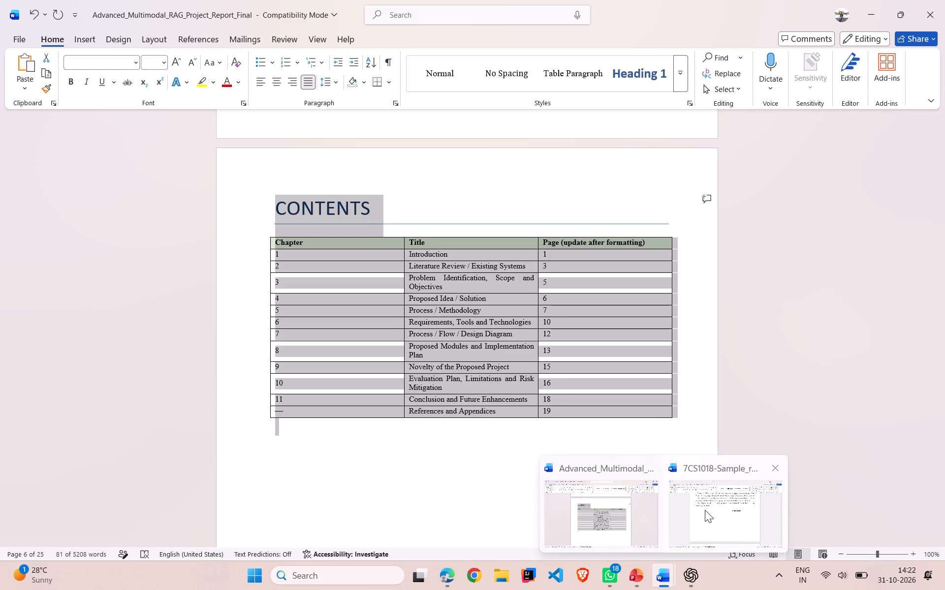
pyautogui.click(705, 510)
pyautogui.click(495, 374)
pyautogui.scroll(-2, 495, 374)
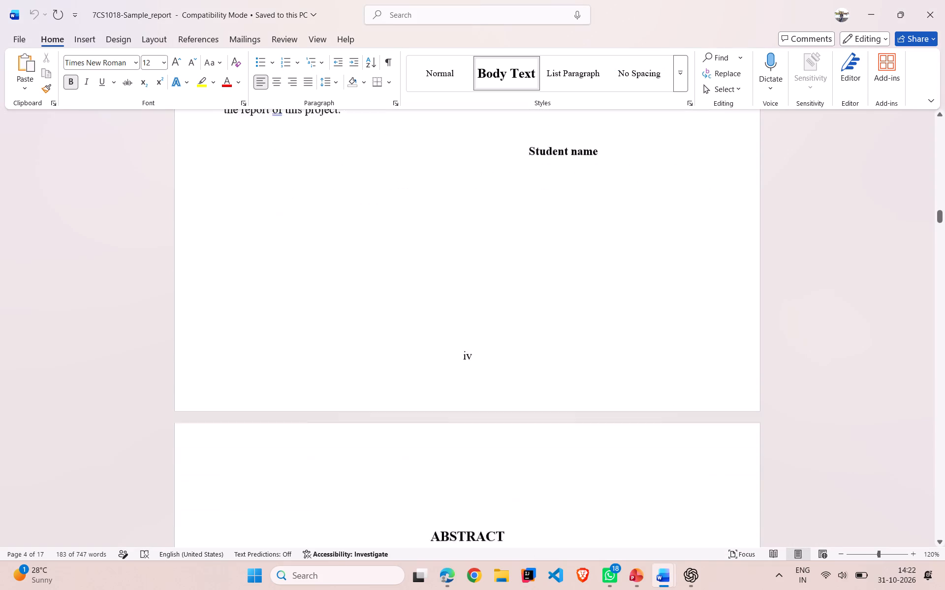
pyautogui.scroll(-2, 495, 374)
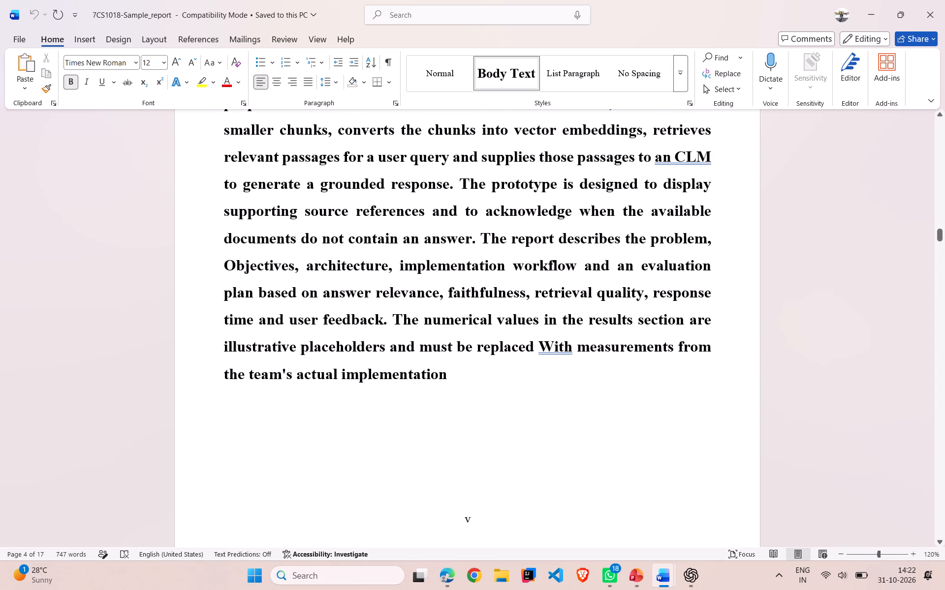
pyautogui.scroll(-1, 495, 374)
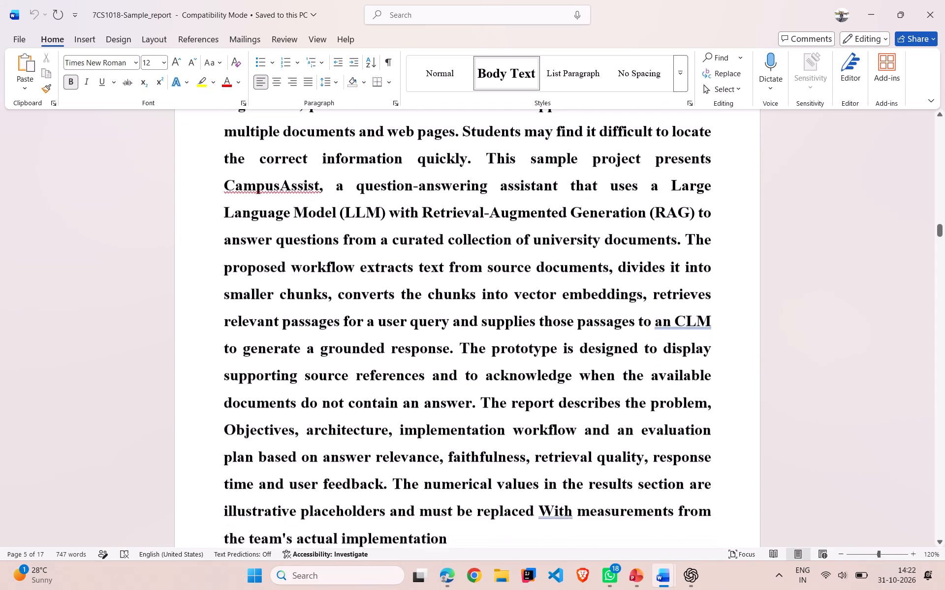
pyautogui.scroll(-2, 495, 374)
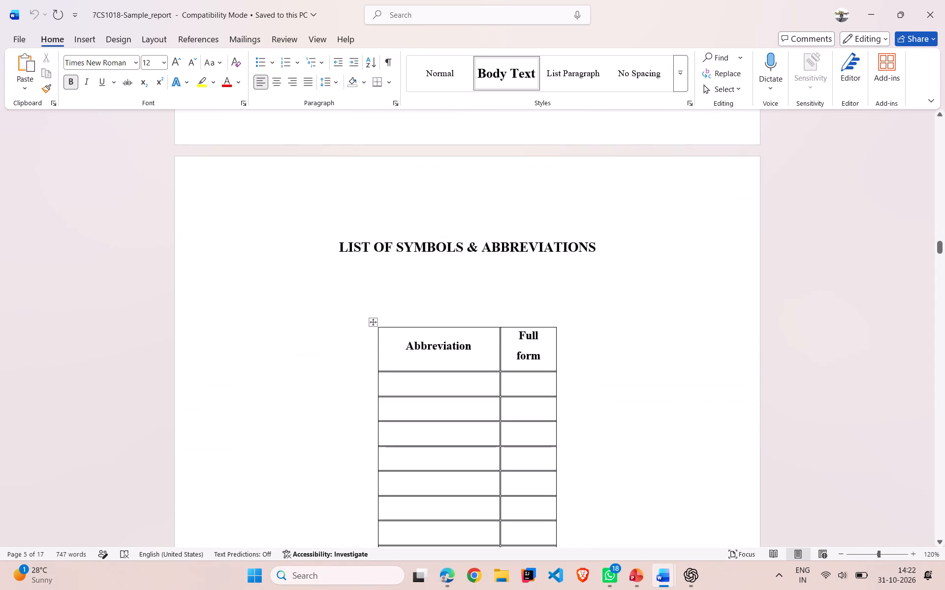
pyautogui.scroll(-5, 495, 374)
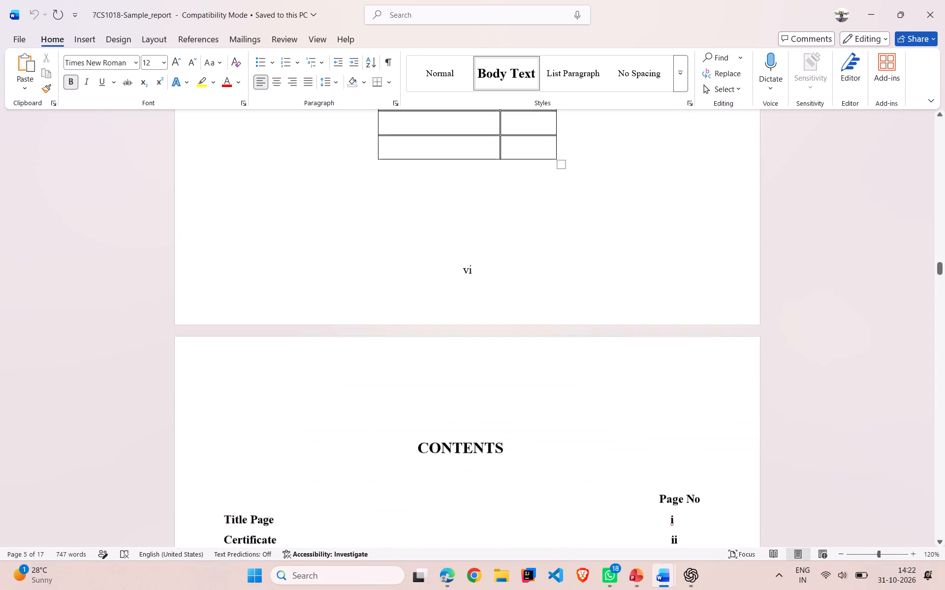
pyautogui.scroll(-1, 495, 374)
pyautogui.scroll(1, 495, 374)
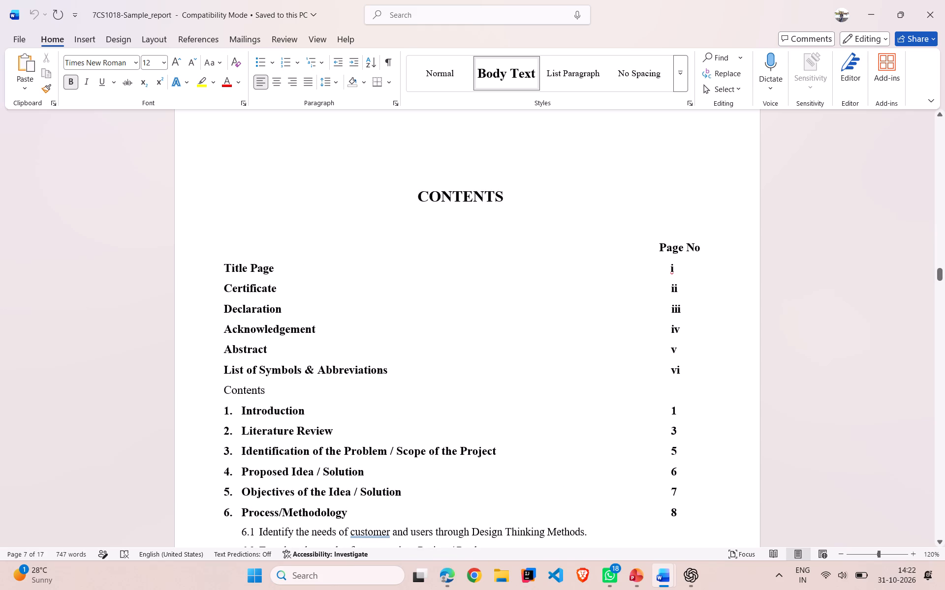
pyautogui.moveTo(222, 149); pyautogui.dragTo(541, 526)
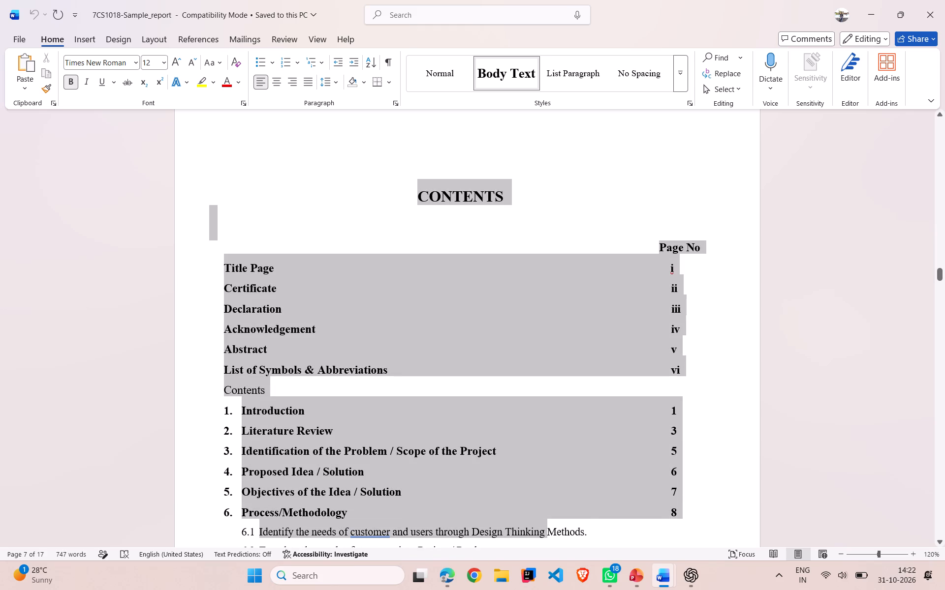
pyautogui.moveTo(541, 526); pyautogui.dragTo(497, 222)
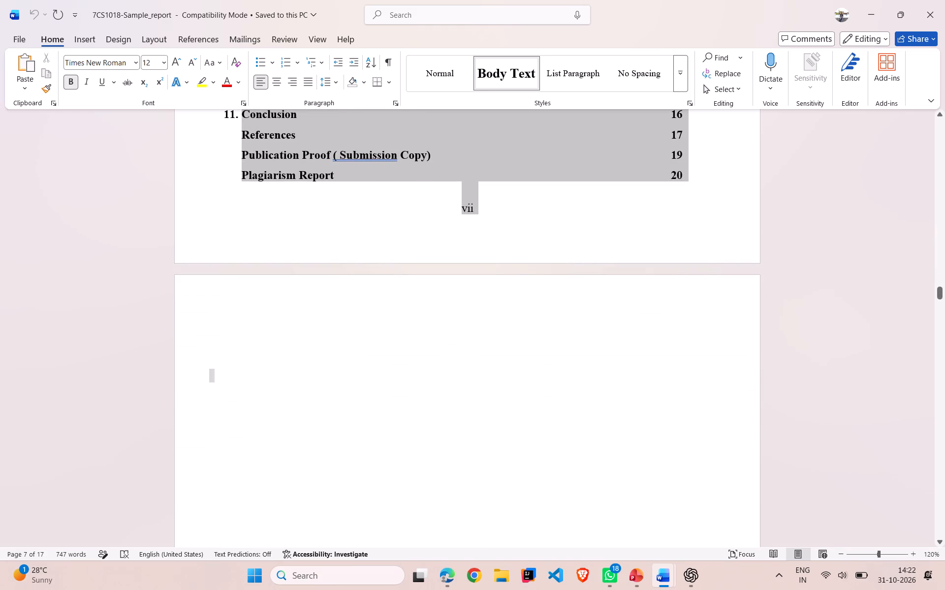
pyautogui.moveTo(497, 222); pyautogui.dragTo(695, 168)
pyautogui.hotkey('ctrl', 'c')
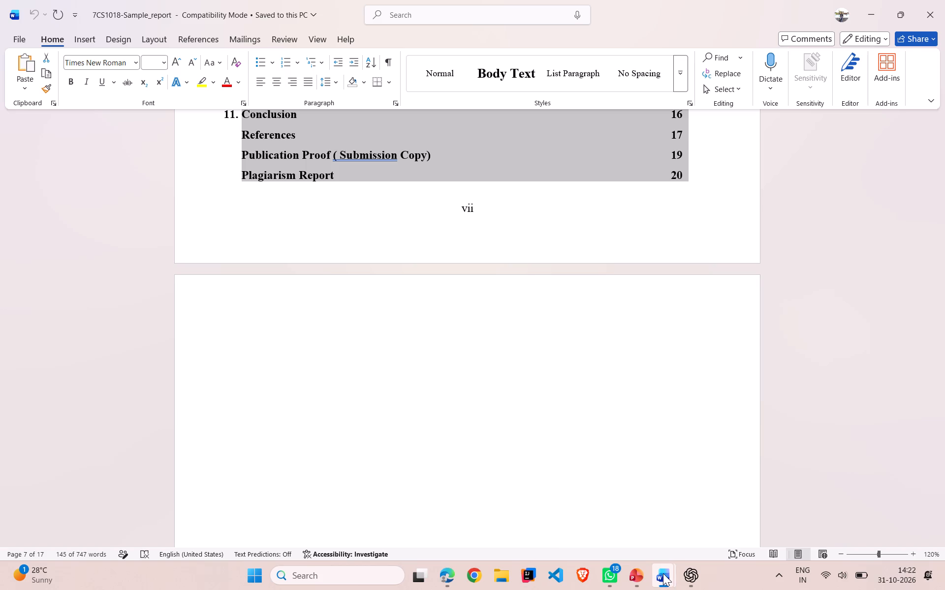
pyautogui.click(603, 505)
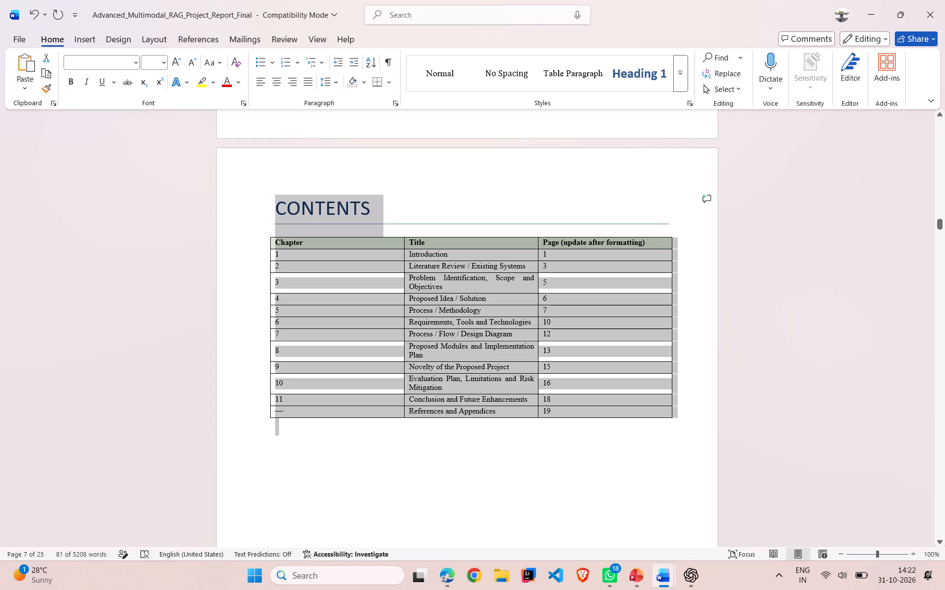
pyautogui.hotkey('ctrl', 'v')
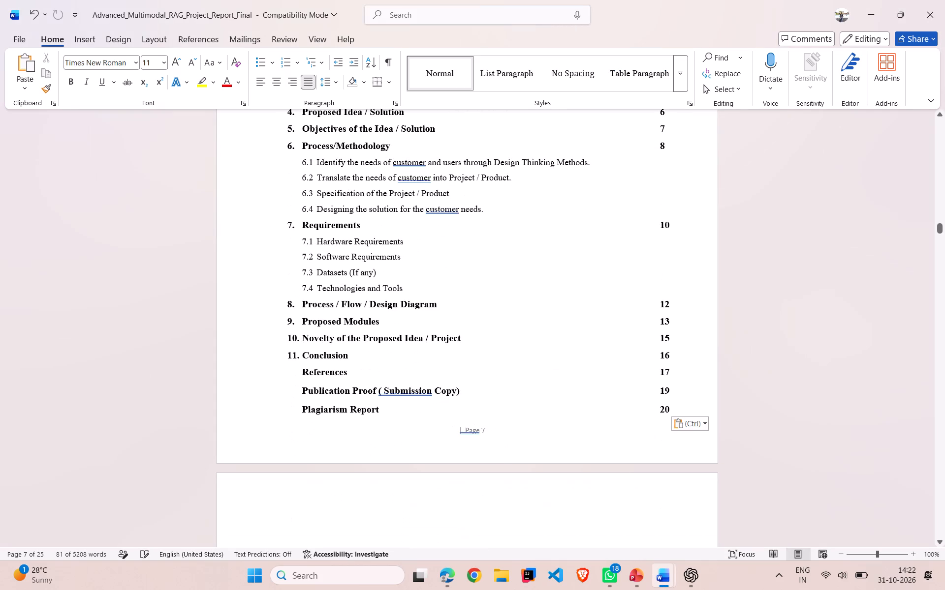
# Make the CONTENTS heading above the pasted contents list bold.
pyautogui.scroll(3, 466, 403)
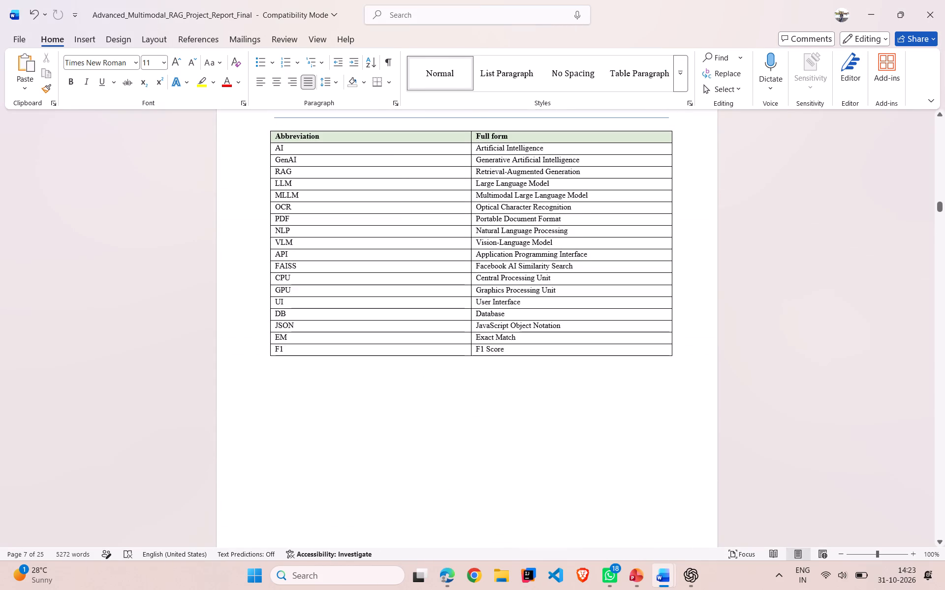
pyautogui.scroll(-2, 466, 403)
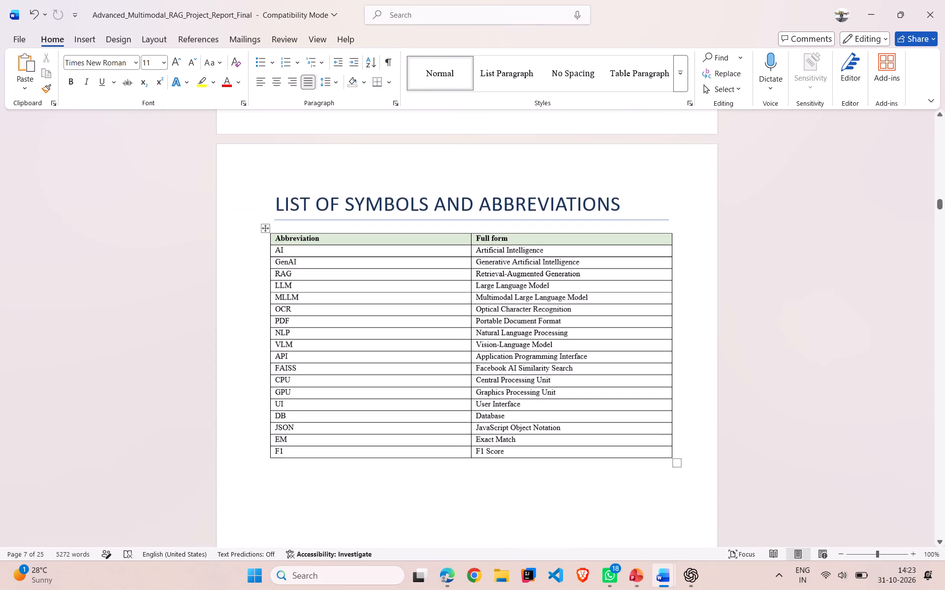
pyautogui.scroll(-2, 466, 403)
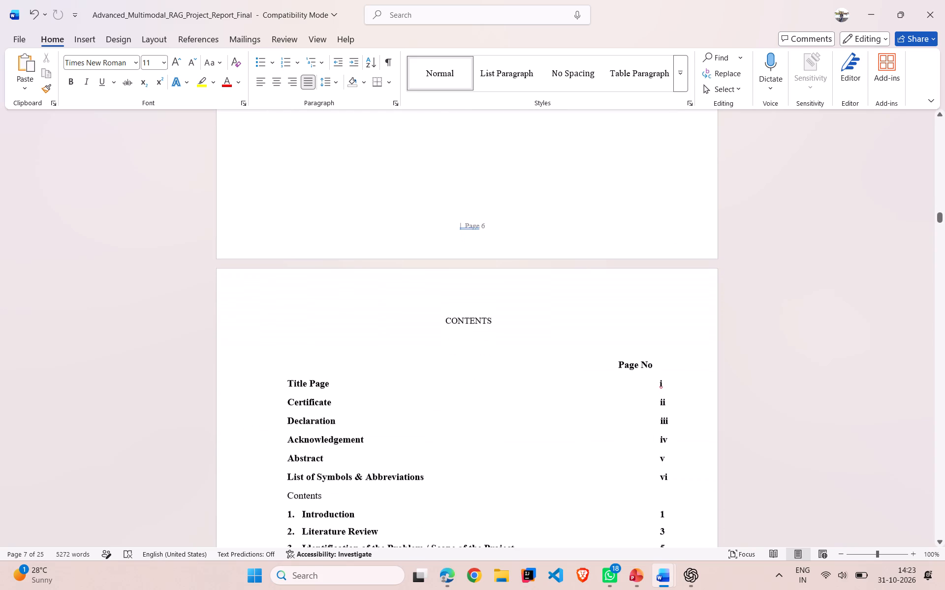
pyautogui.moveTo(499, 316); pyautogui.dragTo(438, 318)
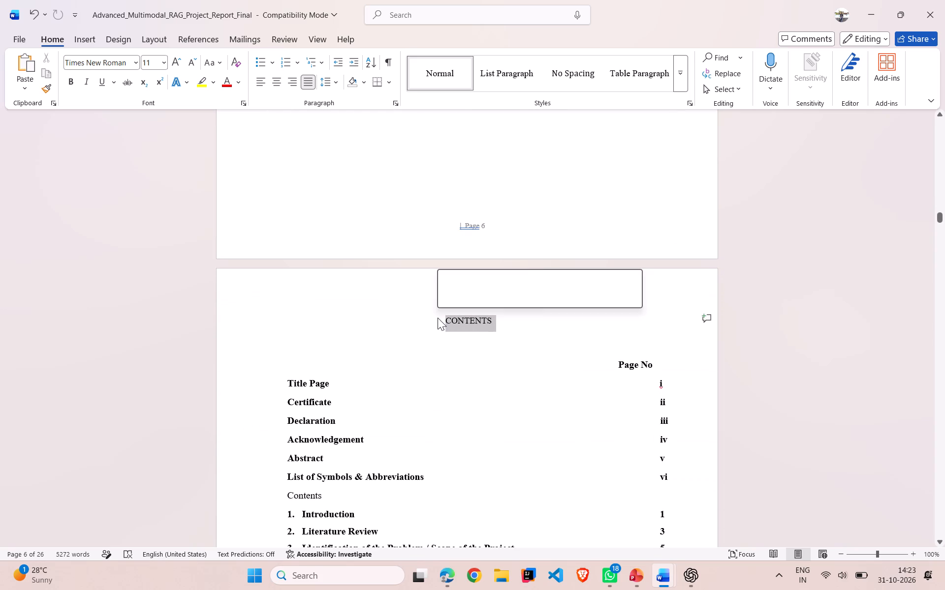
pyautogui.click(447, 293)
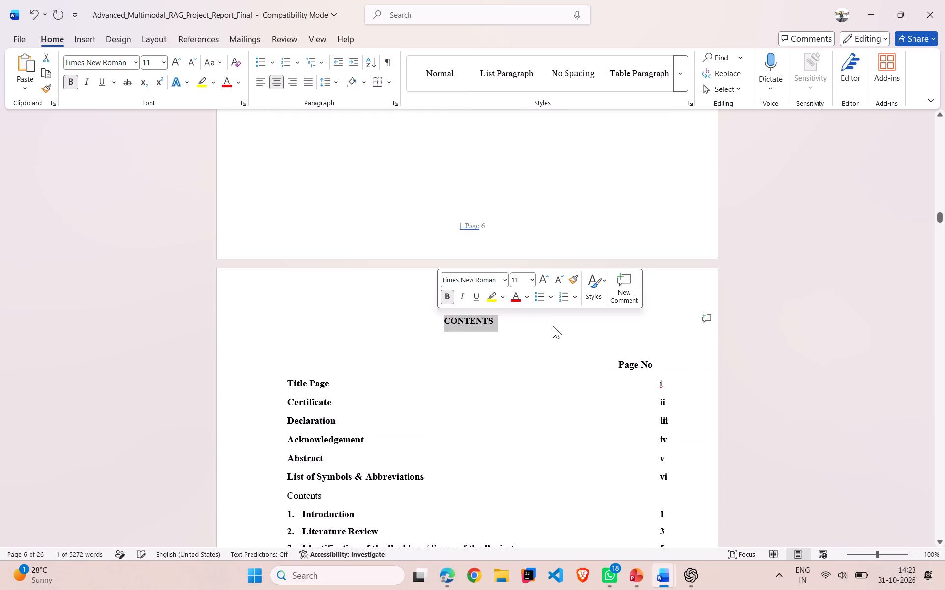
pyautogui.click(553, 326)
# Remove the blank page between the contents list and the 1. INTRODUCTION chapter.
pyautogui.scroll(-1, 553, 326)
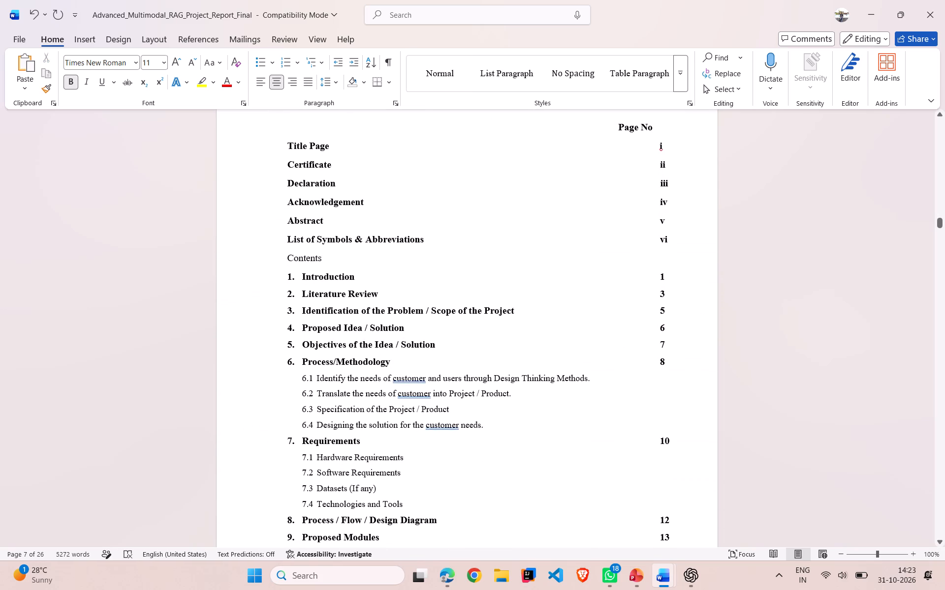
pyautogui.scroll(-2, 553, 326)
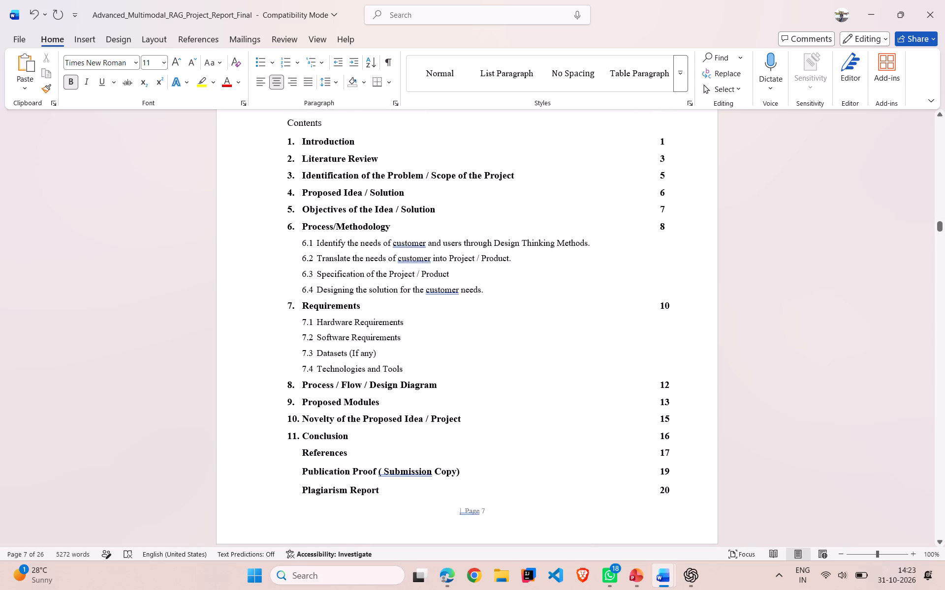
pyautogui.scroll(-3, 553, 326)
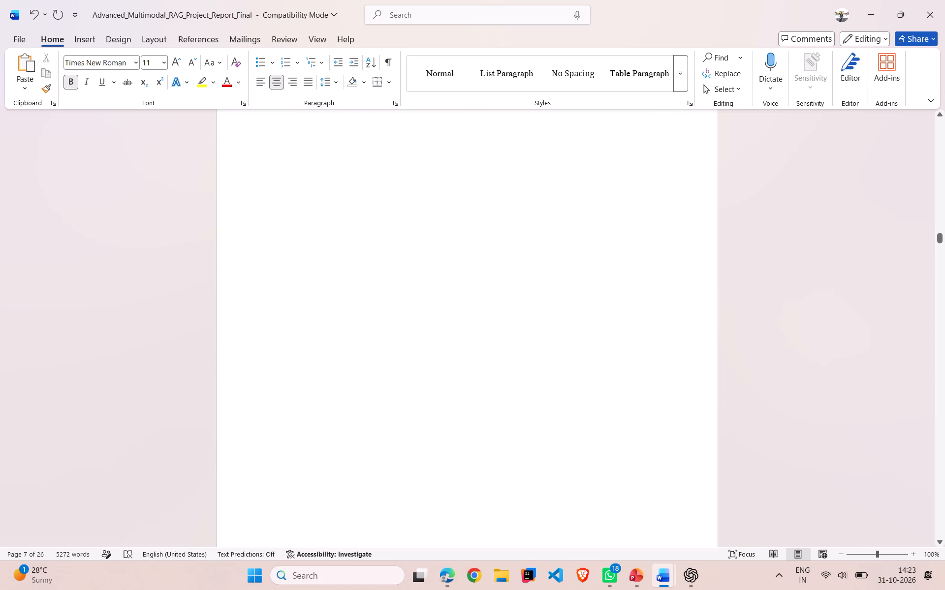
pyautogui.scroll(-1, 553, 326)
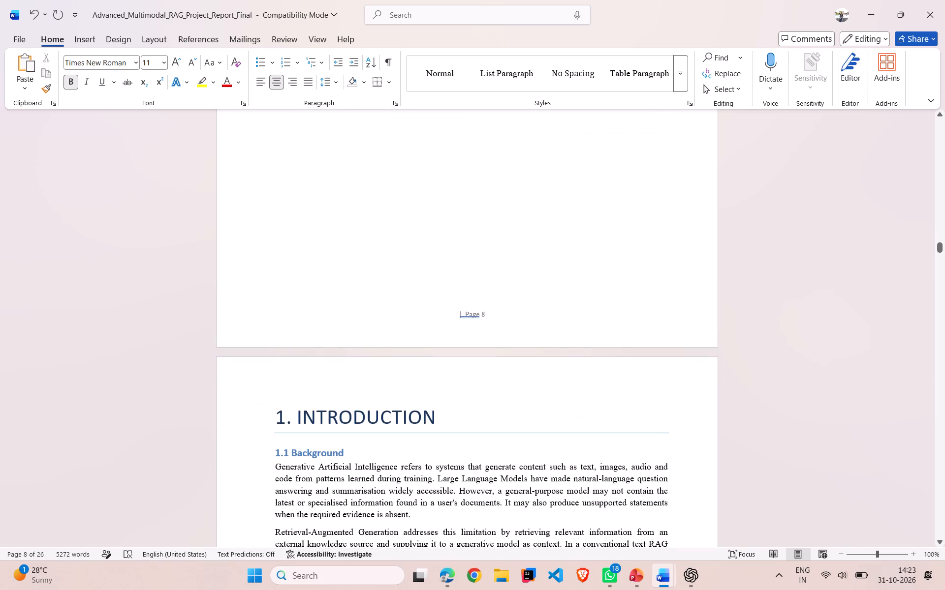
pyautogui.scroll(3, 393, 265)
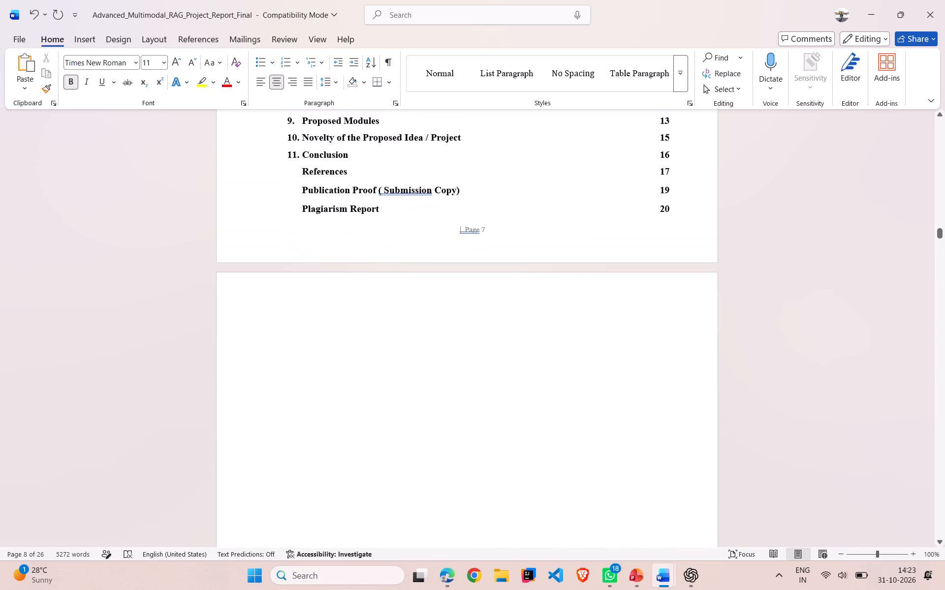
pyautogui.click(269, 293)
pyautogui.press('Delete')
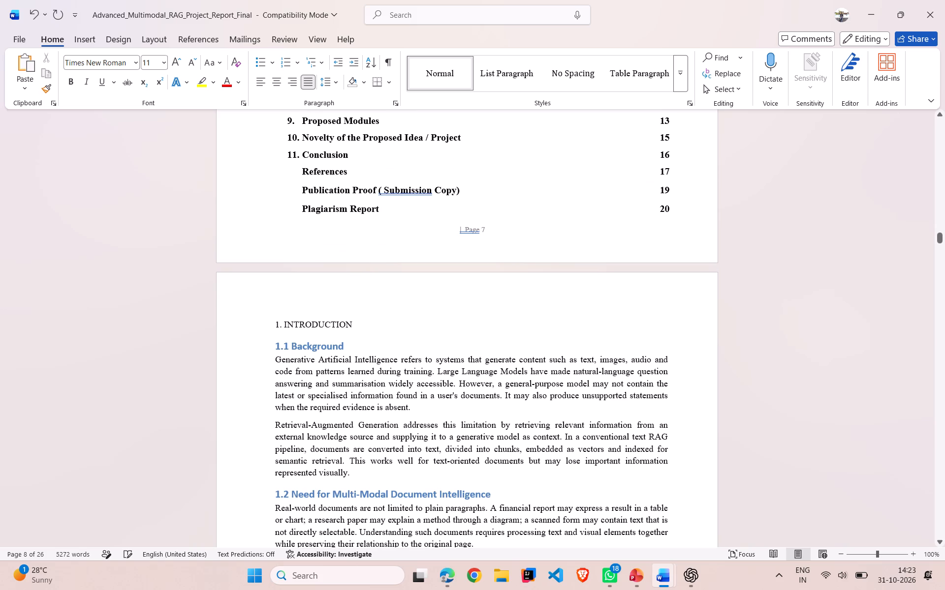
# Make the 1. INTRODUCTION chapter heading bold.
pyautogui.scroll(-1, 269, 293)
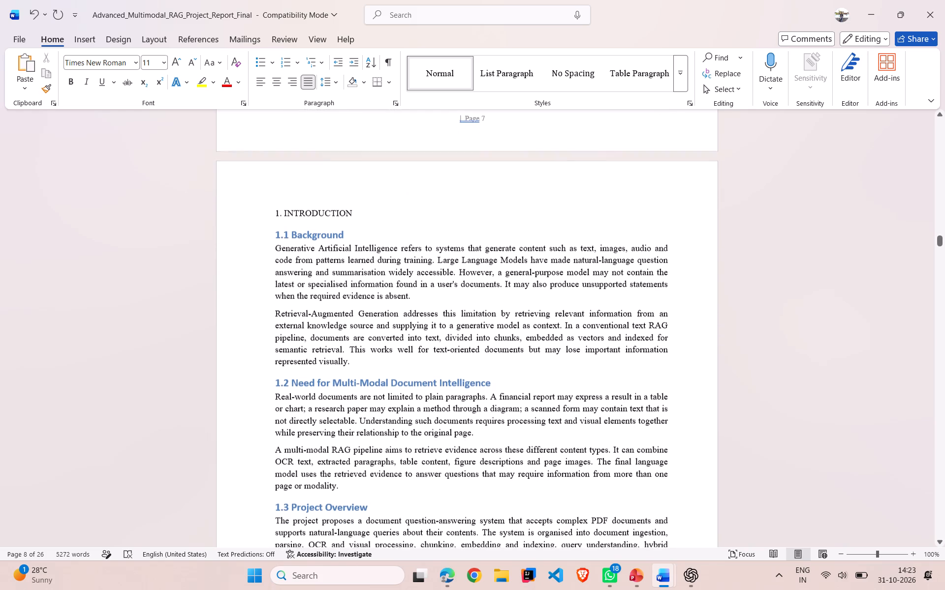
pyautogui.moveTo(355, 214); pyautogui.dragTo(262, 208)
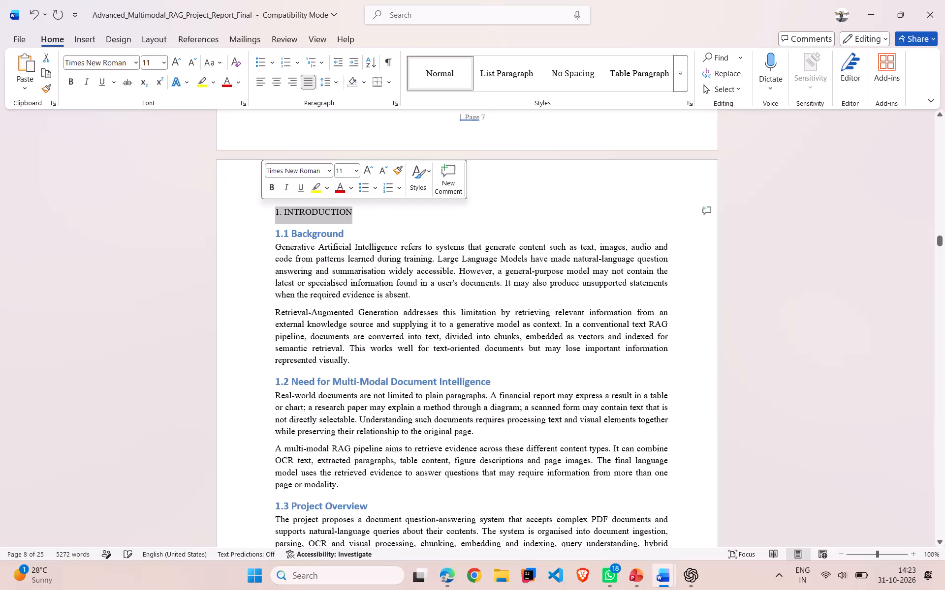
pyautogui.click(273, 186)
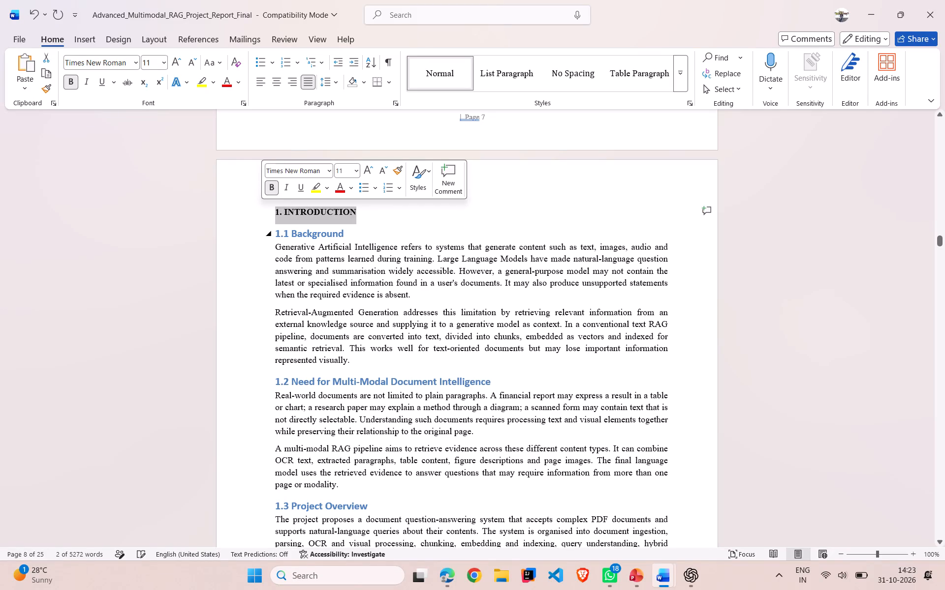
pyautogui.click(428, 229)
# Review the headings and layout of the report's chapters from Introduction through Requirements, Tools and Technologies.
pyautogui.scroll(-1, 428, 229)
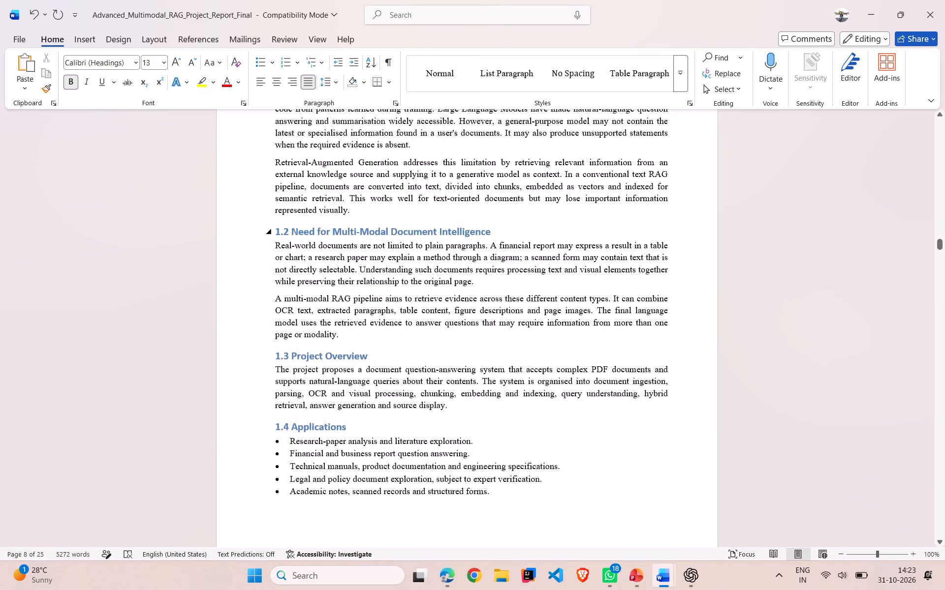
pyautogui.scroll(-3, 428, 229)
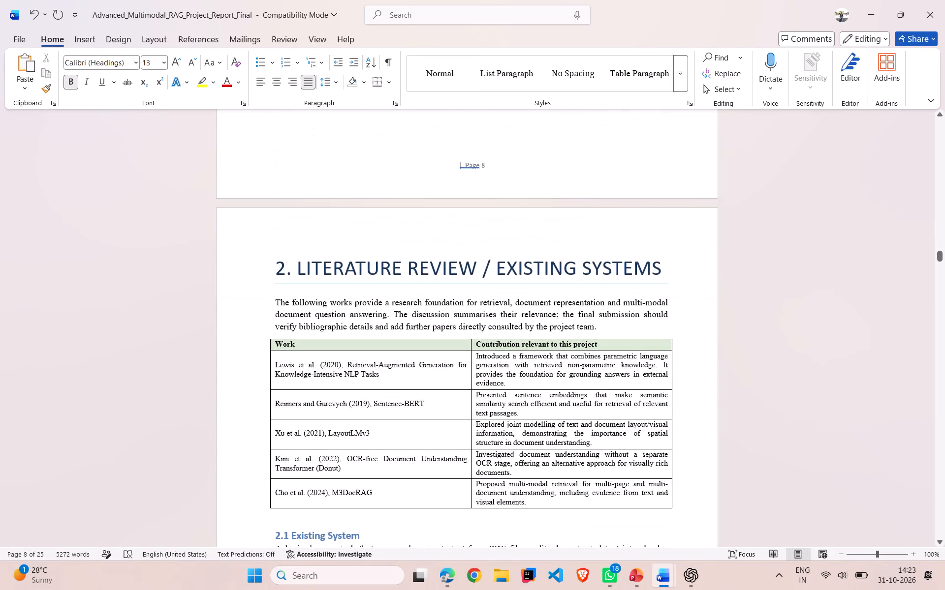
pyautogui.scroll(-4, 428, 229)
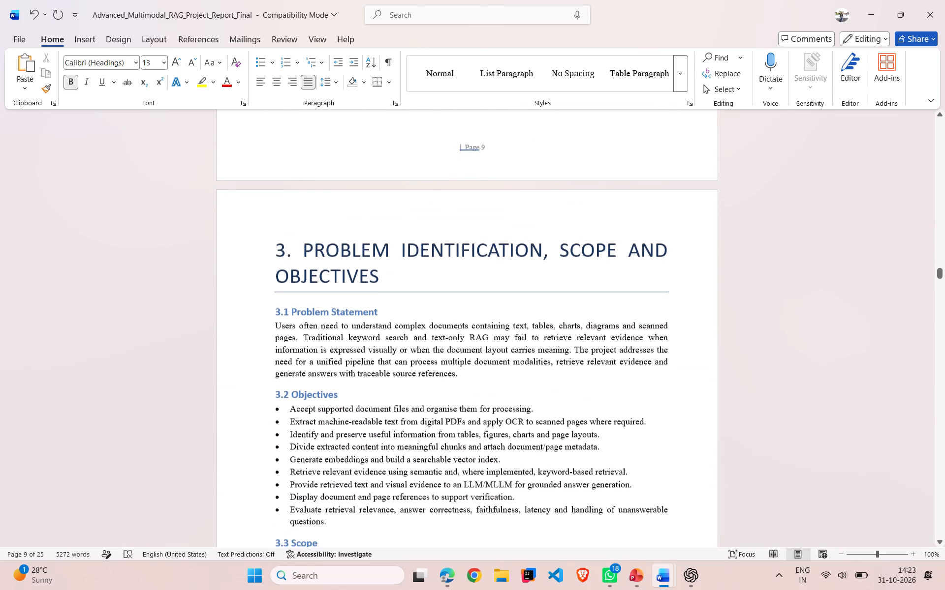
pyautogui.scroll(-4, 428, 229)
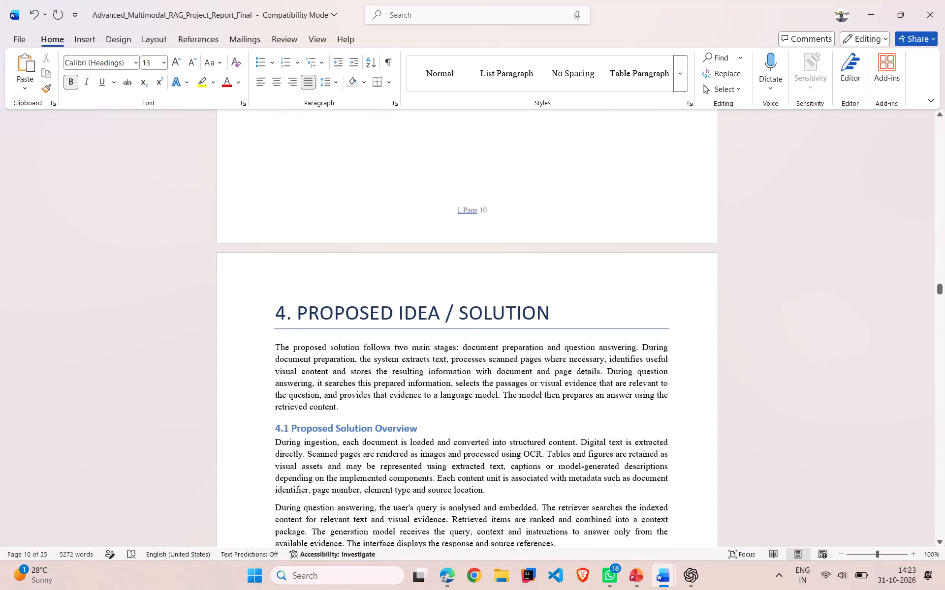
pyautogui.scroll(-4, 428, 229)
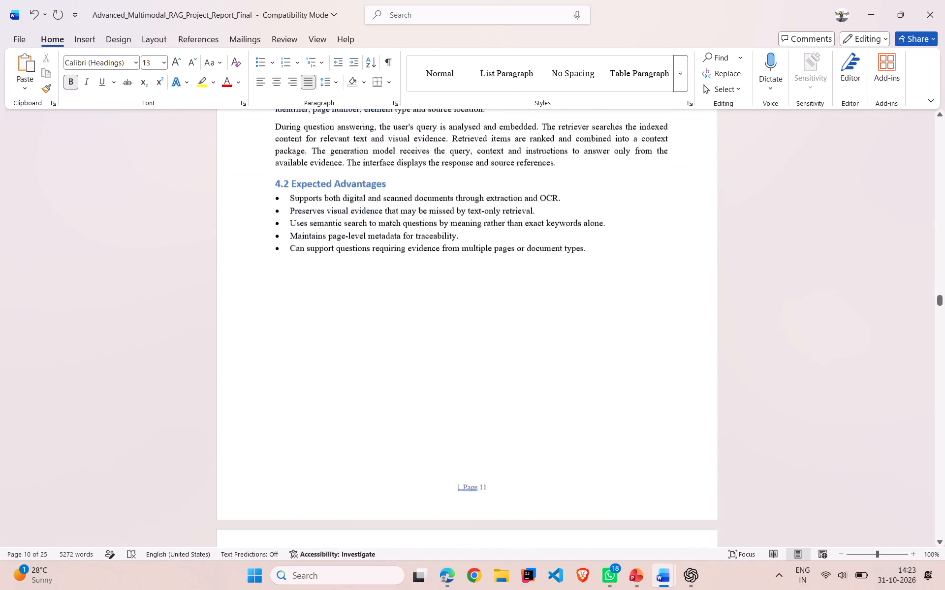
pyautogui.scroll(-4, 428, 229)
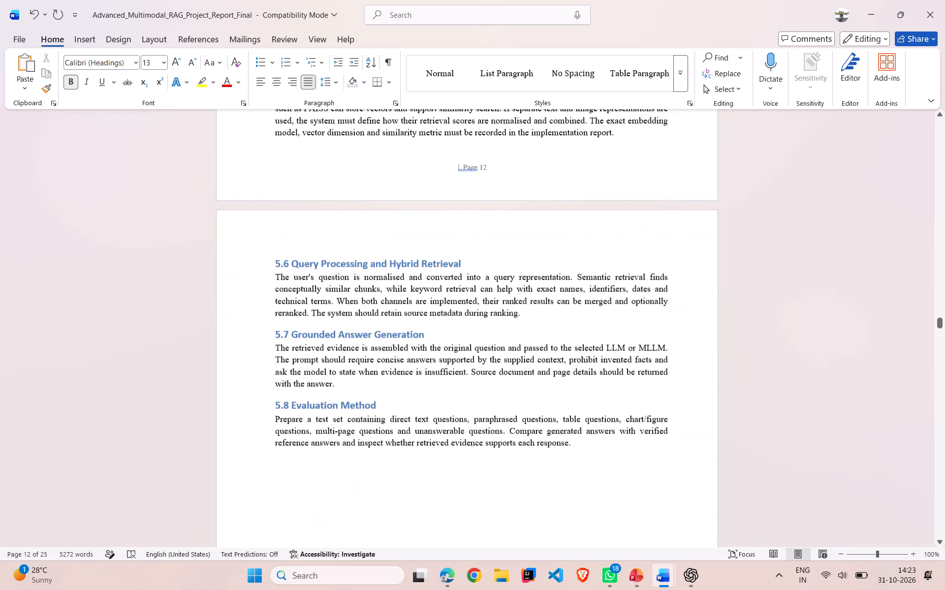
pyautogui.scroll(-4, 428, 229)
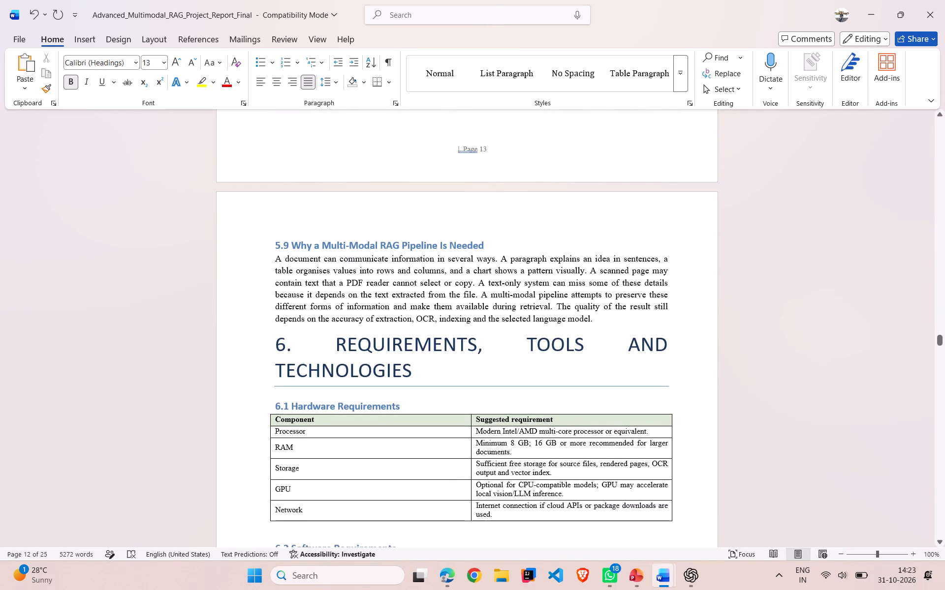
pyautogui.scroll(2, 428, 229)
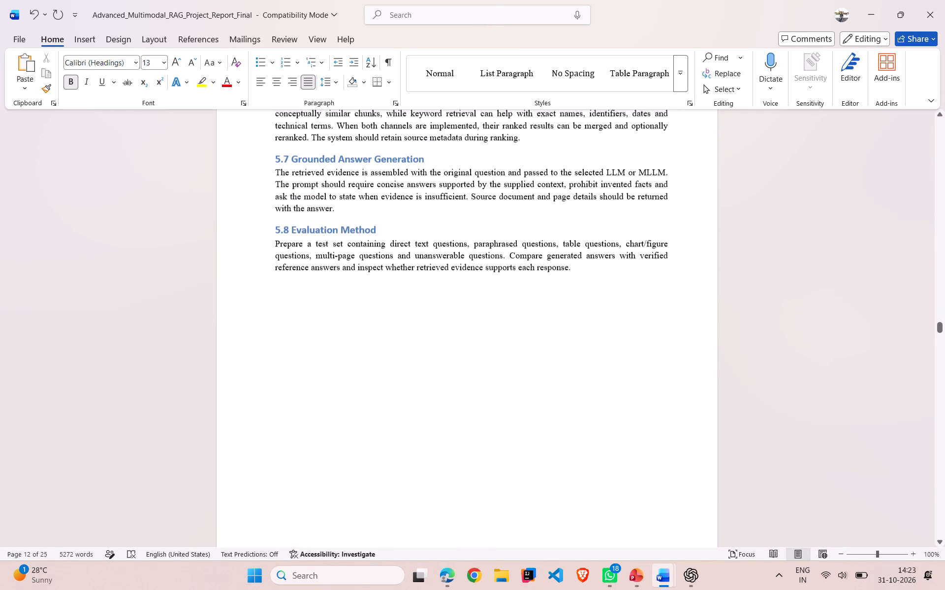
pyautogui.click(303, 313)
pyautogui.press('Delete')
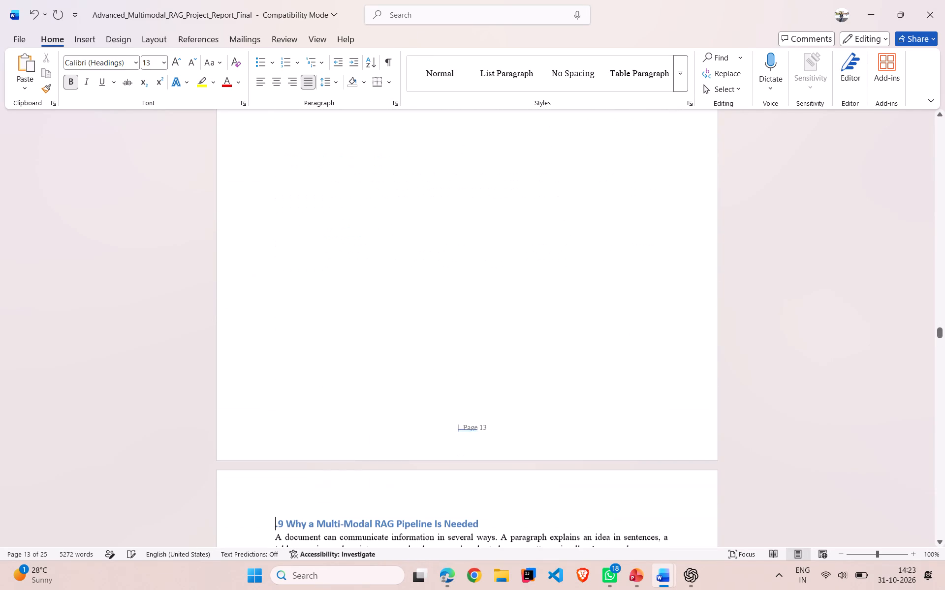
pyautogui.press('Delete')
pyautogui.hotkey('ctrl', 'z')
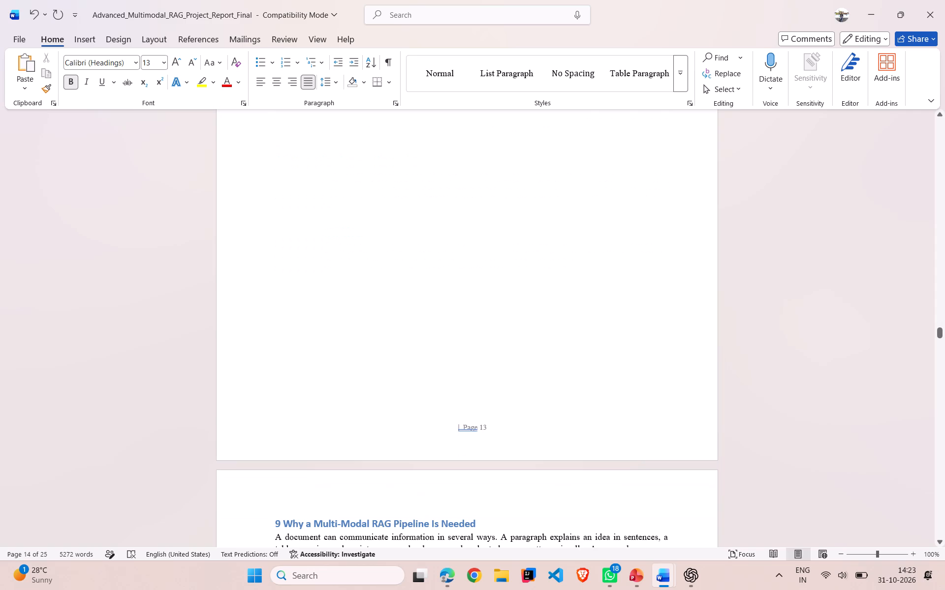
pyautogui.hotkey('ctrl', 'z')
# Remove the page break after section 5.8 Evaluation Method so section 5.9 follows directly on the same page.
pyautogui.scroll(1, 303, 313)
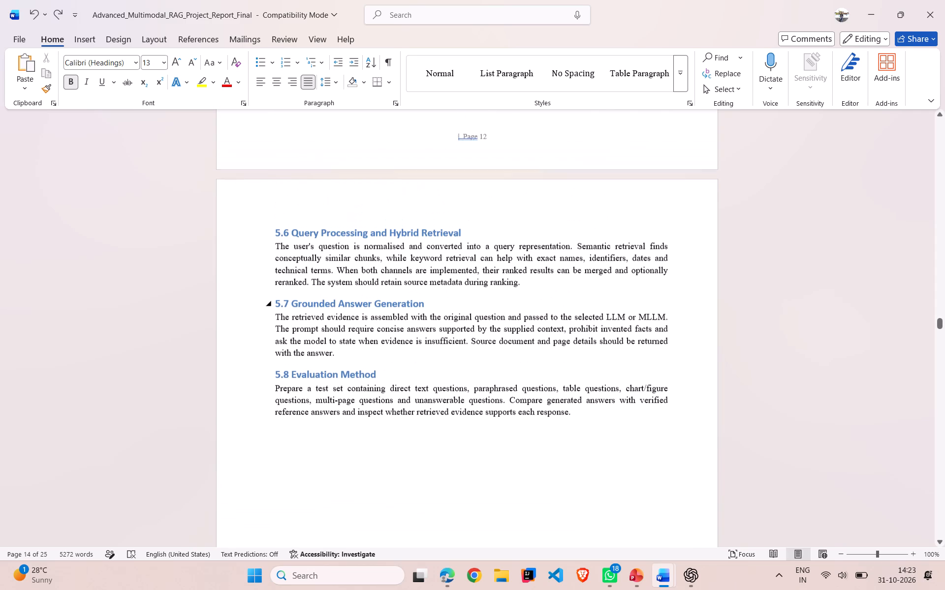
pyautogui.click(295, 452)
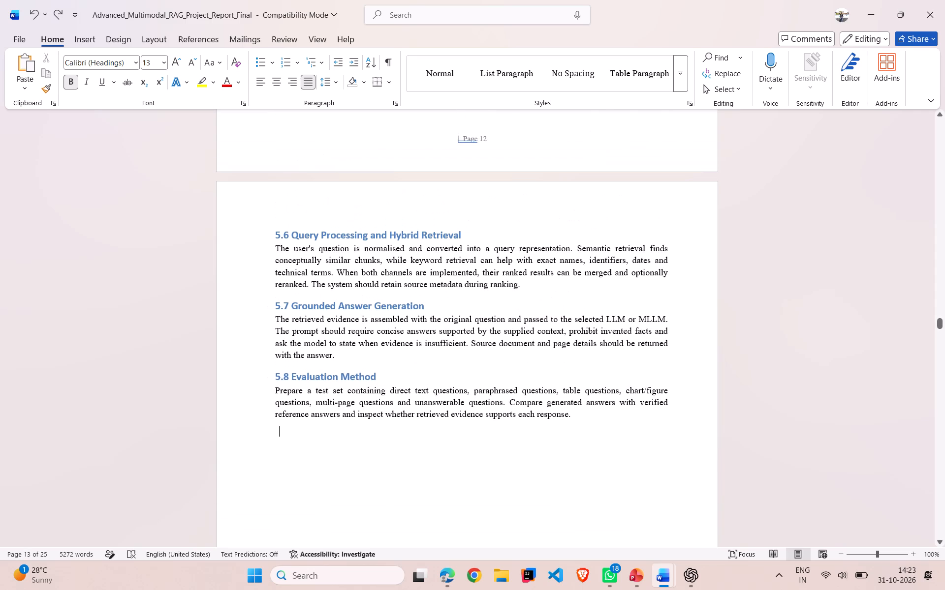
pyautogui.press('BackSpace')
pyautogui.press('BackSpace')
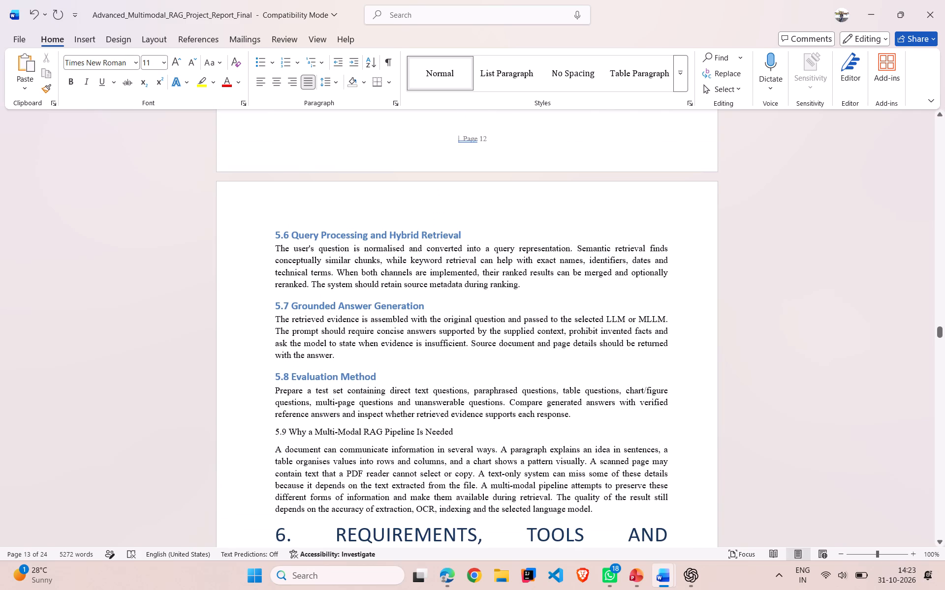
# Make the line "5.9 Why a Multi-Modal RAG Pipeline Is Needed" bold.
pyautogui.moveTo(455, 429); pyautogui.dragTo(276, 429)
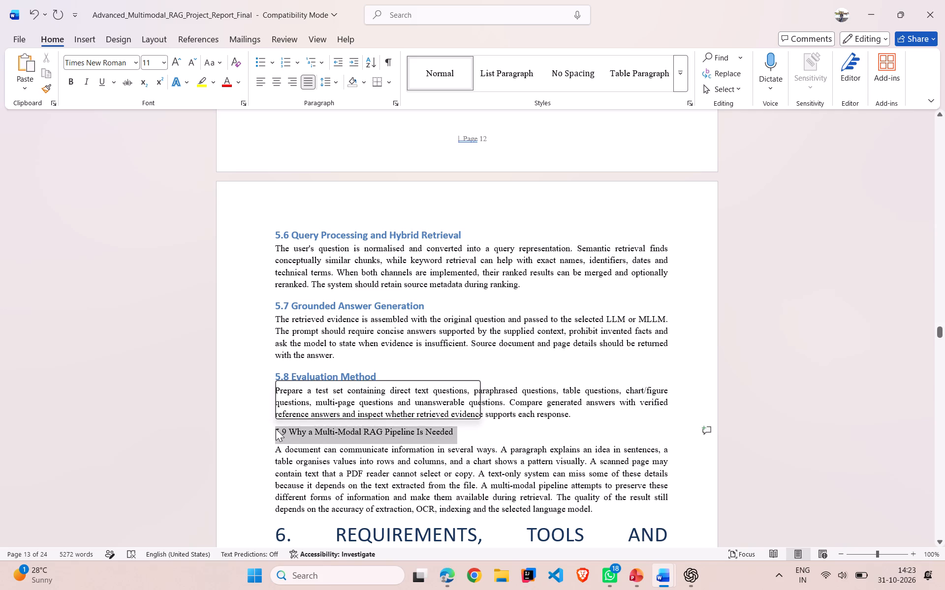
pyautogui.click(284, 409)
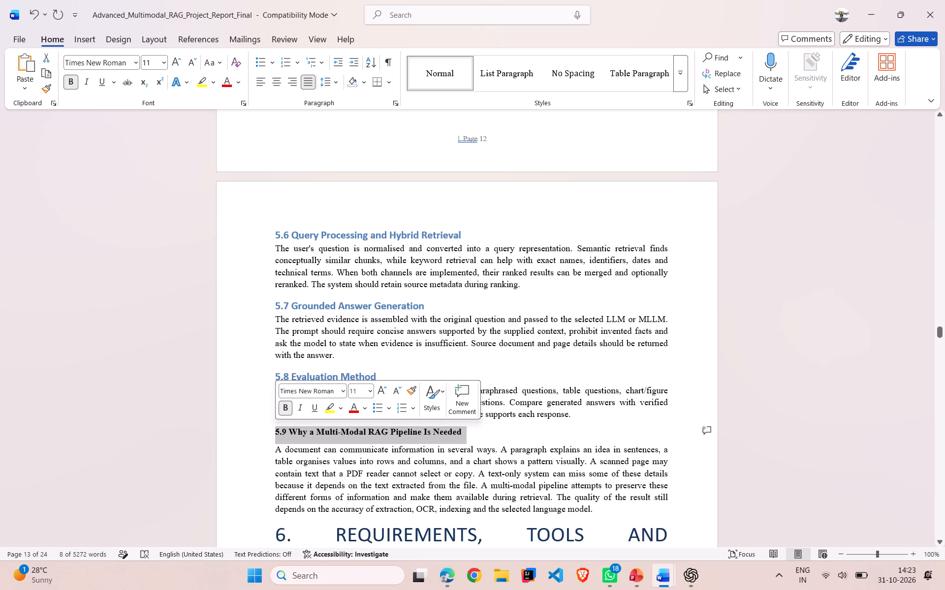
pyautogui.click(518, 433)
# Insert blank lines before the 6. REQUIREMENTS, TOOLS AND TECHNOLOGIES heading so the chapter starts on a new page.
pyautogui.scroll(-1, 518, 433)
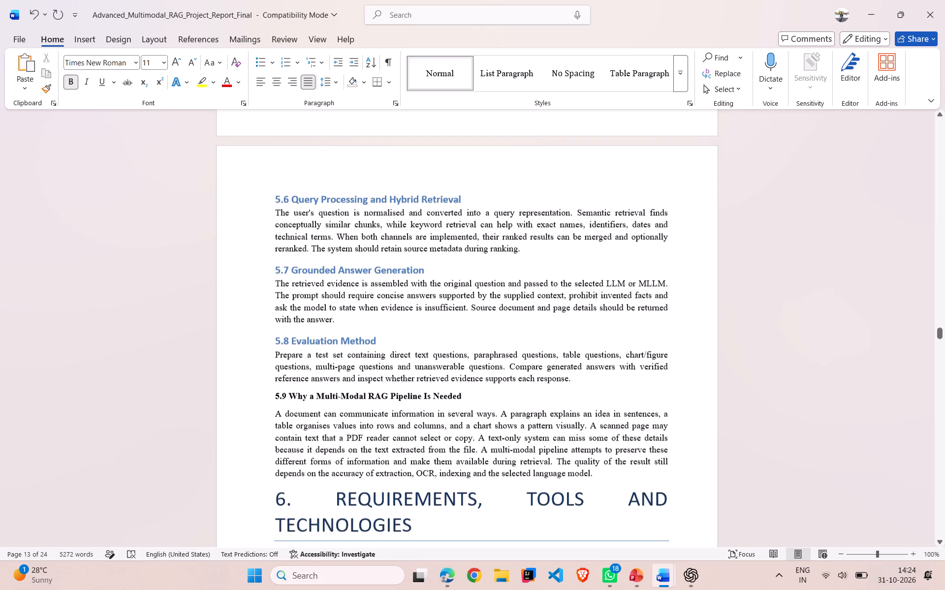
pyautogui.scroll(-1, 518, 433)
pyautogui.click(275, 300)
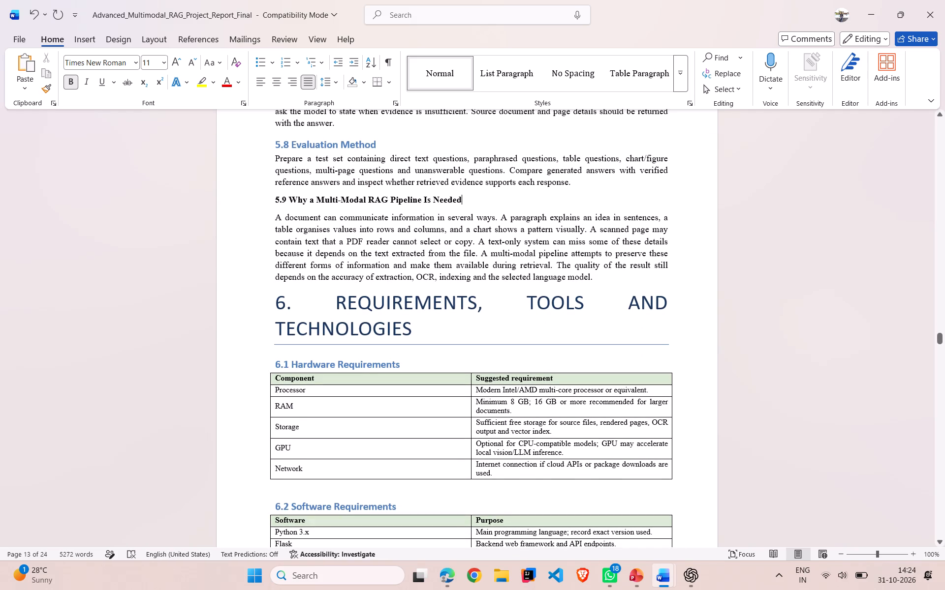
pyautogui.press('Return')
pyautogui.press('Return')
pyautogui.press('Return')
pyautogui.press('Return')
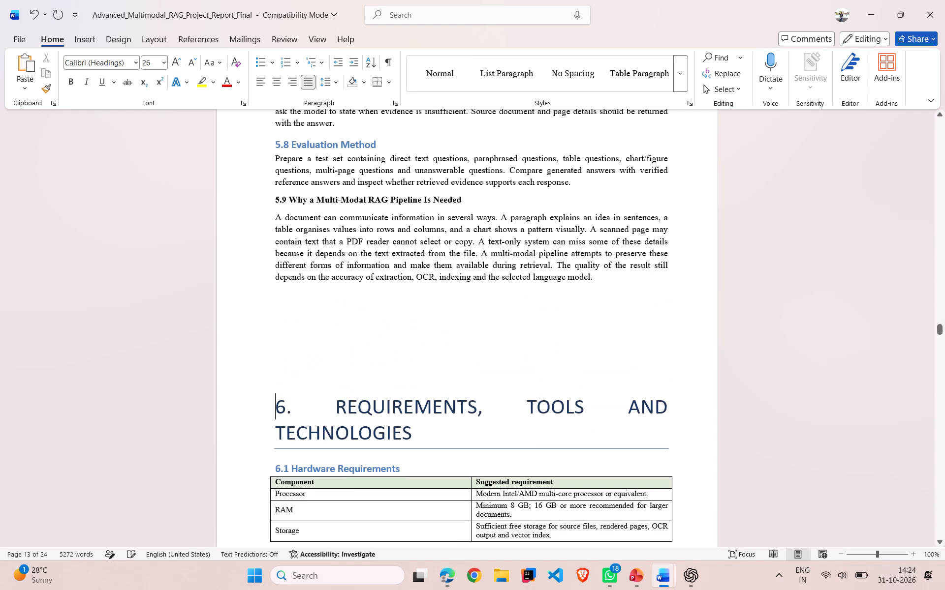
pyautogui.press('Return')
pyautogui.press('Return')
pyautogui.press('Return')
pyautogui.press('Return')
pyautogui.press('Return')
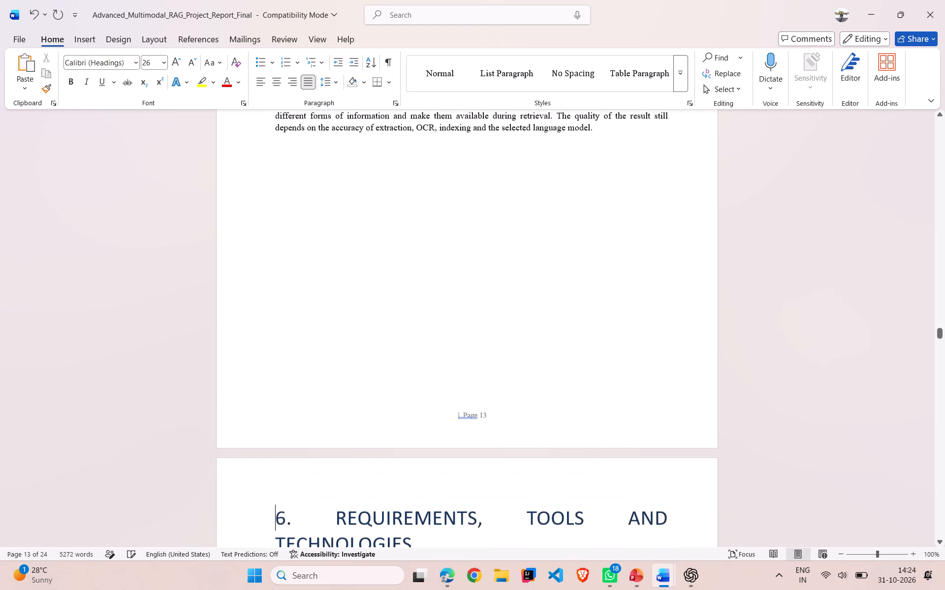
# Set the 6. REQUIREMENTS, TOOLS AND TECHNOLOGIES heading to 18 pt and add a blank line before it to keep it atop the new page.
pyautogui.scroll(-1, 275, 300)
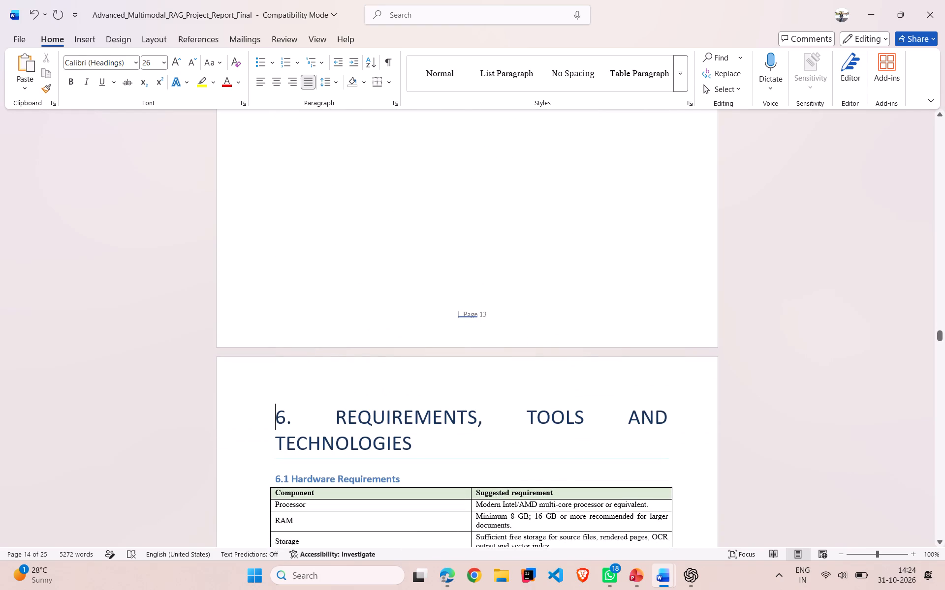
pyautogui.moveTo(412, 449); pyautogui.dragTo(254, 407)
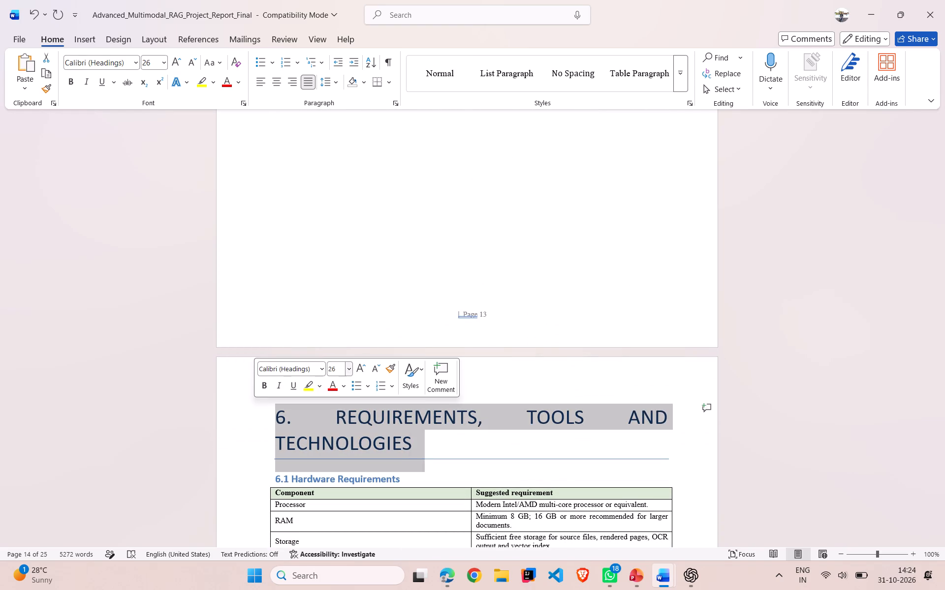
pyautogui.click(349, 370)
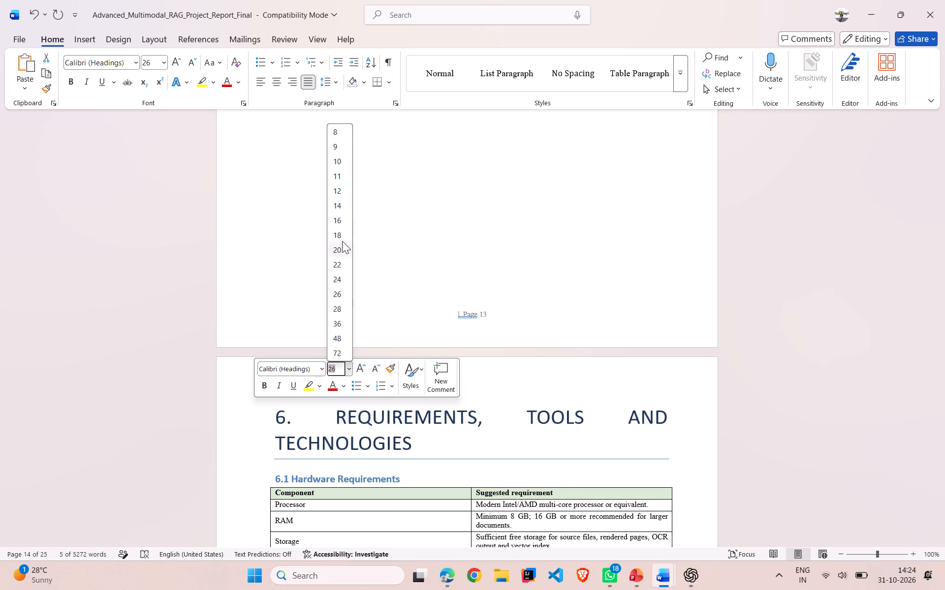
pyautogui.click(340, 235)
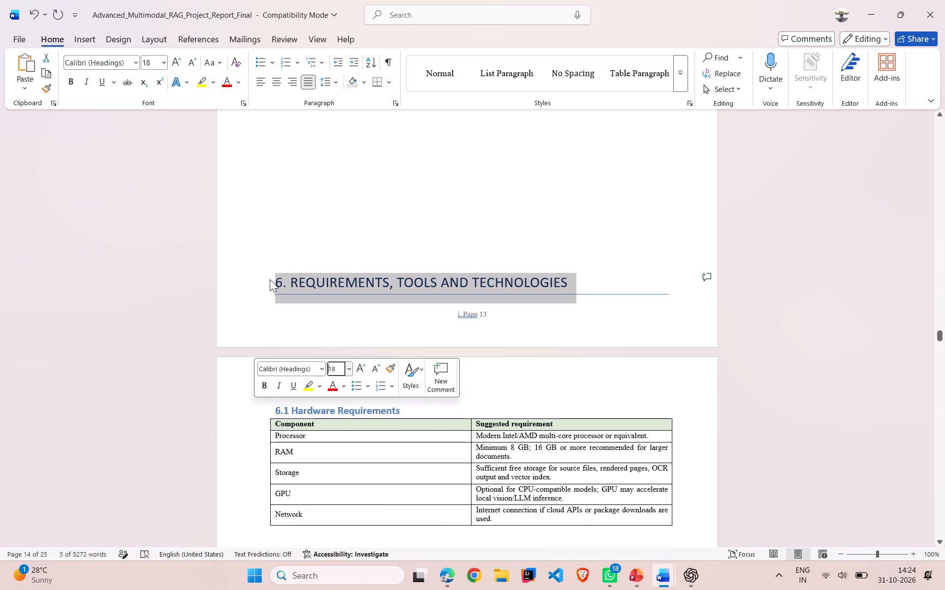
pyautogui.click(271, 280)
pyautogui.press('Return')
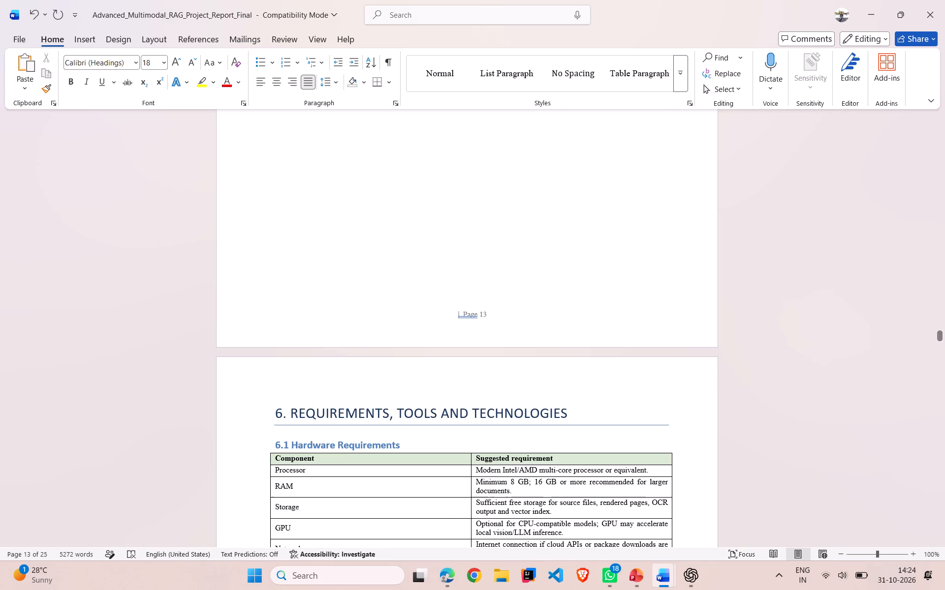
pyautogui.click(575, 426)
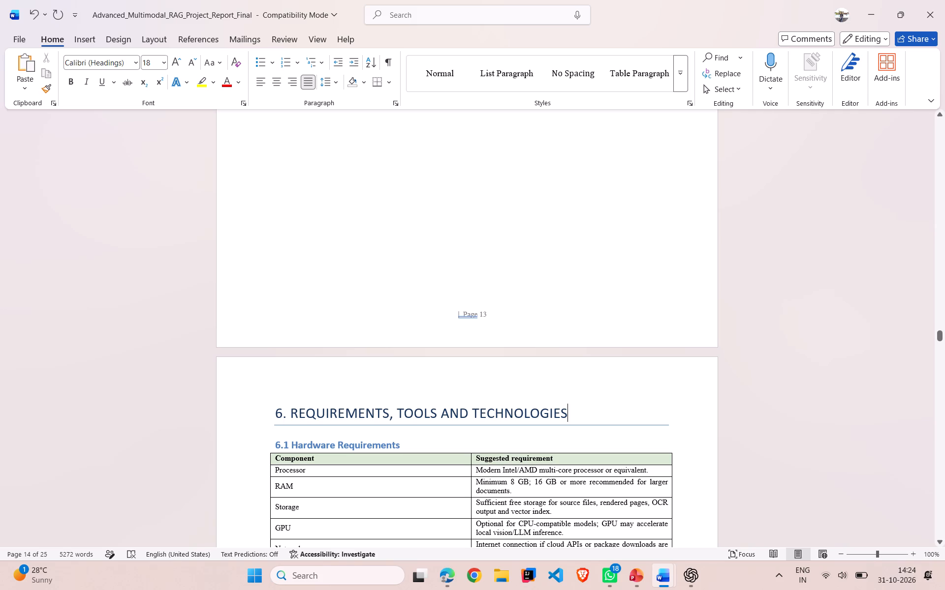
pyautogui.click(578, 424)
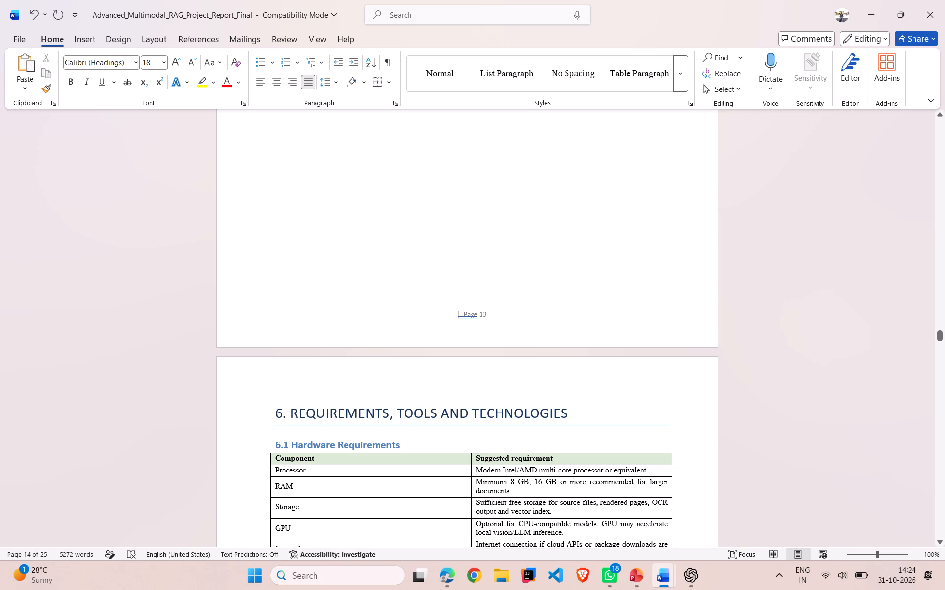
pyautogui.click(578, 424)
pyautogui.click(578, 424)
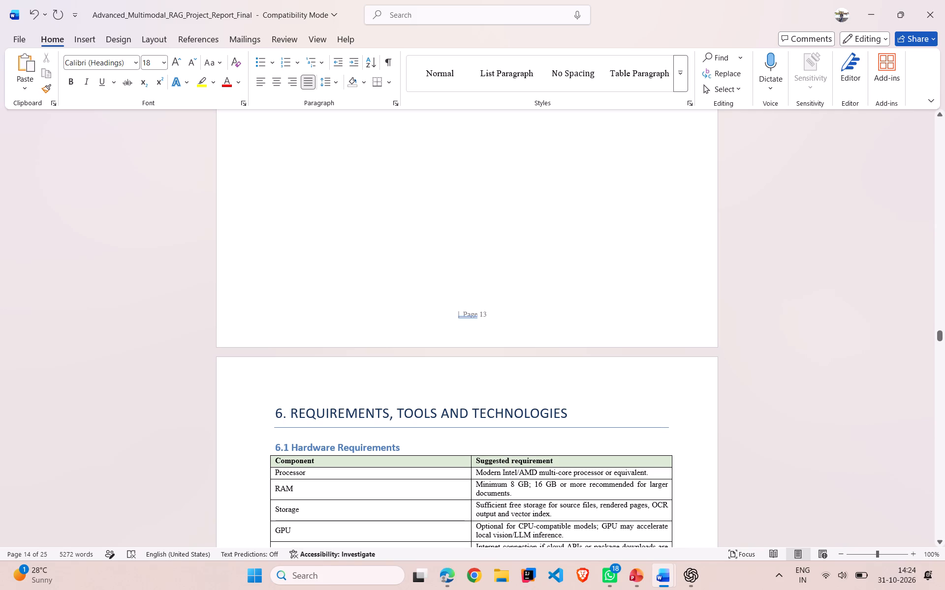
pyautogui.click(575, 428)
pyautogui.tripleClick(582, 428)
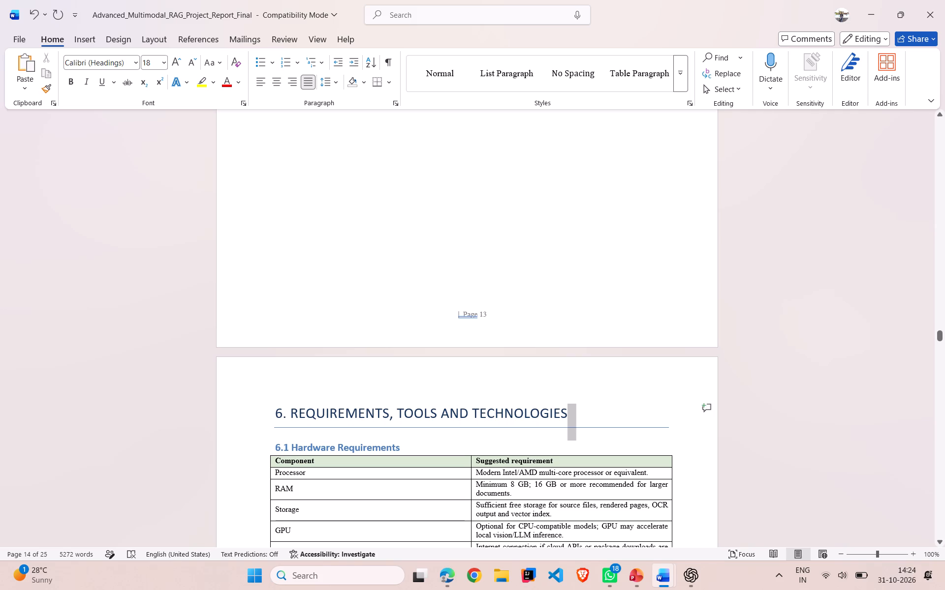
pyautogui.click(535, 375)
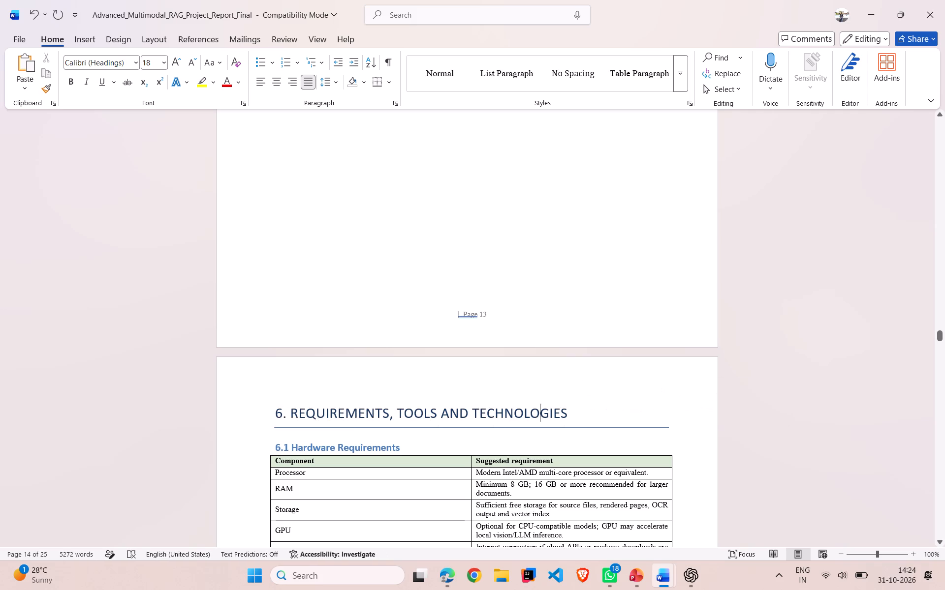
# Review the headings, tables and page layout of chapter 6 from Hardware Requirements through Reproducibility Details.
pyautogui.scroll(-2, 521, 413)
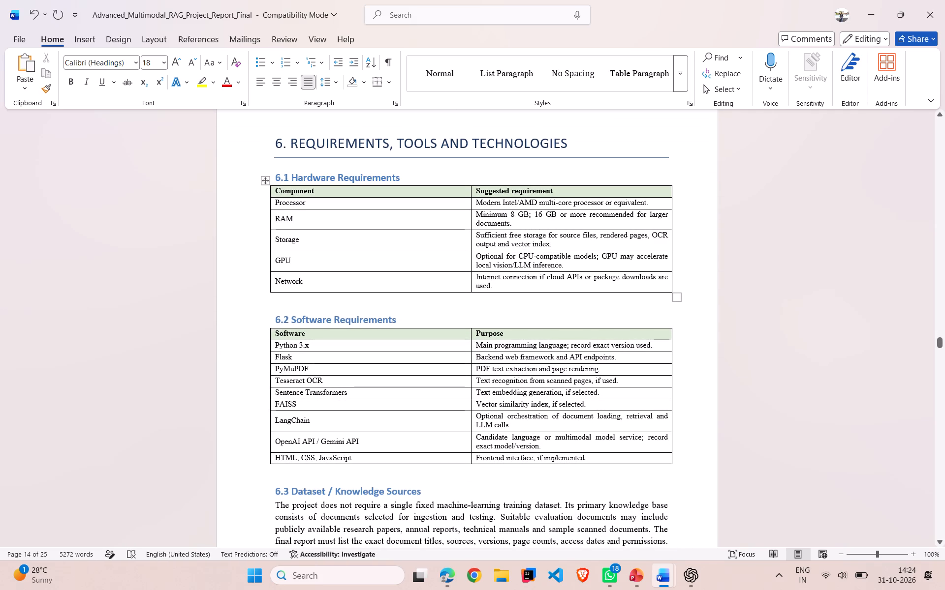
pyautogui.scroll(-1, 521, 413)
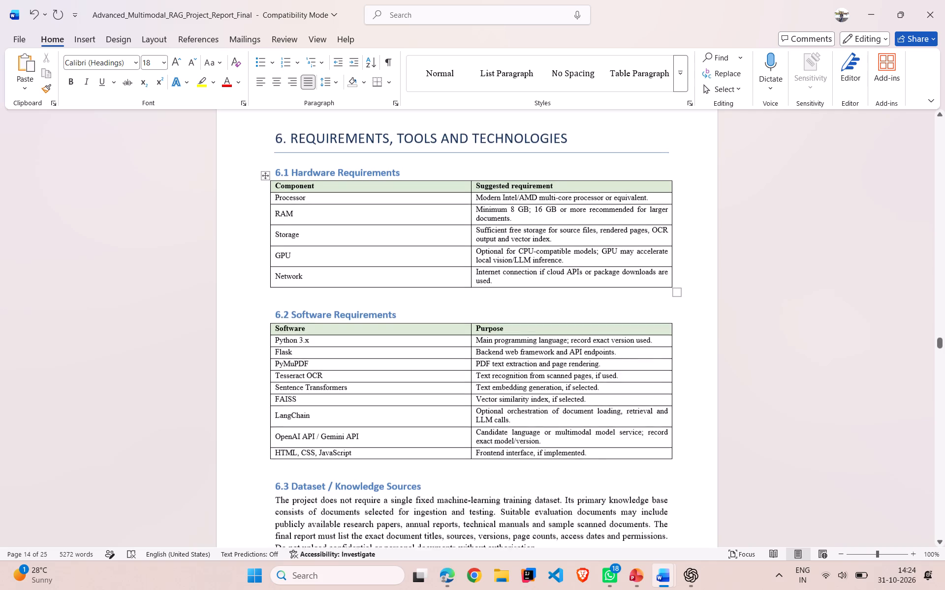
pyautogui.scroll(-2, 521, 413)
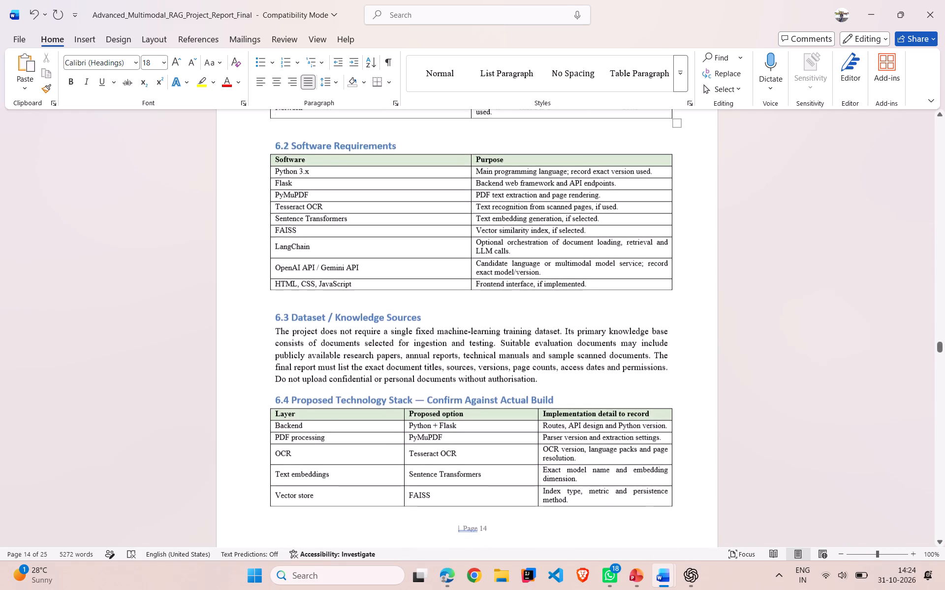
pyautogui.scroll(-1, 521, 413)
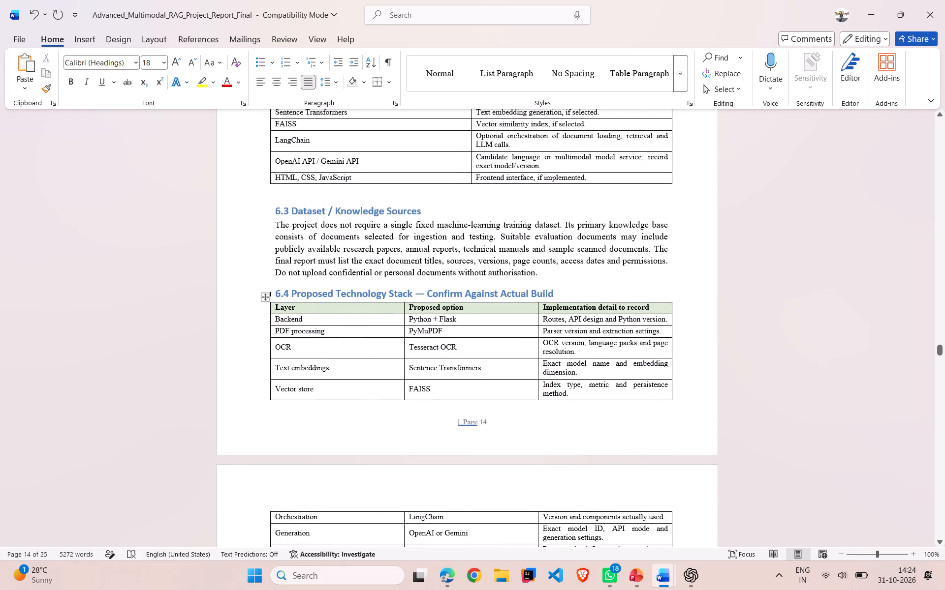
pyautogui.click(427, 291)
pyautogui.scroll(-4, 492, 384)
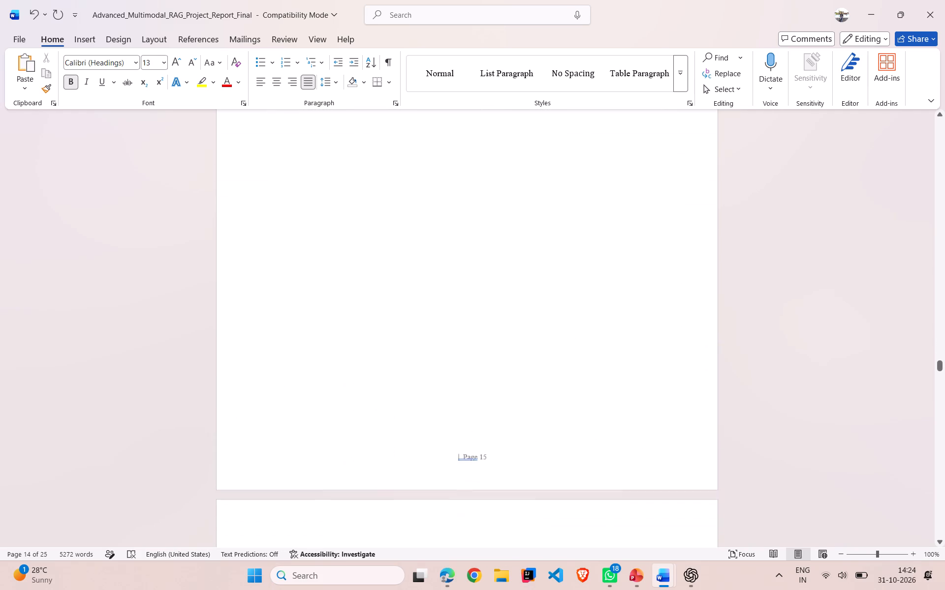
pyautogui.scroll(-1, 492, 384)
pyautogui.scroll(4, 492, 384)
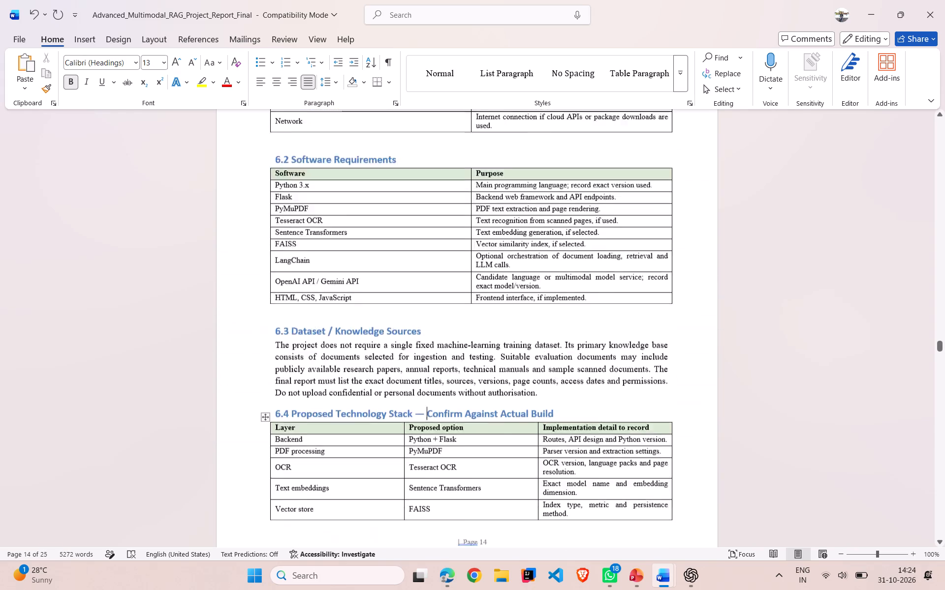
pyautogui.scroll(1, 492, 384)
pyautogui.scroll(-3, 492, 384)
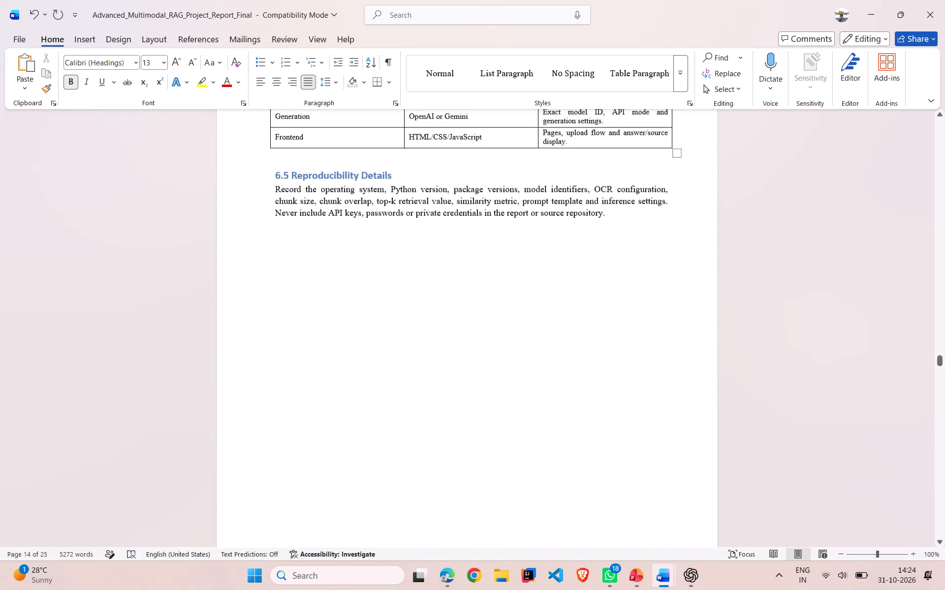
# Review chapter 7's architecture figure, workflow list and data flow section, and the layout of the chapter 8 heading and modules table.
pyautogui.scroll(-5, 492, 384)
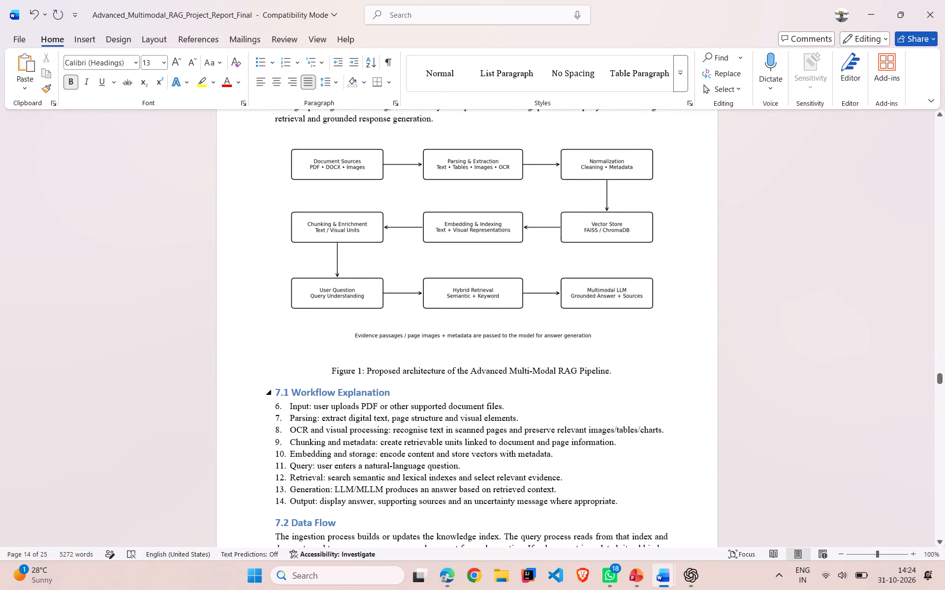
pyautogui.scroll(-1, 492, 384)
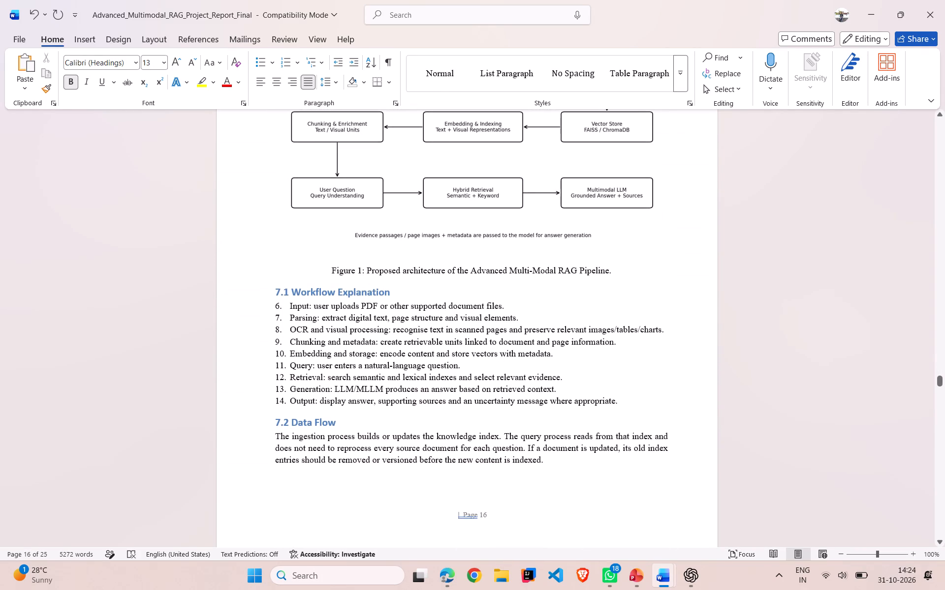
pyautogui.scroll(-4, 492, 384)
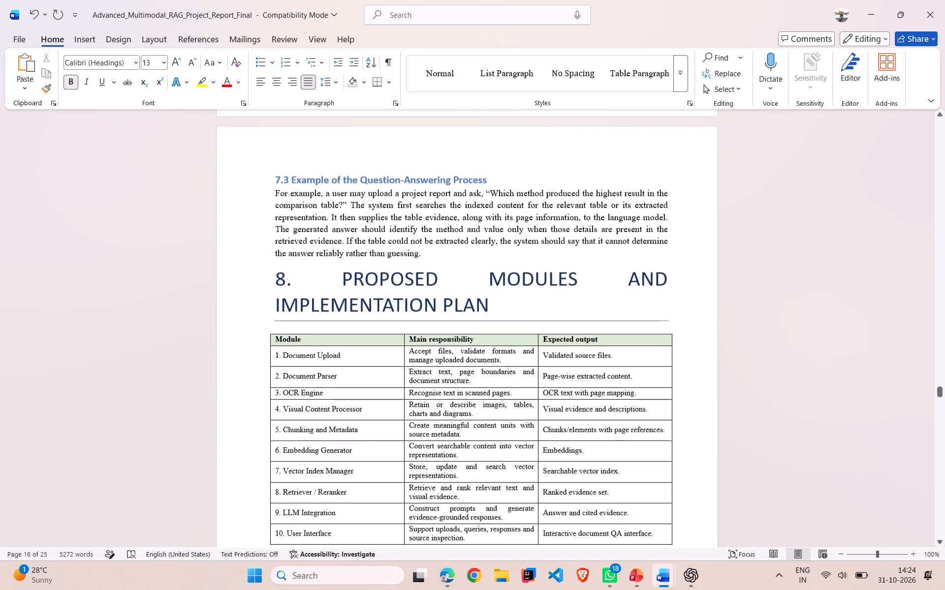
pyautogui.scroll(-1, 492, 384)
pyautogui.scroll(2, 352, 217)
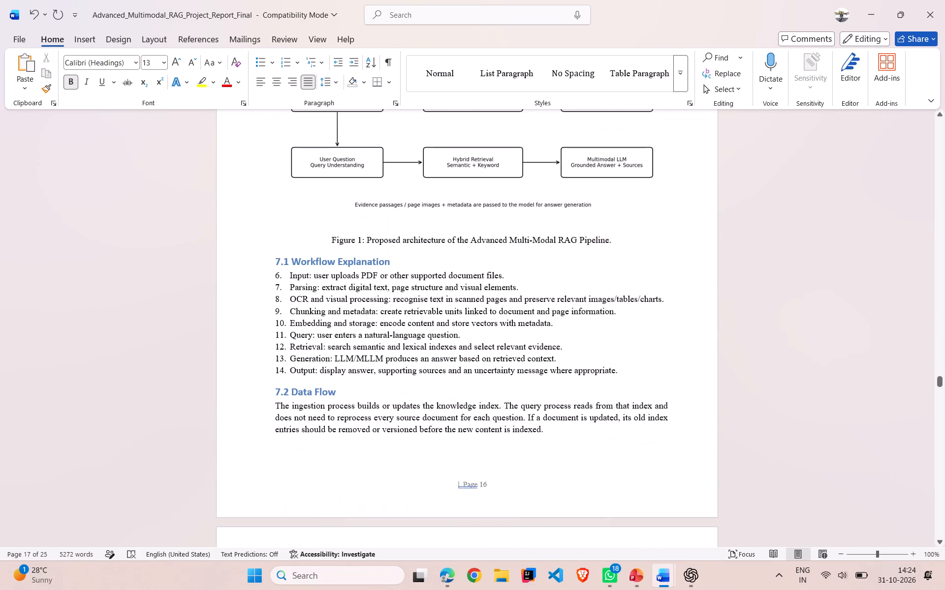
pyautogui.scroll(1, 352, 217)
pyautogui.scroll(-2, 352, 217)
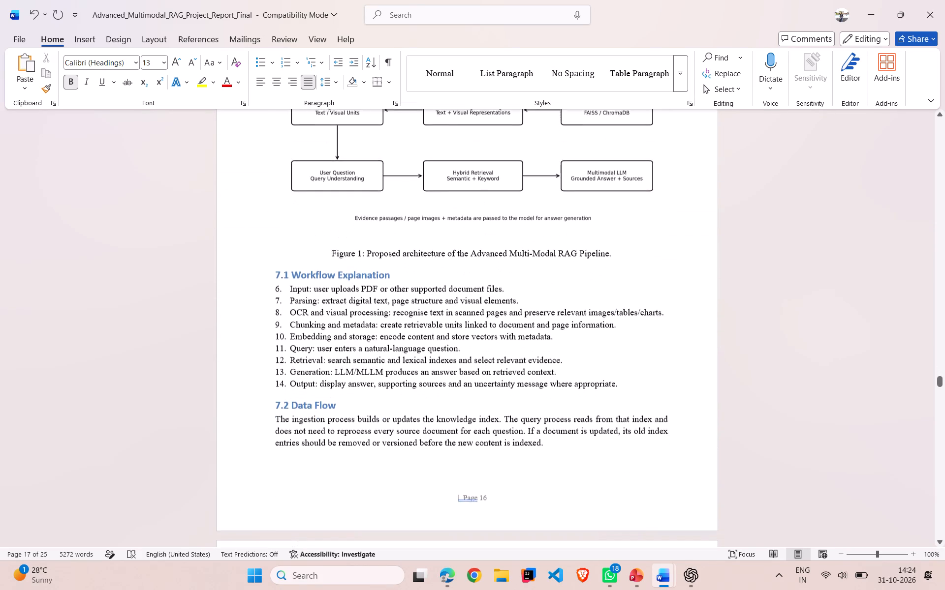
# Make the 8. PROPOSED MODULES AND IMPLEMENTATION PLAN heading bold at 16 pt.
pyautogui.scroll(-2, 352, 217)
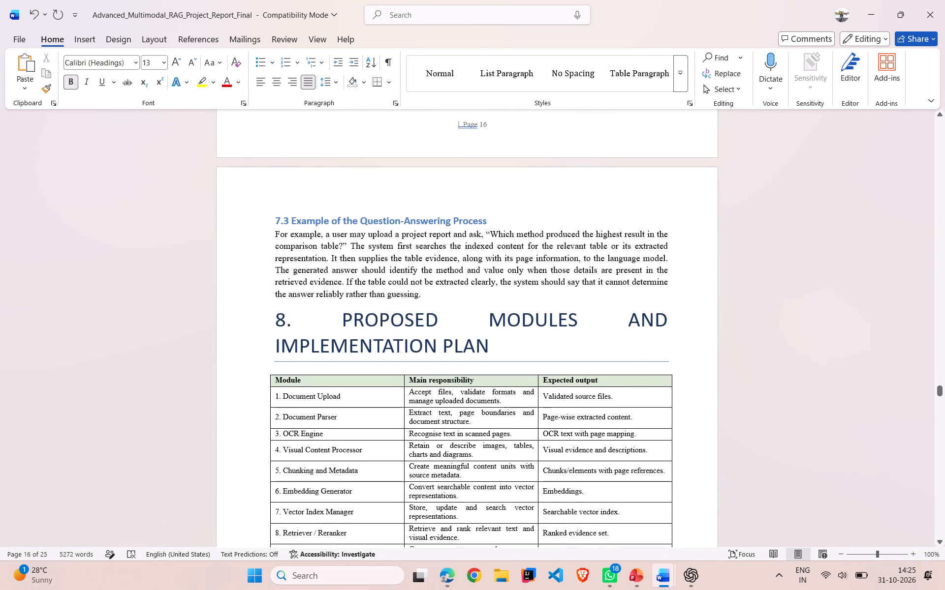
pyautogui.moveTo(496, 346); pyautogui.dragTo(265, 313)
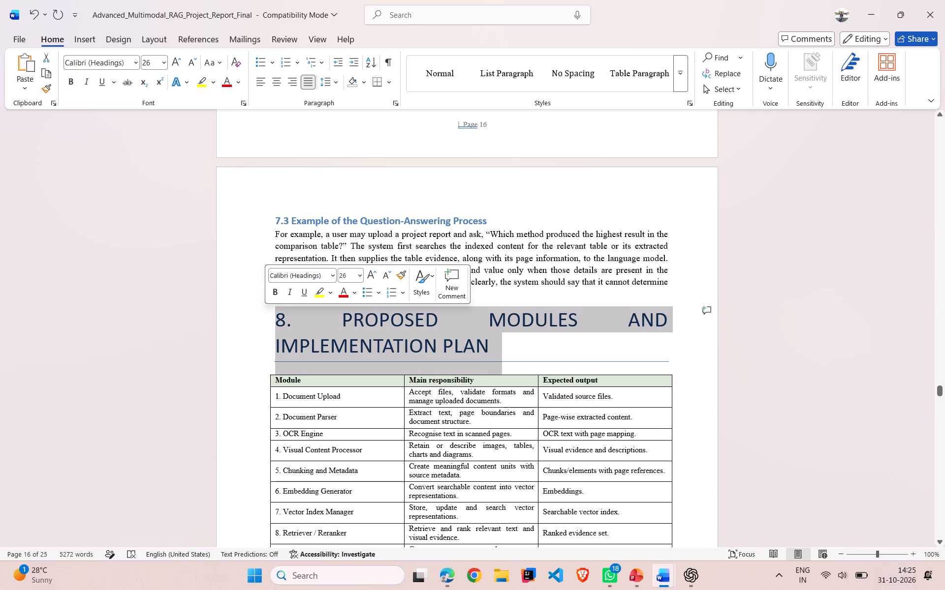
pyautogui.click(276, 291)
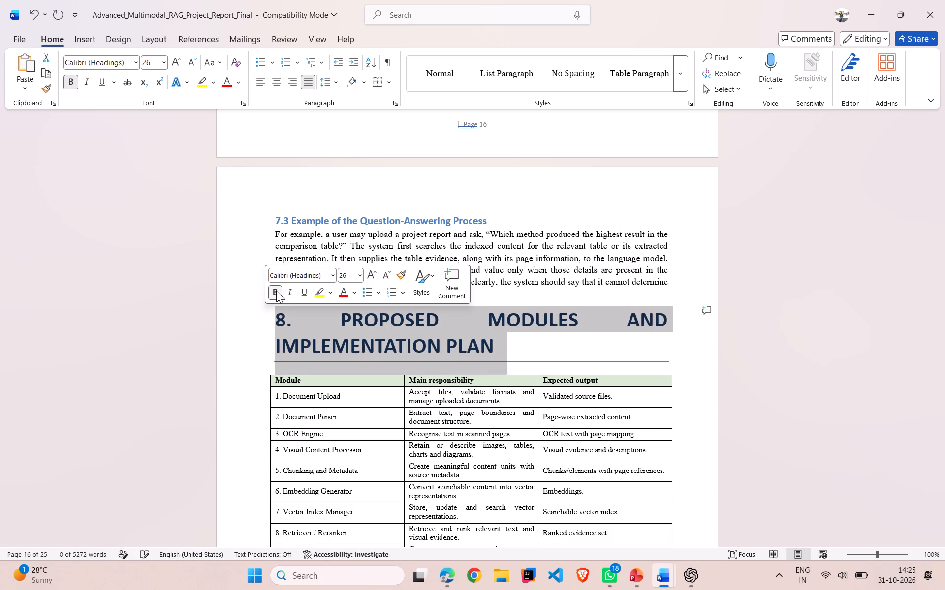
pyautogui.click(357, 274)
pyautogui.click(351, 382)
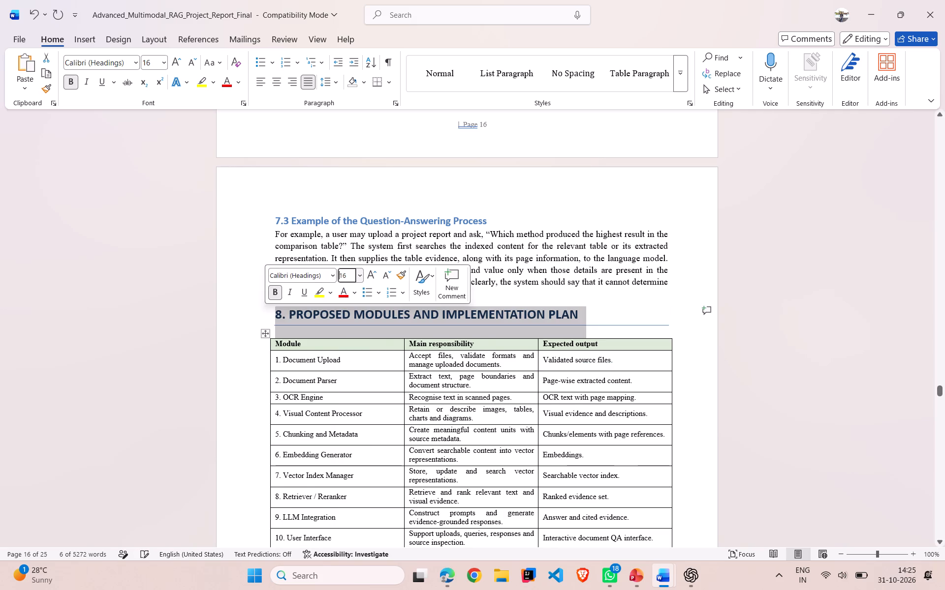
pyautogui.click(591, 312)
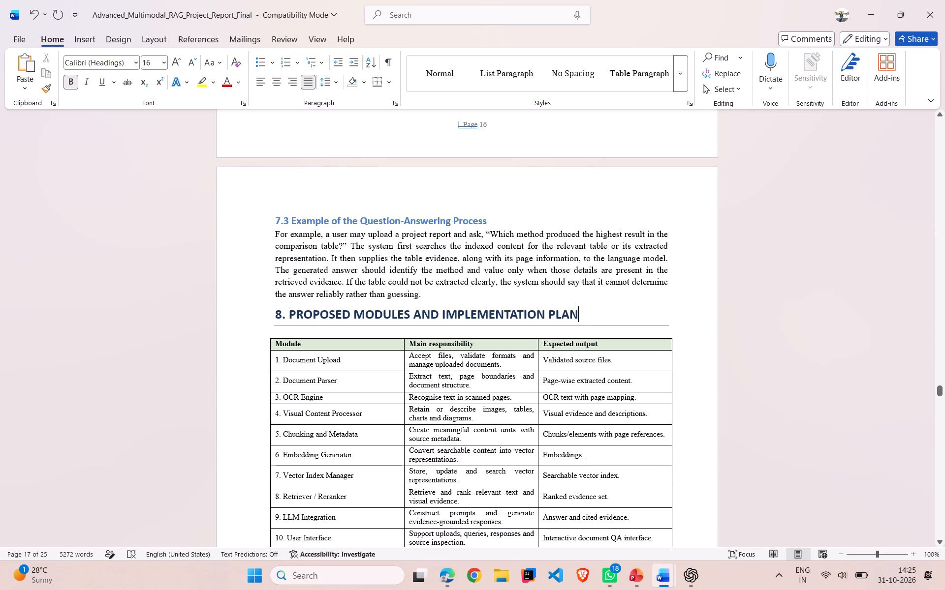
# Remove the blank space after the 8.3 Screenshots to Insert paragraph so 8.4 Expected System Output follows it on the same page.
pyautogui.scroll(-1, 442, 387)
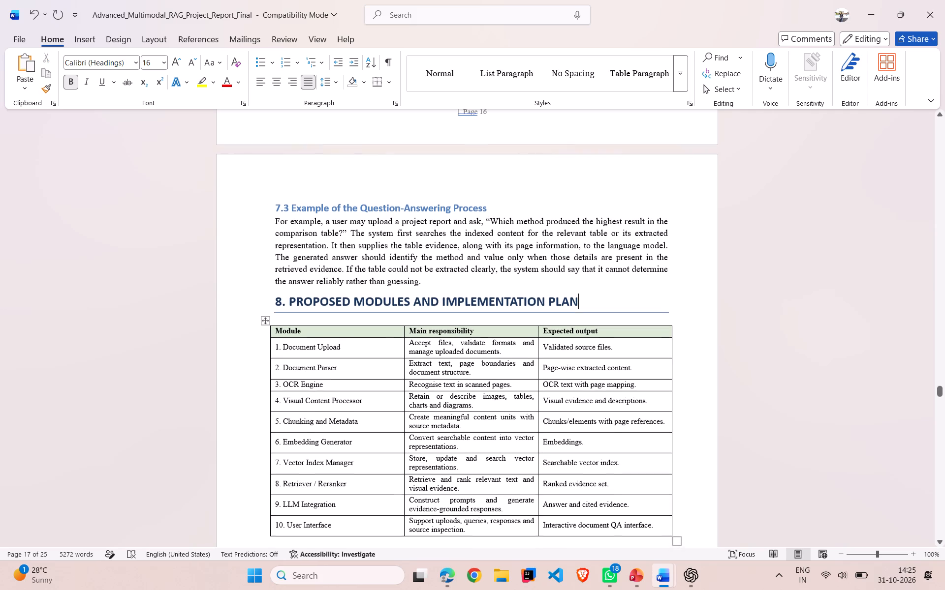
pyautogui.scroll(-1, 442, 387)
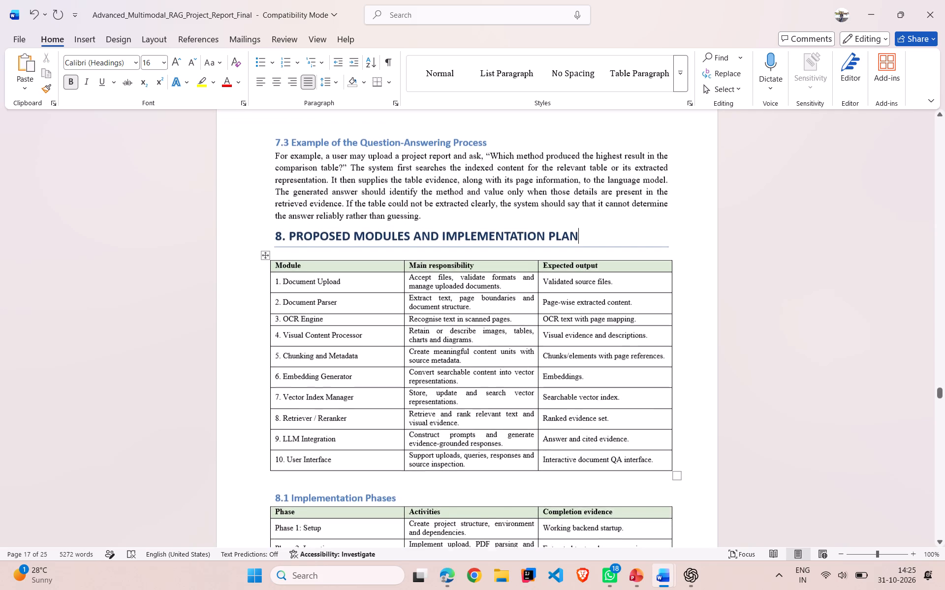
pyautogui.scroll(-2, 442, 387)
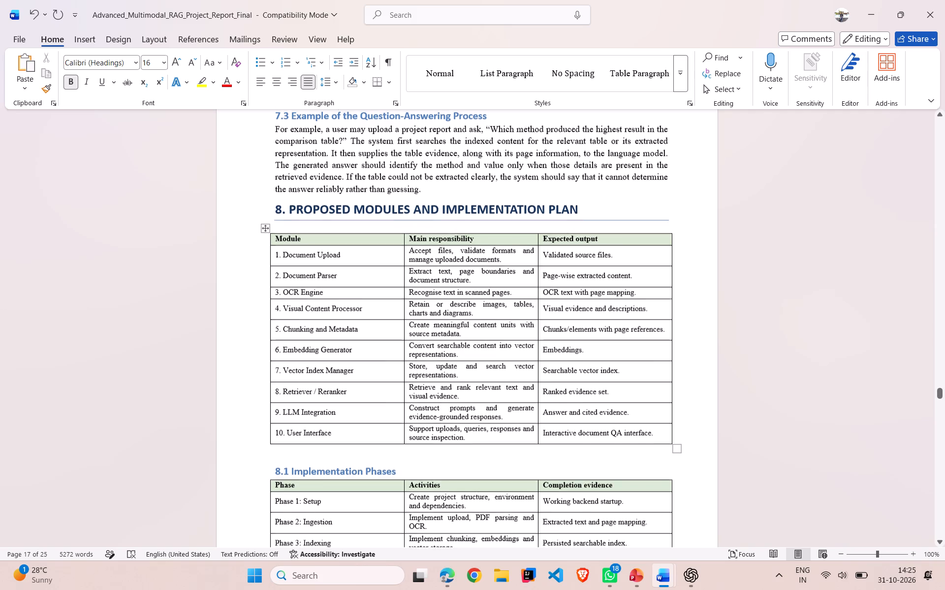
pyautogui.scroll(-1, 442, 387)
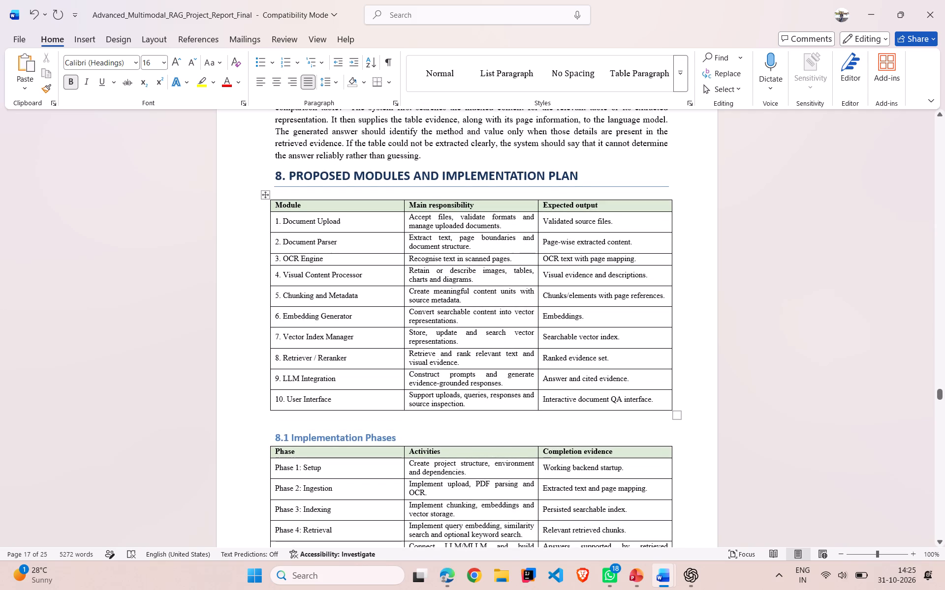
pyautogui.scroll(-2, 442, 387)
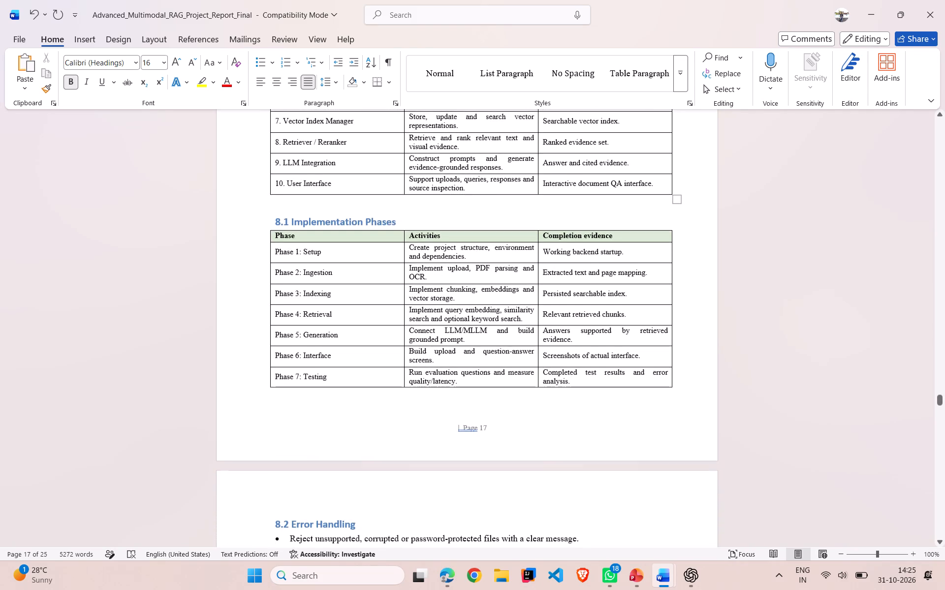
pyautogui.scroll(-3, 442, 387)
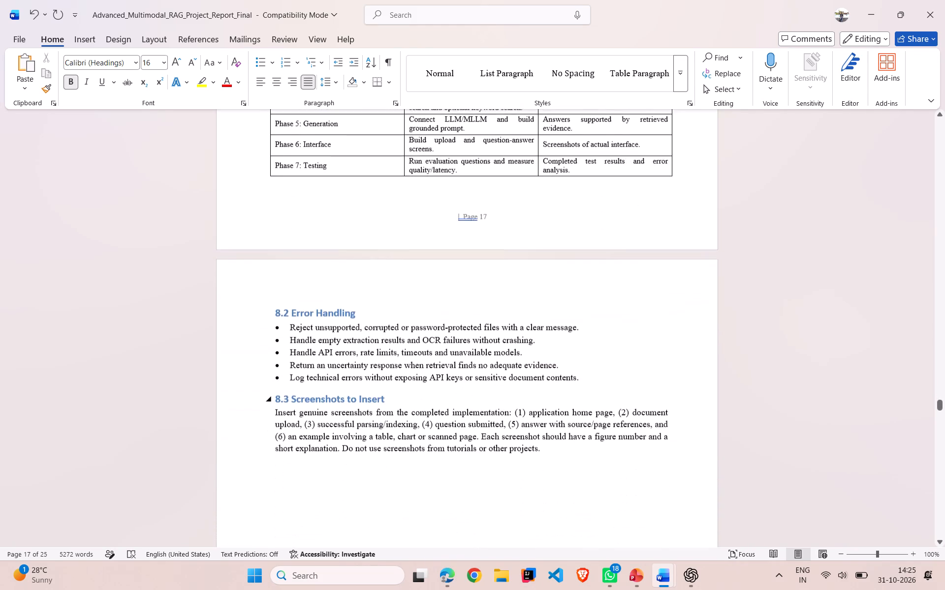
pyautogui.scroll(-1, 442, 387)
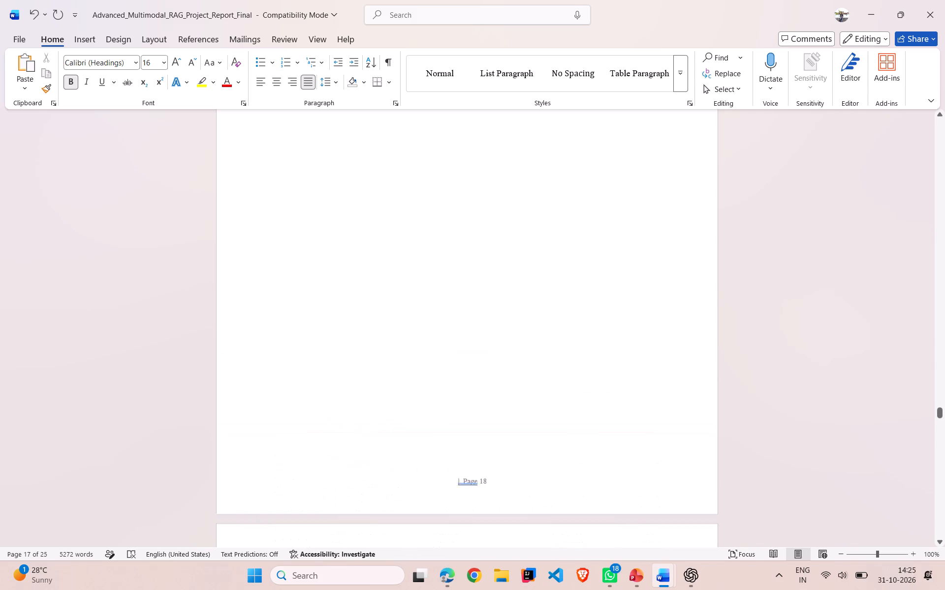
pyautogui.click(293, 210)
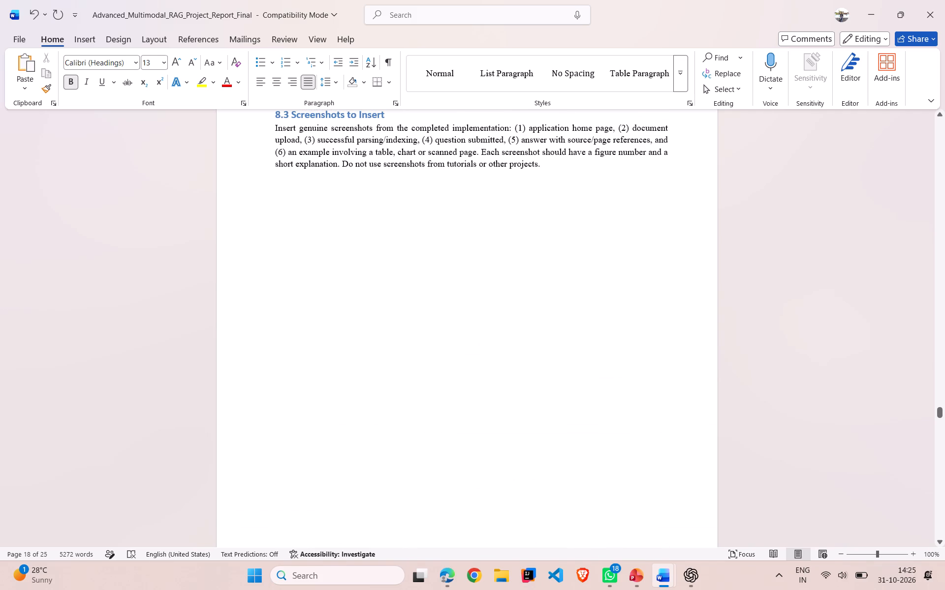
pyautogui.press('BackSpace')
pyautogui.press('BackSpace')
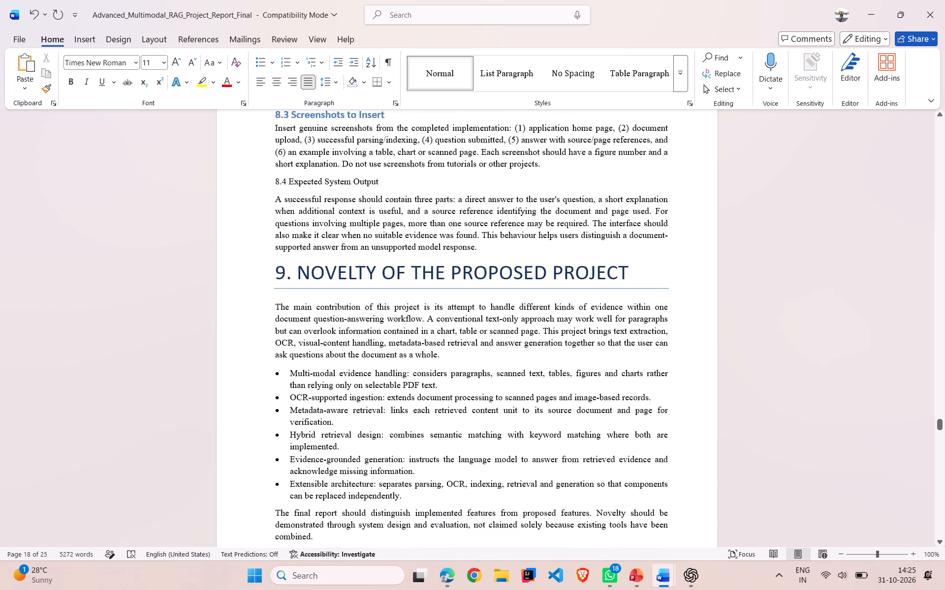
# Make the 8.4 Expected System Output heading bold.
pyautogui.moveTo(386, 182); pyautogui.dragTo(270, 173)
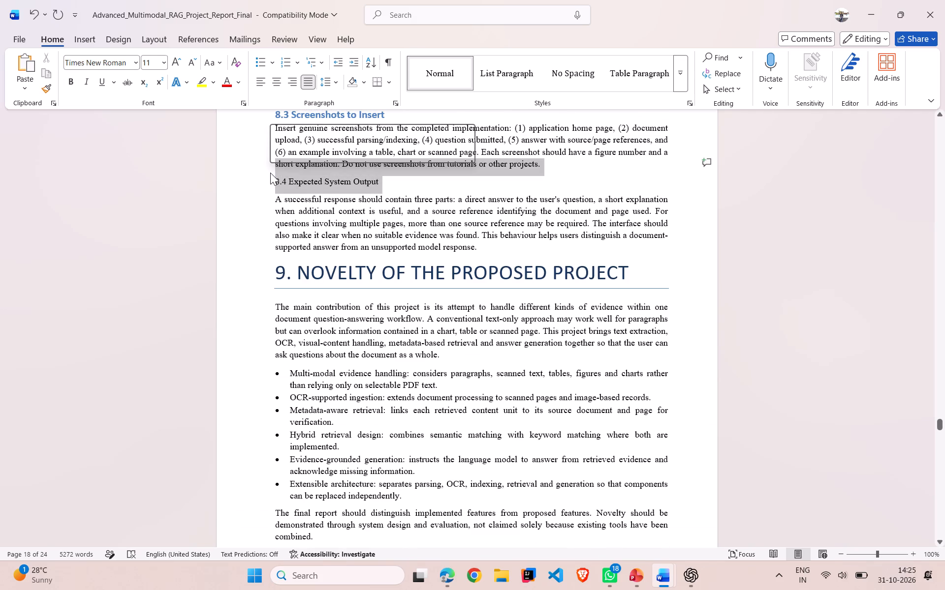
pyautogui.click(381, 182)
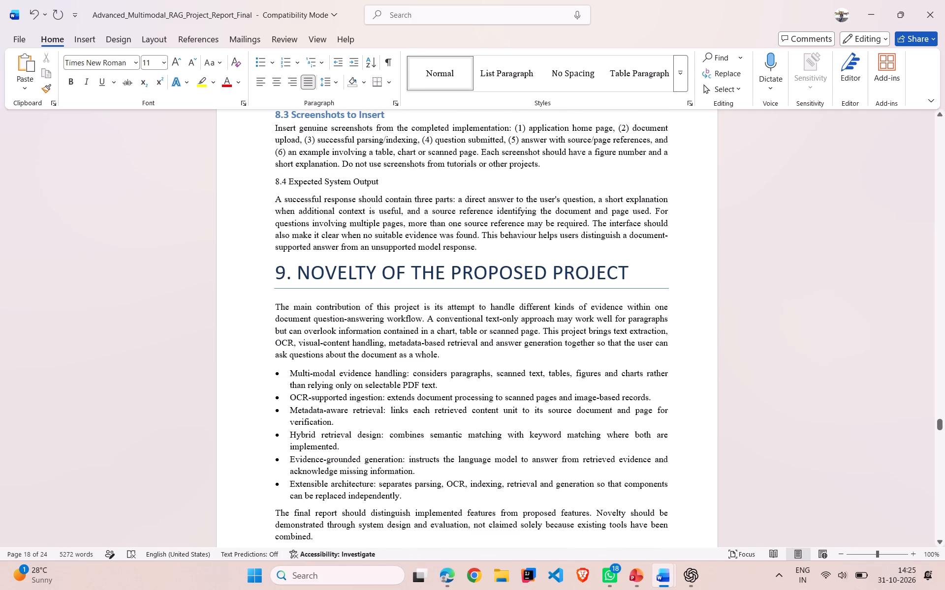
pyautogui.moveTo(387, 183); pyautogui.dragTo(273, 181)
pyautogui.click(282, 163)
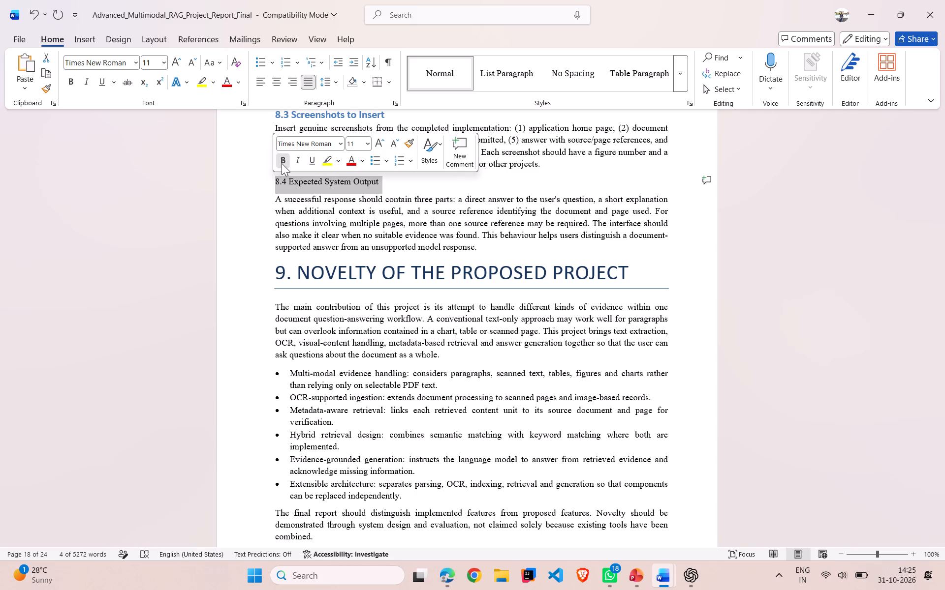
# Insert blank lines before the 9. NOVELTY OF THE PROPOSED PROJECT heading so the chapter starts on a new page.
pyautogui.click(280, 275)
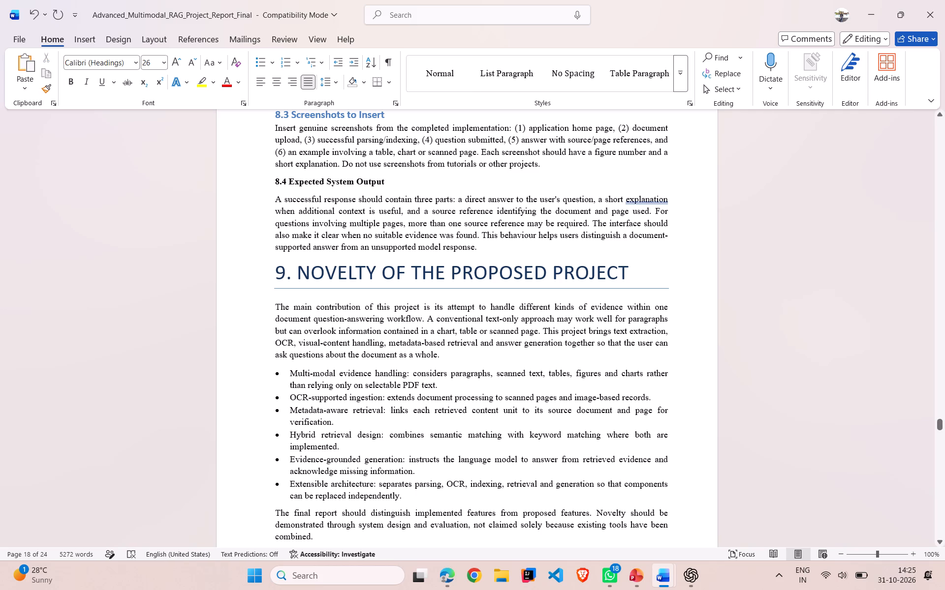
pyautogui.press('Return')
pyautogui.press('Return')
pyautogui.press('Return')
pyautogui.press('Return')
pyautogui.press('Return')
pyautogui.press('Return')
pyautogui.scroll(-1, 280, 275)
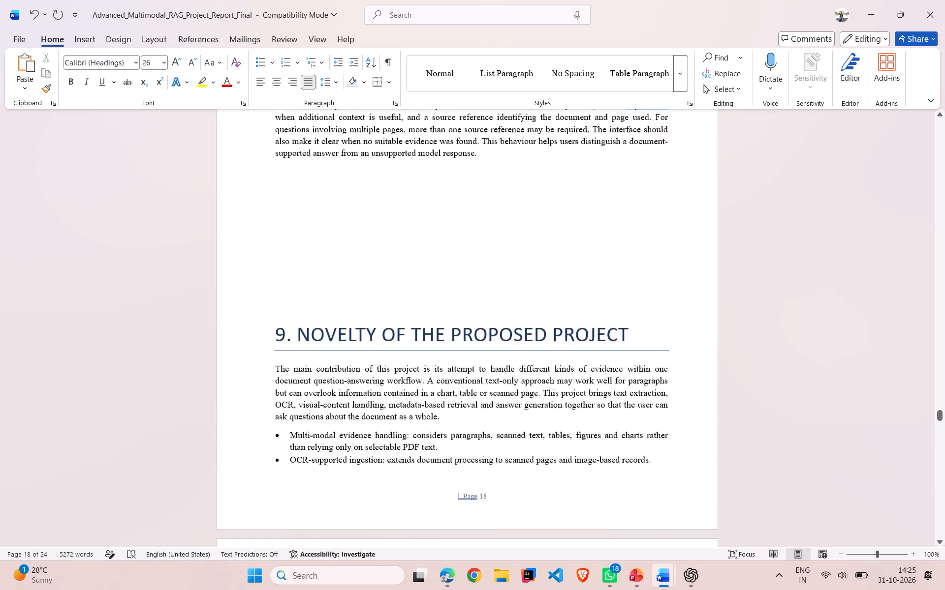
pyautogui.scroll(-1, 280, 275)
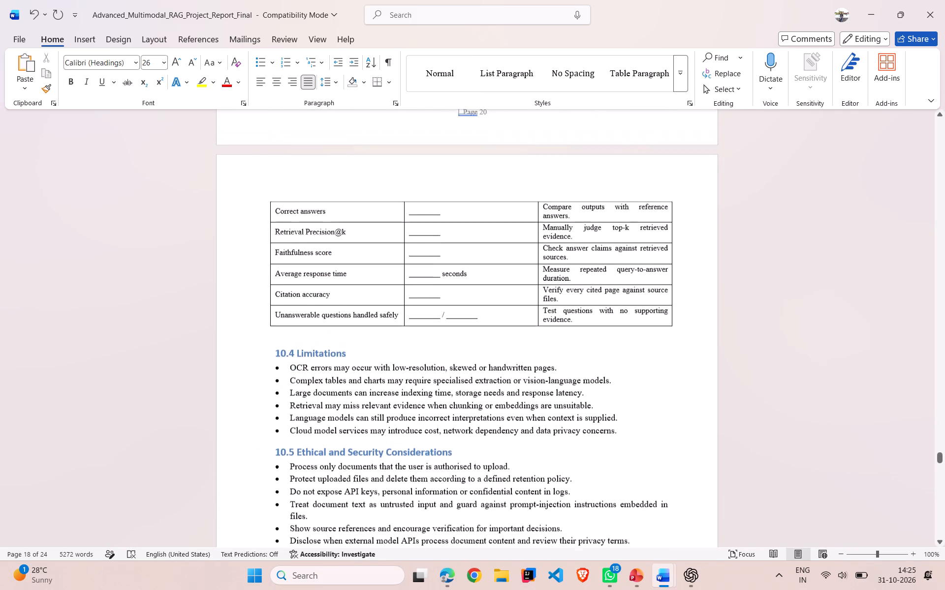
pyautogui.scroll(3, 280, 275)
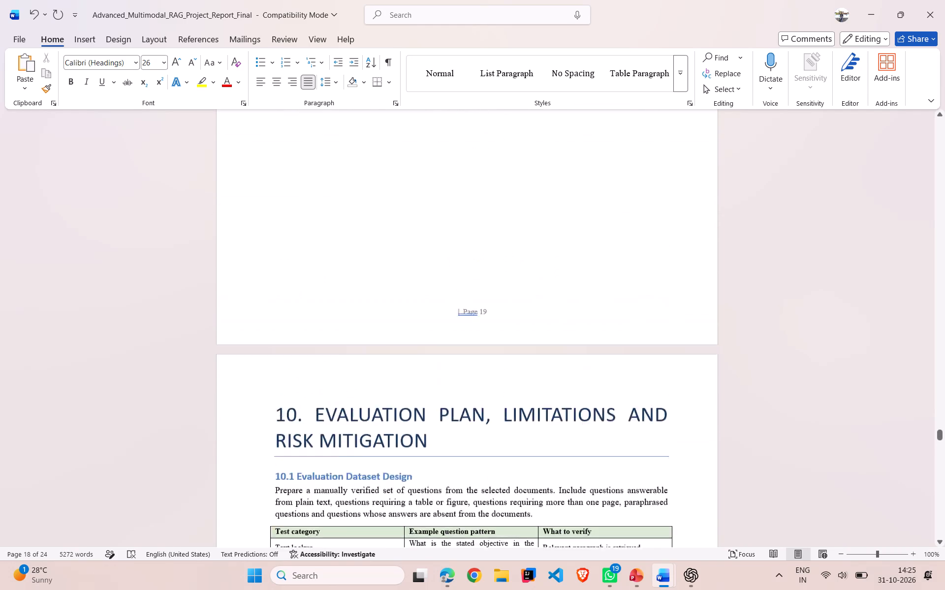
pyautogui.scroll(5, 280, 275)
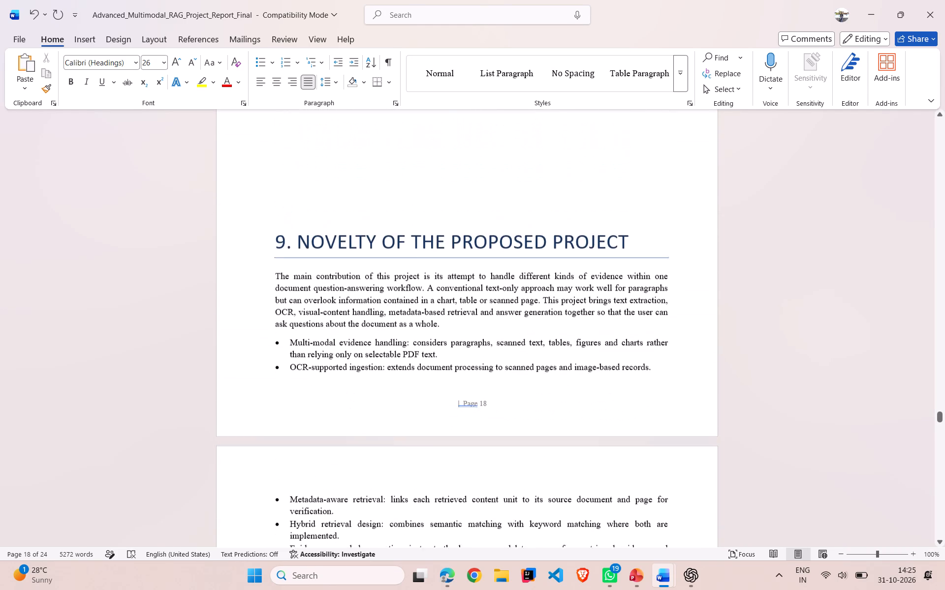
pyautogui.scroll(1, 280, 275)
pyautogui.press('Return')
pyautogui.press('Return')
pyautogui.press('Return')
pyautogui.press('Return')
pyautogui.press('Return')
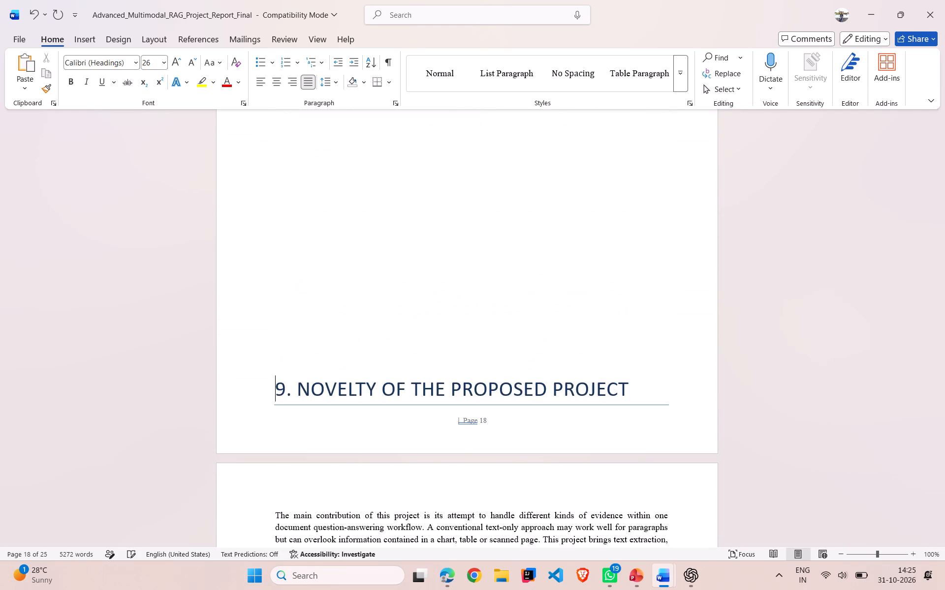
pyautogui.press('Return')
# Review the page layout of chapters 8 and 9 and the evaluation tables at the start of chapter 10.
pyautogui.scroll(1, 404, 203)
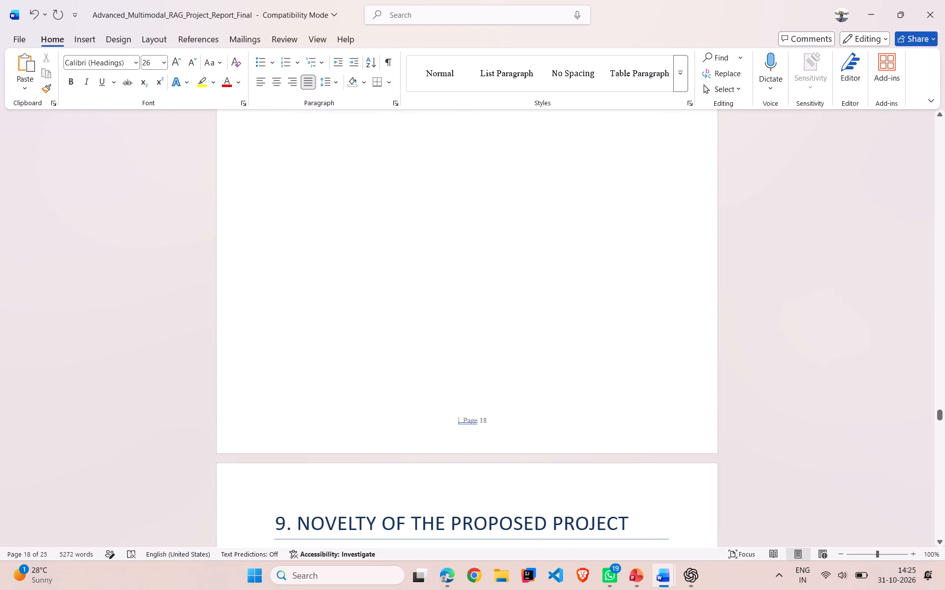
pyautogui.scroll(4, 404, 203)
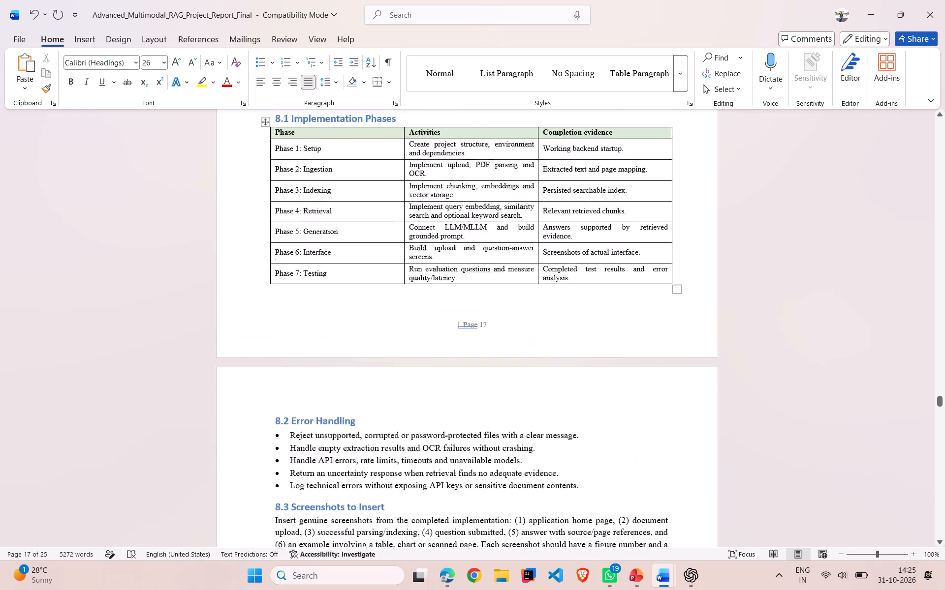
pyautogui.scroll(4, 404, 203)
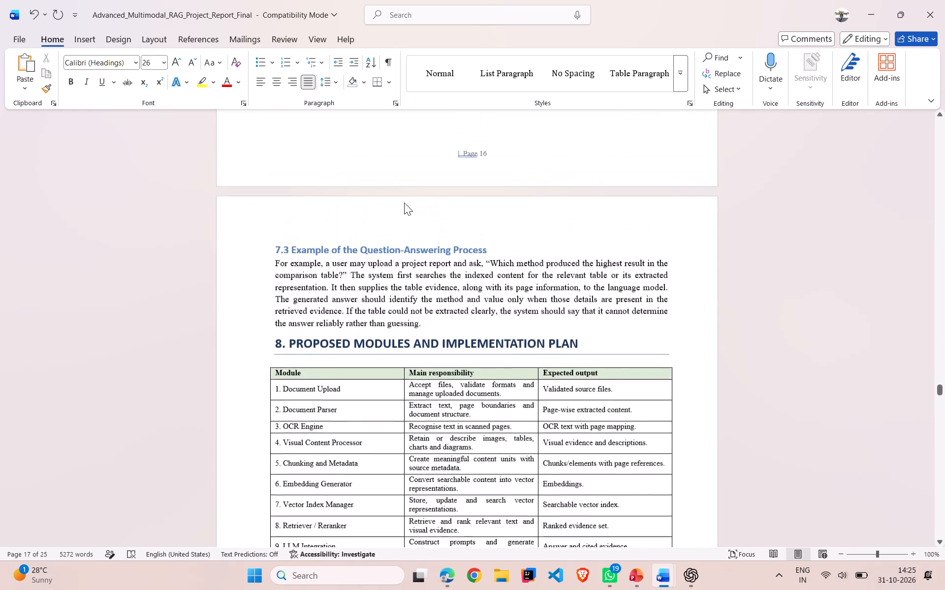
pyautogui.scroll(1, 404, 203)
pyautogui.scroll(-2, 404, 203)
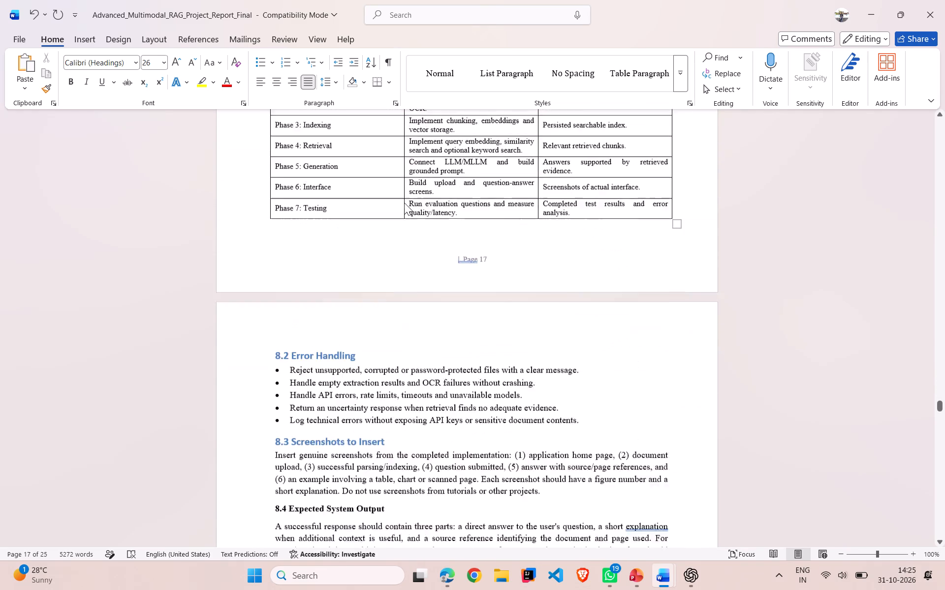
pyautogui.scroll(-2, 404, 203)
pyautogui.scroll(1, 404, 203)
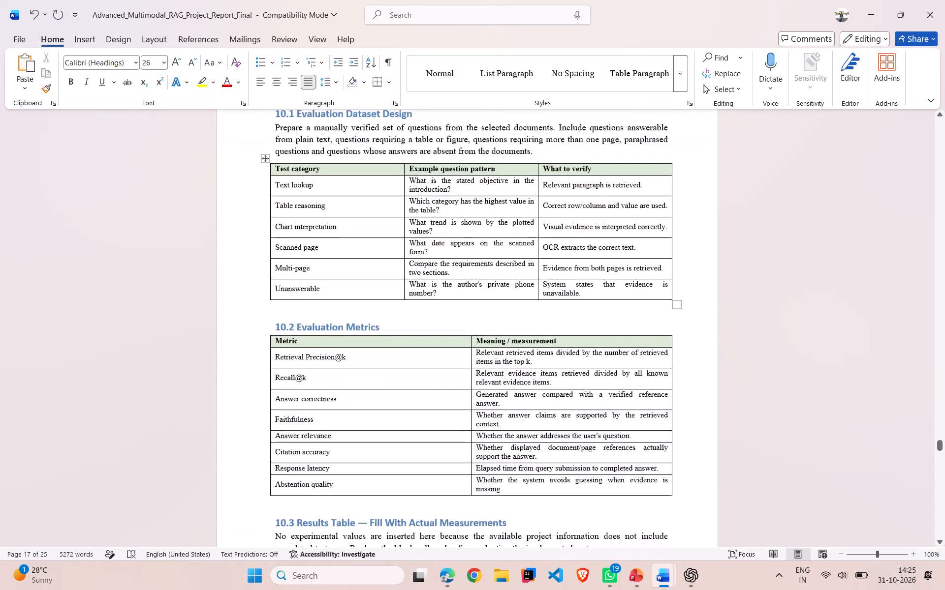
pyautogui.scroll(1, 404, 203)
pyautogui.hscroll(1, 404, 203)
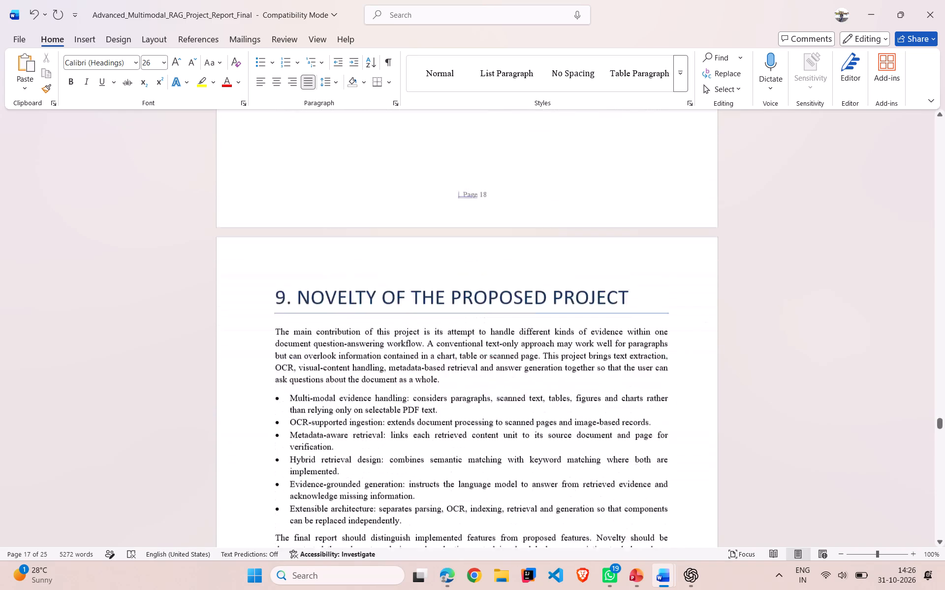
pyautogui.hscroll(1, 404, 203)
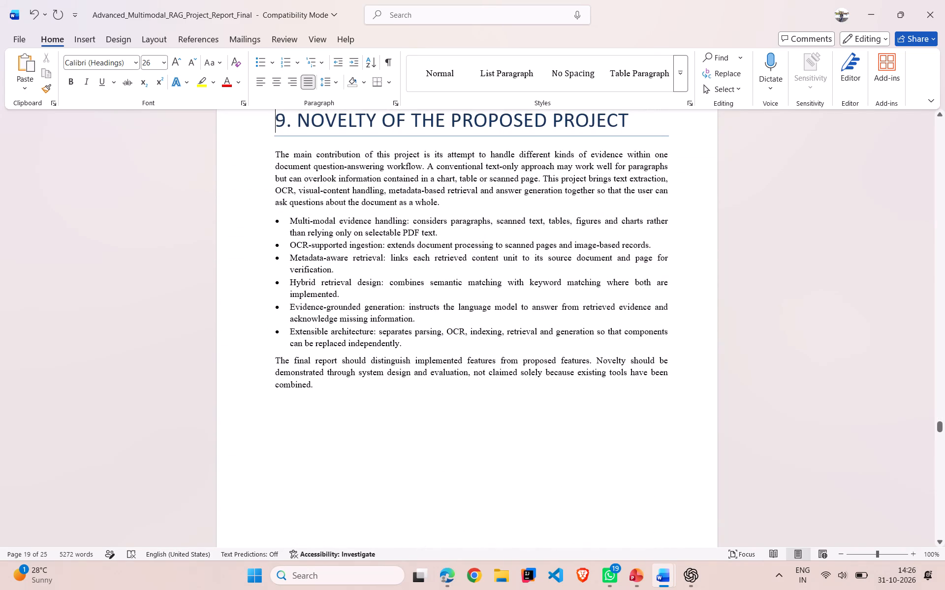
# Make the 10. EVALUATION PLAN, LIMITATIONS AND RISK MITIGATION heading bold and set its font size to 18.
pyautogui.scroll(-4, 404, 203)
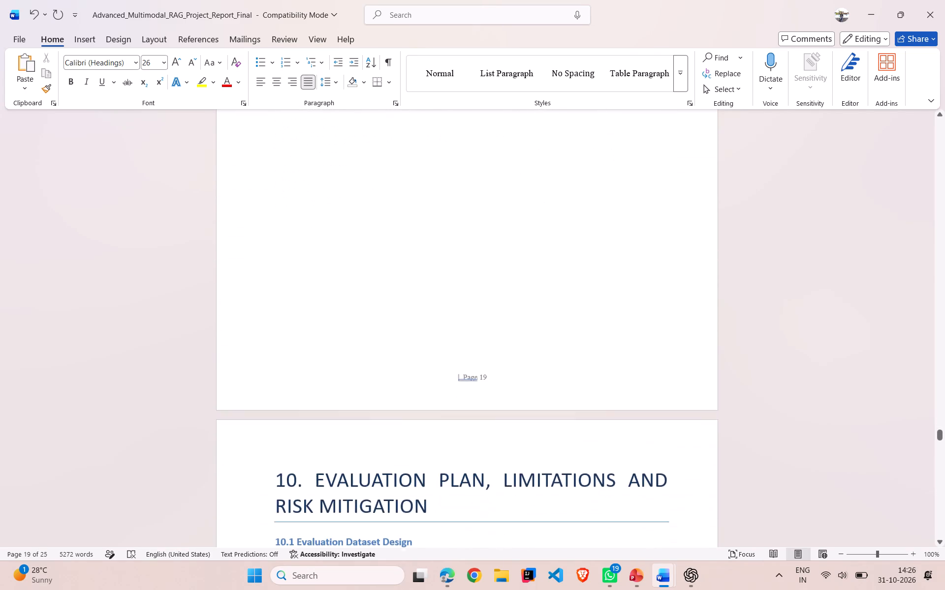
pyautogui.scroll(-1, 404, 203)
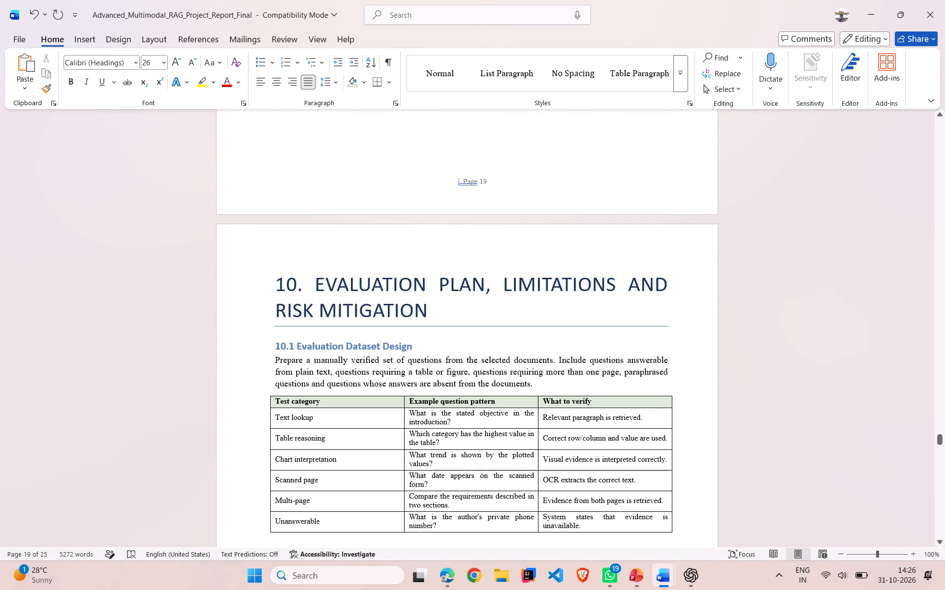
pyautogui.moveTo(441, 314); pyautogui.dragTo(259, 280)
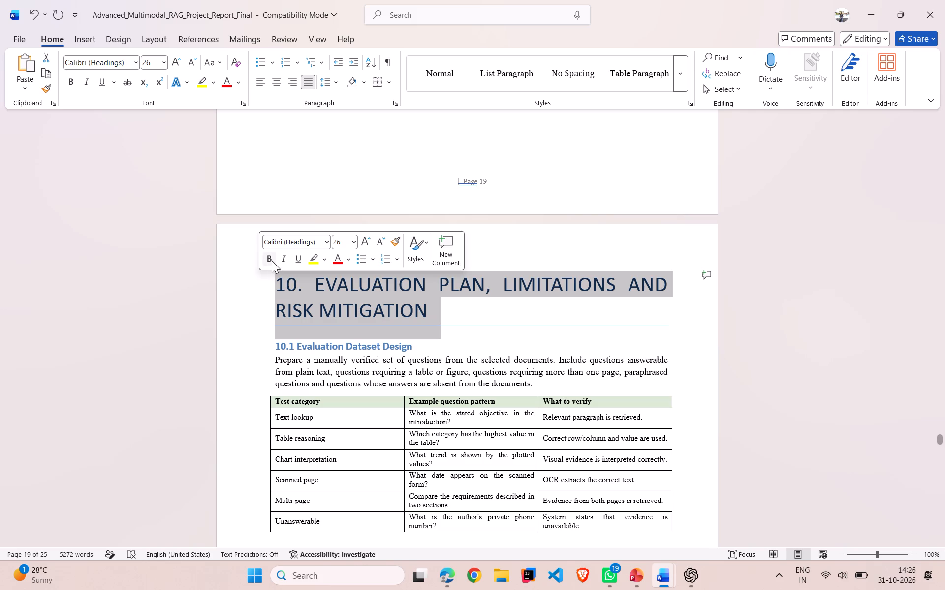
pyautogui.click(273, 259)
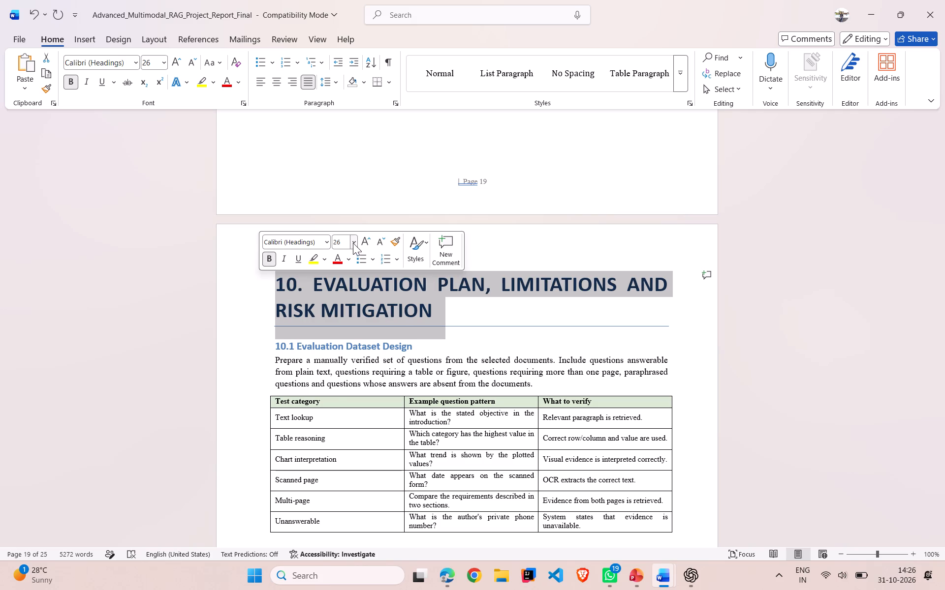
pyautogui.click(355, 244)
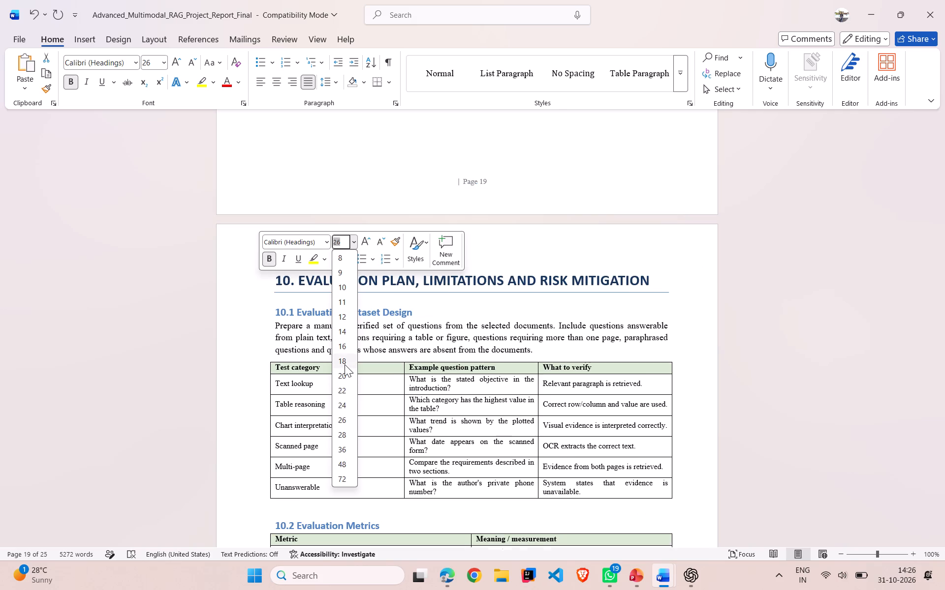
pyautogui.click(345, 364)
pyautogui.click(442, 311)
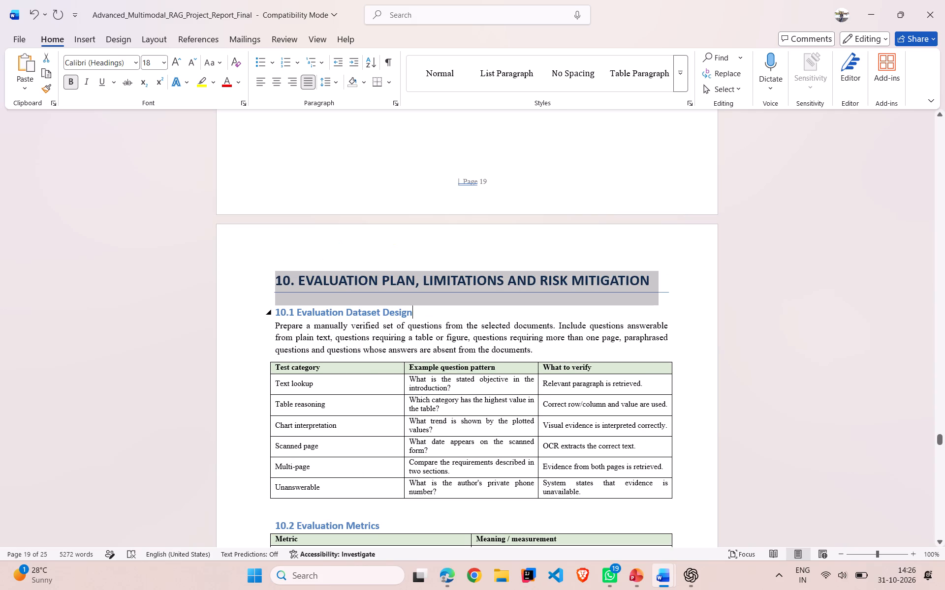
# Remove the blank space after the 10.5 Ethical and Security Considerations list so 10.6 How Results Should Be Interpreted follows on the same page.
pyautogui.scroll(-2, 442, 311)
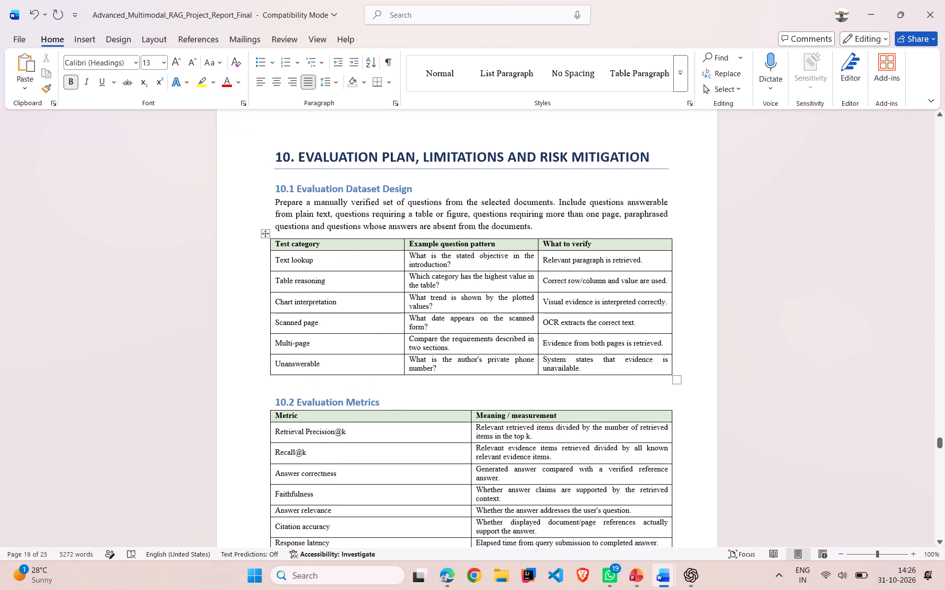
pyautogui.scroll(-2, 442, 311)
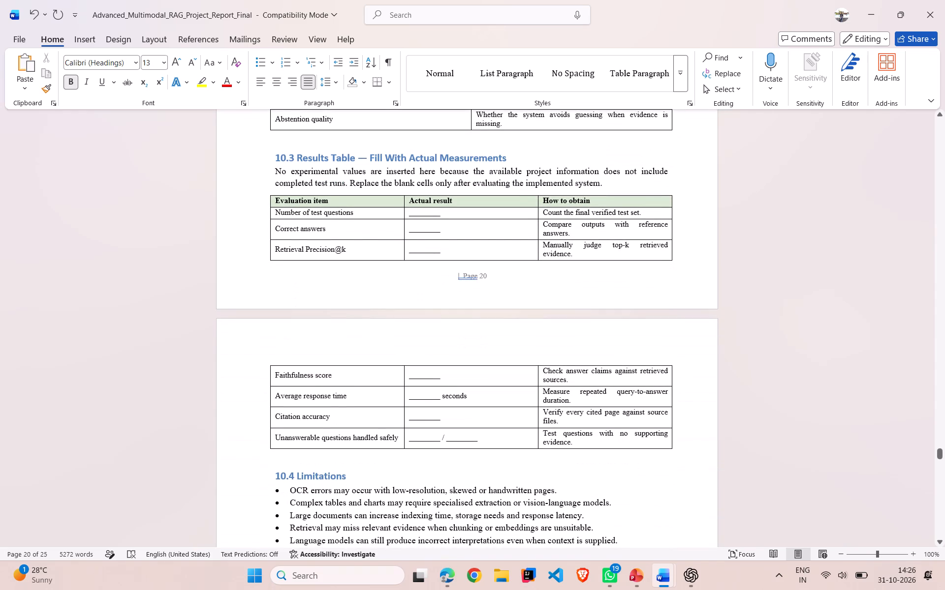
pyautogui.scroll(-2, 442, 311)
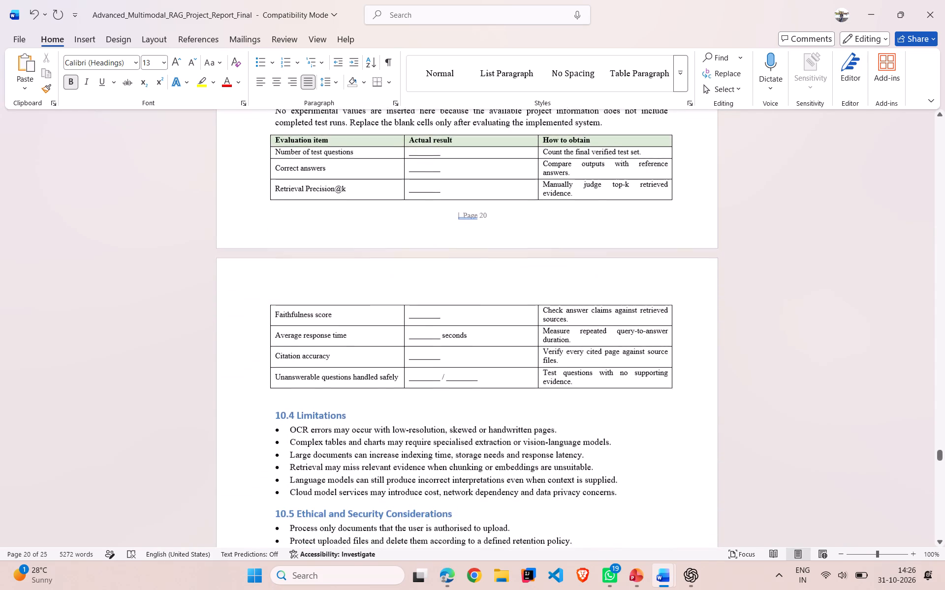
pyautogui.scroll(-3, 442, 311)
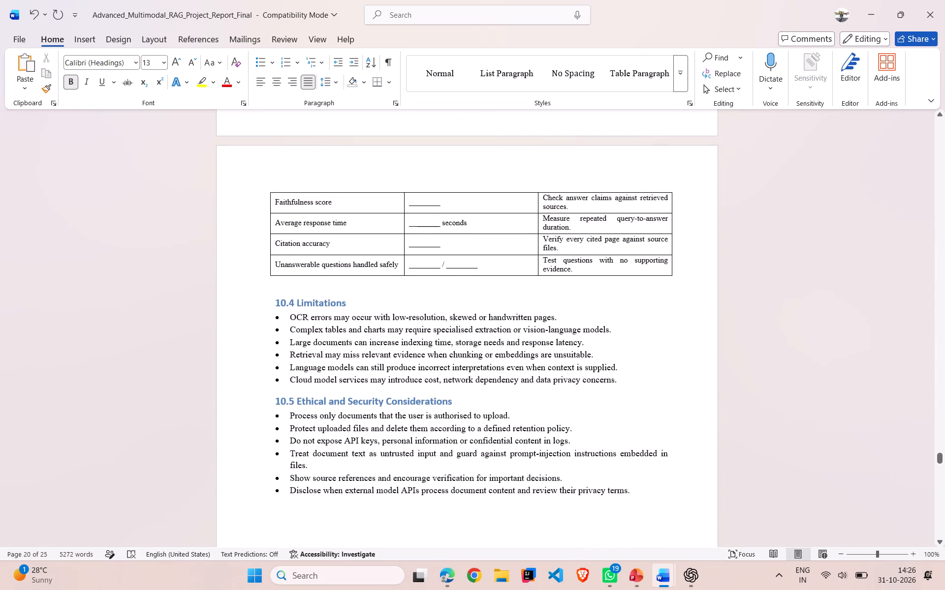
pyautogui.scroll(-3, 442, 311)
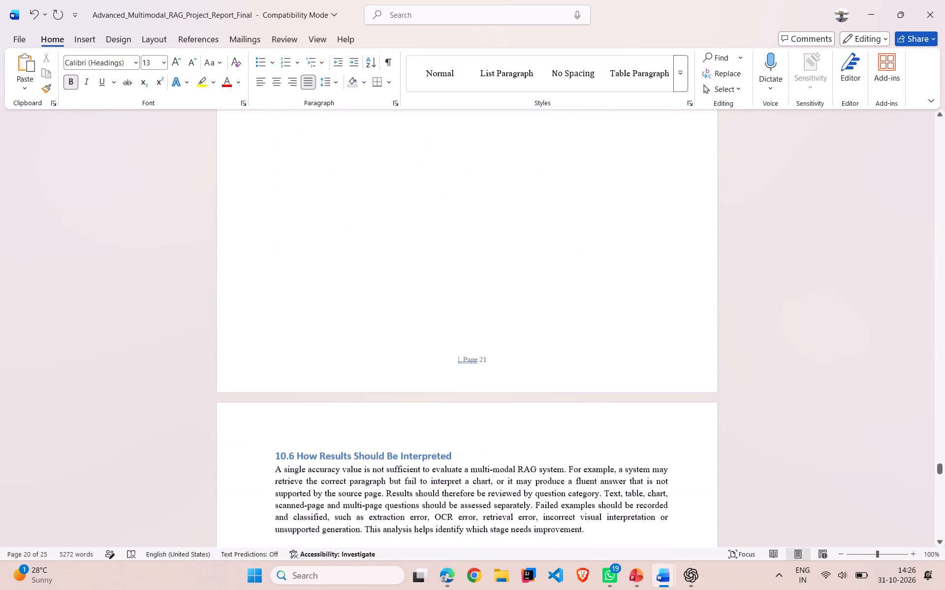
pyautogui.scroll(-1, 442, 311)
pyautogui.scroll(1, 442, 311)
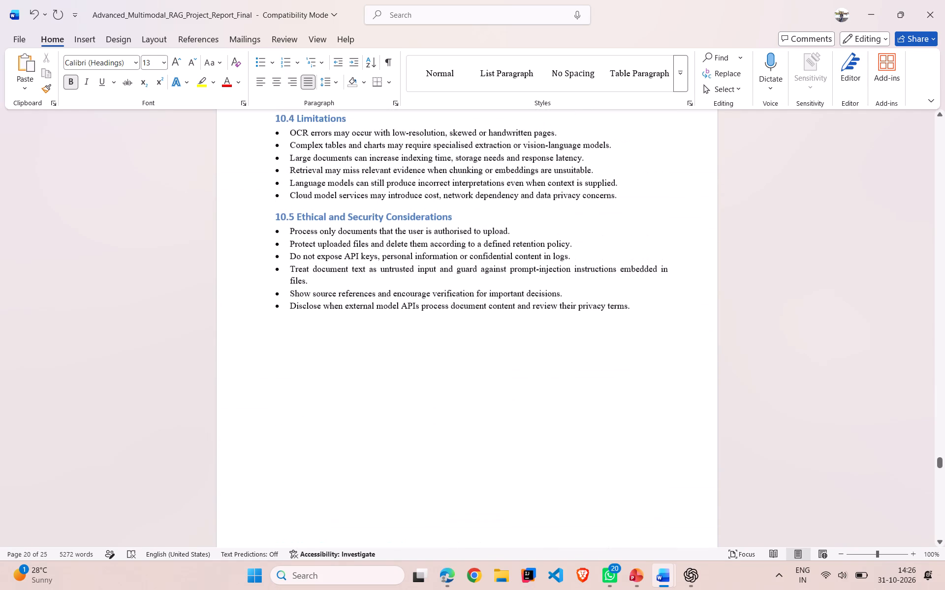
pyautogui.click(284, 346)
pyautogui.press('BackSpace')
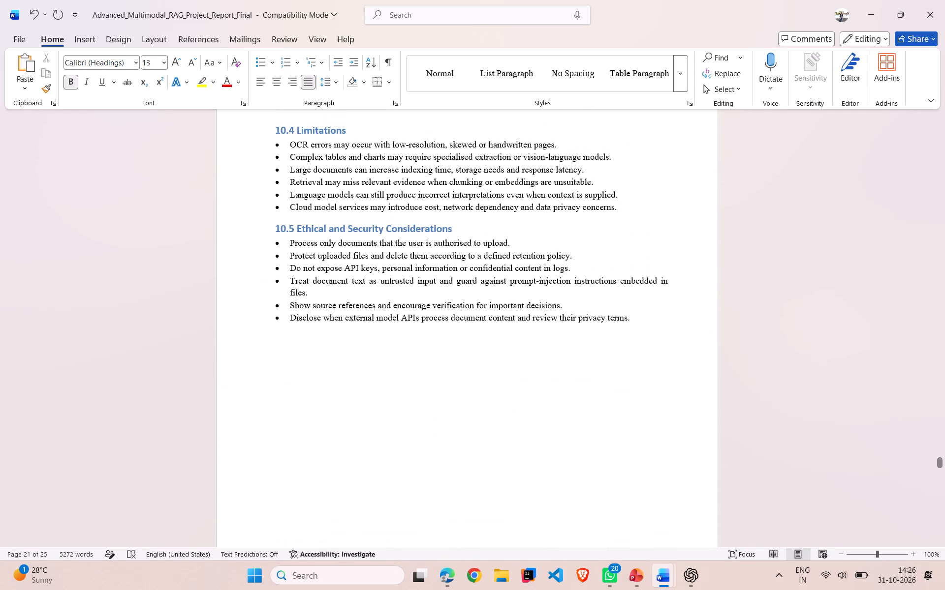
pyautogui.press('BackSpace')
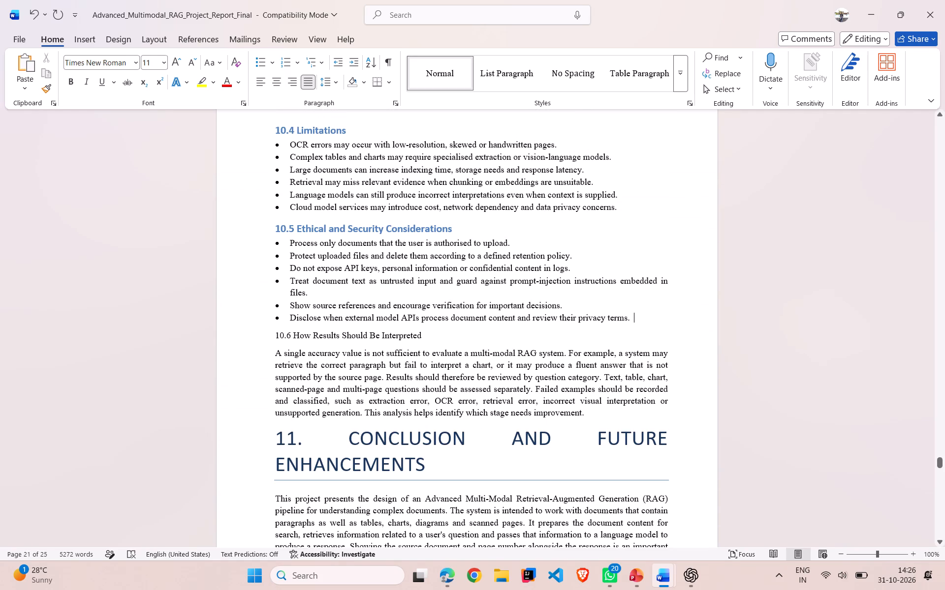
# Make the 10.6 How Results Should Be Interpreted heading bold.
pyautogui.moveTo(427, 341); pyautogui.dragTo(266, 336)
pyautogui.click(277, 318)
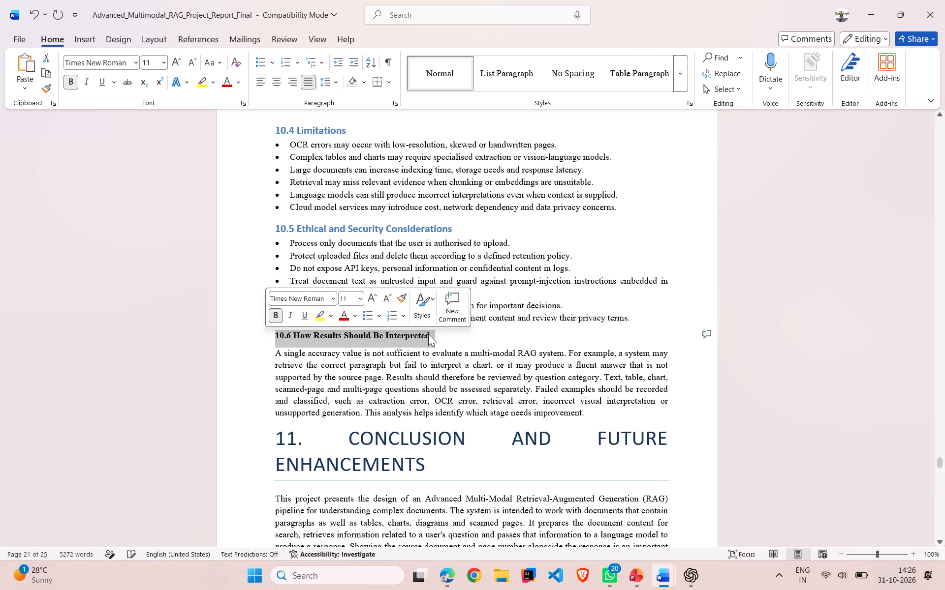
pyautogui.click(454, 345)
# Insert four blank lines before the 11. CONCLUSION AND FUTURE ENHANCEMENTS heading so the chapter starts on a new page.
pyautogui.click(275, 440)
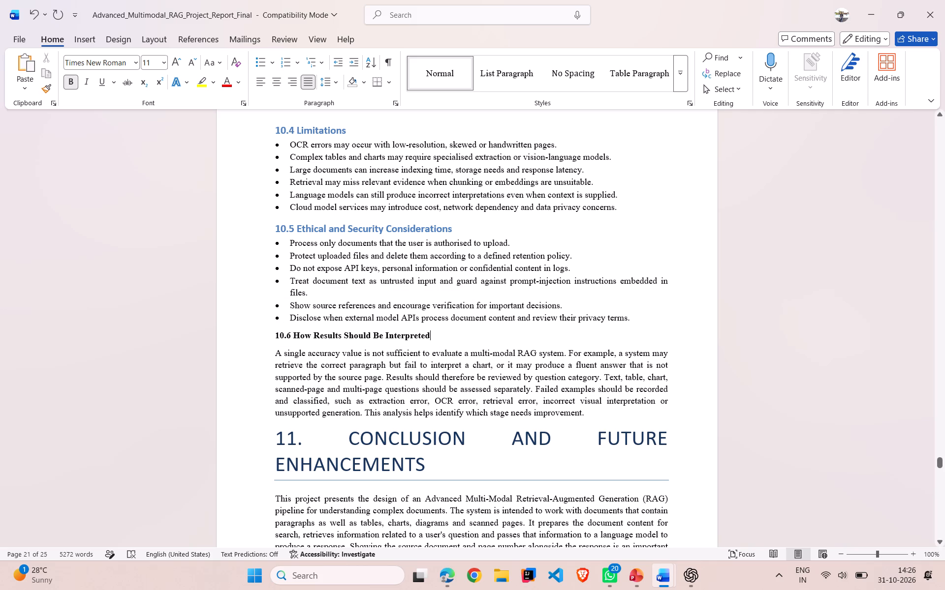
pyautogui.press('Return')
pyautogui.press('Return')
pyautogui.press('Return')
pyautogui.press('Return')
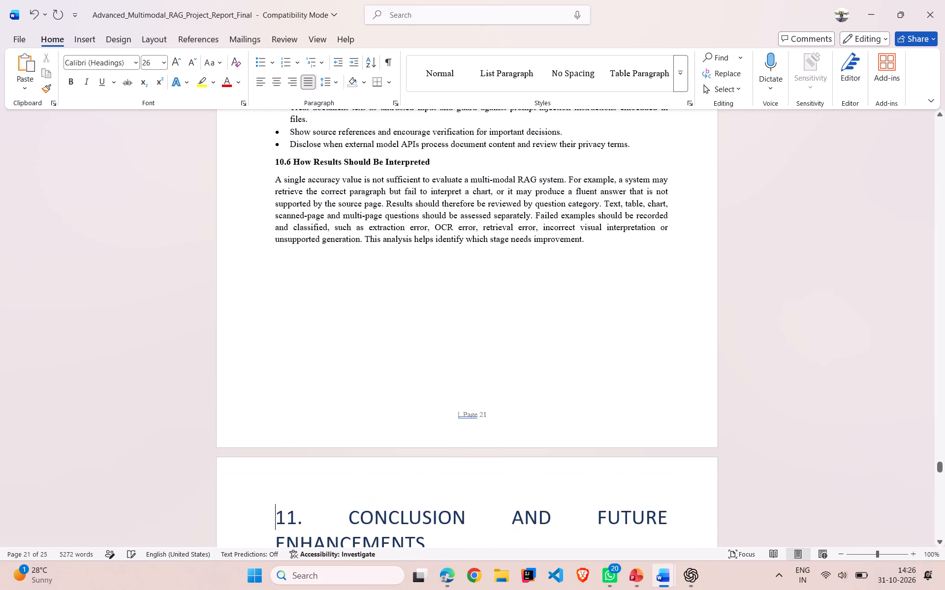
# Make the 11. CONCLUSION AND FUTURE ENHANCEMENTS heading bold and set its font size to 18.
pyautogui.scroll(-1, 275, 440)
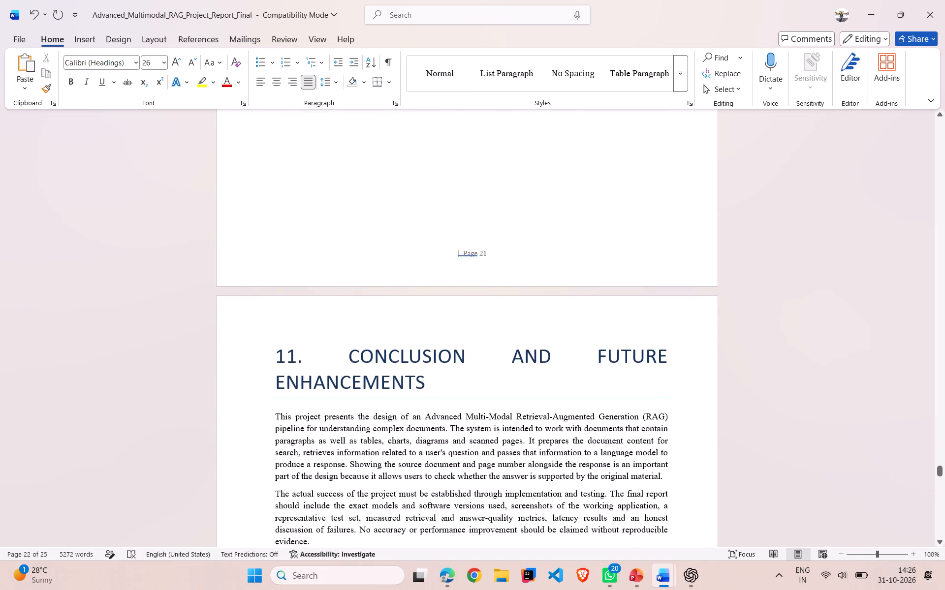
pyautogui.moveTo(429, 384); pyautogui.dragTo(270, 351)
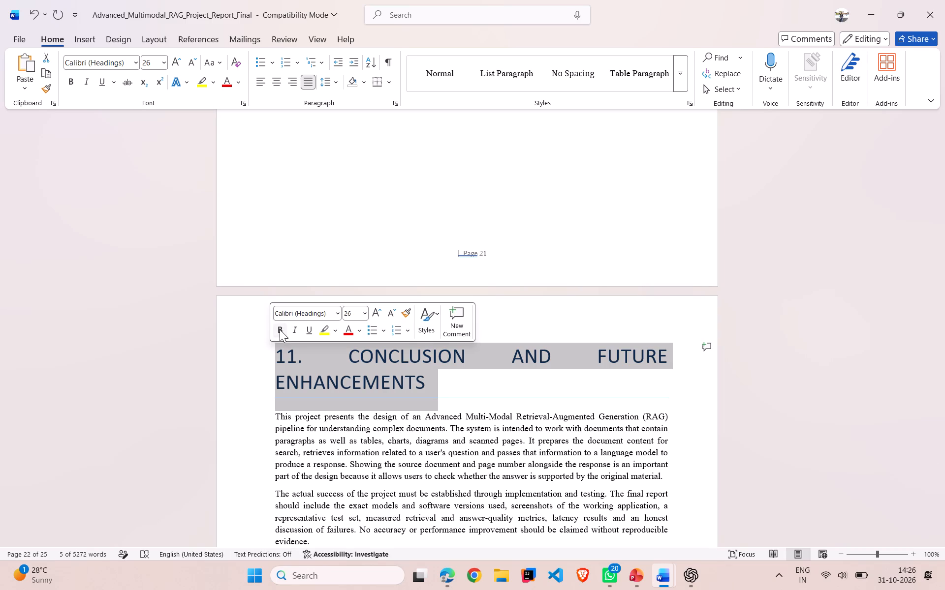
pyautogui.click(280, 329)
pyautogui.click(365, 314)
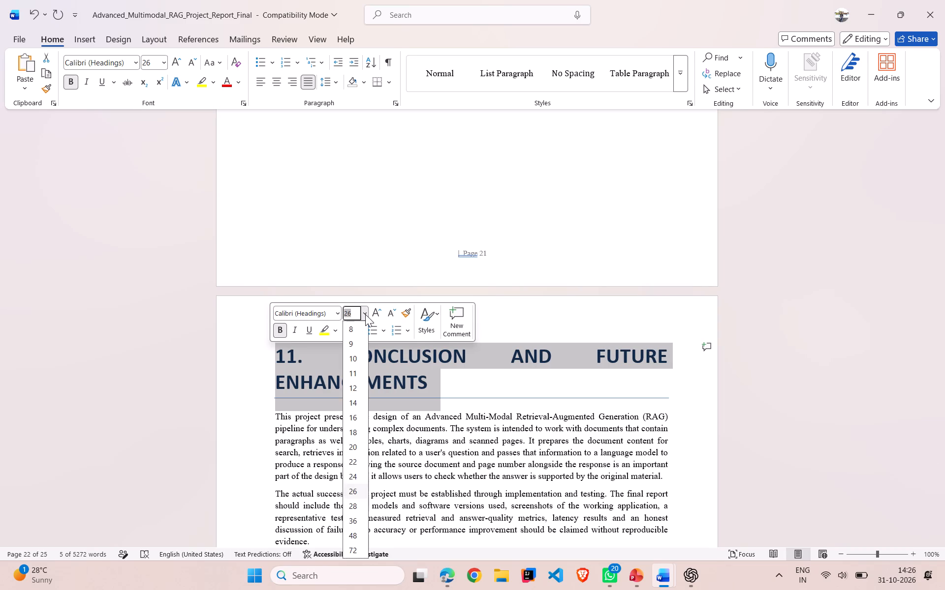
pyautogui.click(357, 430)
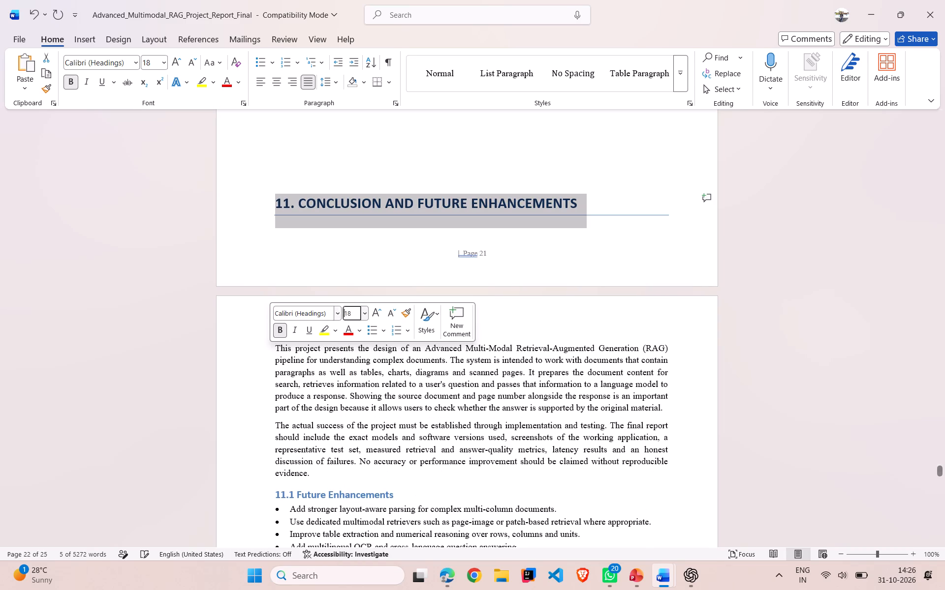
# Insert two more blank lines before the resized chapter 11 heading to move it onto the same page as its text.
pyautogui.click(267, 206)
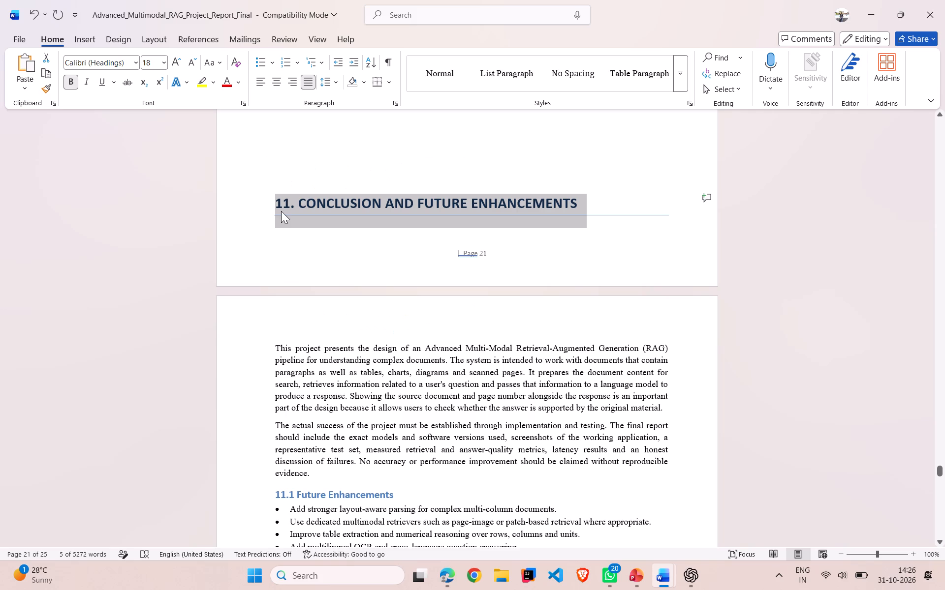
pyautogui.click(281, 211)
pyautogui.press('Left')
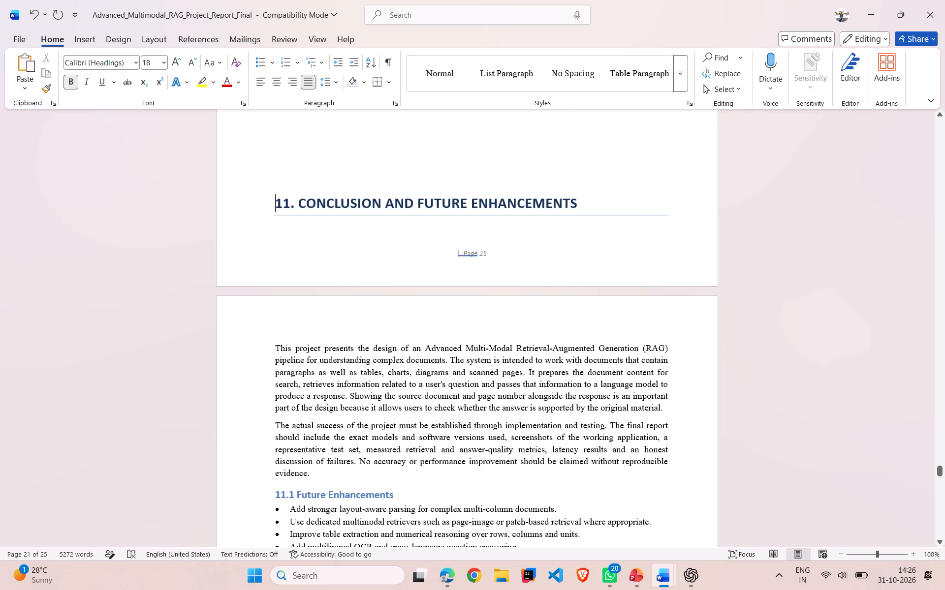
pyautogui.press('Return')
pyautogui.press('Return')
# Review the page layout of chapter 11, the References and Appendices A to C through the end of the report.
pyautogui.scroll(-3, 274, 208)
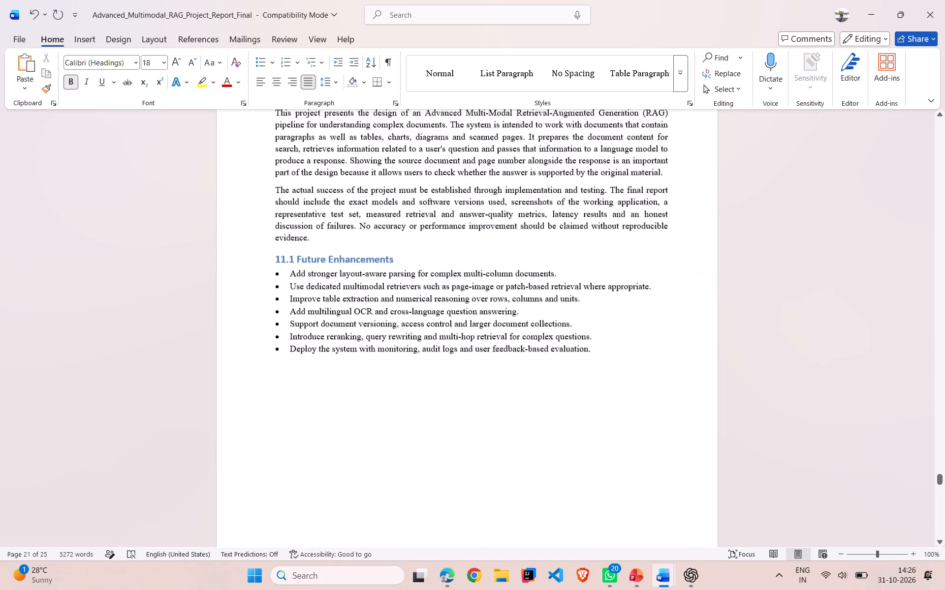
pyautogui.scroll(-1, 274, 208)
pyautogui.hscroll(1, 274, 208)
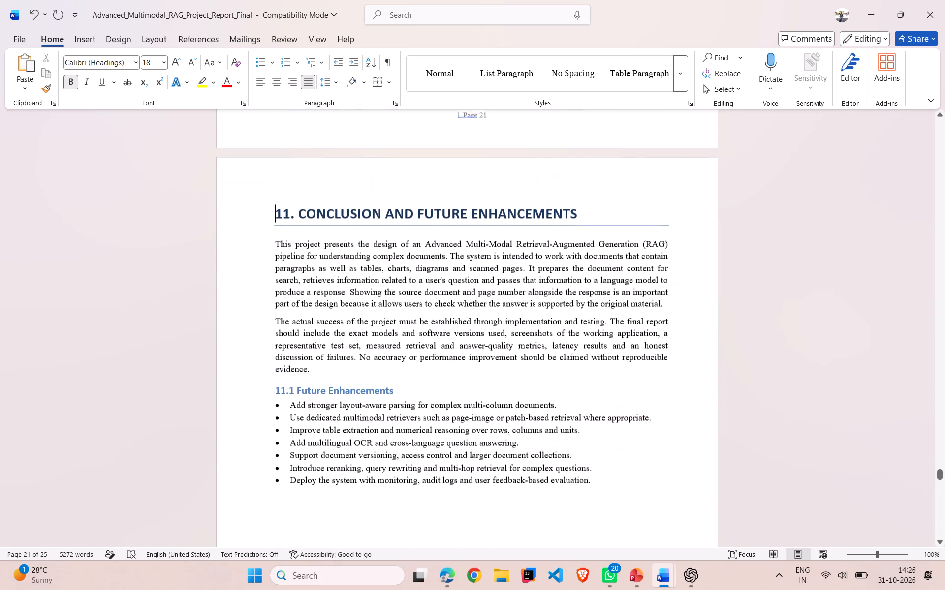
pyautogui.scroll(-2, 274, 208)
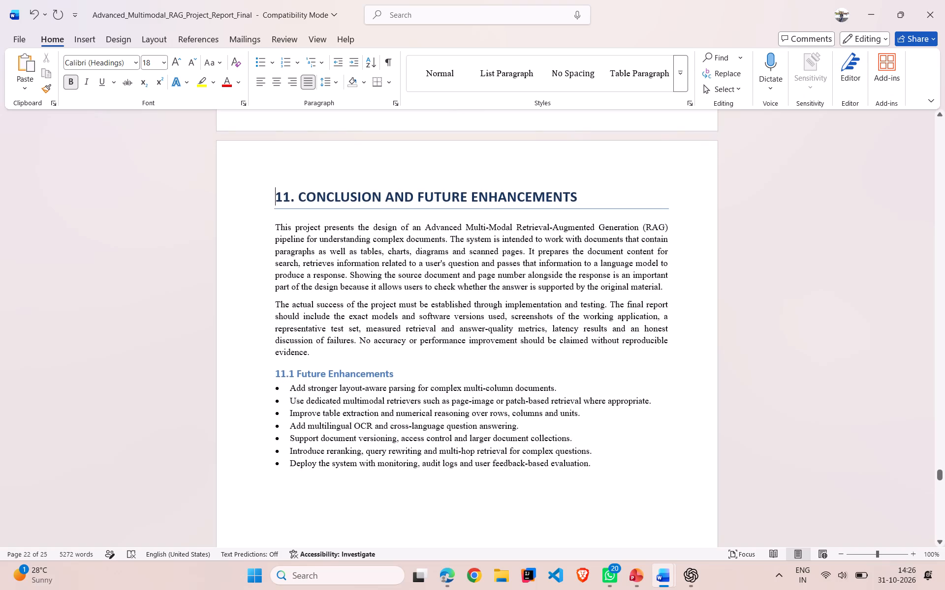
pyautogui.scroll(-4, 274, 208)
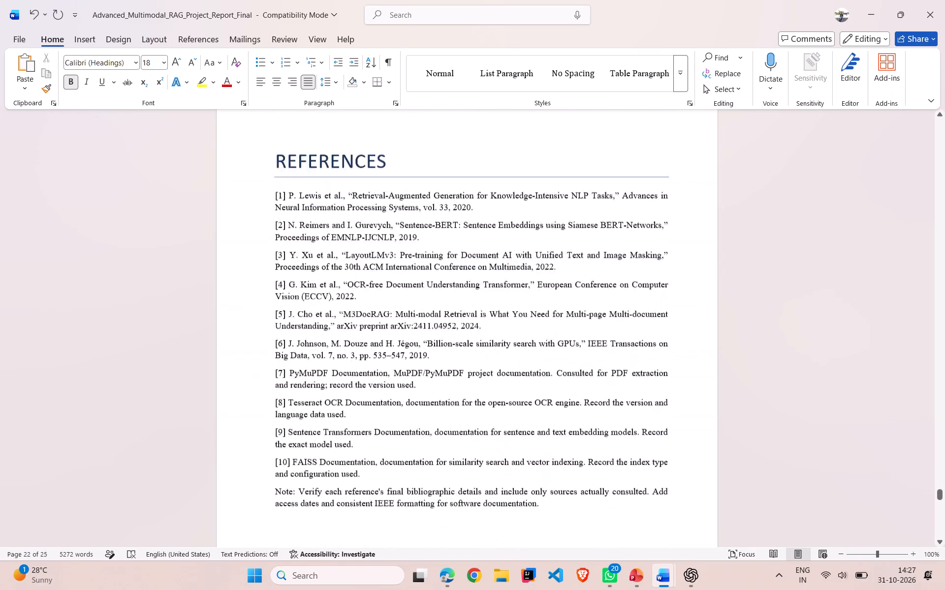
pyautogui.scroll(-2, 274, 208)
pyautogui.scroll(1, 274, 208)
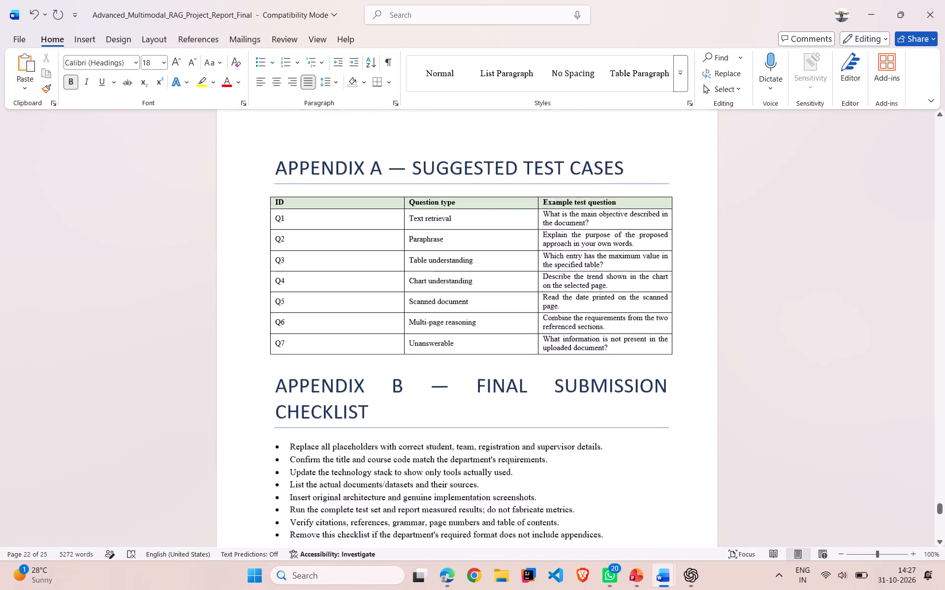
pyautogui.scroll(1, 274, 208)
pyautogui.scroll(-2, 274, 208)
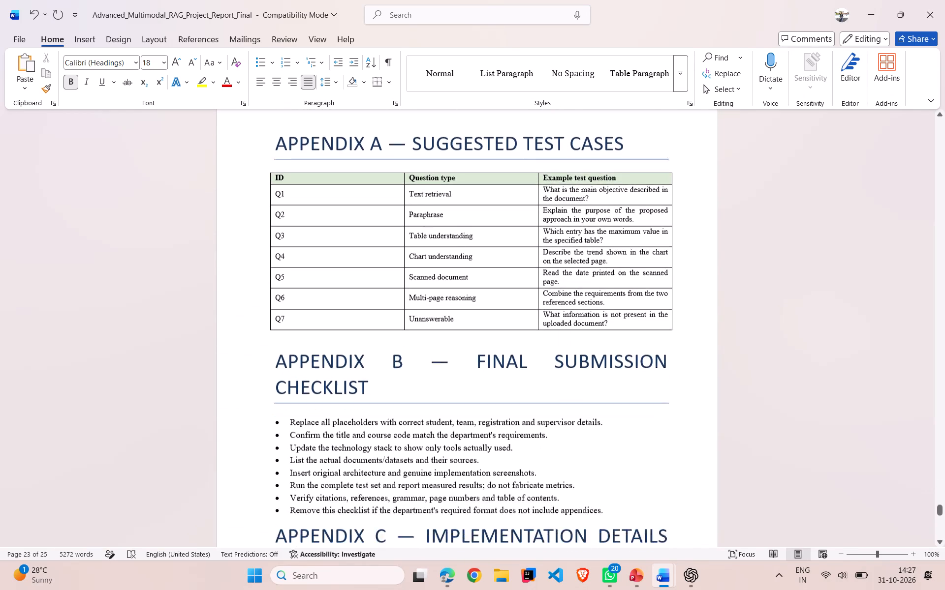
pyautogui.scroll(-7, 274, 208)
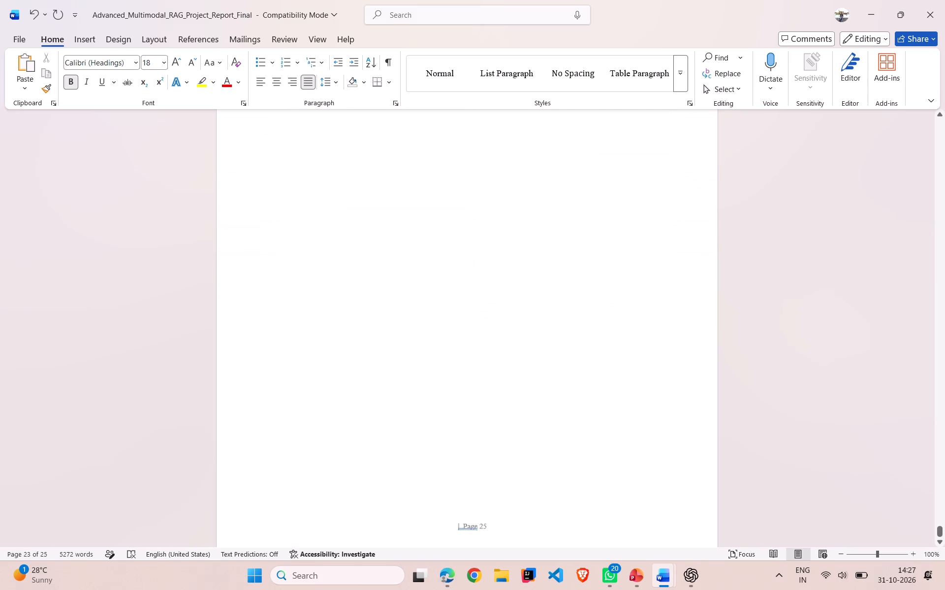
pyautogui.scroll(-1, 274, 208)
pyautogui.scroll(3, 274, 208)
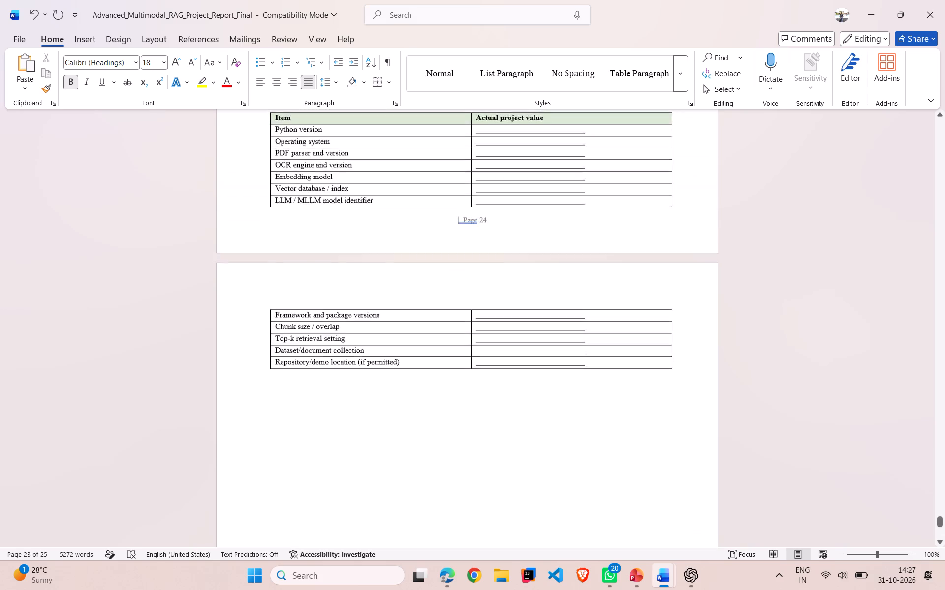
# Replace "CampusAssist" with "Title" before the colon in the project title on the cover page.
pyautogui.scroll(11, 274, 208)
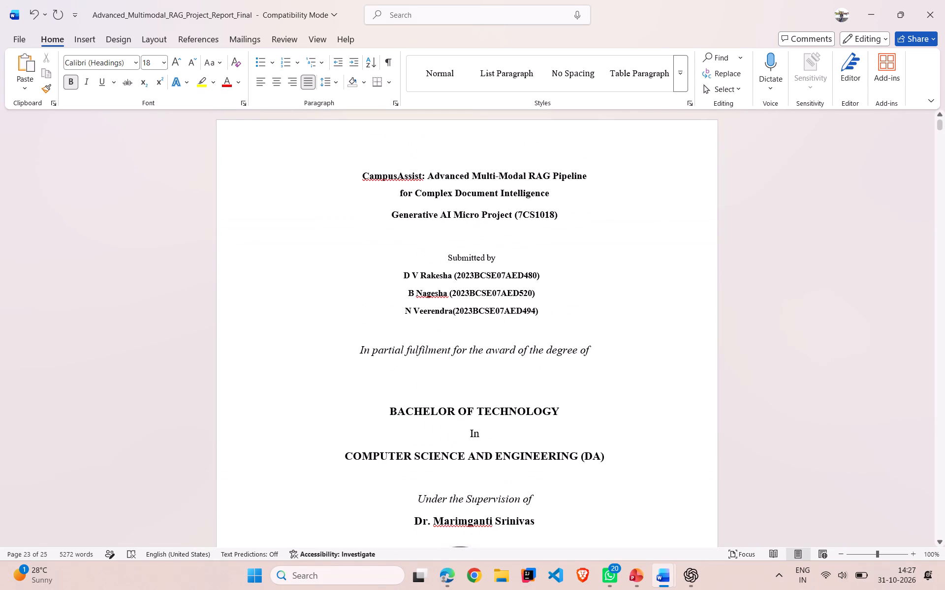
pyautogui.click(421, 175)
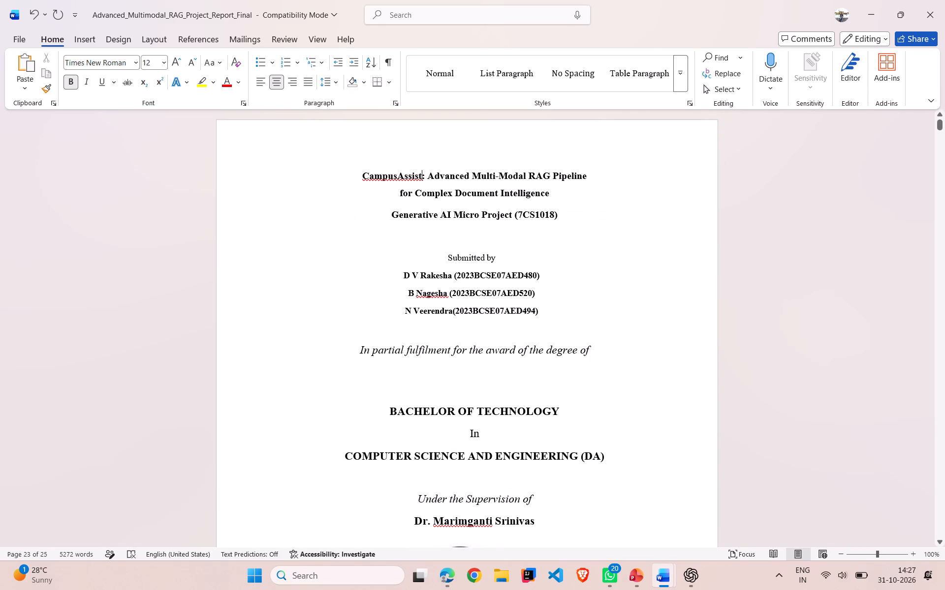
pyautogui.press('BackSpace')
pyautogui.press('BackSpace')
pyautogui.press('BackSpace')
pyautogui.press('BackSpace')
pyautogui.press('BackSpace')
pyautogui.press('BackSpace')
pyautogui.press('BackSpace')
pyautogui.press('BackSpace')
pyautogui.press('BackSpace')
pyautogui.press('BackSpace')
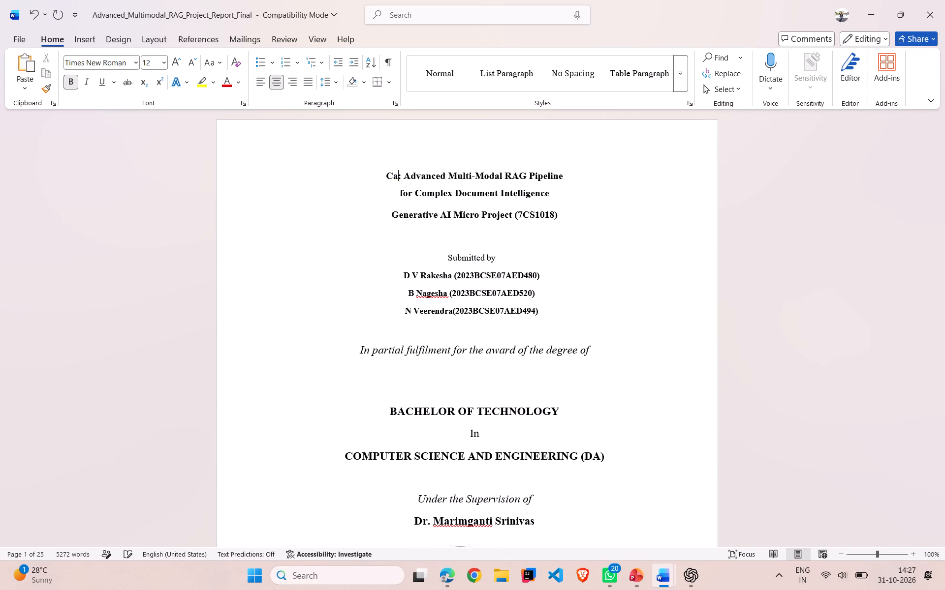
pyautogui.press('BackSpace')
pyautogui.press('BackSpace')
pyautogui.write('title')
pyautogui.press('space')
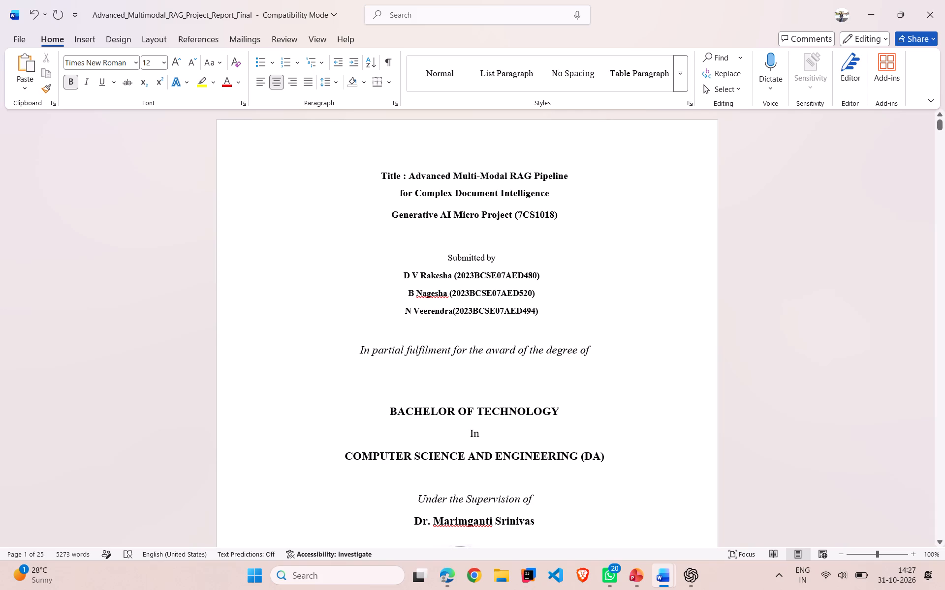
# Centre all the text on the cover page, from the project title down to the BENGALURU NOVEMBER - 2026 line, including the blank lines.
pyautogui.scroll(-1, 494, 319)
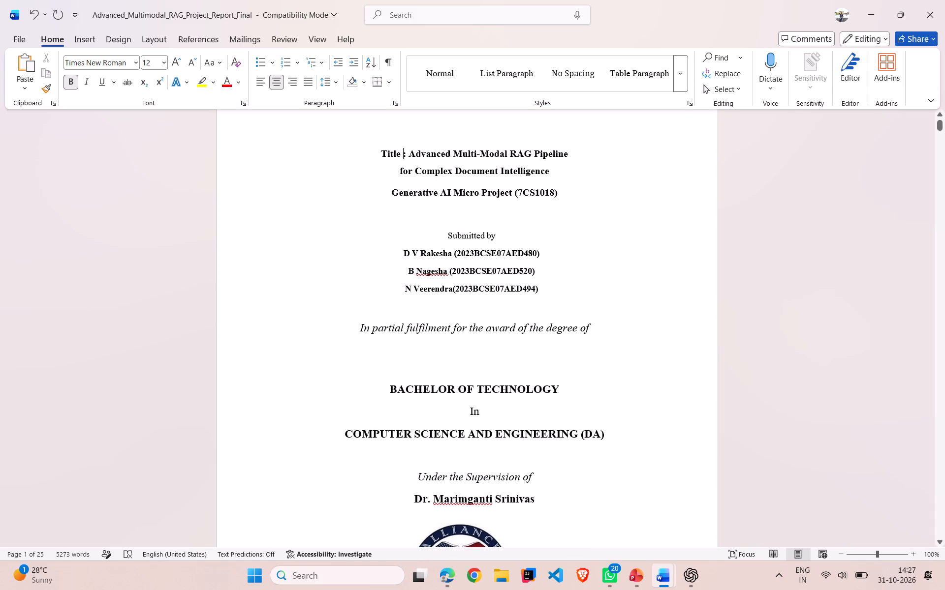
pyautogui.scroll(-2, 456, 314)
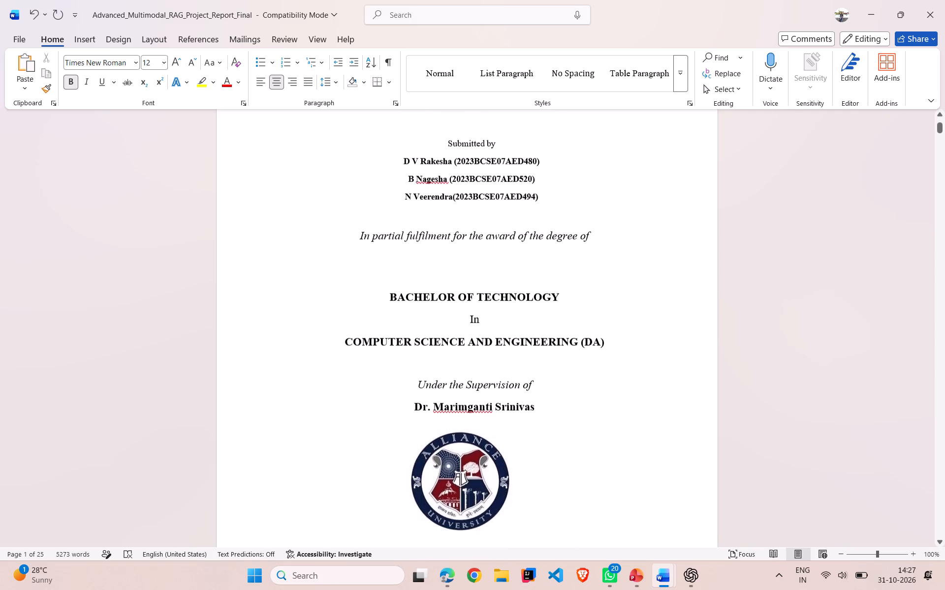
pyautogui.scroll(-1, 456, 314)
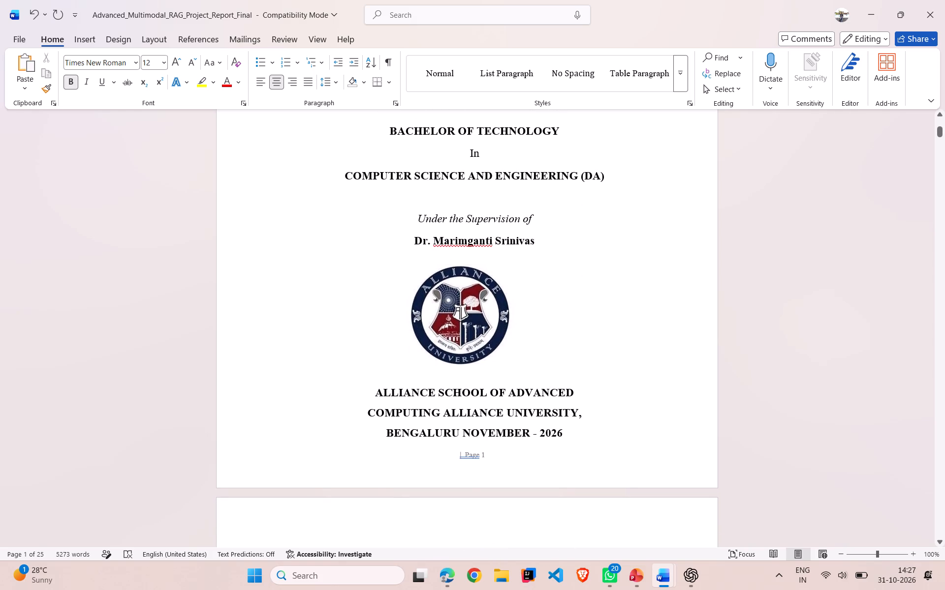
pyautogui.moveTo(385, 214); pyautogui.dragTo(545, 235)
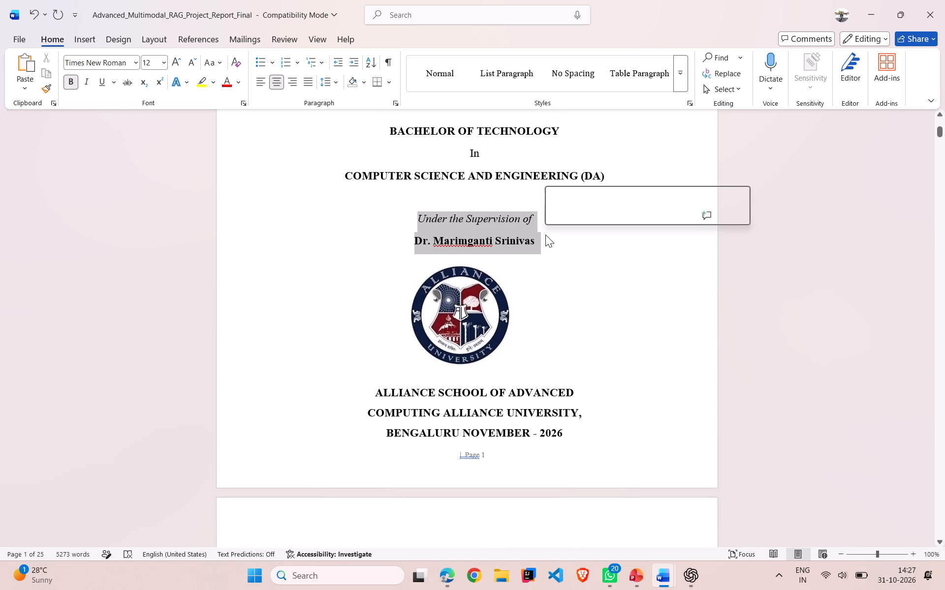
pyautogui.moveTo(573, 436); pyautogui.dragTo(375, 366)
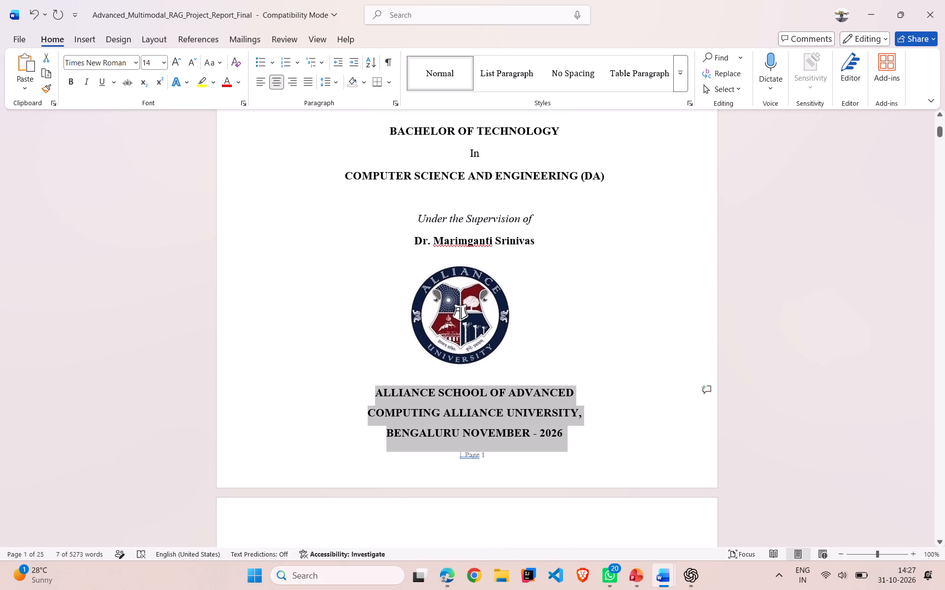
pyautogui.moveTo(375, 366); pyautogui.dragTo(354, 83)
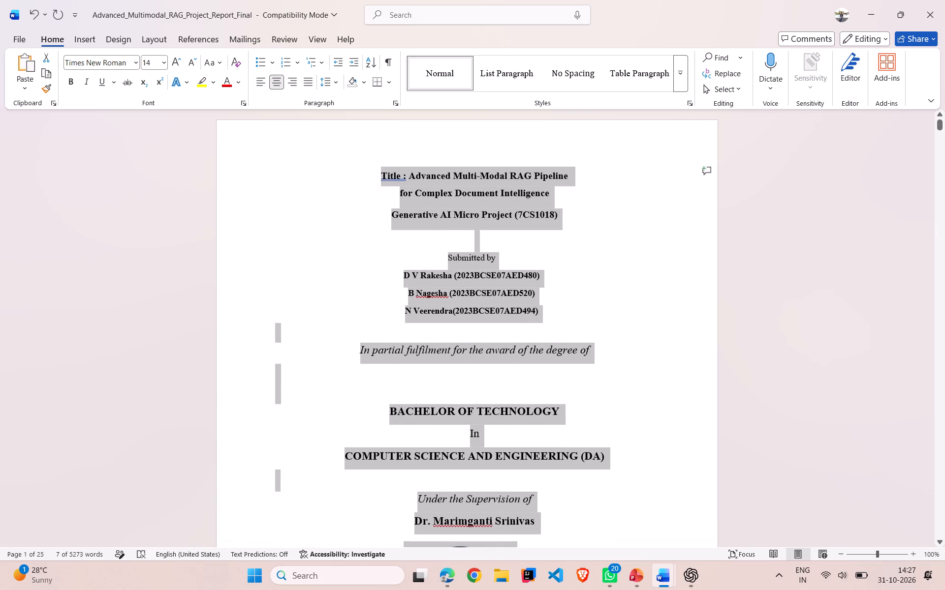
pyautogui.moveTo(354, 83); pyautogui.dragTo(343, 107)
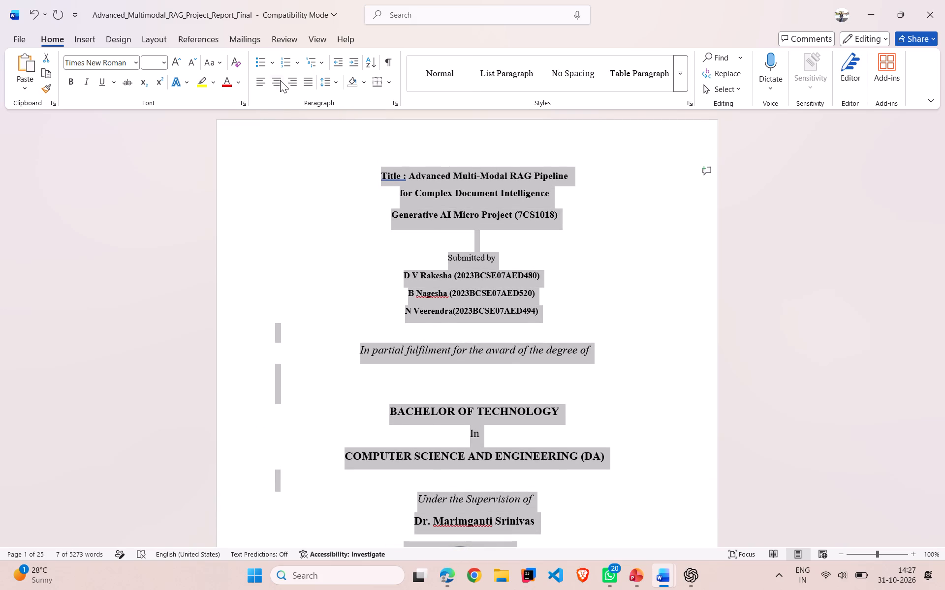
pyautogui.click(280, 80)
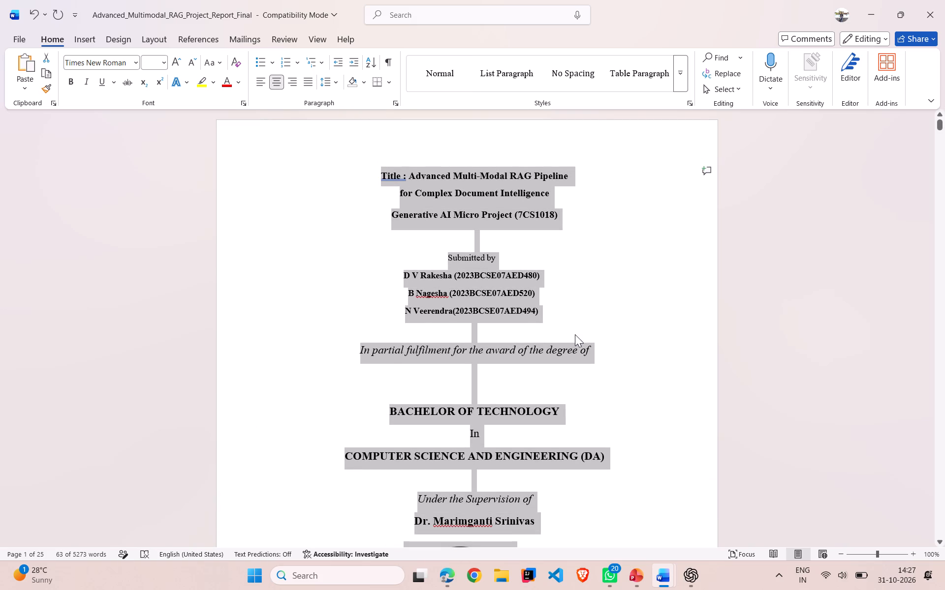
pyautogui.click(575, 334)
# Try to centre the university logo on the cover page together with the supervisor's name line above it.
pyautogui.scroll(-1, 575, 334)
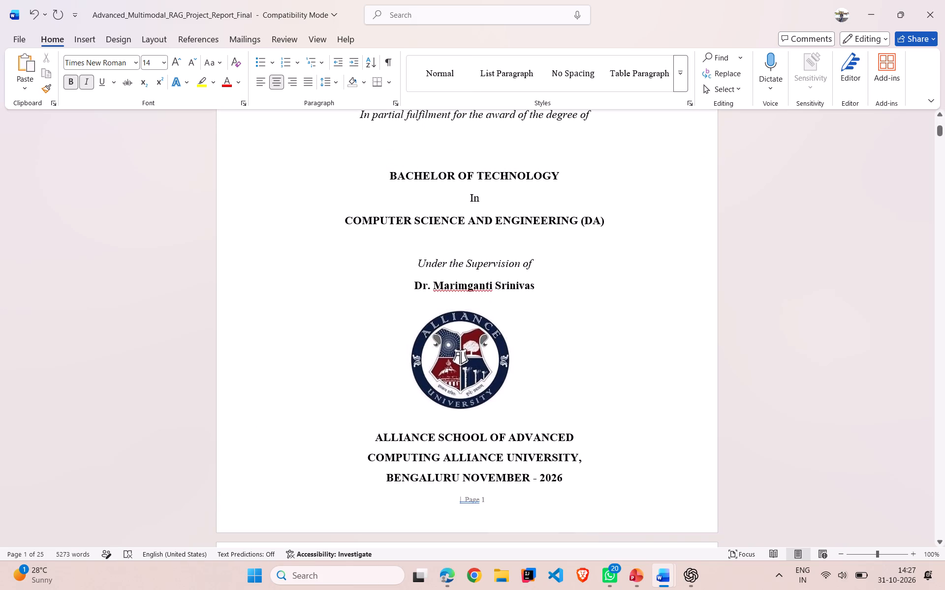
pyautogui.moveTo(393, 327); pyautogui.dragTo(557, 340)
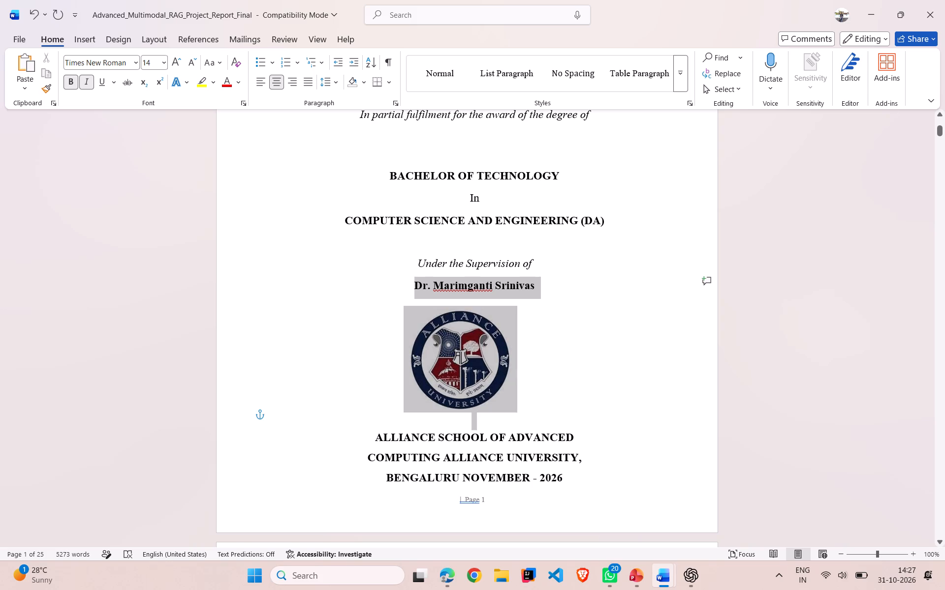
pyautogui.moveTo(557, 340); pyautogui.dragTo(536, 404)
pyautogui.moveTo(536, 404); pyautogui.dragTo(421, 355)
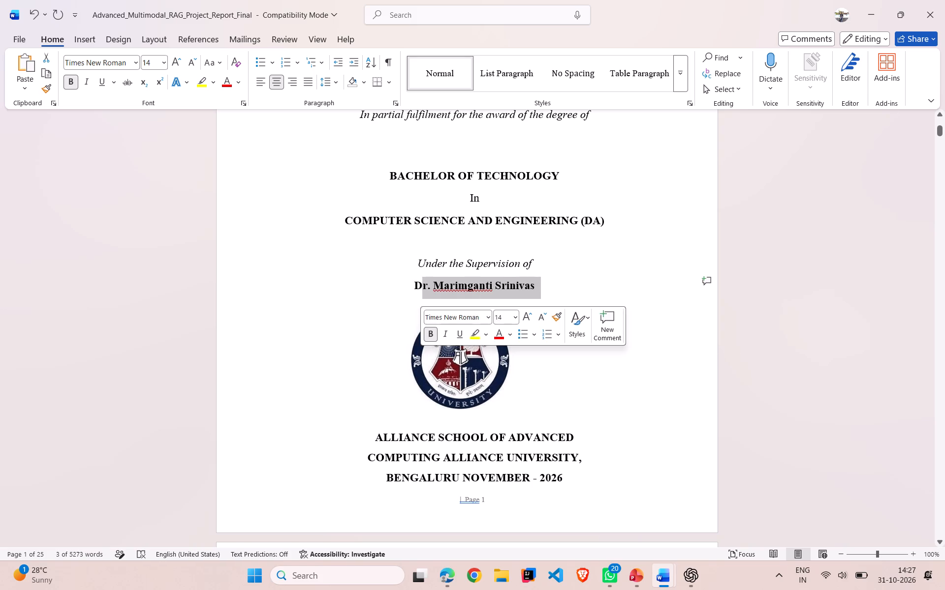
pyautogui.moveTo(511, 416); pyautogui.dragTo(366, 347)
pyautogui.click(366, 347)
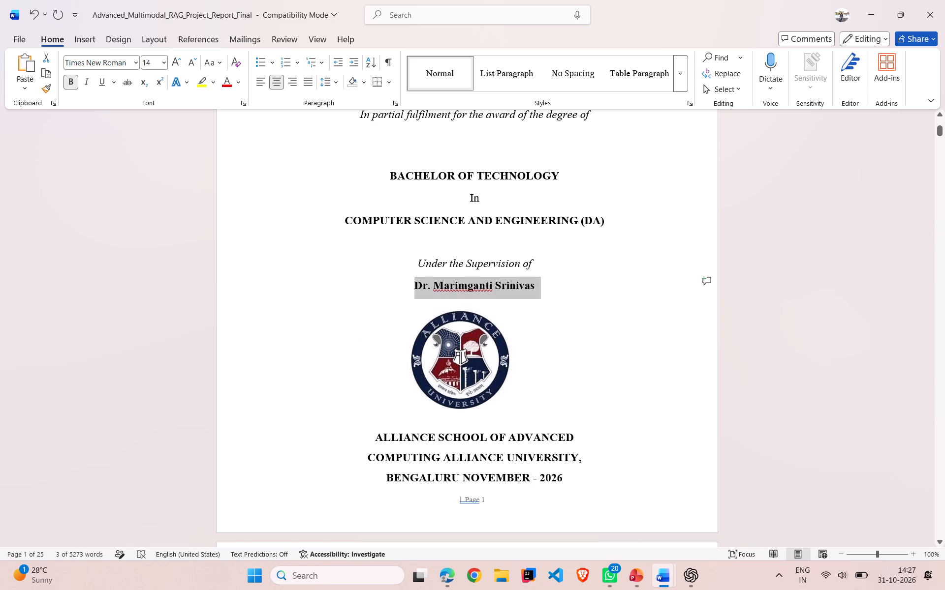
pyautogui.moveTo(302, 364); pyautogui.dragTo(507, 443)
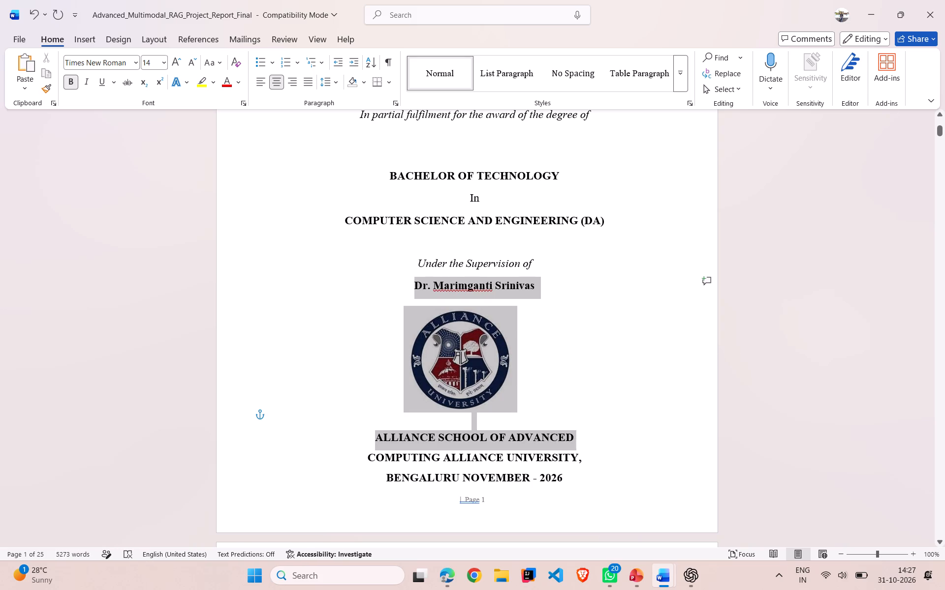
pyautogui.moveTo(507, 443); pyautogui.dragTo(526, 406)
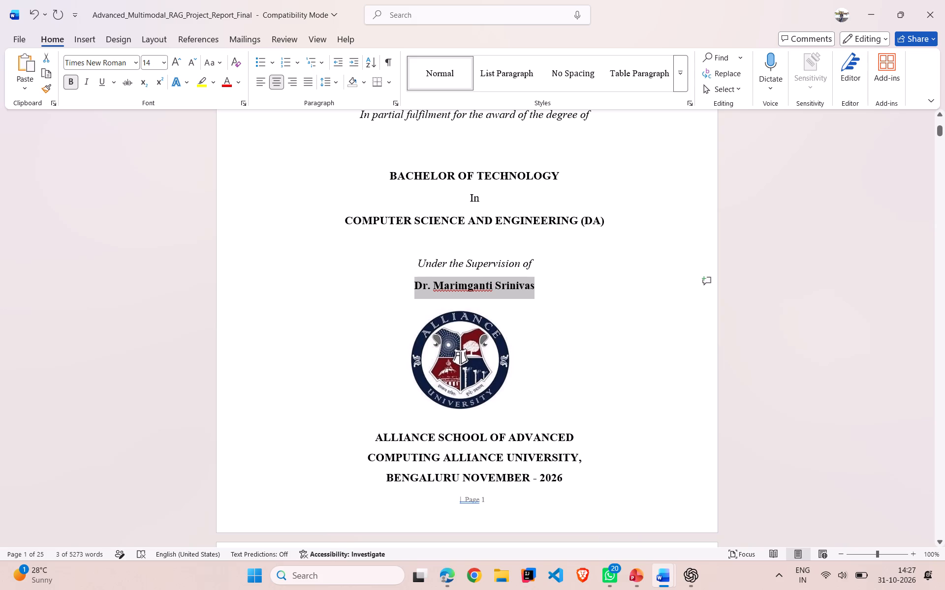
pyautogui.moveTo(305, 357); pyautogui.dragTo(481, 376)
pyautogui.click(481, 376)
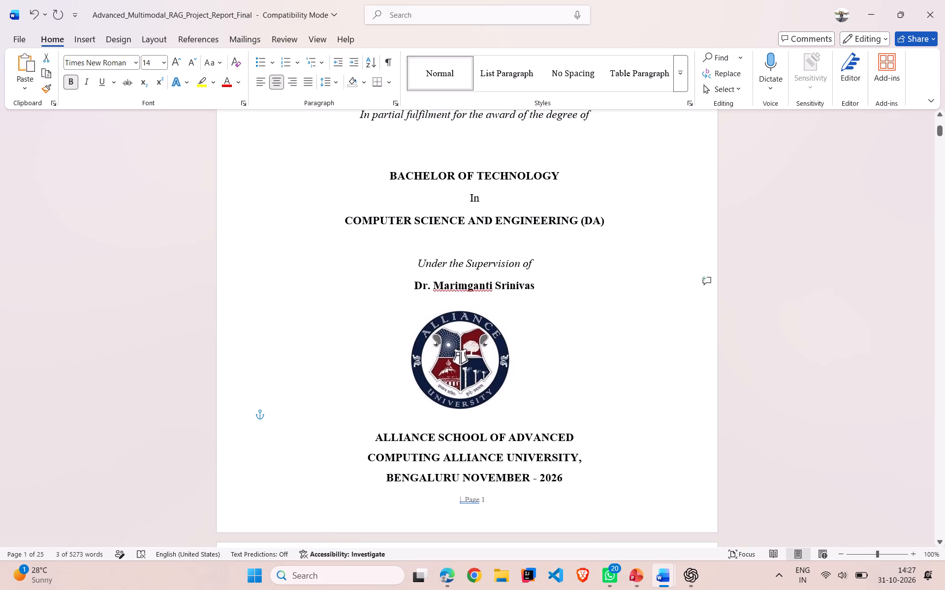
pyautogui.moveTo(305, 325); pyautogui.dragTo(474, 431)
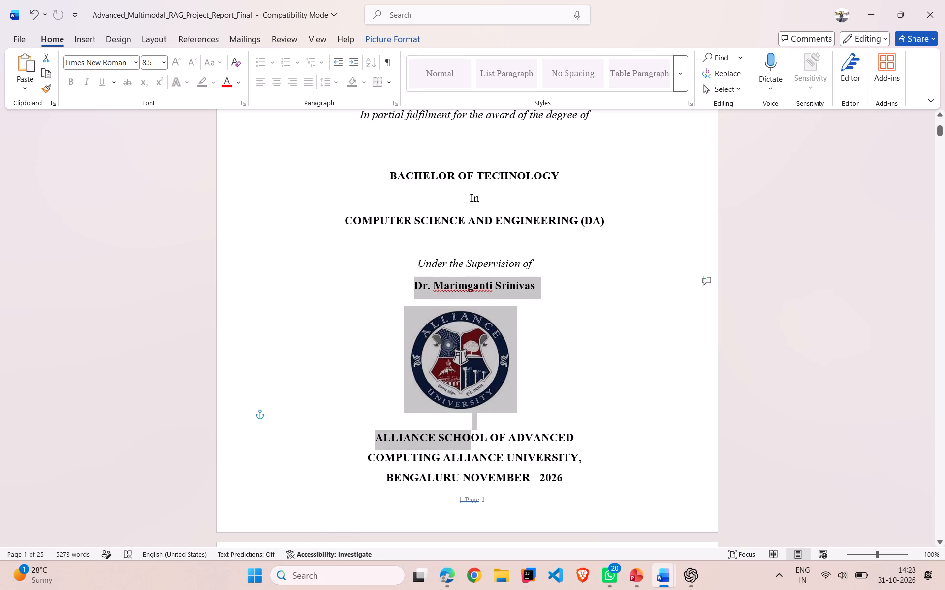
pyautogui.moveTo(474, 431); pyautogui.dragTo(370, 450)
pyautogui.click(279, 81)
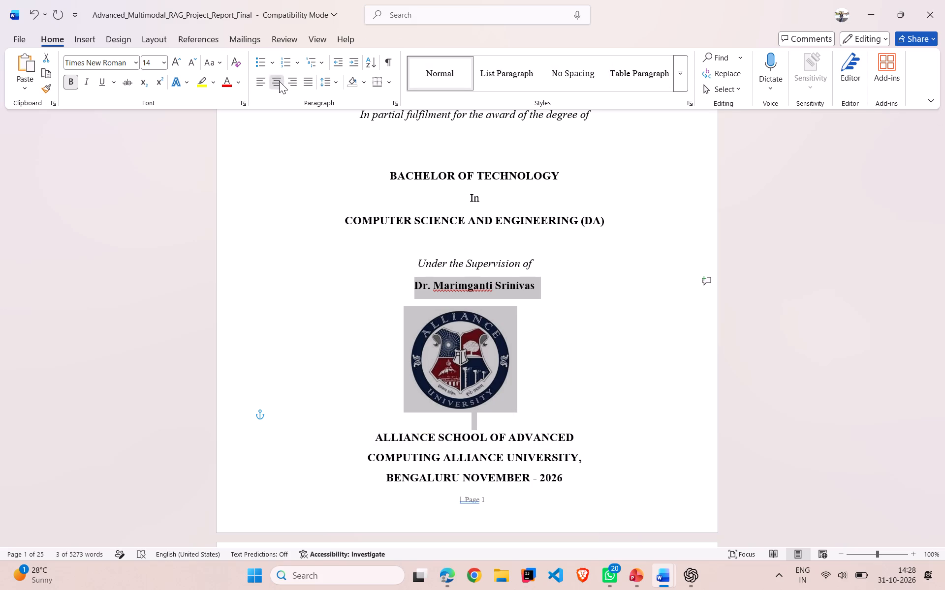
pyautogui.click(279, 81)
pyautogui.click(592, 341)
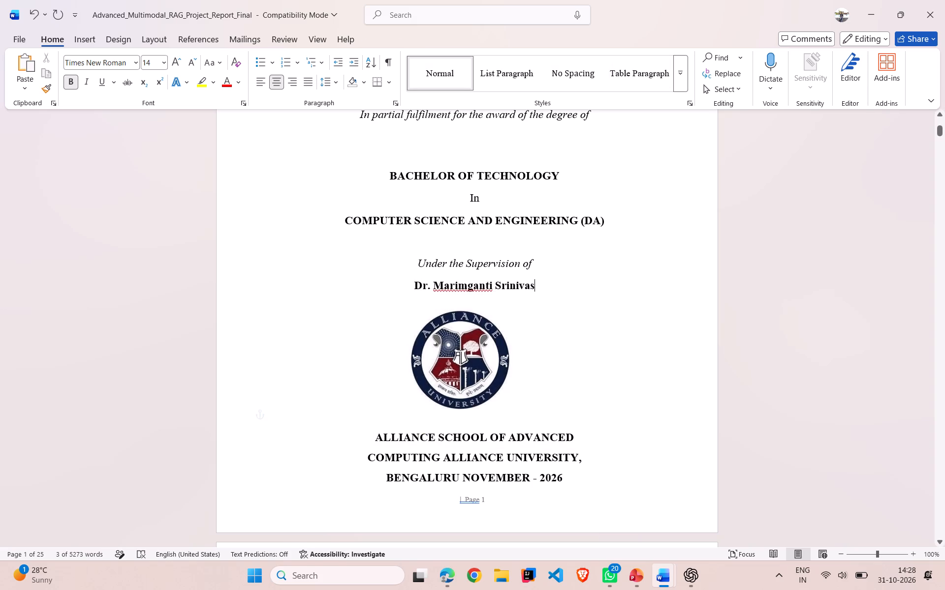
# Review the layout and wording of the Certificate and Declaration pages that follow the cover.
pyautogui.scroll(-1, 592, 341)
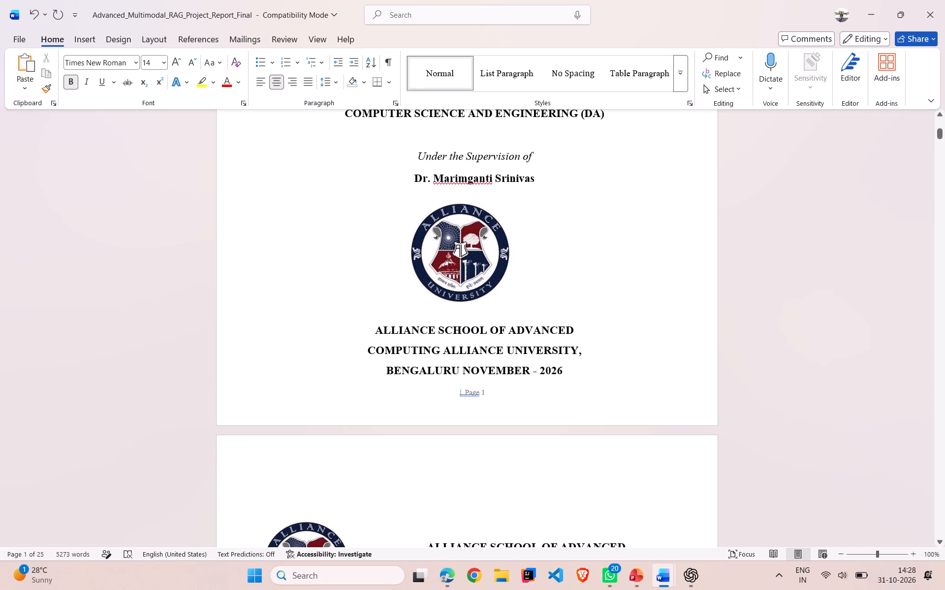
pyautogui.scroll(-4, 592, 341)
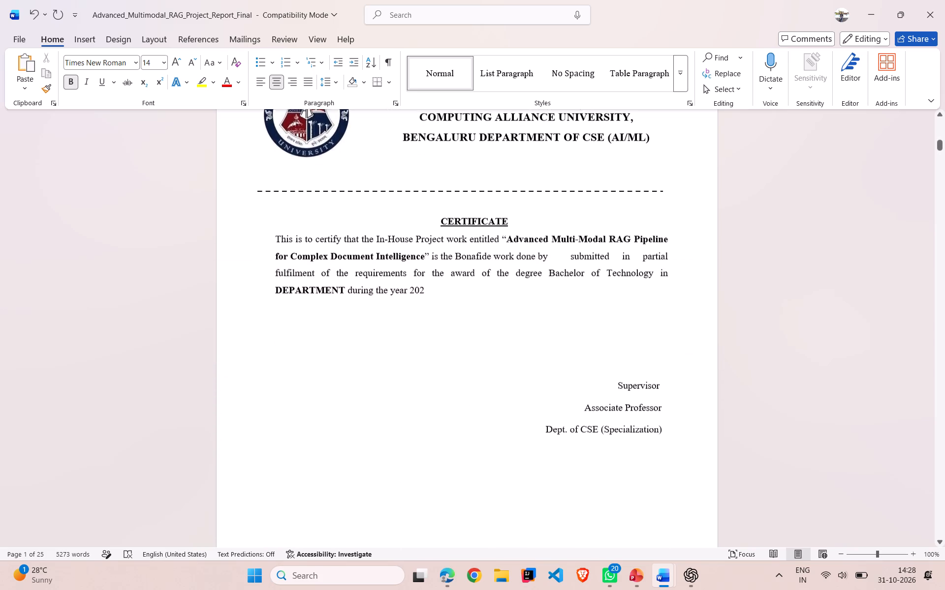
pyautogui.scroll(-2, 592, 341)
pyautogui.scroll(2, 592, 341)
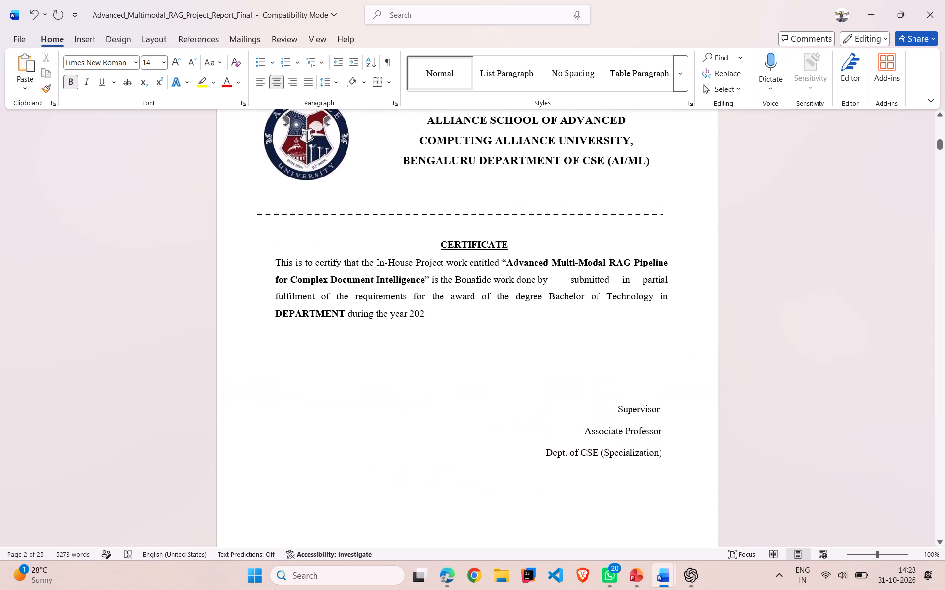
pyautogui.scroll(-3, 592, 341)
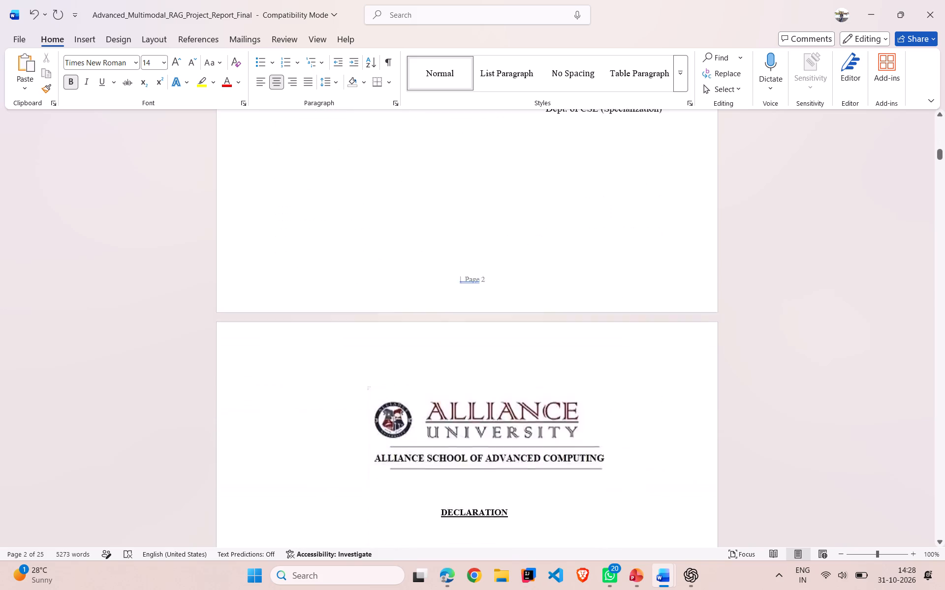
pyautogui.scroll(-1, 592, 341)
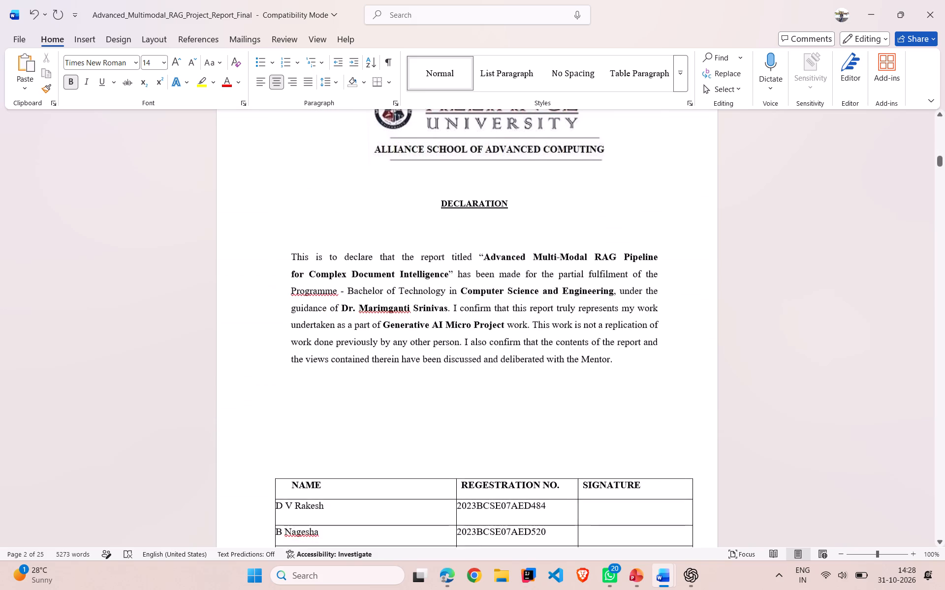
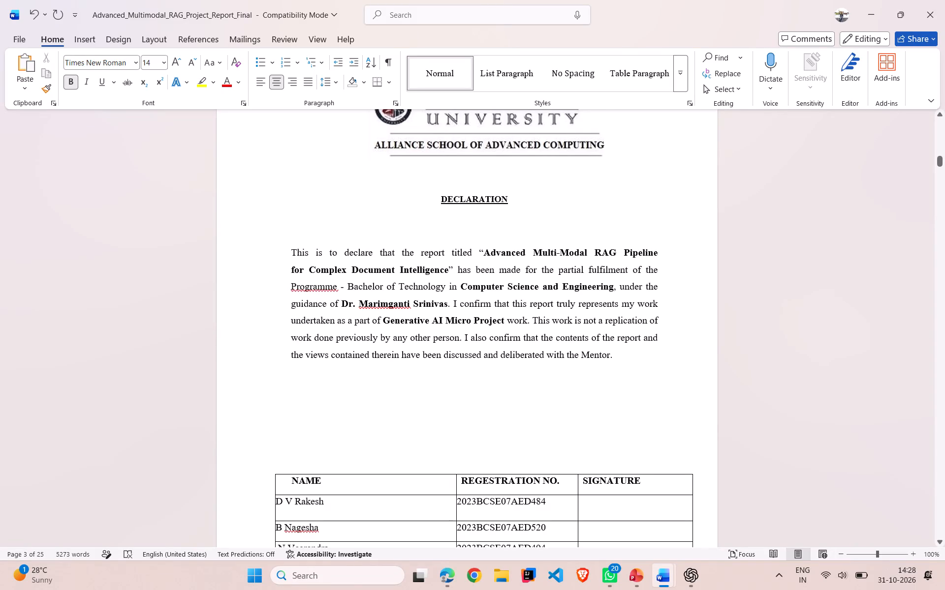
# Delete the empty bordered paragraph that draws a horizontal line below the student signature table on the Declaration page.
pyautogui.scroll(-2, 577, 349)
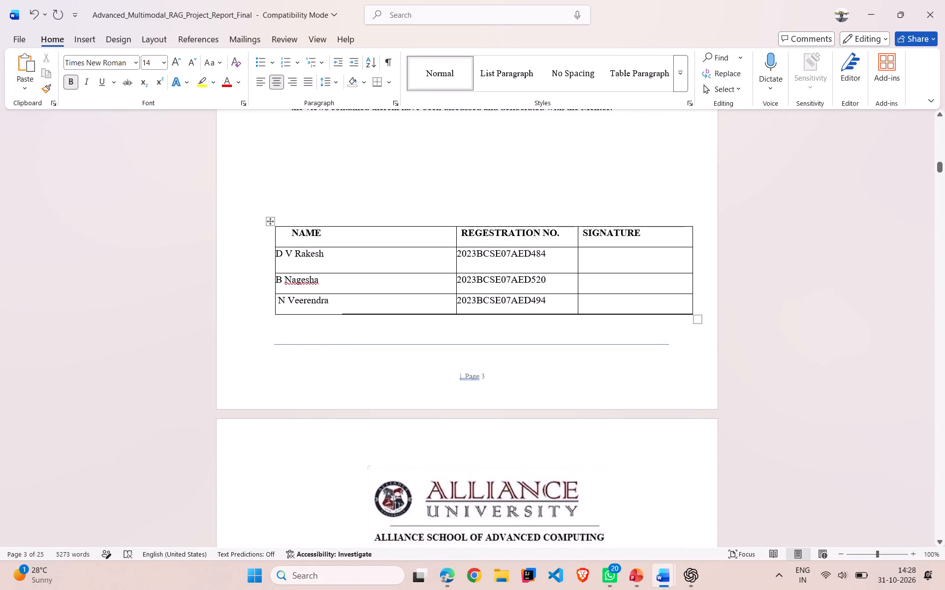
pyautogui.scroll(-1, 577, 349)
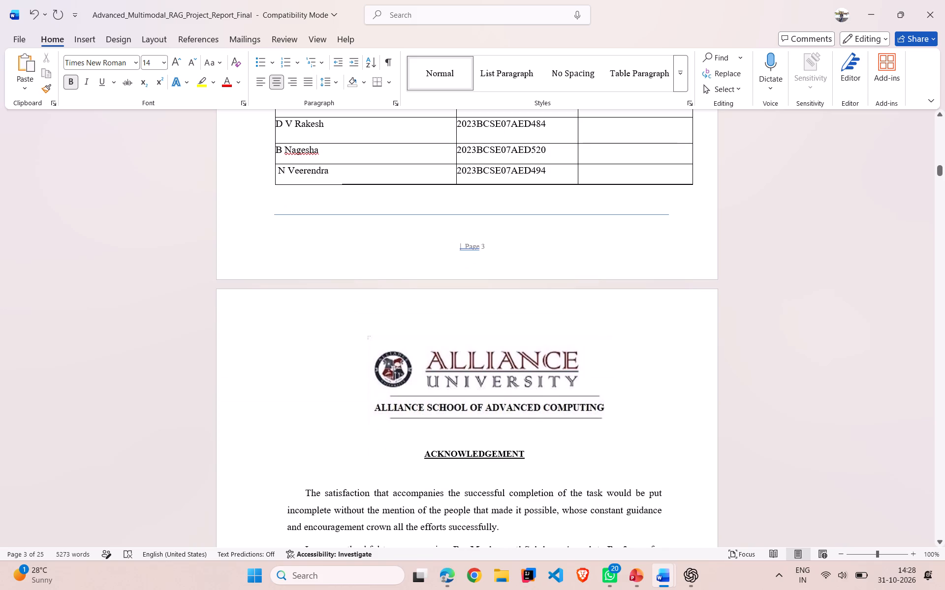
pyautogui.click(412, 187)
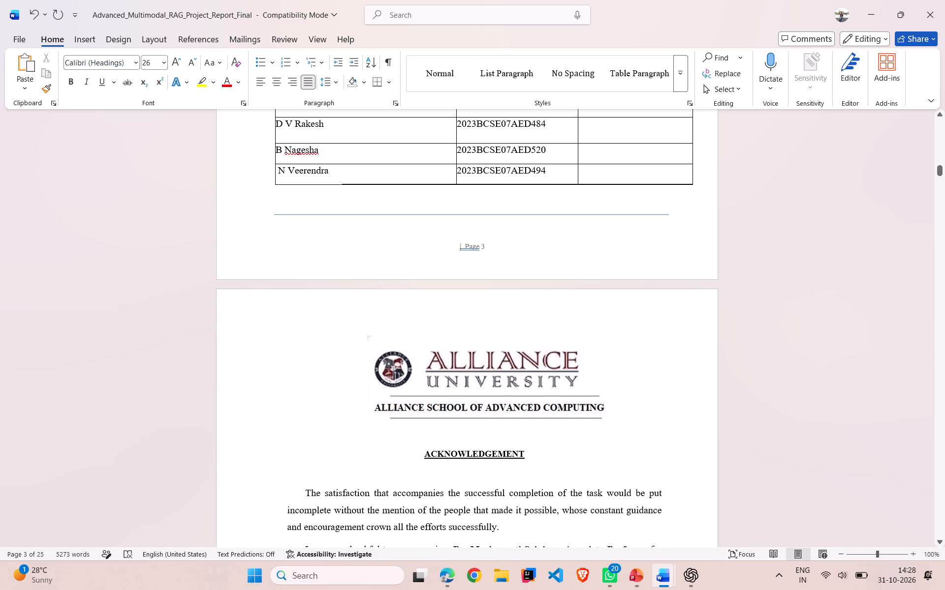
pyautogui.click(403, 216)
pyautogui.moveTo(510, 249); pyautogui.dragTo(455, 231)
pyautogui.moveTo(455, 231); pyautogui.dragTo(276, 210)
pyautogui.tripleClick(276, 210)
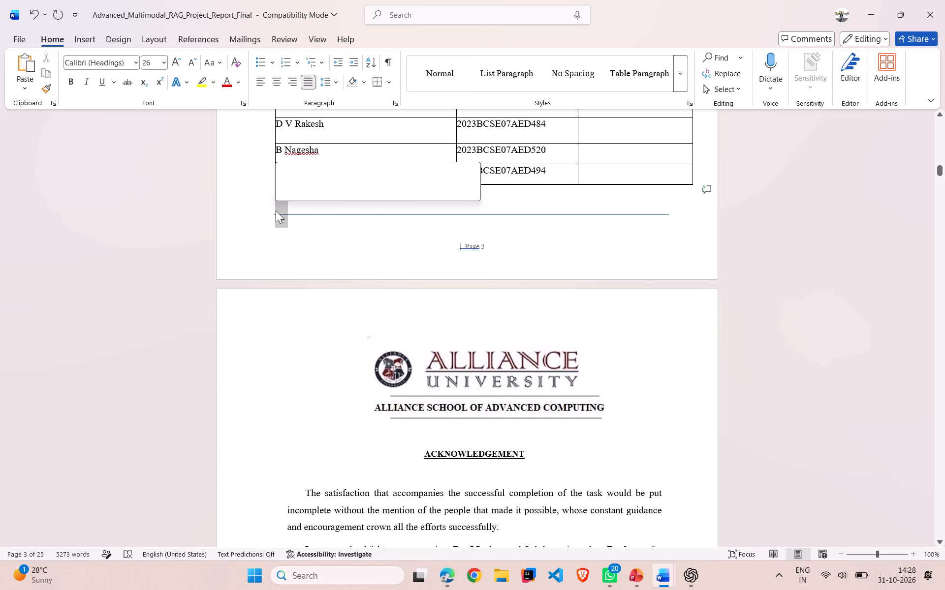
pyautogui.click(303, 221)
pyautogui.moveTo(303, 221); pyautogui.dragTo(360, 215)
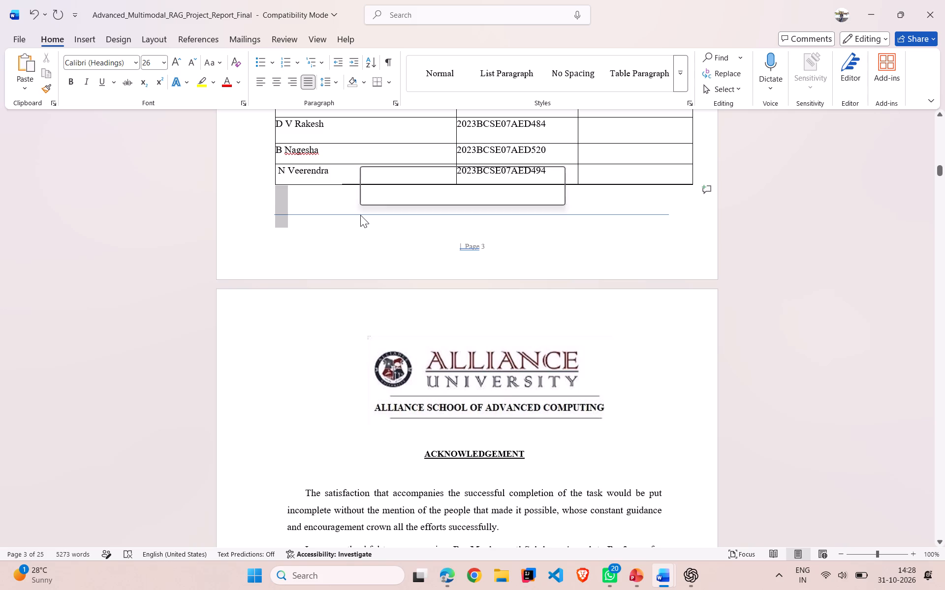
pyautogui.doubleClick(360, 215)
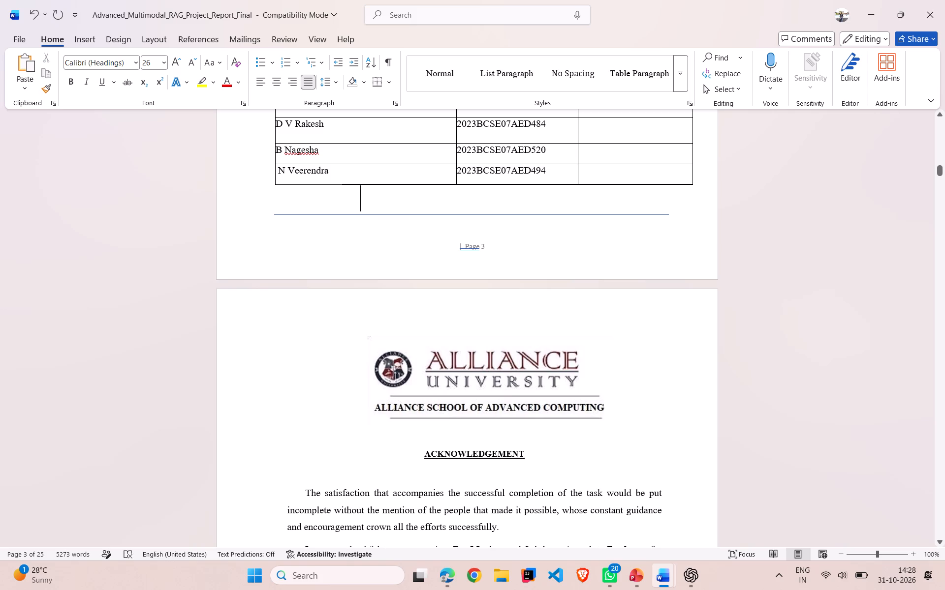
pyautogui.click(335, 215)
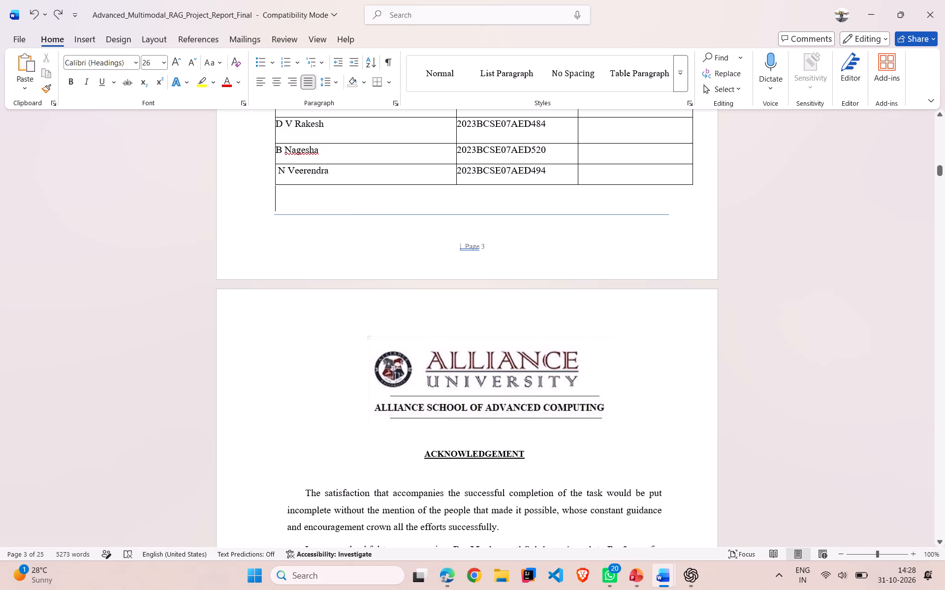
pyautogui.press('Delete')
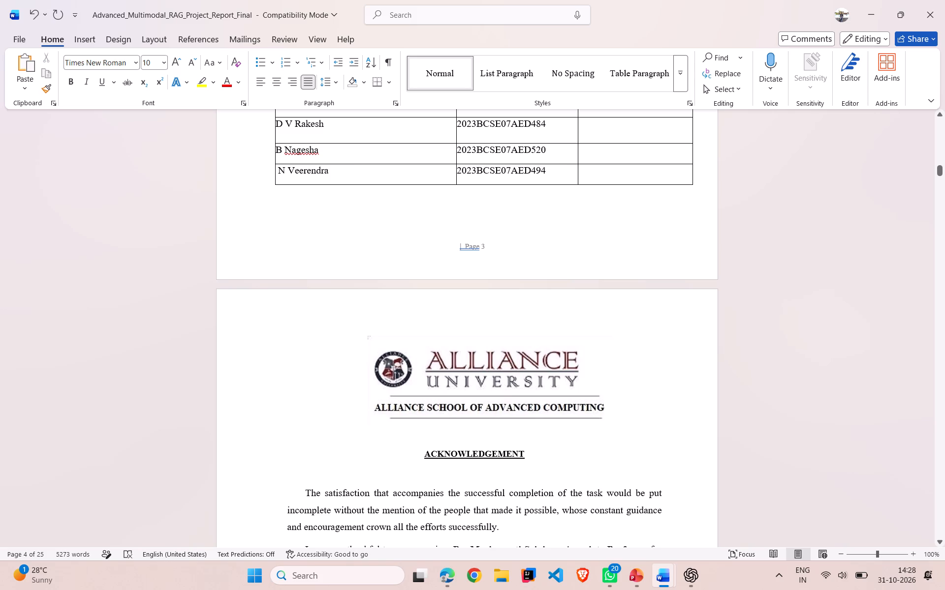
# Check the layout of the Declaration page and the Certificate page before it.
pyautogui.scroll(2, 460, 289)
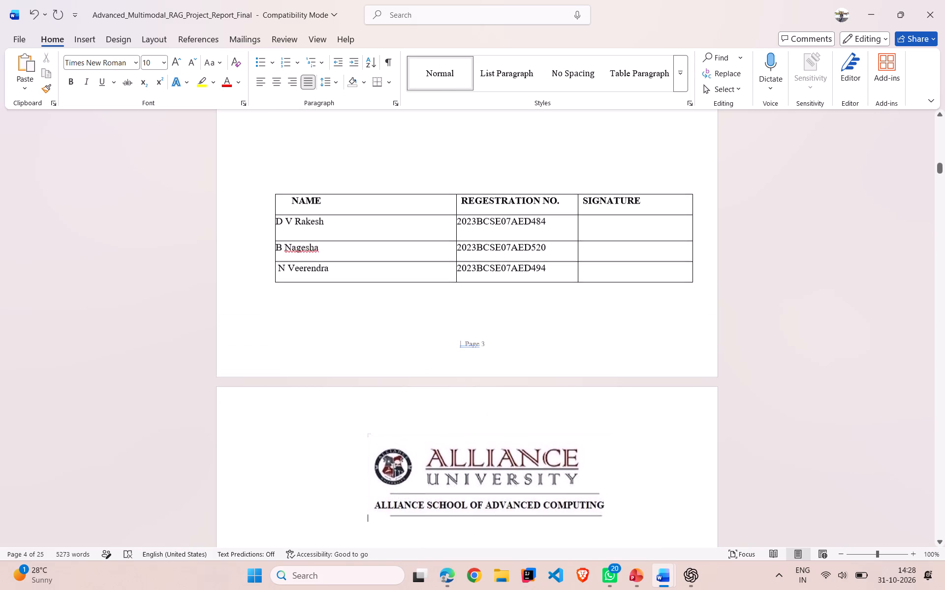
pyautogui.scroll(2, 460, 289)
pyautogui.click(460, 289)
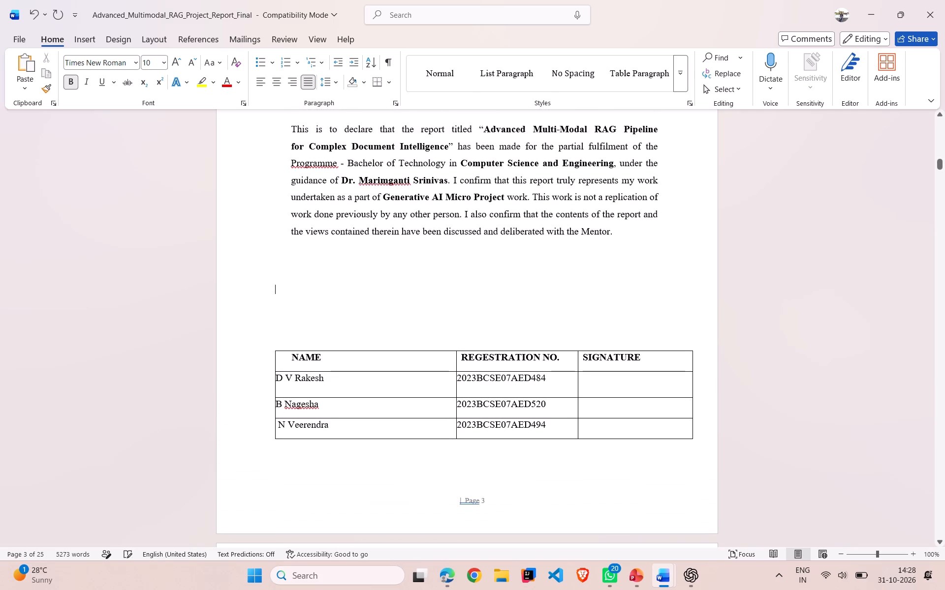
pyautogui.scroll(2, 459, 291)
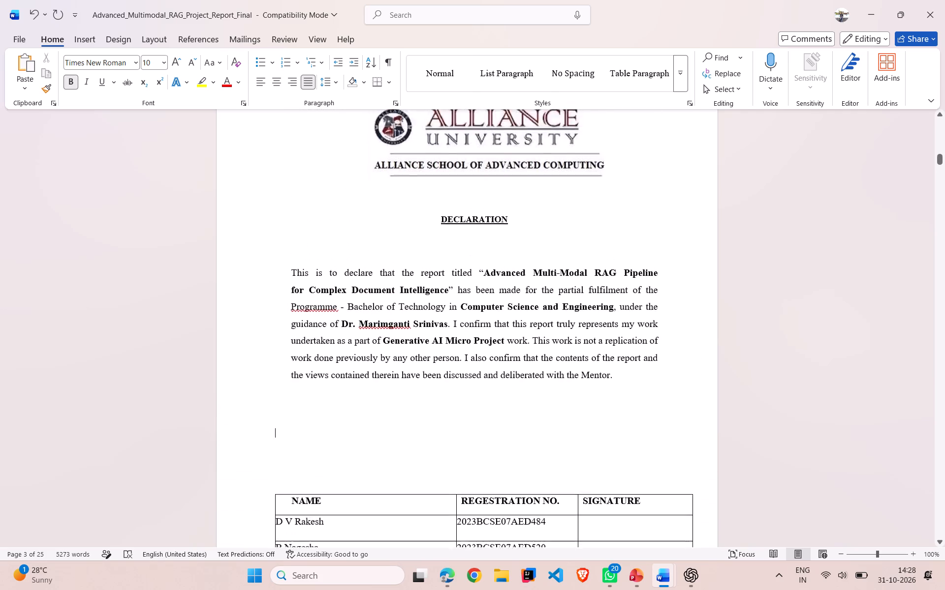
pyautogui.scroll(5, 459, 291)
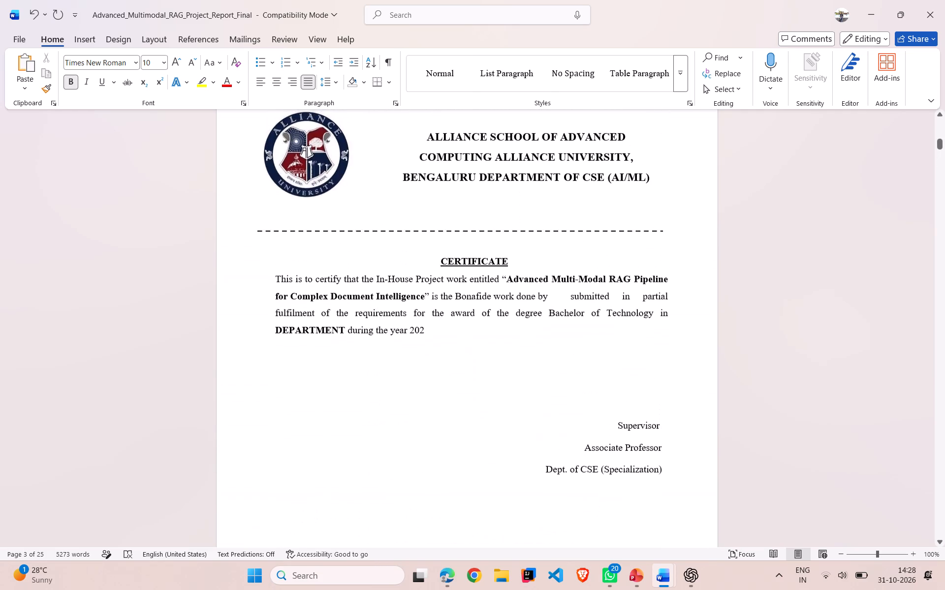
pyautogui.scroll(5, 459, 291)
# Look through the report from the Abstract and Contents to chapter 3, examining heading styles and page starts.
pyautogui.scroll(-7, 459, 291)
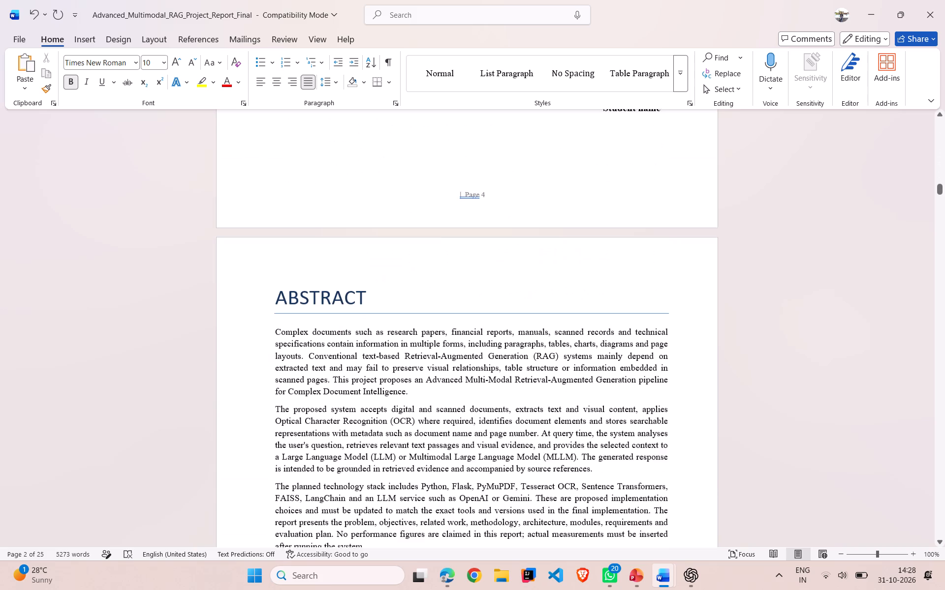
pyautogui.scroll(-10, 459, 291)
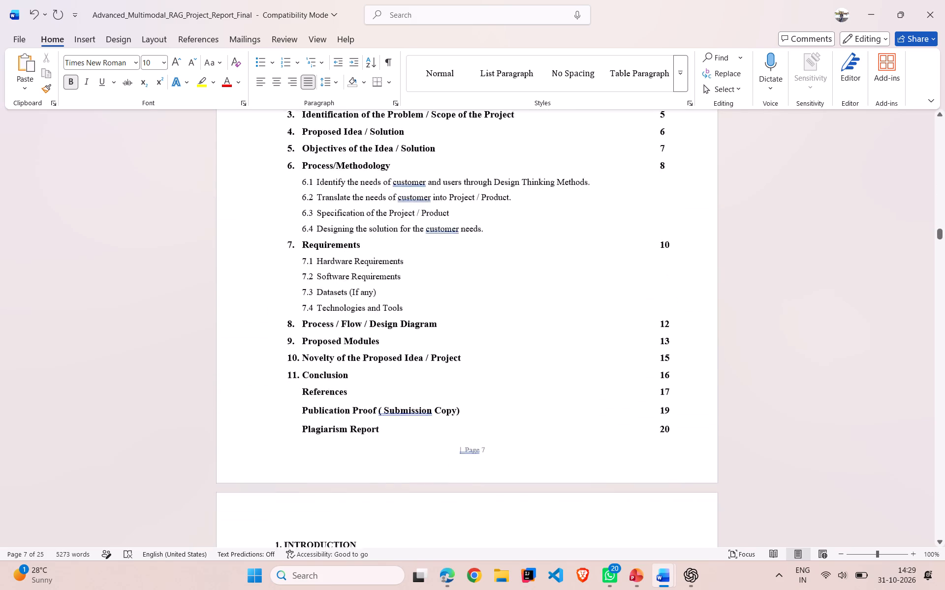
pyautogui.scroll(-3, 459, 291)
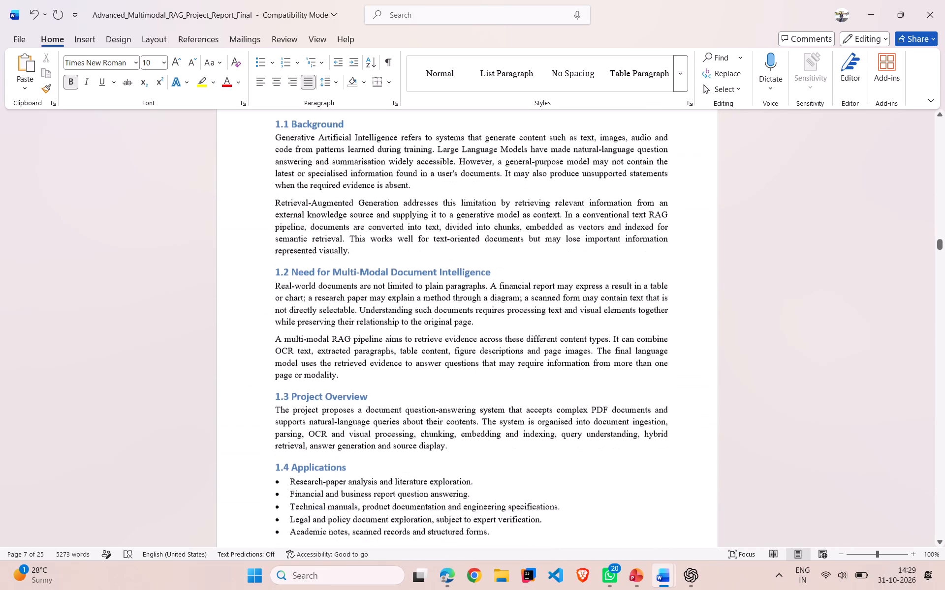
pyautogui.scroll(-4, 459, 291)
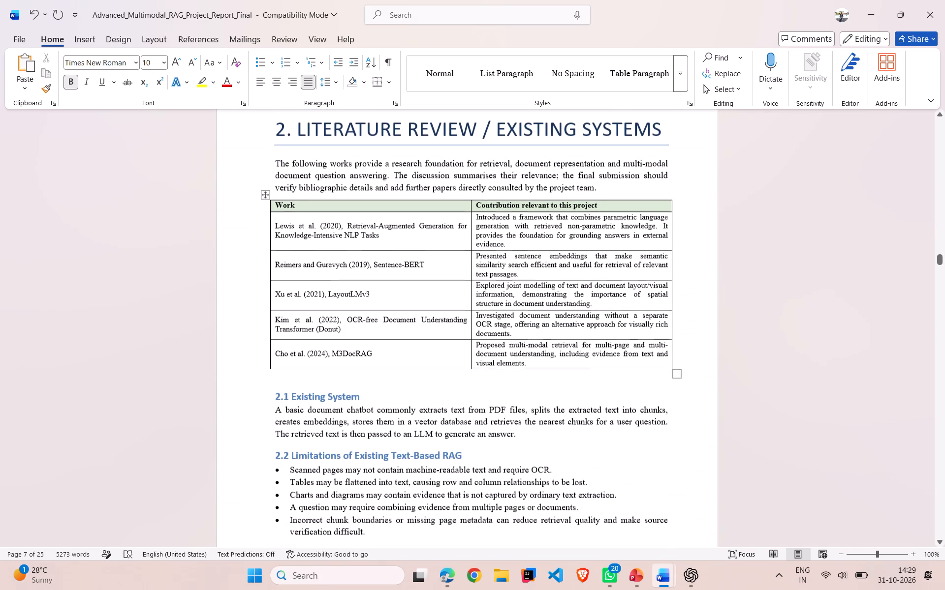
pyautogui.scroll(-3, 459, 291)
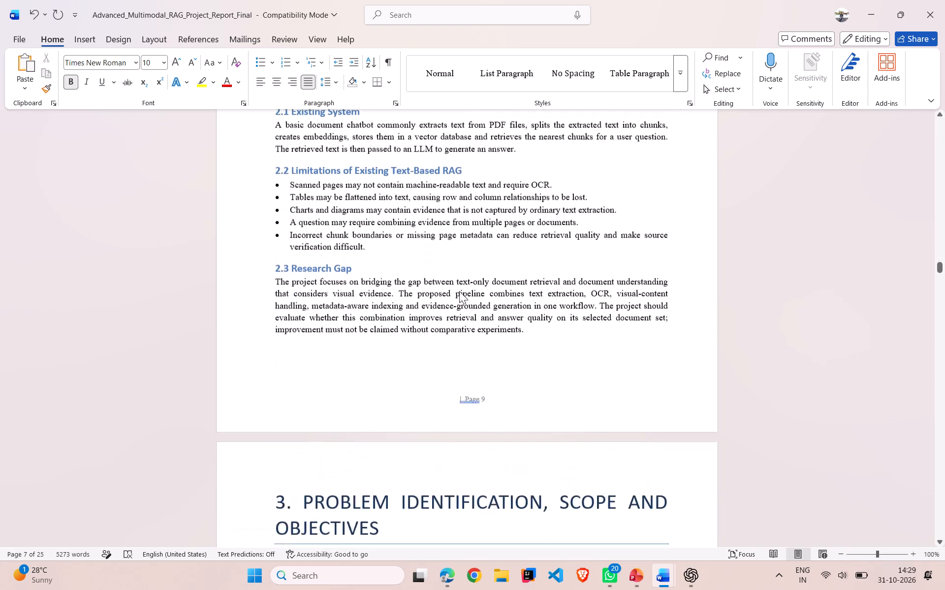
pyautogui.scroll(-1, 459, 291)
# Review the front pages again, from the abbreviations table back to the cover and Certificate pages.
pyautogui.scroll(11, 459, 291)
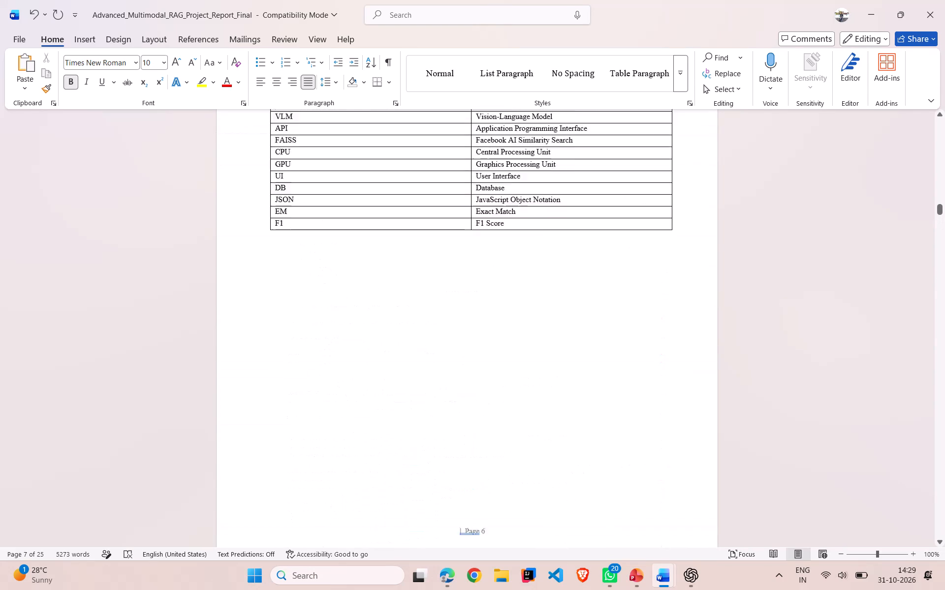
pyautogui.scroll(1, 459, 291)
pyautogui.scroll(-2, 459, 291)
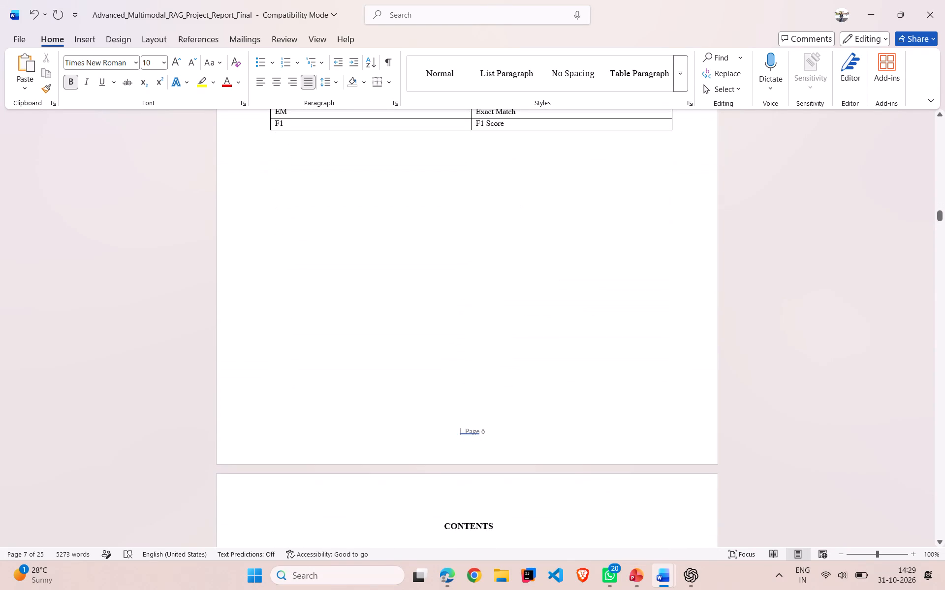
pyautogui.scroll(6, 459, 291)
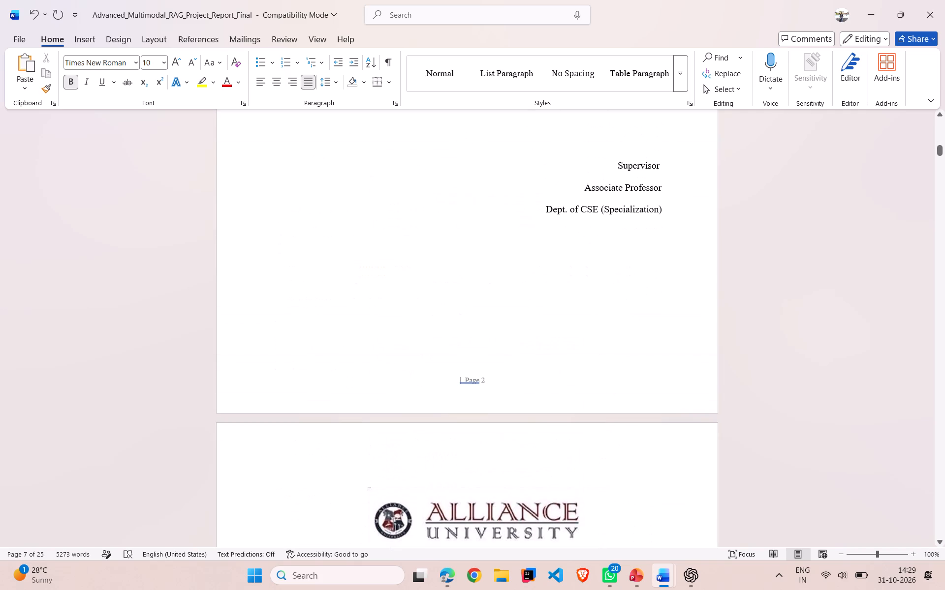
pyautogui.scroll(6, 459, 291)
pyautogui.scroll(-1, 459, 291)
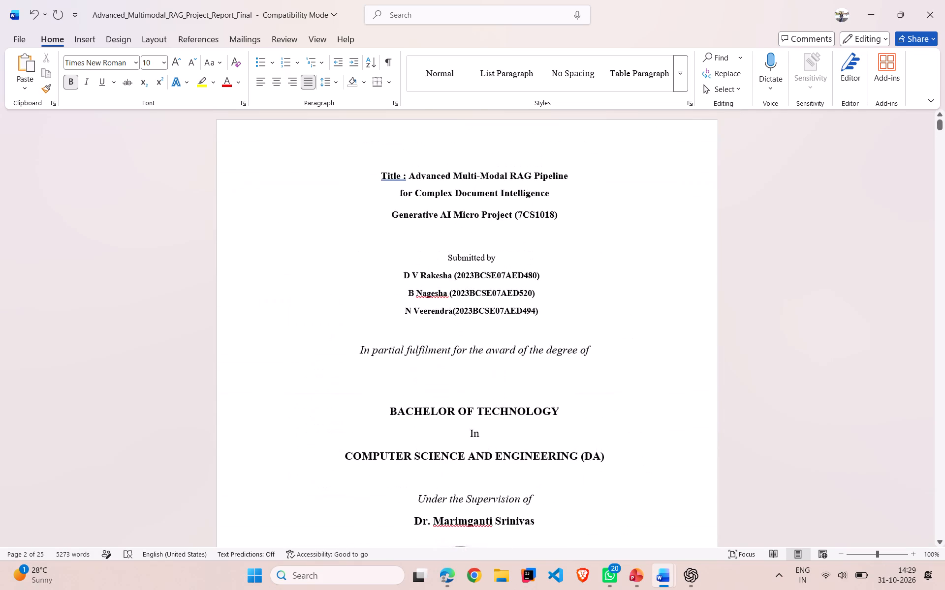
pyautogui.scroll(-2, 459, 291)
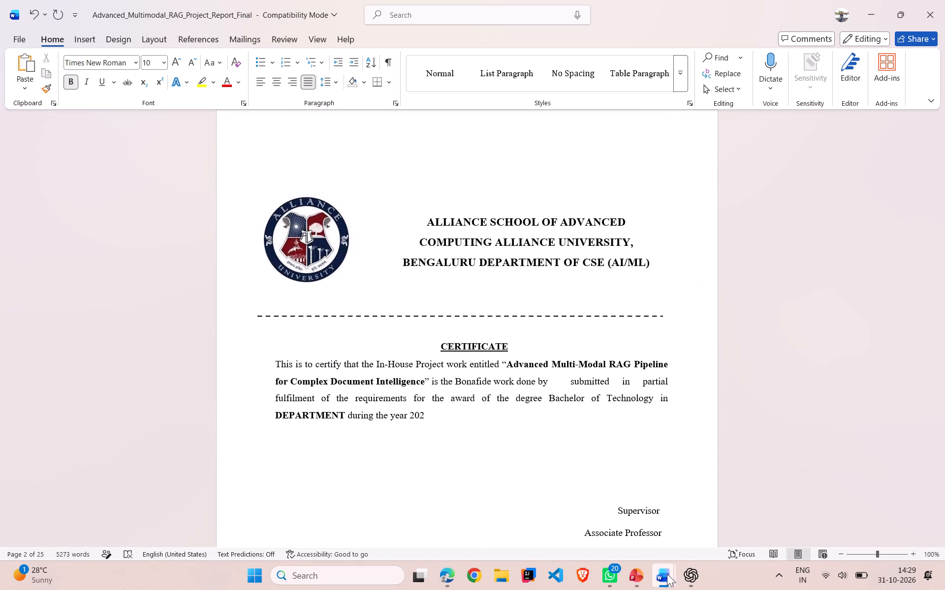
# Switch to the 7CS1018 sample report and examine its front pages, from the contents back through the Declaration and Certificate to the cover.
pyautogui.click(689, 523)
pyautogui.scroll(4, 528, 395)
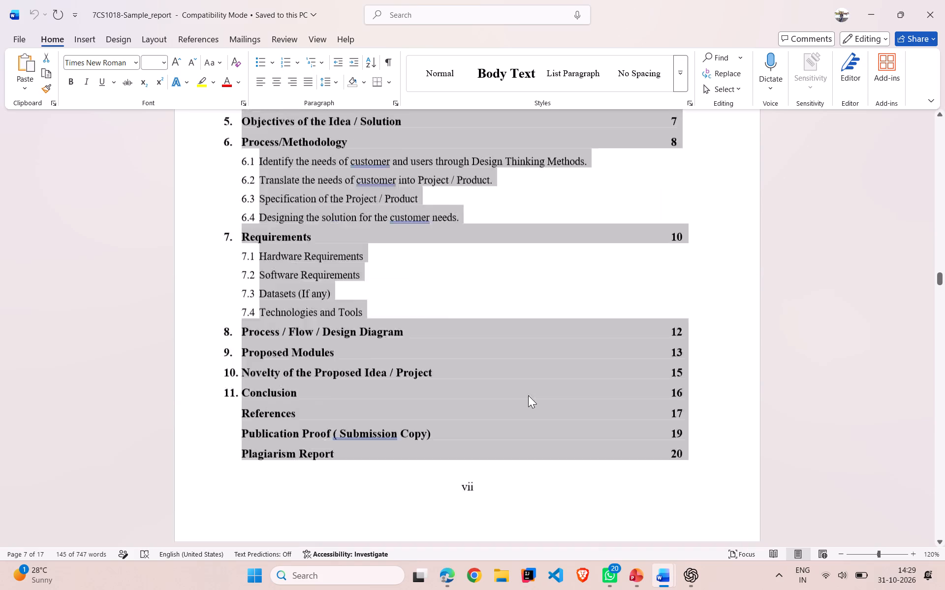
pyautogui.scroll(3, 528, 395)
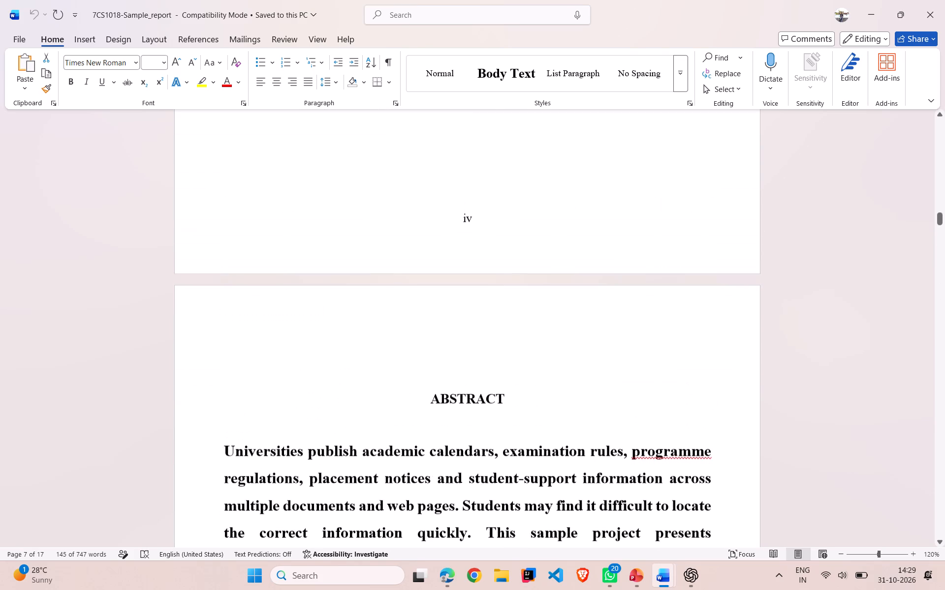
pyautogui.scroll(2, 528, 395)
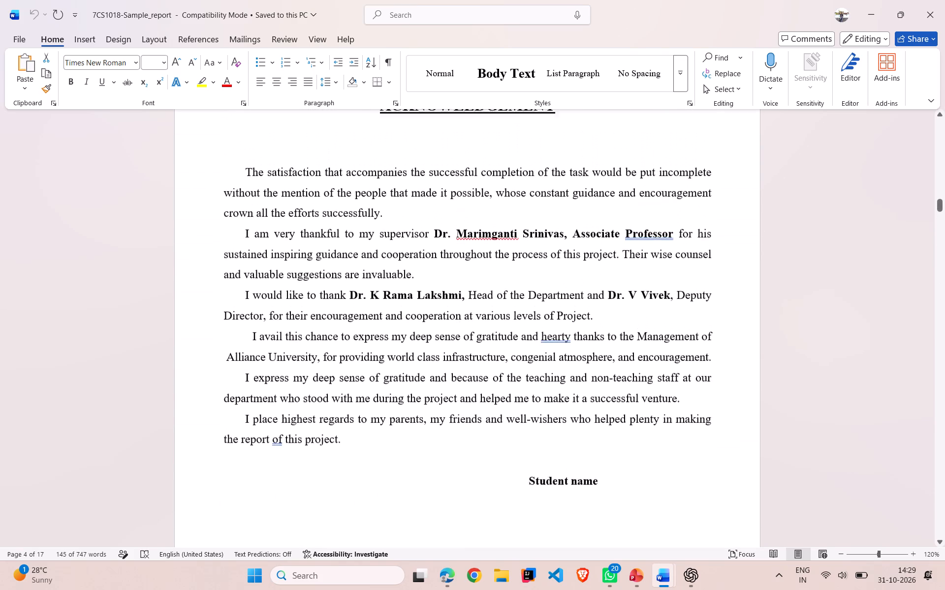
pyautogui.scroll(4, 528, 395)
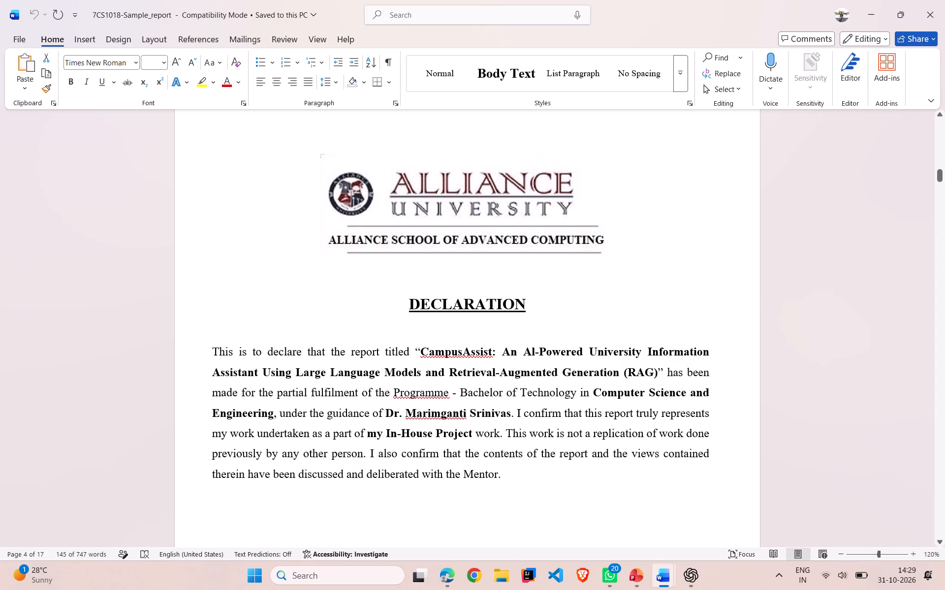
pyautogui.scroll(4, 527, 451)
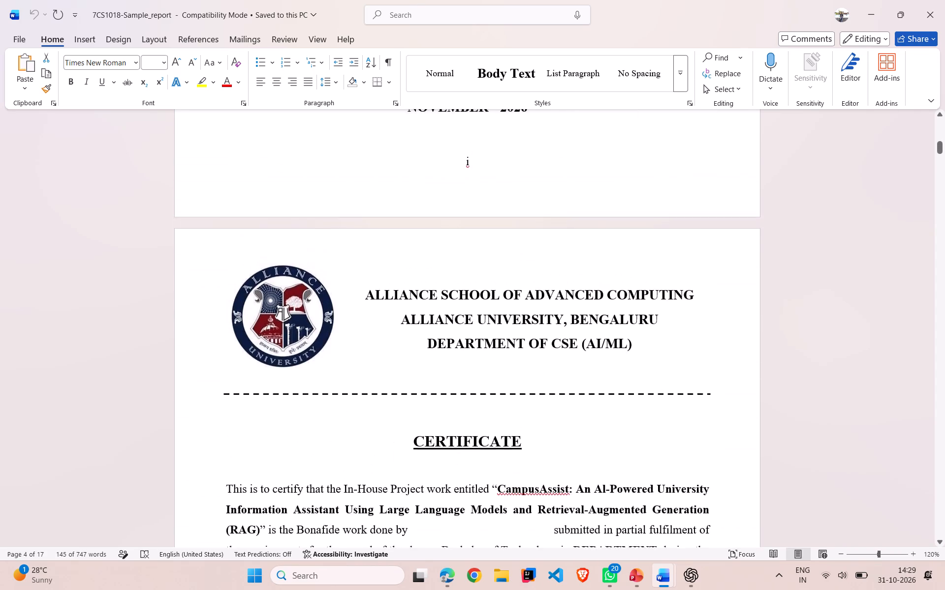
pyautogui.scroll(-2, 527, 451)
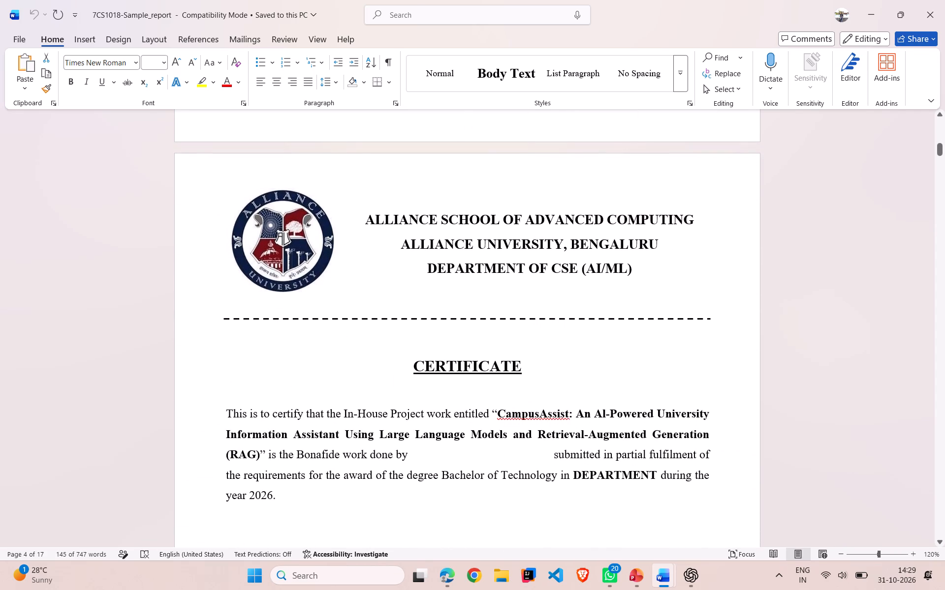
pyautogui.scroll(1, 527, 451)
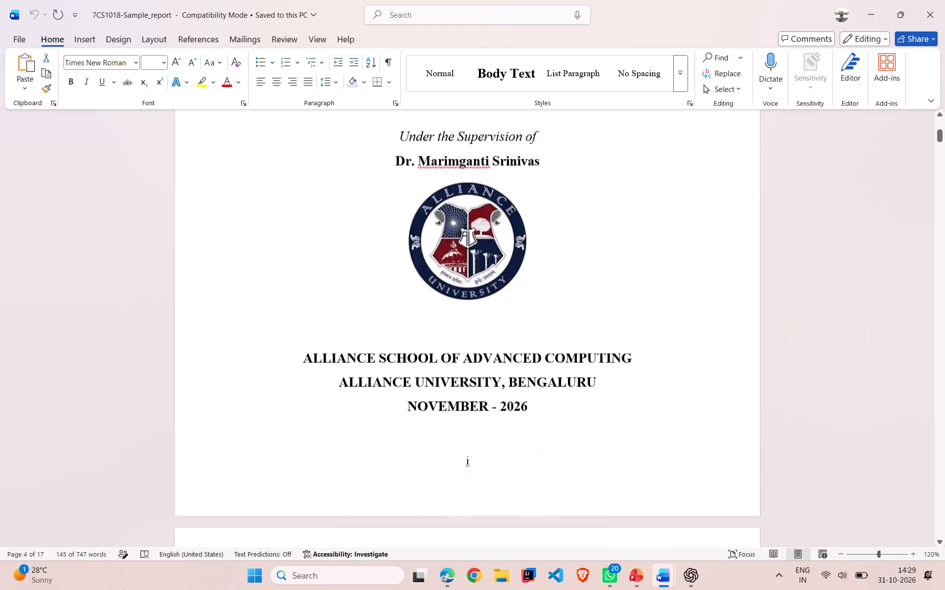
pyautogui.scroll(2, 527, 451)
pyautogui.hscroll(1, 527, 451)
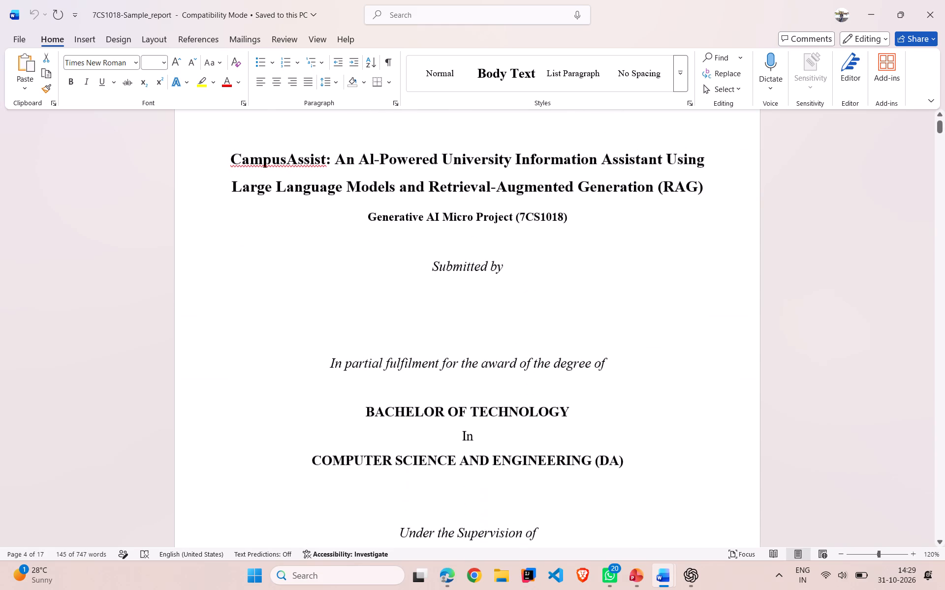
pyautogui.hscroll(1, 527, 451)
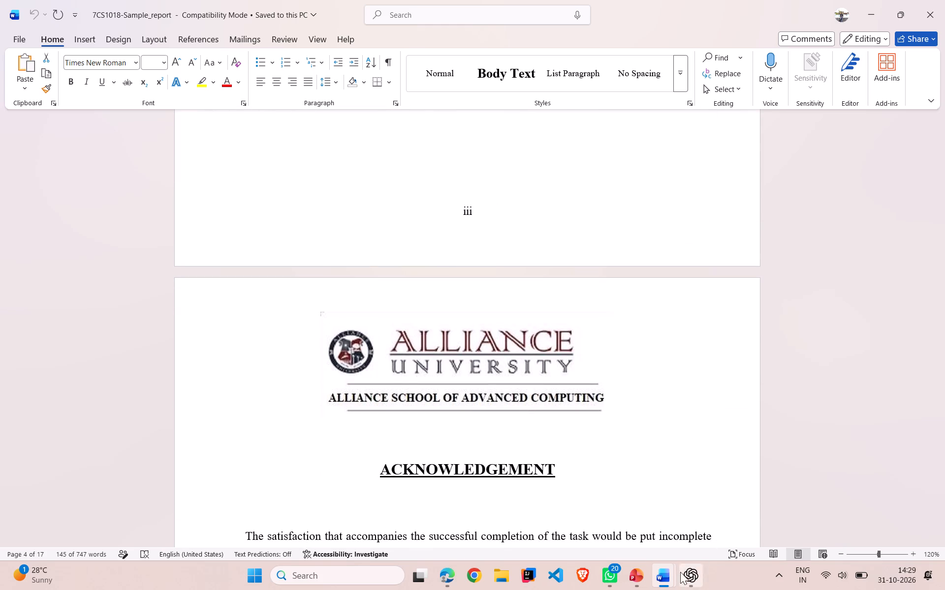
# Switch back to the Advanced Multimodal RAG project report and review the Certificate and Acknowledgement pages against the sample.
pyautogui.click(591, 500)
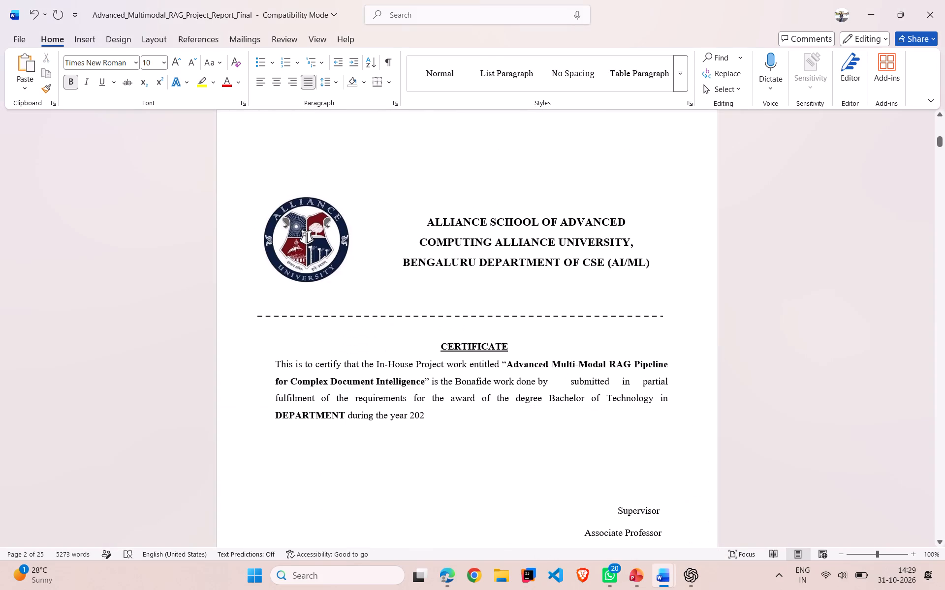
pyautogui.scroll(-3, 548, 381)
pyautogui.scroll(1, 548, 381)
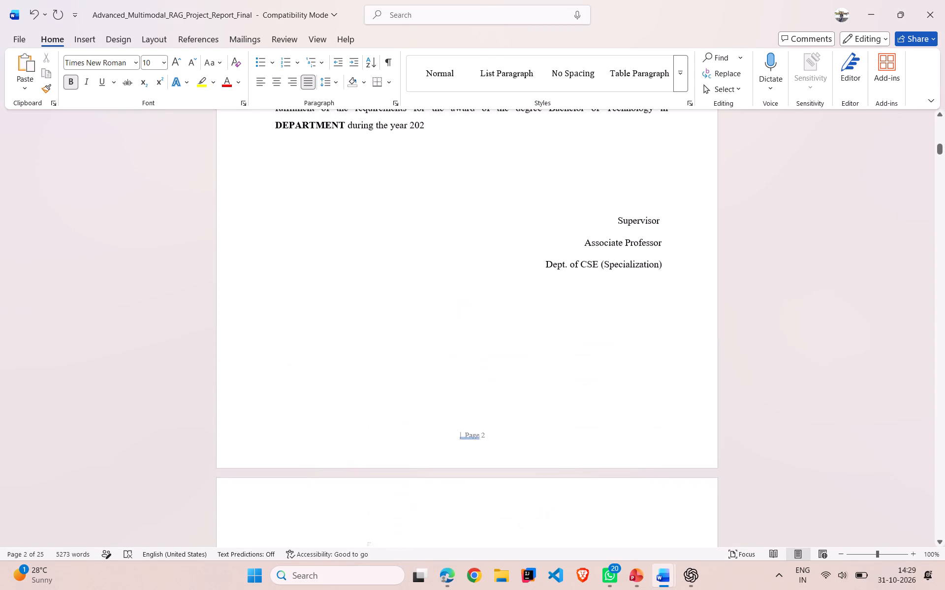
pyautogui.scroll(2, 548, 381)
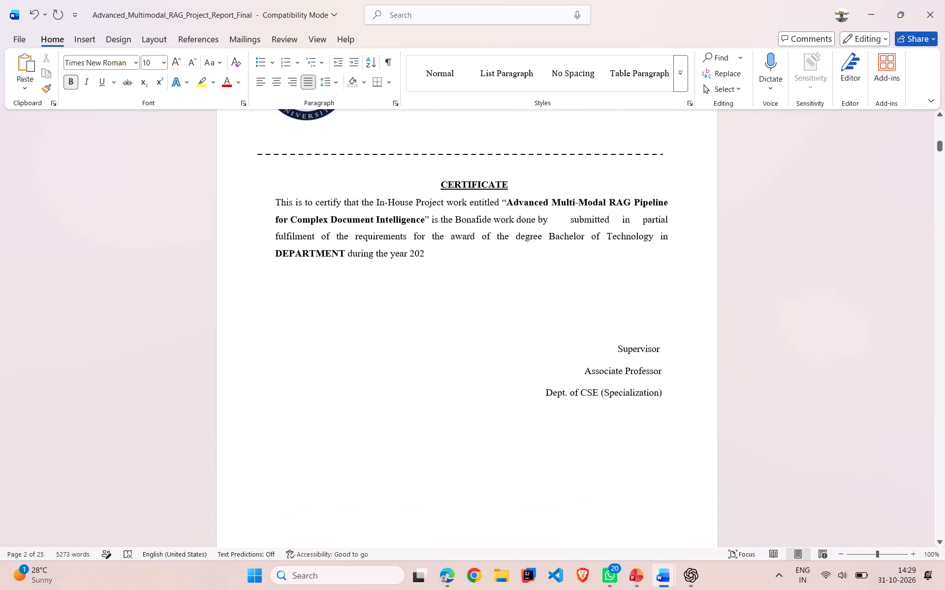
pyautogui.scroll(-6, 573, 441)
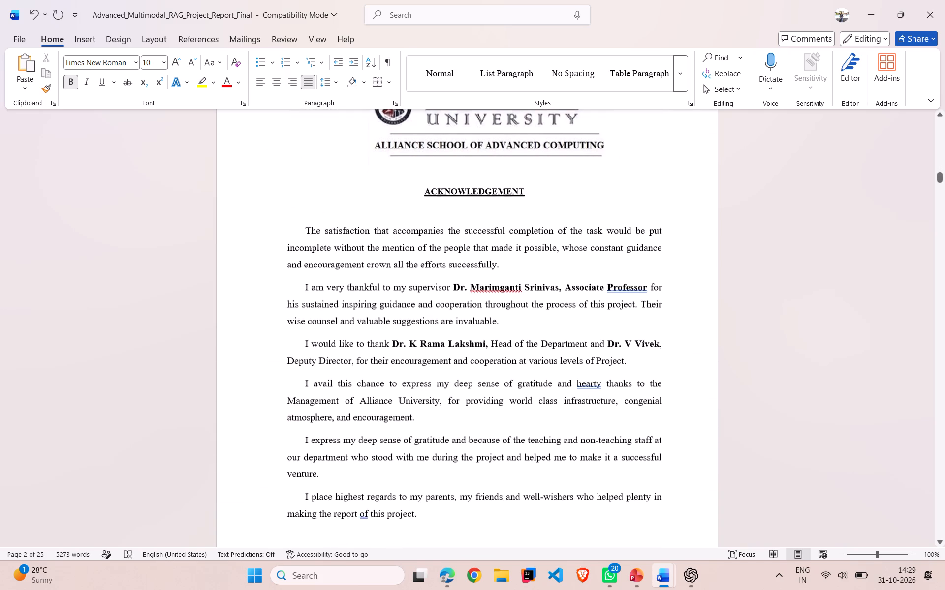
pyautogui.scroll(-3, 573, 441)
pyautogui.scroll(3, 573, 441)
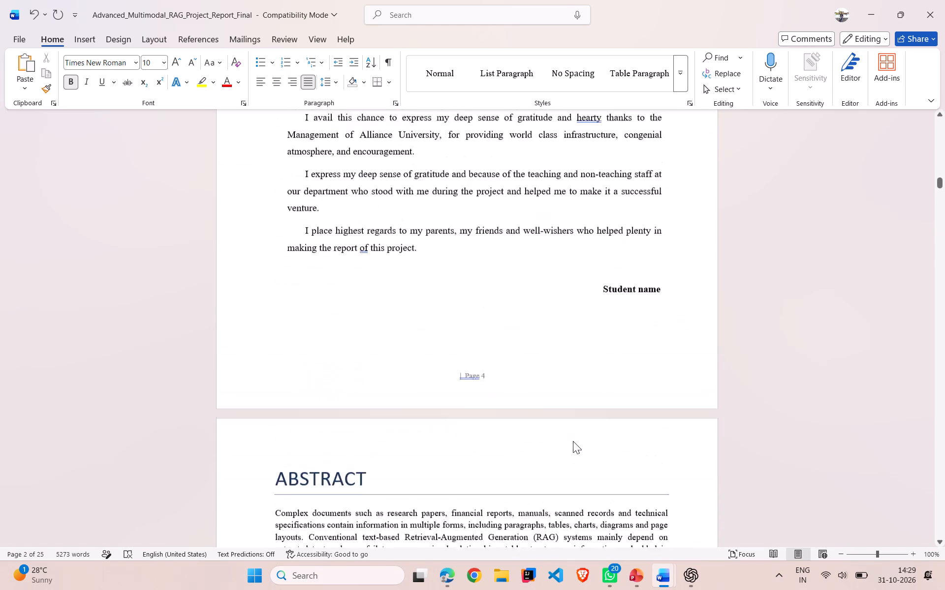
pyautogui.scroll(1, 573, 441)
pyautogui.moveTo(425, 345); pyautogui.dragTo(302, 180)
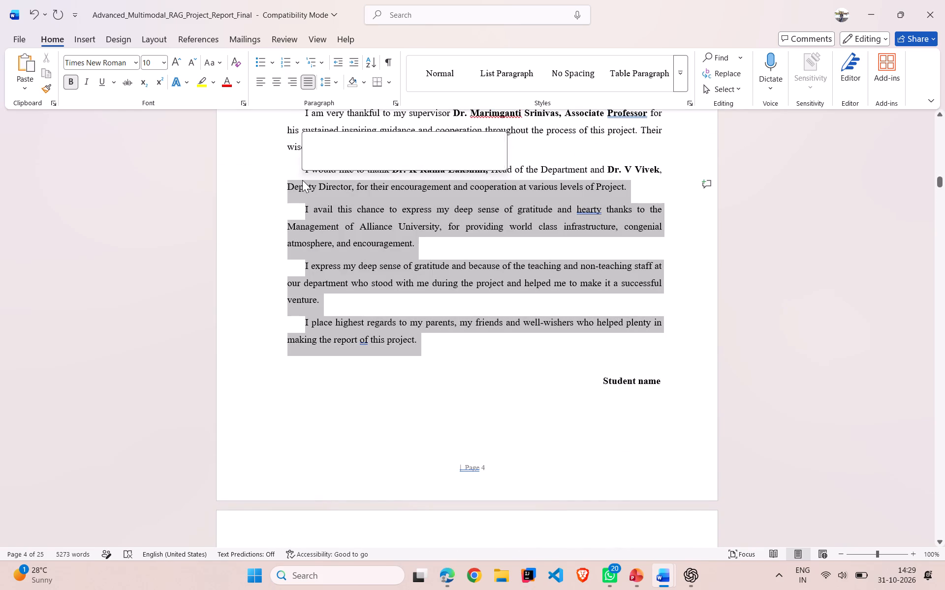
pyautogui.click(415, 401)
# Set the Abstract's body paragraphs, including the keywords, to 12 pt Times New Roman.
pyautogui.scroll(-1, 415, 401)
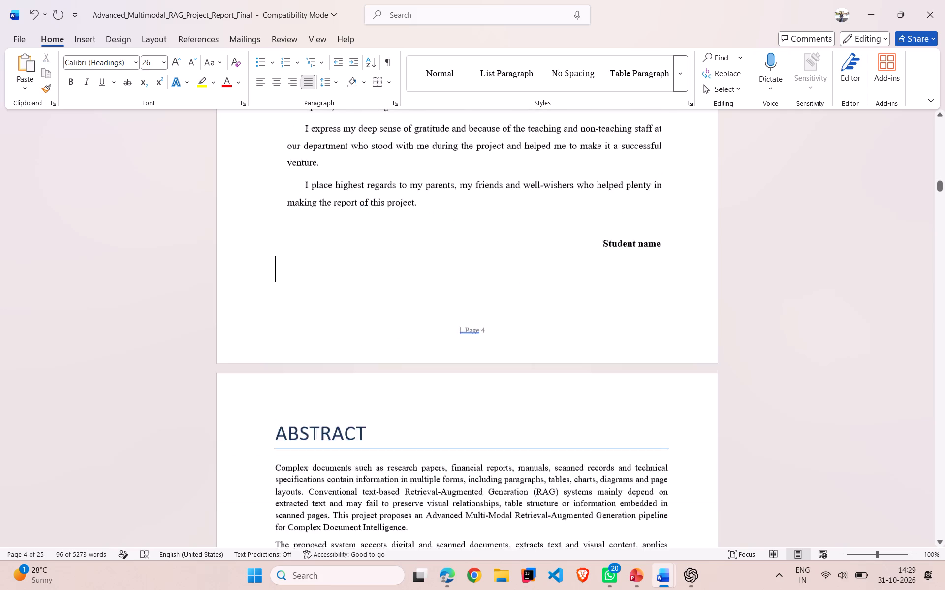
pyautogui.scroll(-2, 415, 401)
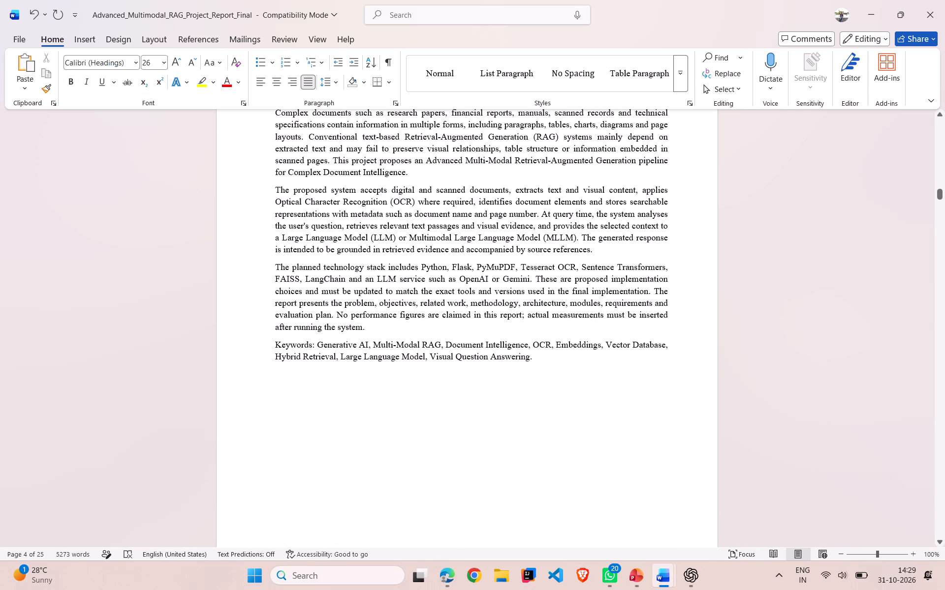
pyautogui.moveTo(544, 363); pyautogui.dragTo(267, 234)
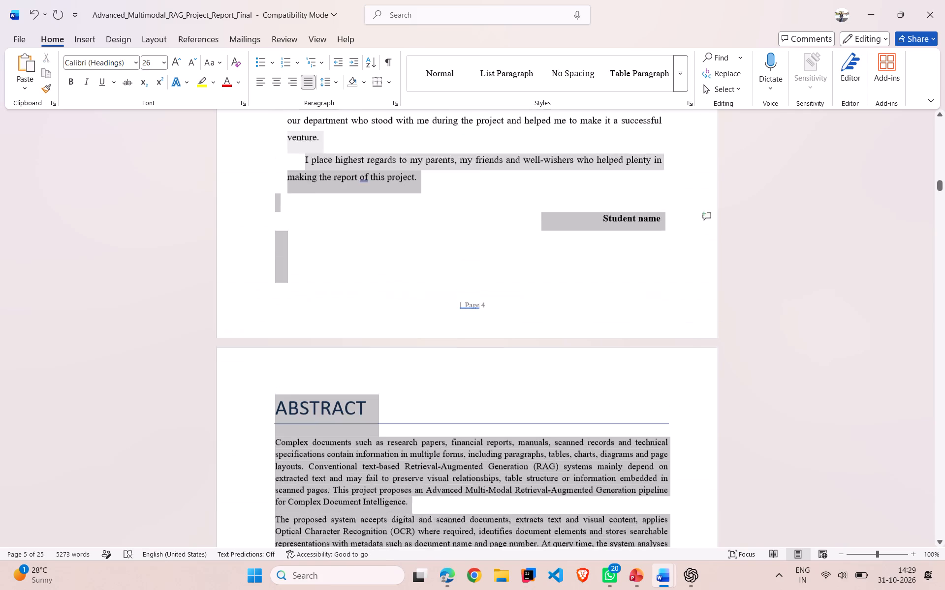
pyautogui.moveTo(267, 234); pyautogui.dragTo(273, 461)
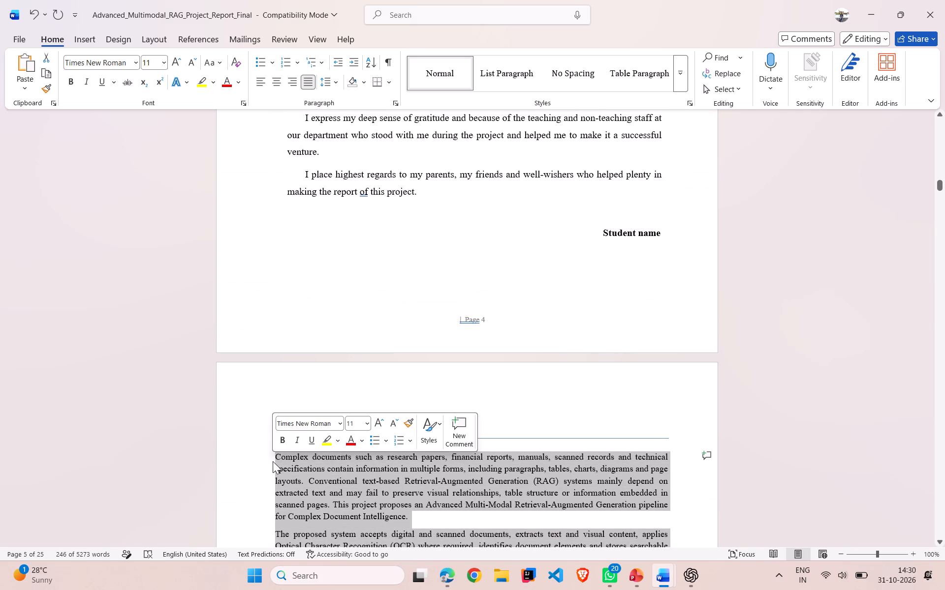
pyautogui.click(368, 423)
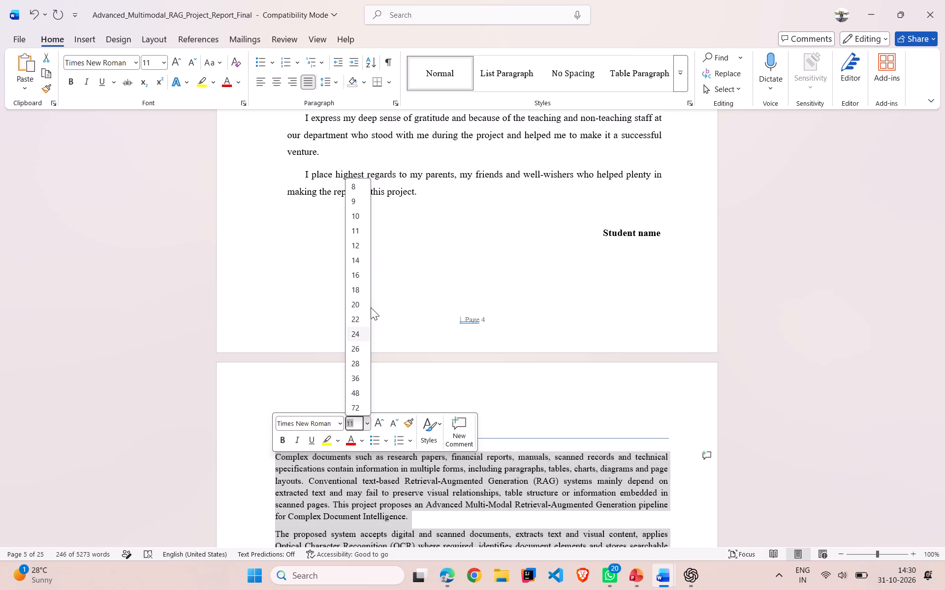
pyautogui.click(357, 244)
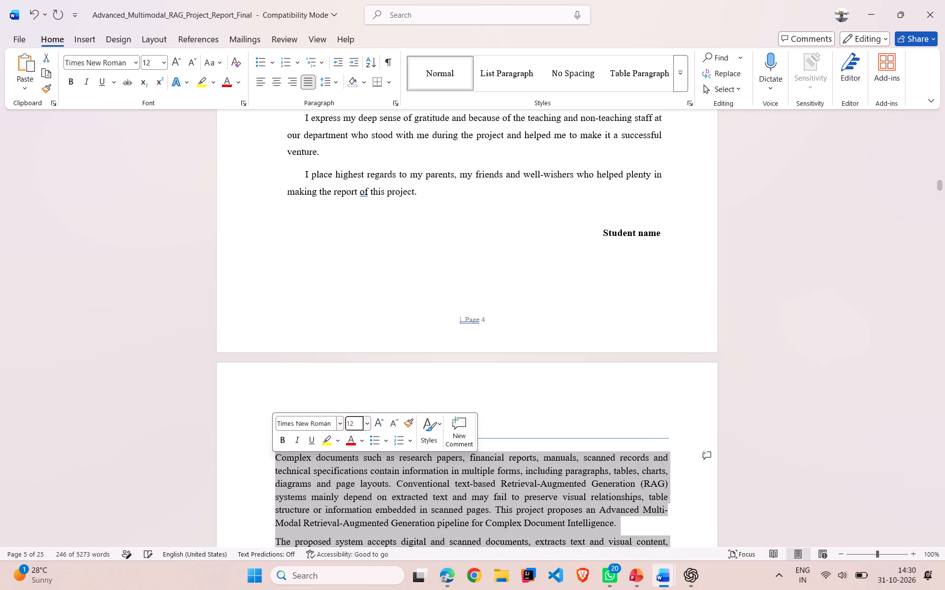
pyautogui.click(308, 424)
pyautogui.write('ti')
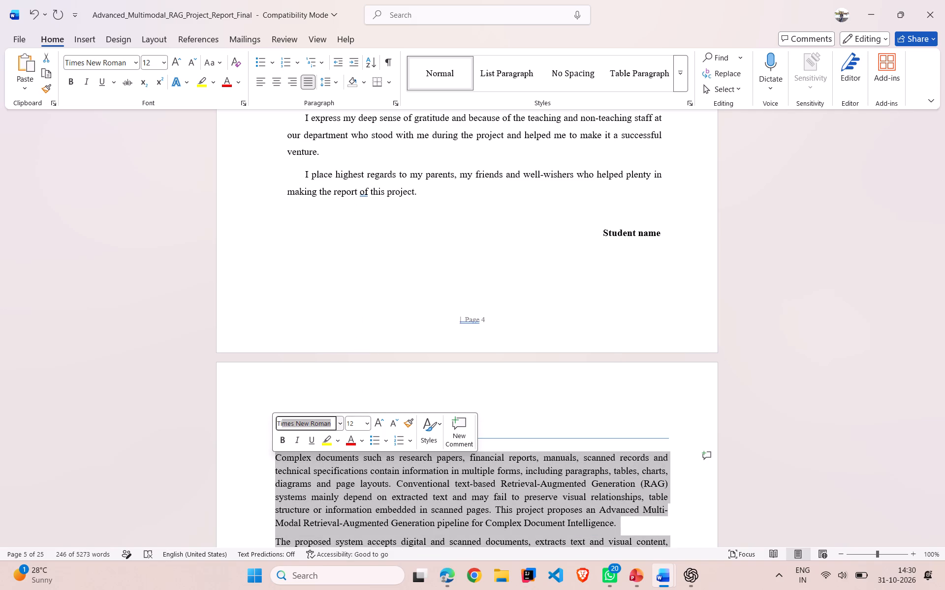
pyautogui.press('Return')
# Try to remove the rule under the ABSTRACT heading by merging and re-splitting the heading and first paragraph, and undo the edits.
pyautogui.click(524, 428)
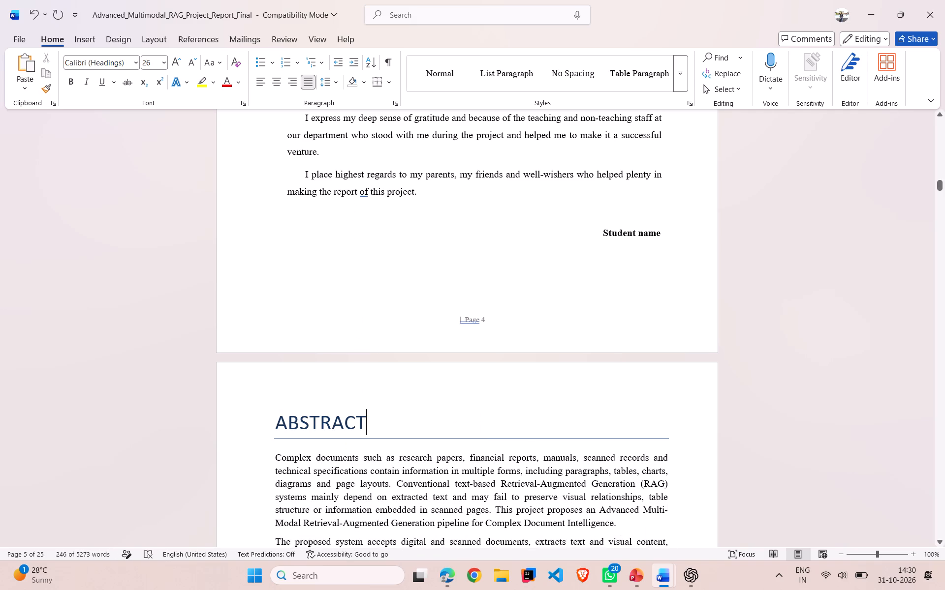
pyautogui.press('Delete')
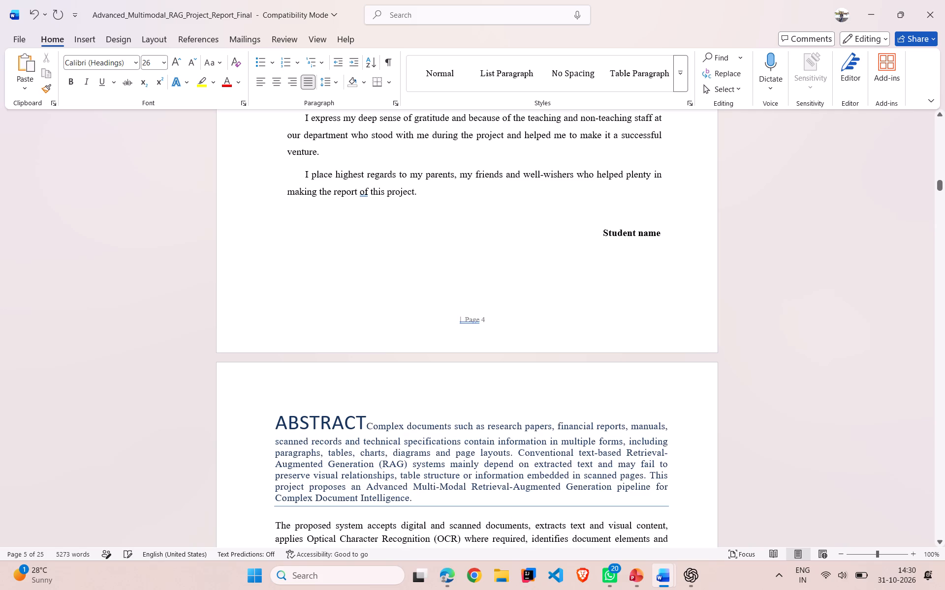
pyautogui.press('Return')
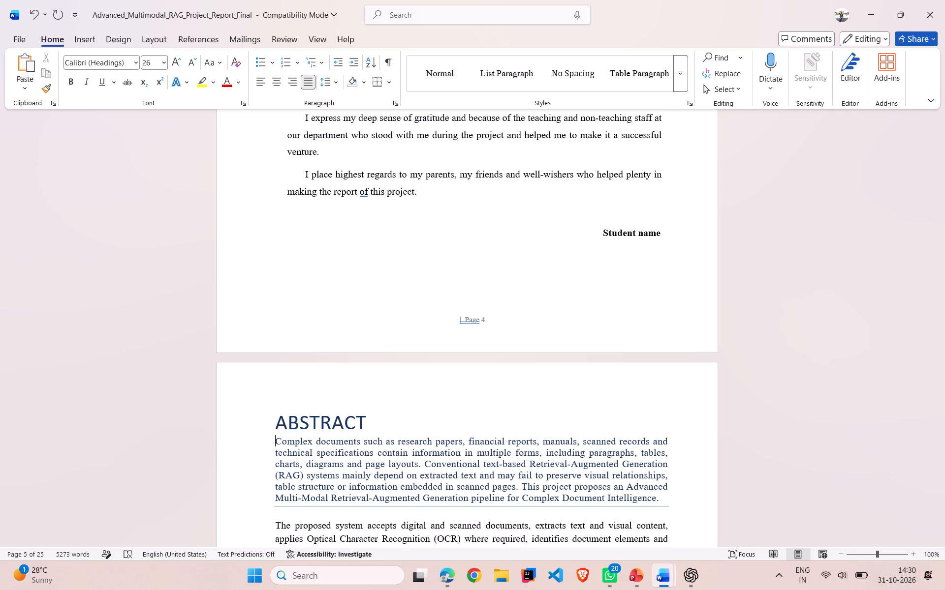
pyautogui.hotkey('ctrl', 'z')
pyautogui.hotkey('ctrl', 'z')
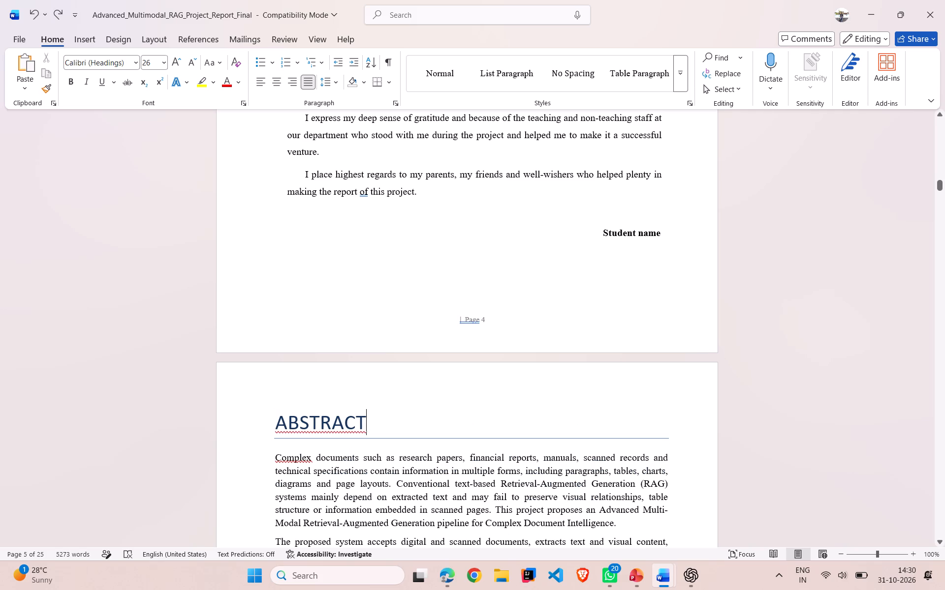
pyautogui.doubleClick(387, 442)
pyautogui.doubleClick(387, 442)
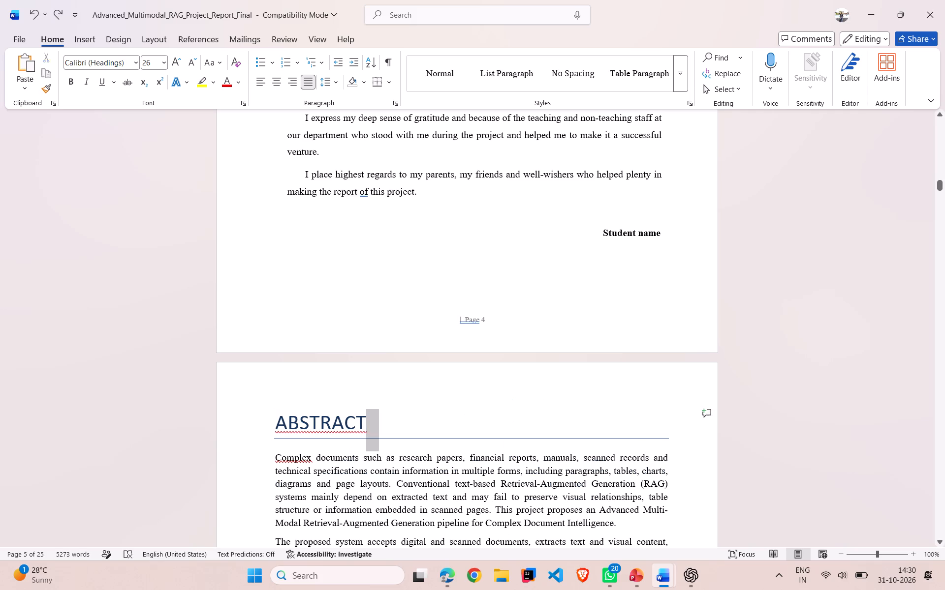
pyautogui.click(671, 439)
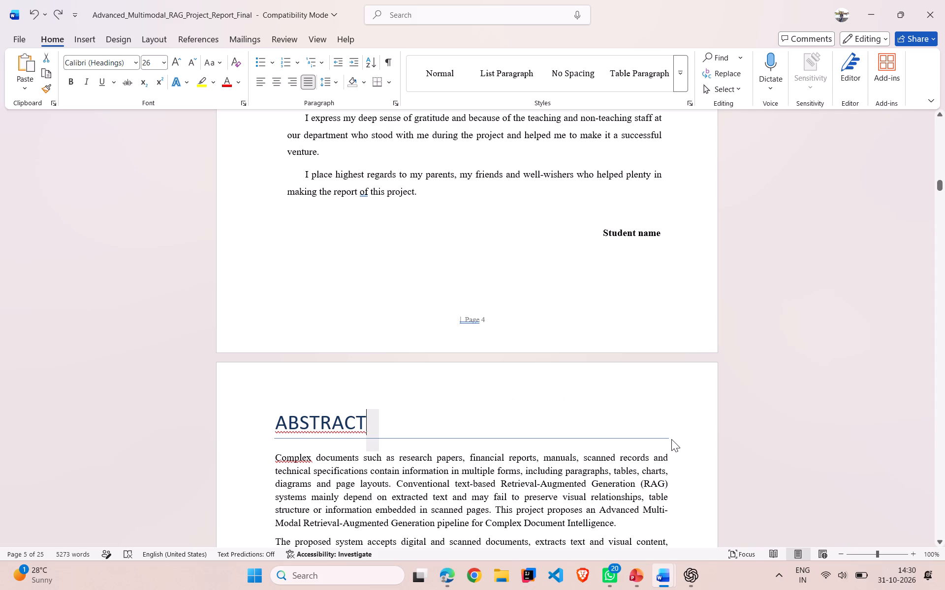
# Format the ABSTRACT heading as 18 pt, automatic font colour, bold and centred.
pyautogui.scroll(-1, 273, 455)
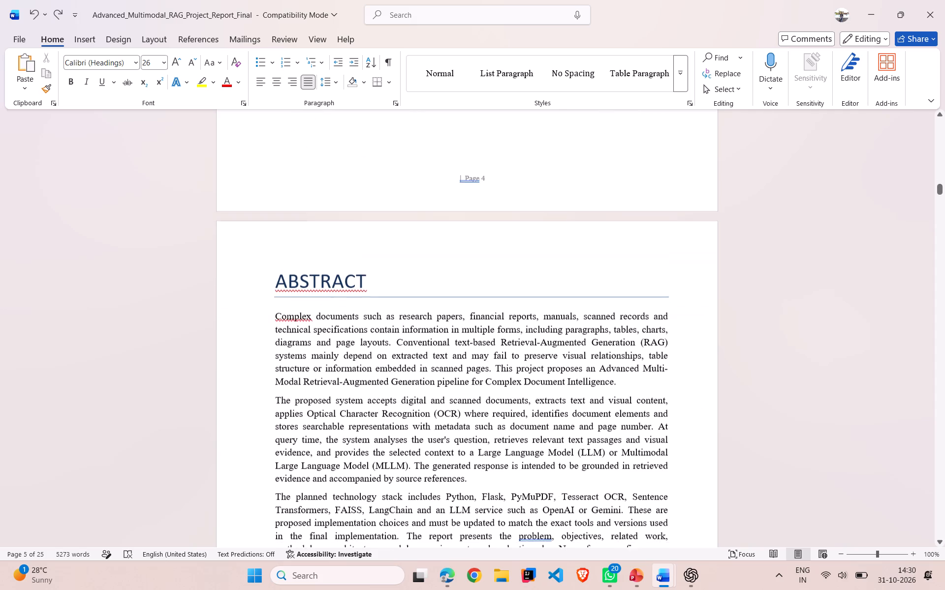
pyautogui.scroll(-1, 273, 455)
pyautogui.moveTo(377, 279); pyautogui.dragTo(269, 281)
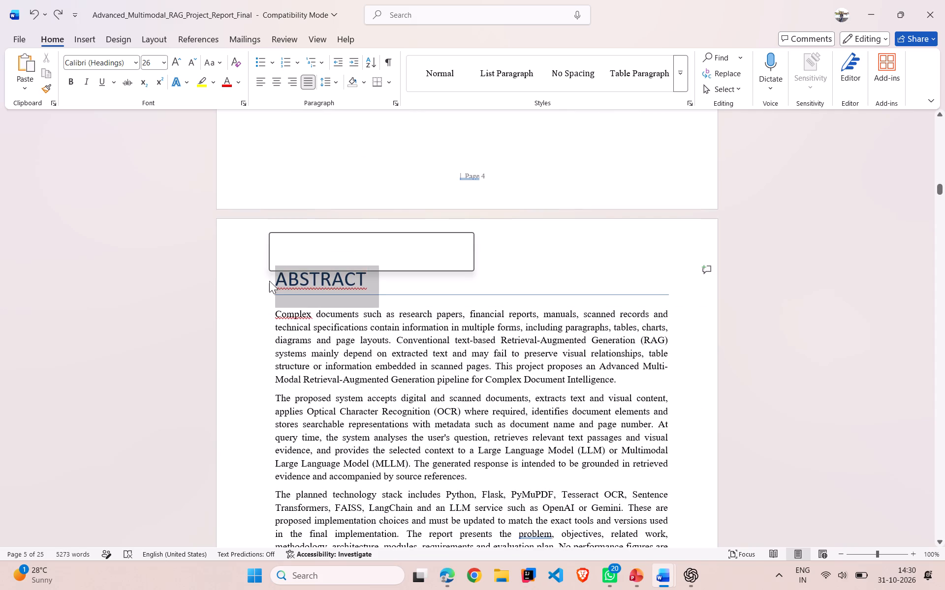
pyautogui.click(364, 242)
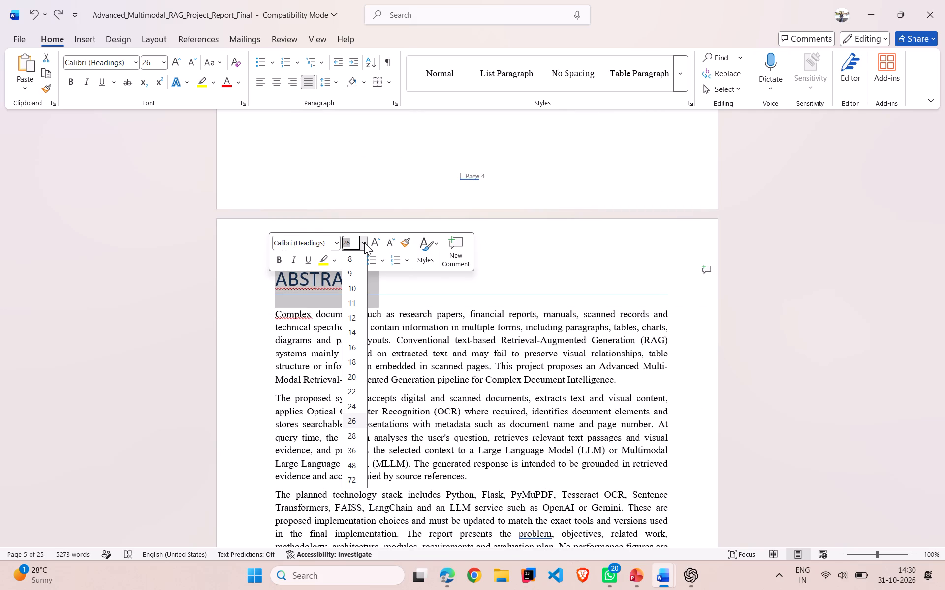
pyautogui.click(359, 358)
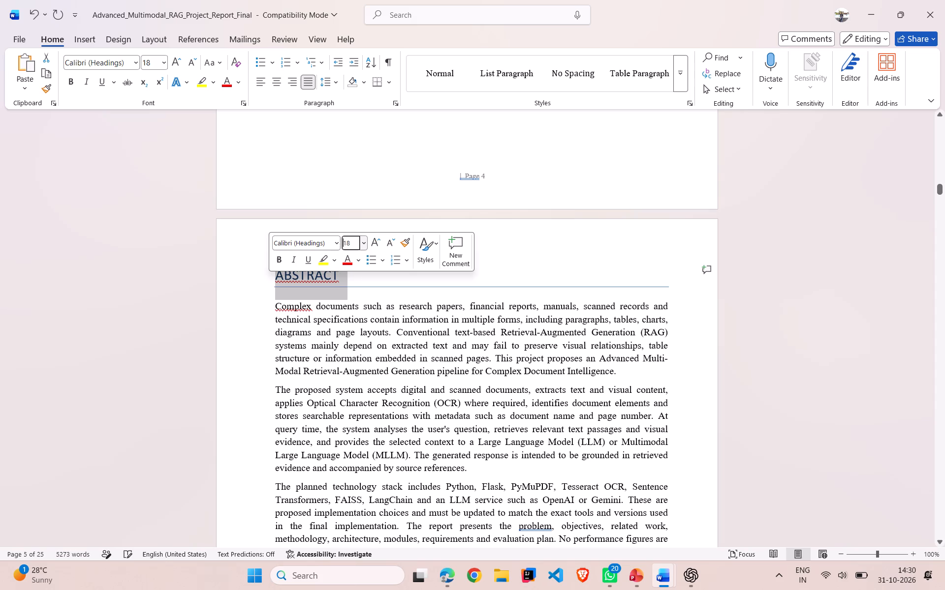
pyautogui.click(356, 260)
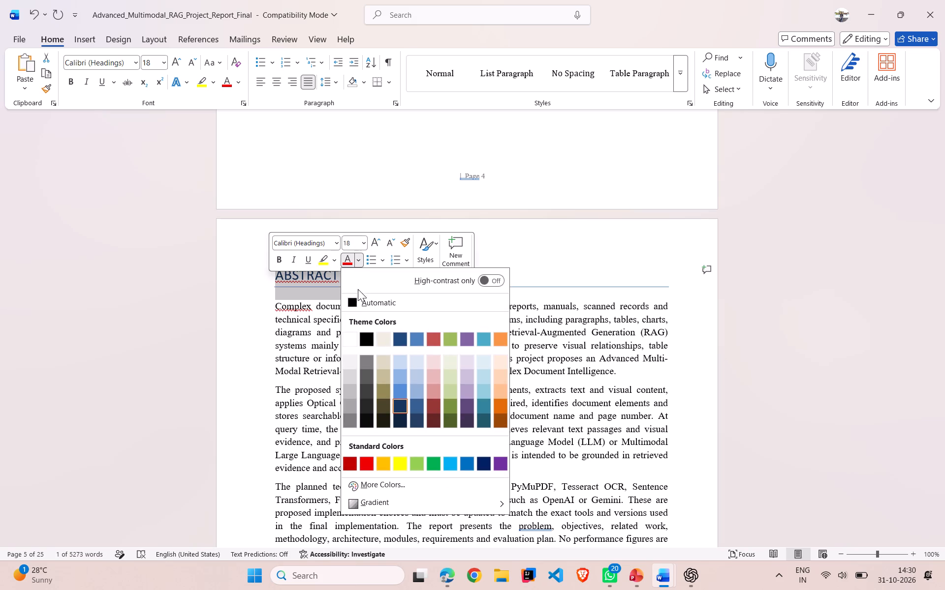
pyautogui.click(352, 302)
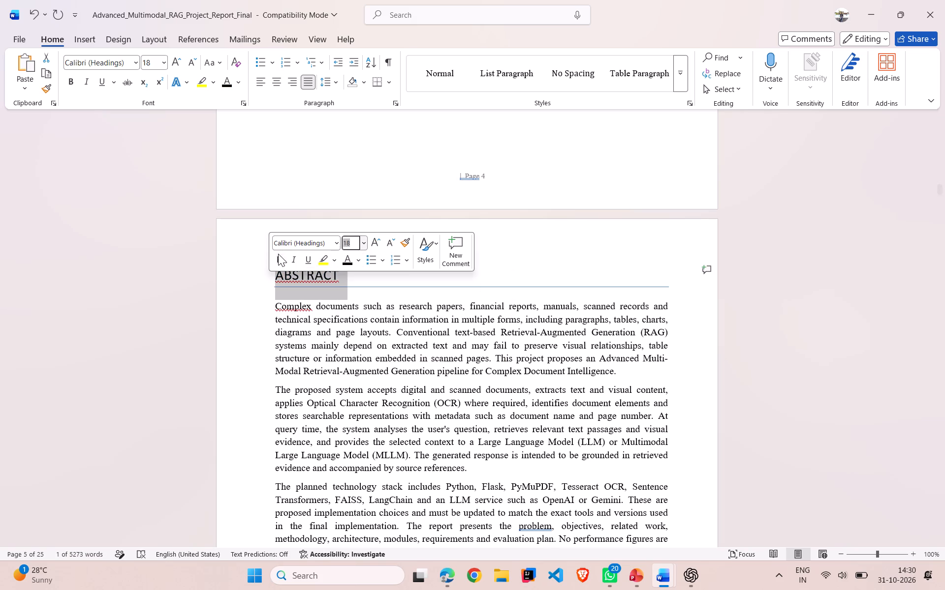
pyautogui.click(278, 260)
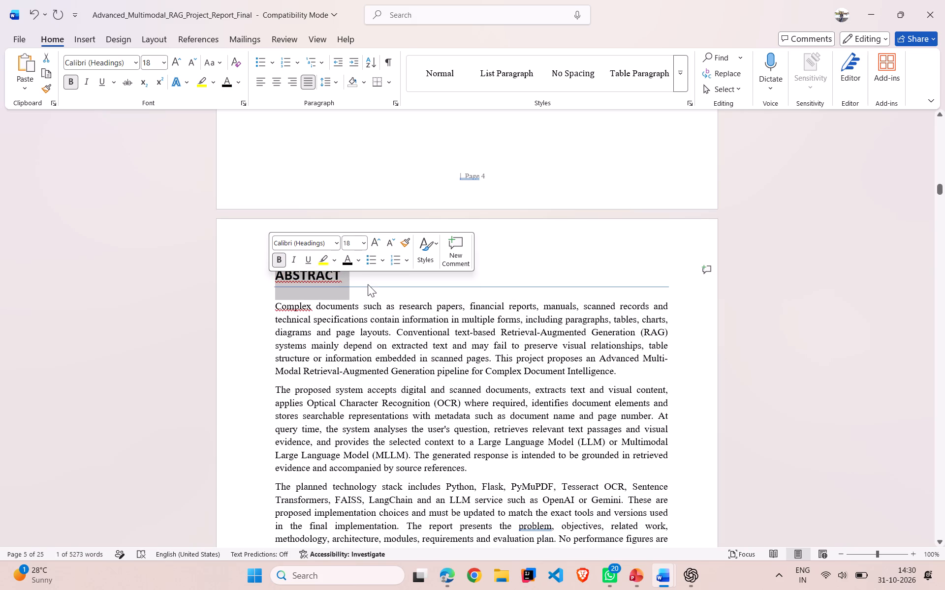
pyautogui.click(278, 87)
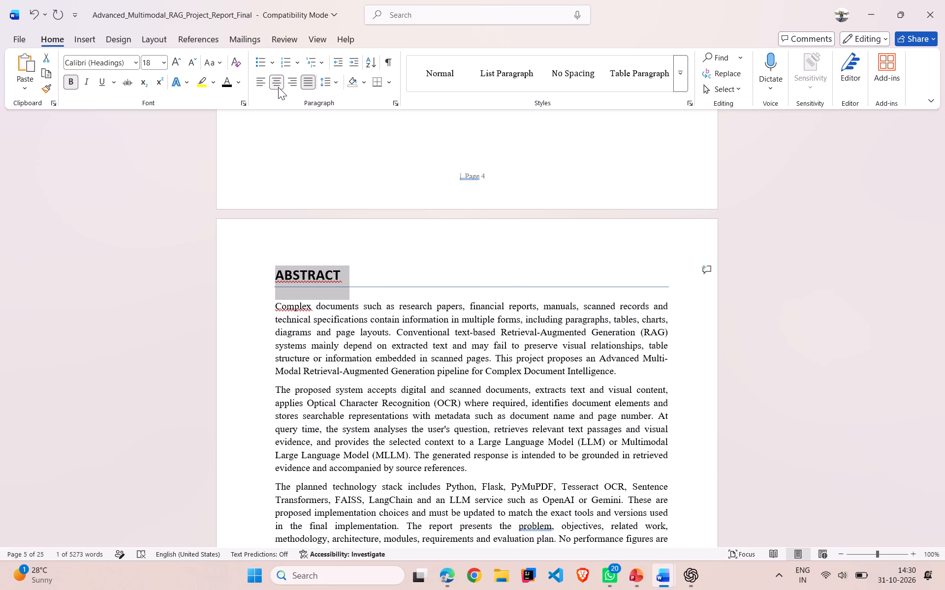
pyautogui.click(339, 273)
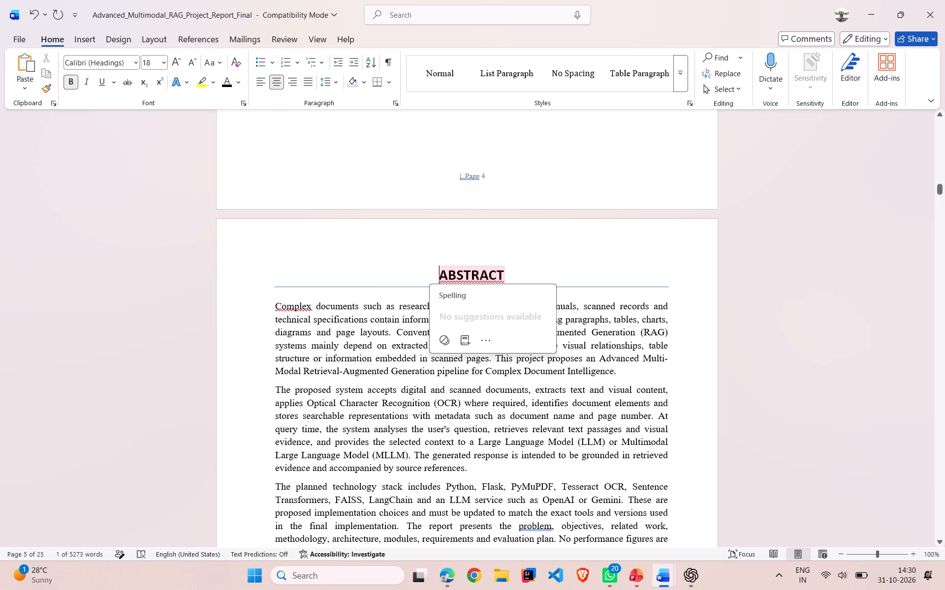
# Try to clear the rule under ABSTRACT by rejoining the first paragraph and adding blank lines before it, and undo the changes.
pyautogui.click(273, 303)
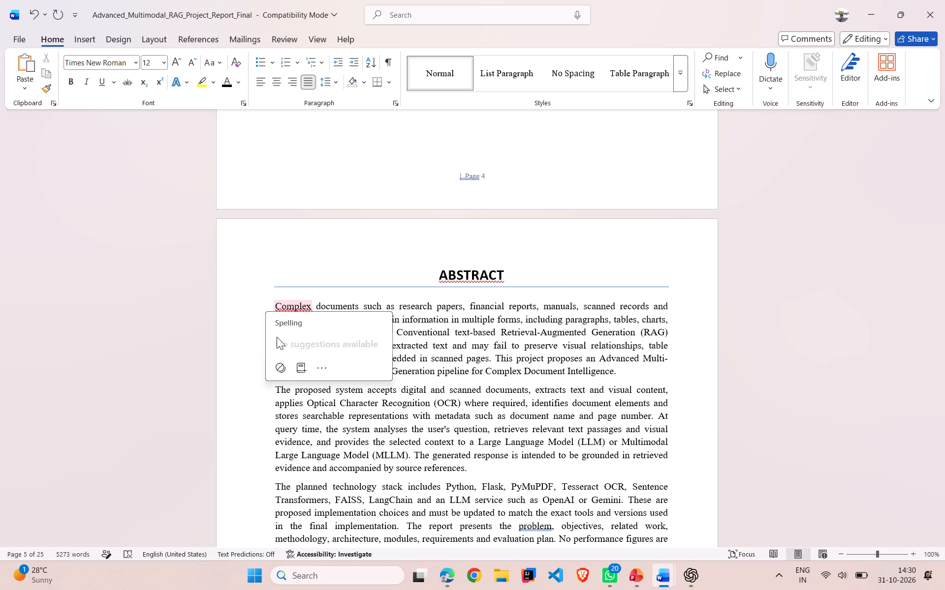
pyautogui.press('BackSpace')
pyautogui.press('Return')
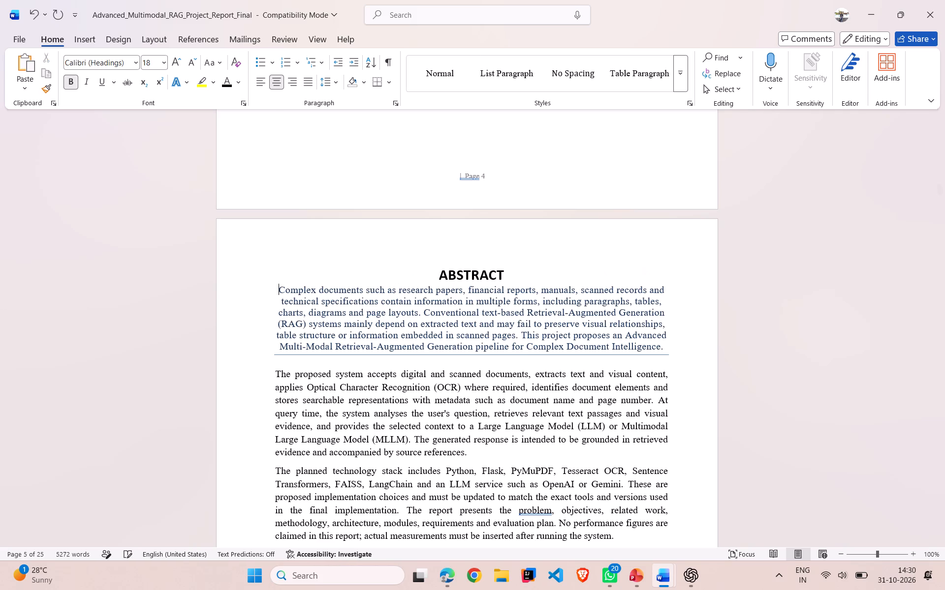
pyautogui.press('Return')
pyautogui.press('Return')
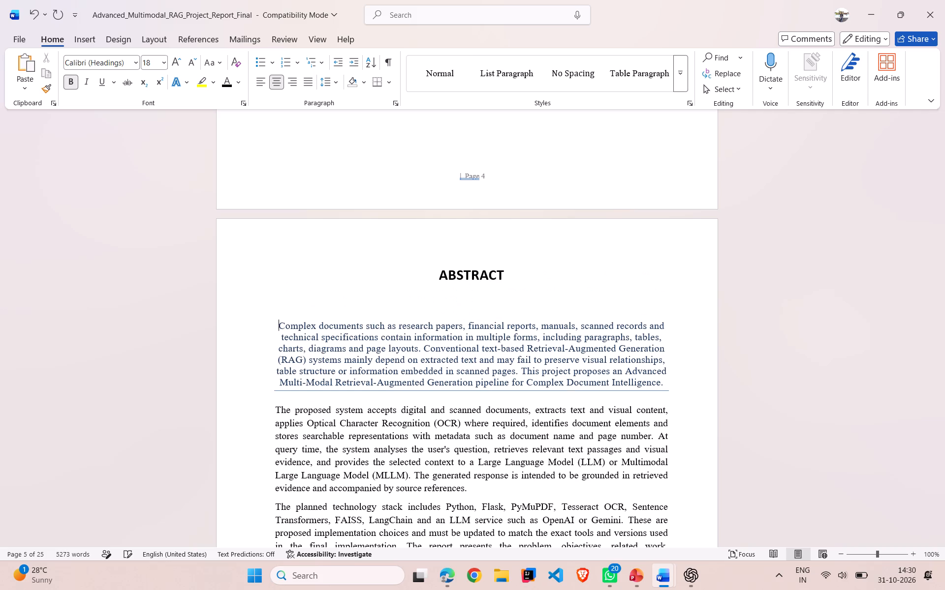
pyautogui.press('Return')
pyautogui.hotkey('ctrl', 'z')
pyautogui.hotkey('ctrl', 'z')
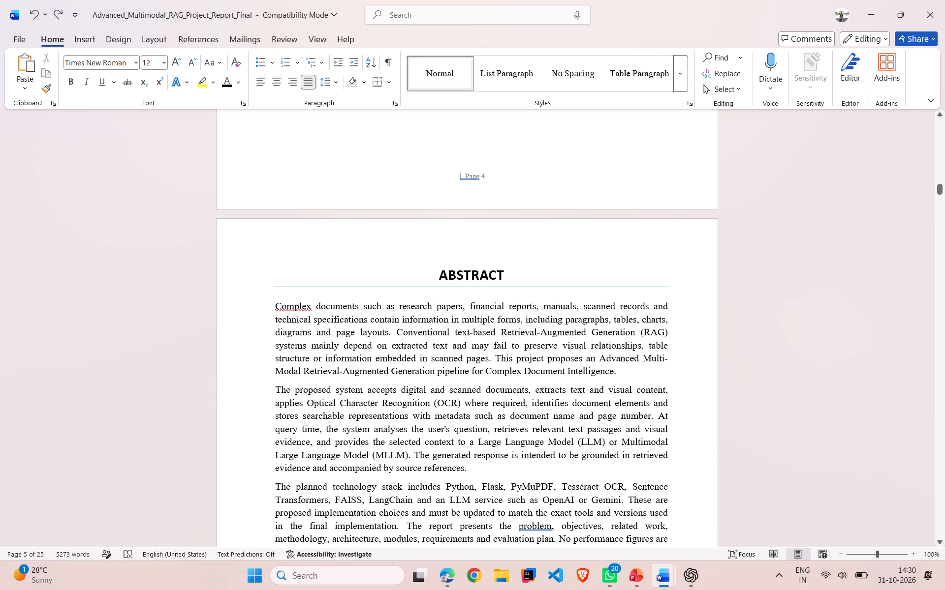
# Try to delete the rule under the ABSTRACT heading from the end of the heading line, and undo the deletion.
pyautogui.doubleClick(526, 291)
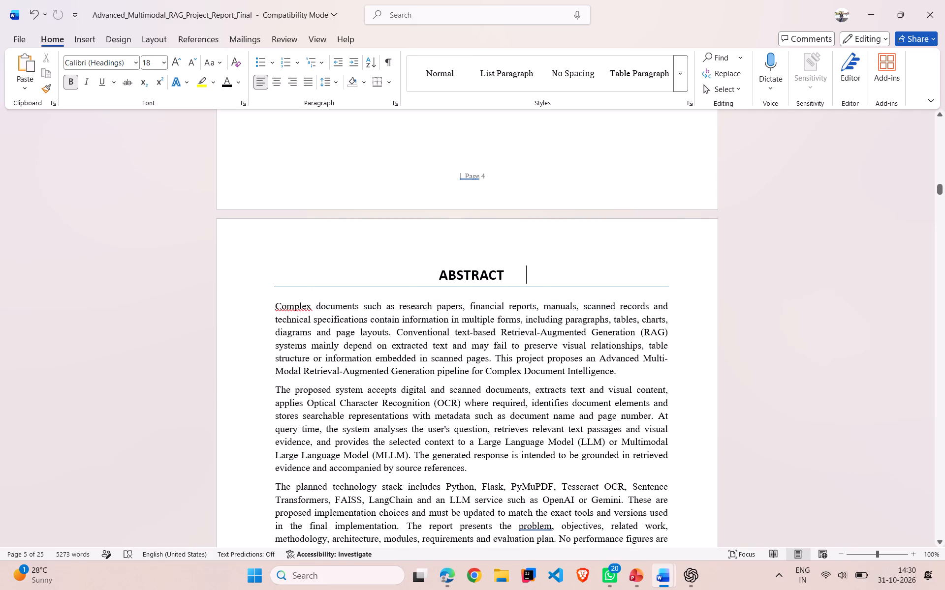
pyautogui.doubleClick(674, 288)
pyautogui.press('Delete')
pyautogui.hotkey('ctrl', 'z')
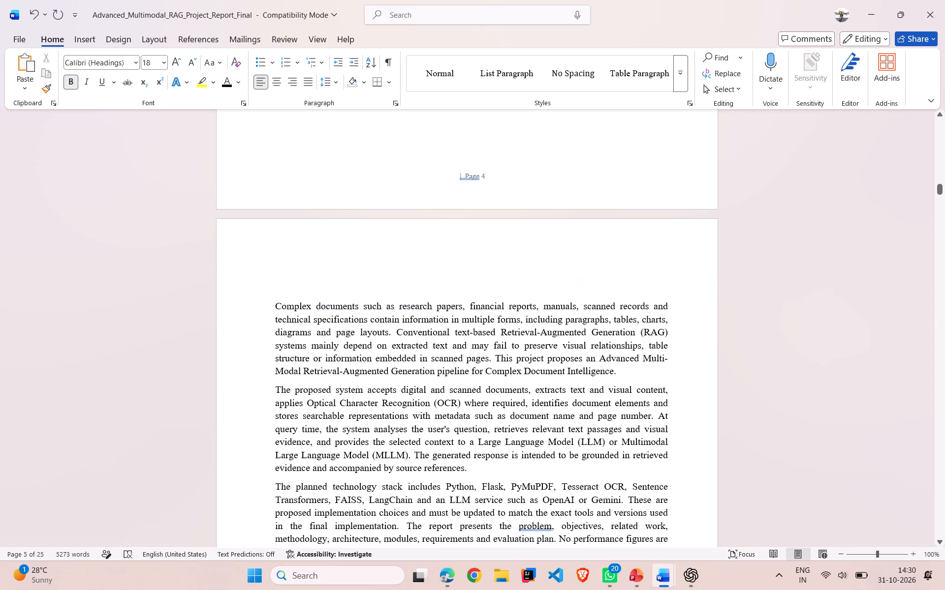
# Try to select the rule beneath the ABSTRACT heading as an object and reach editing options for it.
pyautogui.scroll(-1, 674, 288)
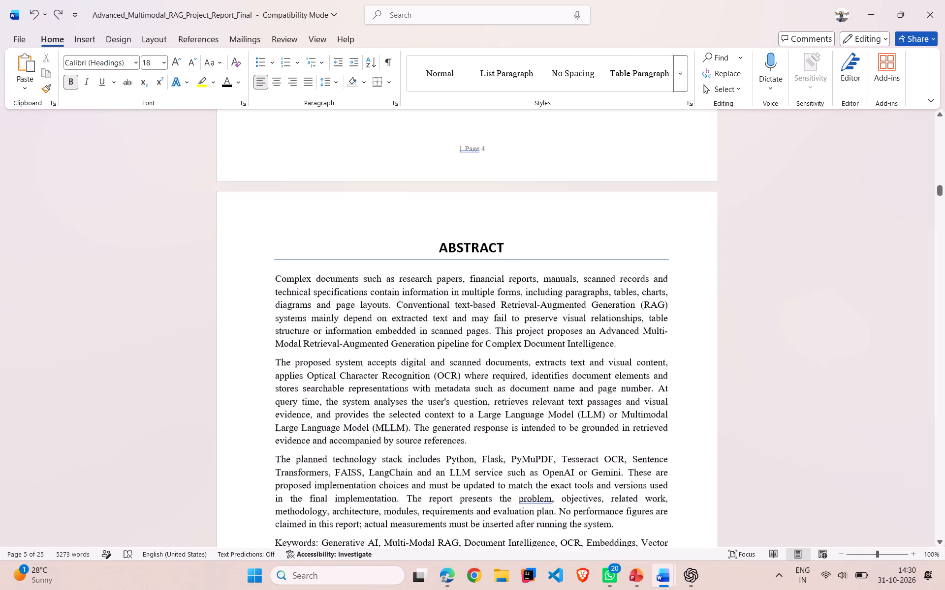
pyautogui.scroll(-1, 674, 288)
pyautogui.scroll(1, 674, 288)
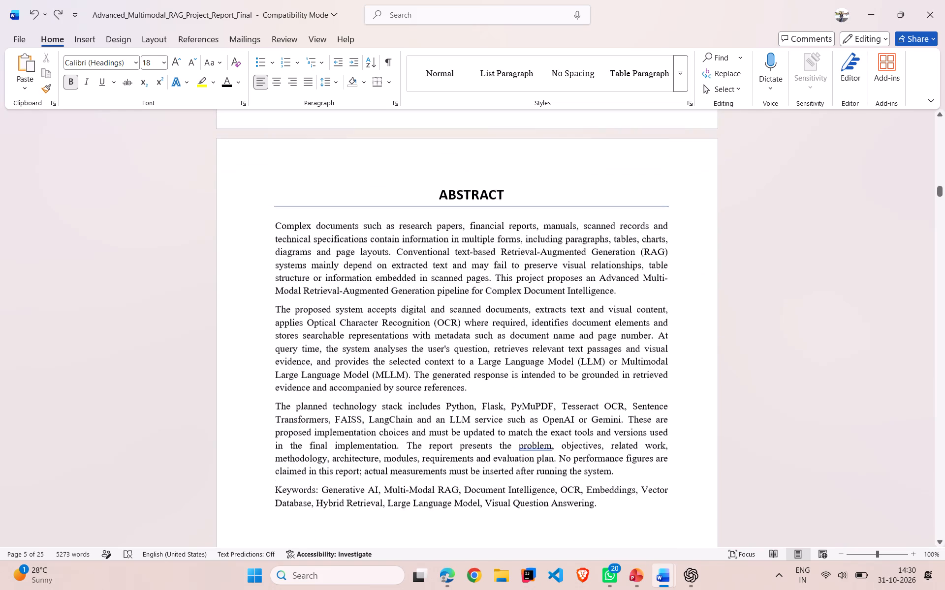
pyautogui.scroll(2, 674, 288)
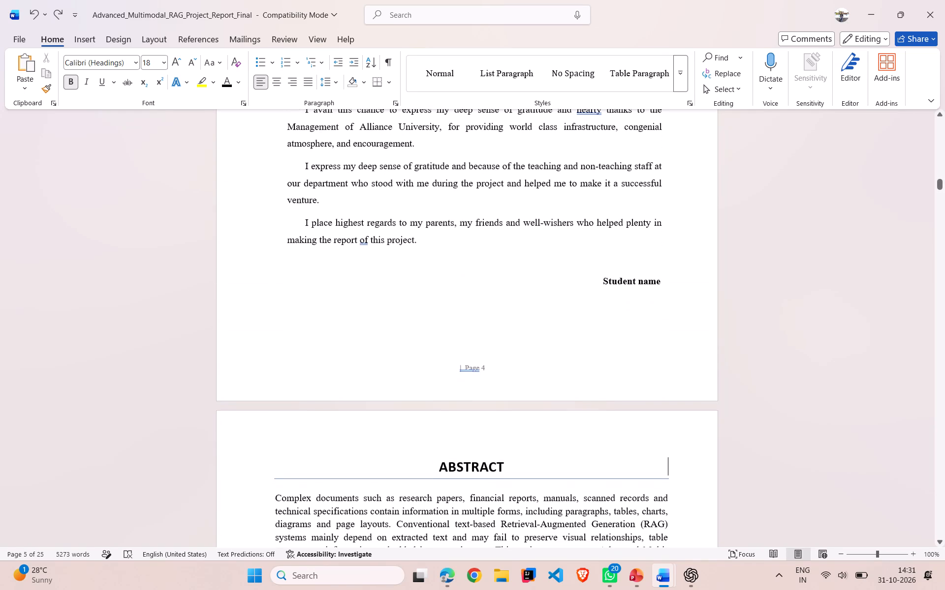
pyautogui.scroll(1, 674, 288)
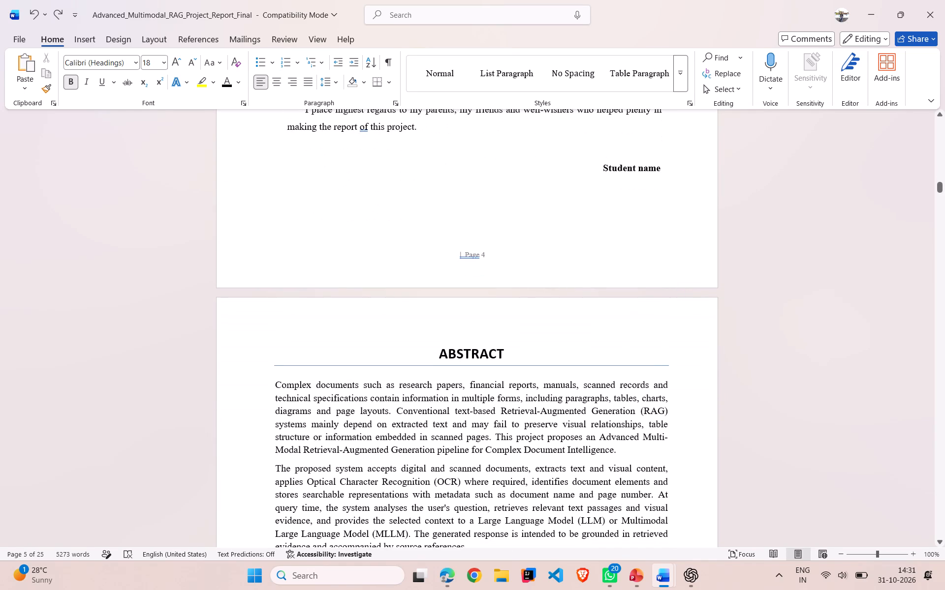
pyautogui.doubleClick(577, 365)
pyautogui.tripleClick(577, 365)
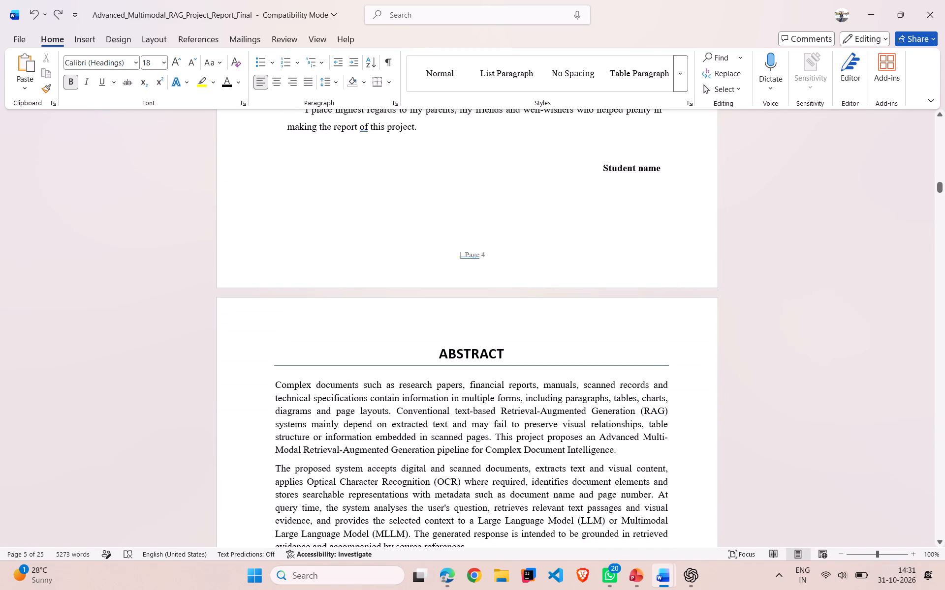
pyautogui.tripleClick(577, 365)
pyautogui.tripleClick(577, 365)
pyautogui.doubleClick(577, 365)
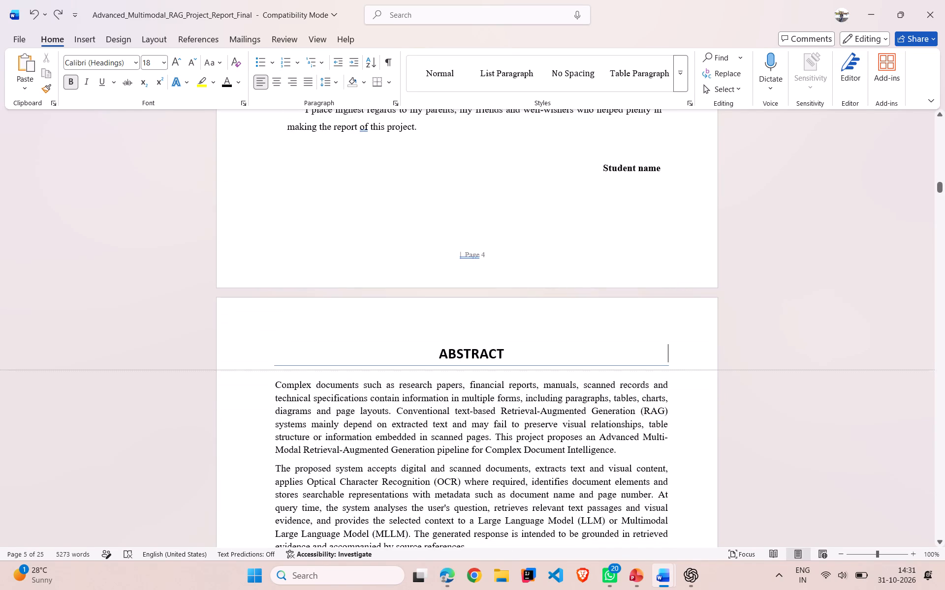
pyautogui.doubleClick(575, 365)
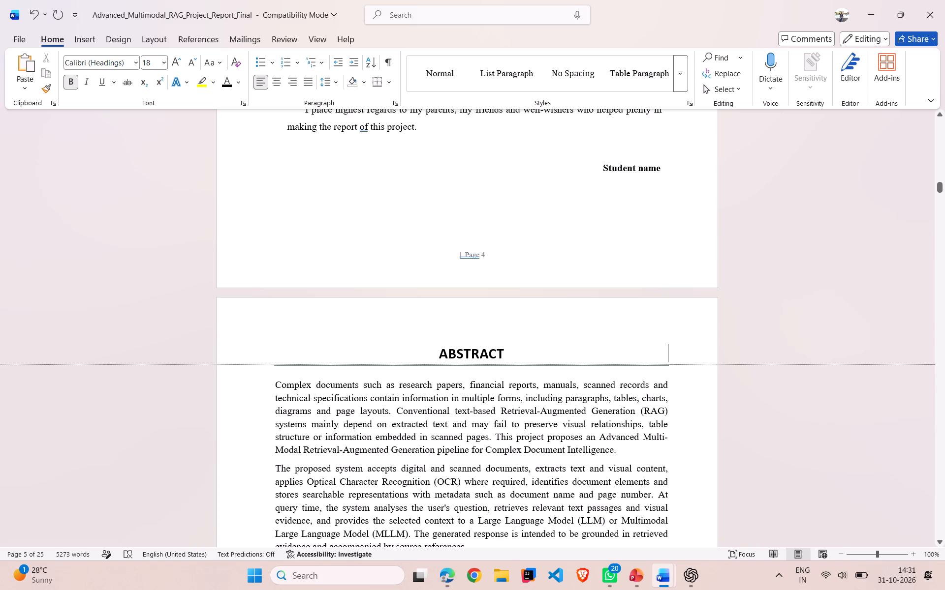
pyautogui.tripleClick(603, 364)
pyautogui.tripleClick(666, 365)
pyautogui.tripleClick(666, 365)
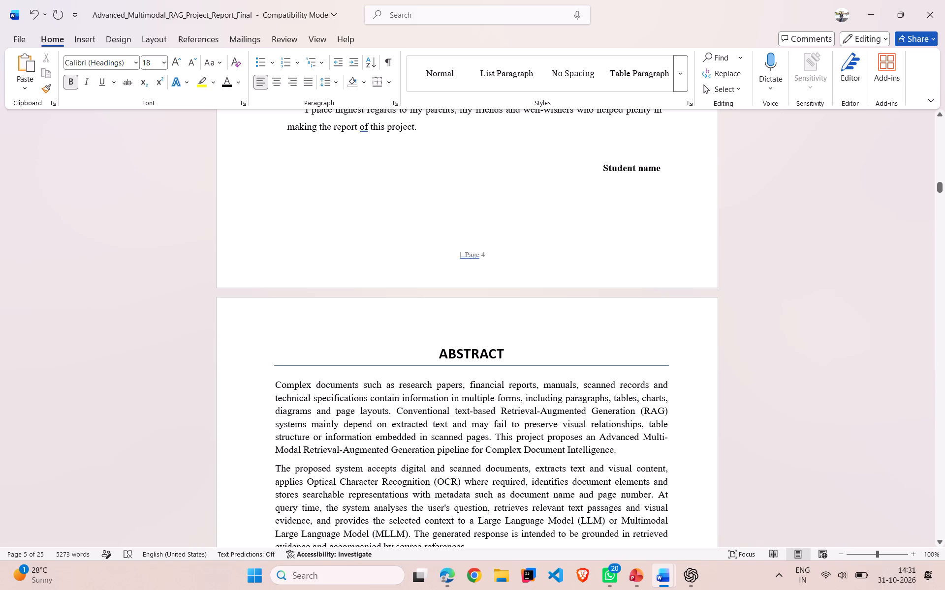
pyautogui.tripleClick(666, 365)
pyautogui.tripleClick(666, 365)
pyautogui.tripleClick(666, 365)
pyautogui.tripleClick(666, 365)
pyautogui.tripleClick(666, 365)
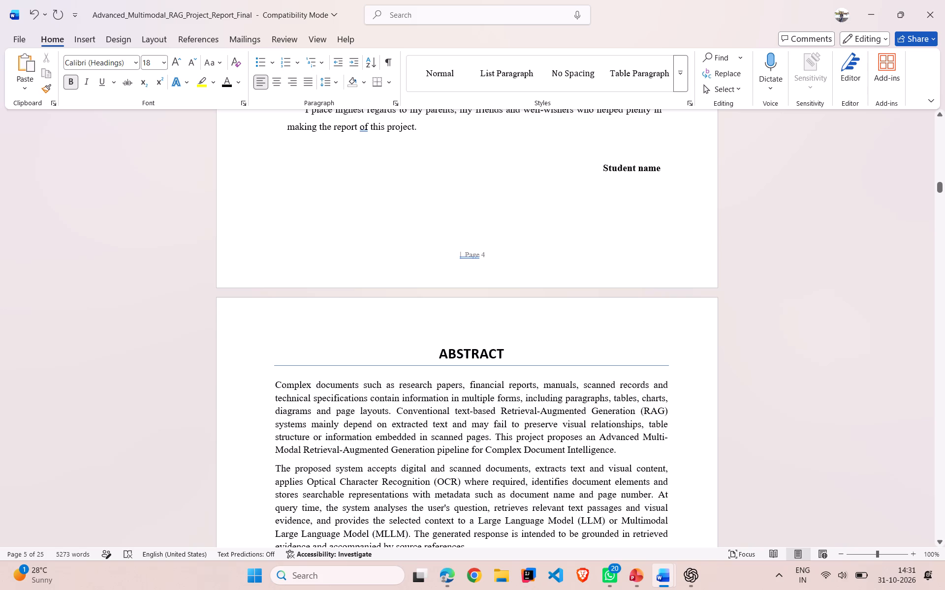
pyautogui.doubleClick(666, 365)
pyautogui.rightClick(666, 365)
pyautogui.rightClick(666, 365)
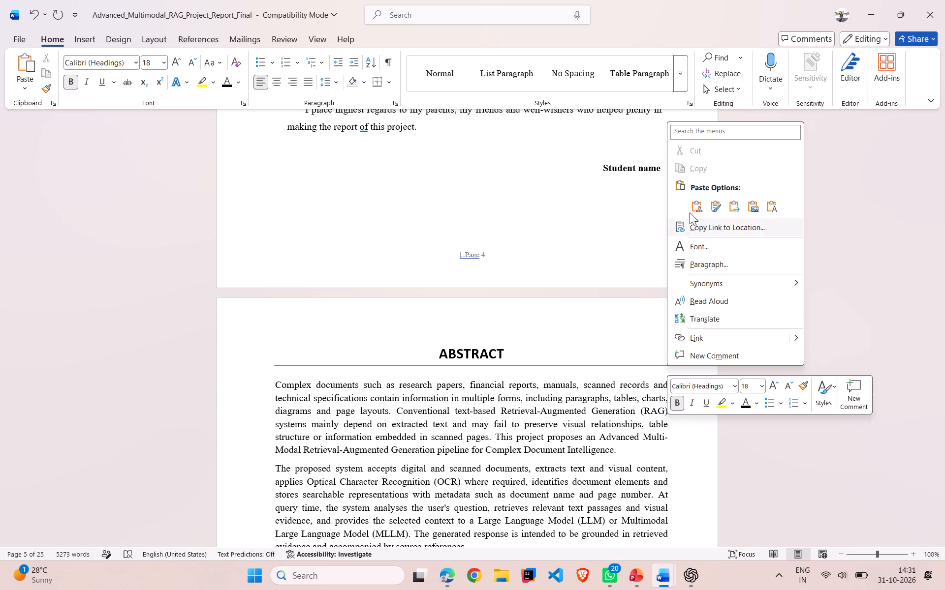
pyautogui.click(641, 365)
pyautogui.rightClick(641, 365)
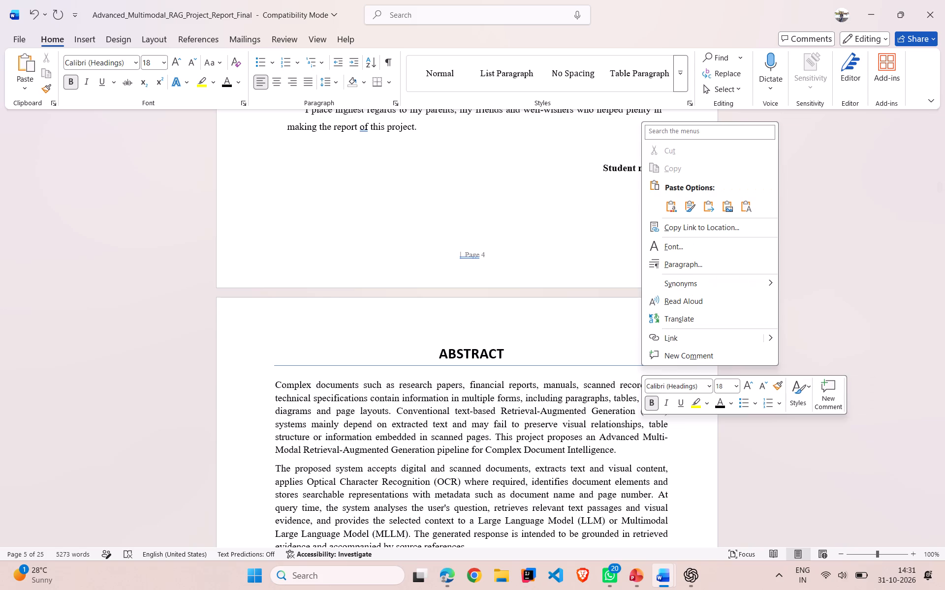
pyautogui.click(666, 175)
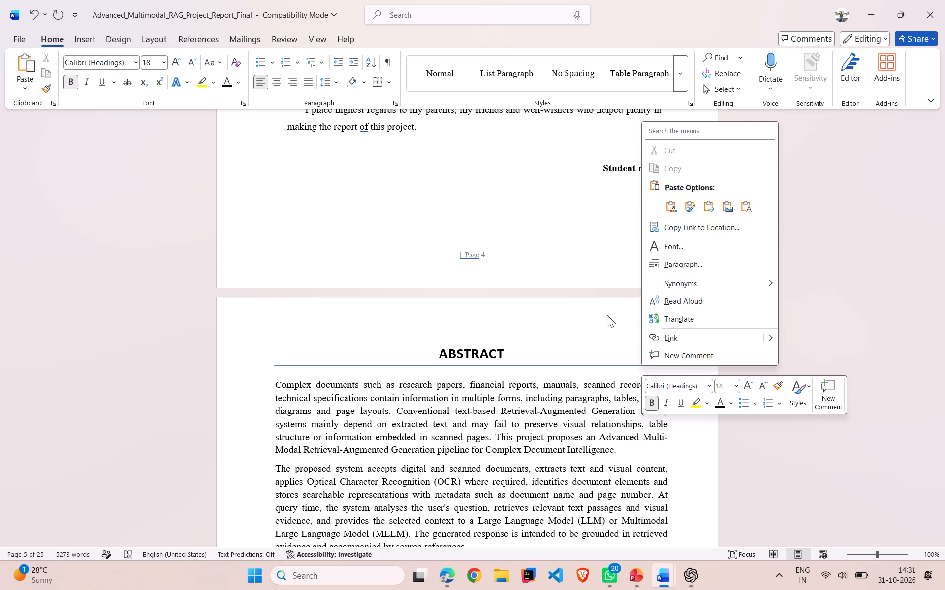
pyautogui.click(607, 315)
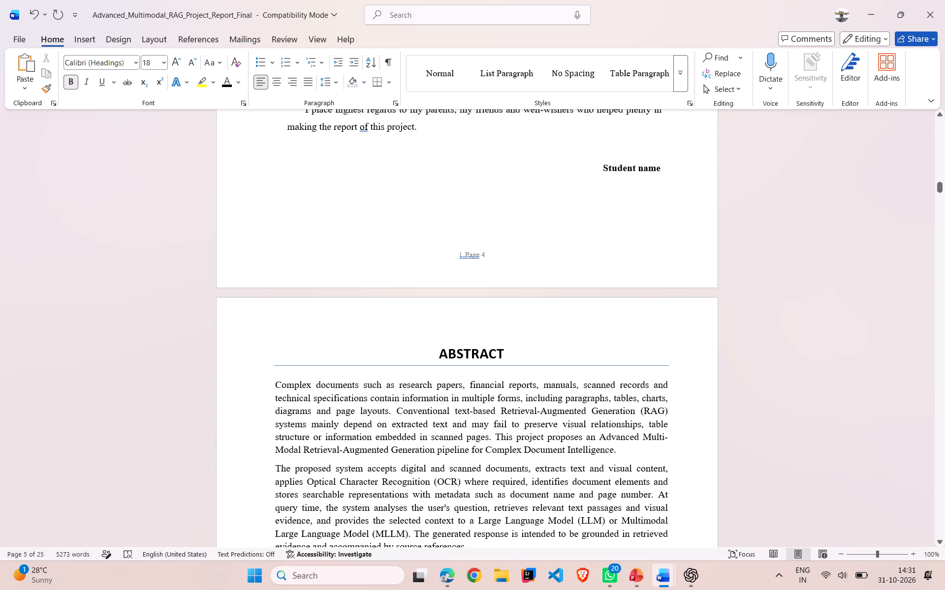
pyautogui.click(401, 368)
# Format the LIST OF SYMBOLS AND ABBREVIATIONS heading as black, bold and 18 pt.
pyautogui.scroll(-5, 401, 368)
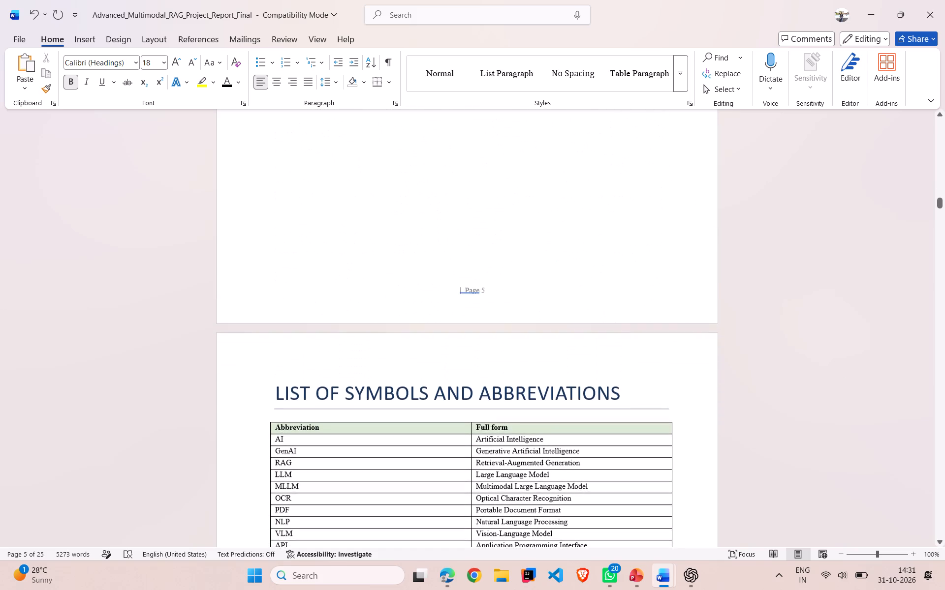
pyautogui.scroll(-1, 401, 368)
pyautogui.scroll(2, 373, 320)
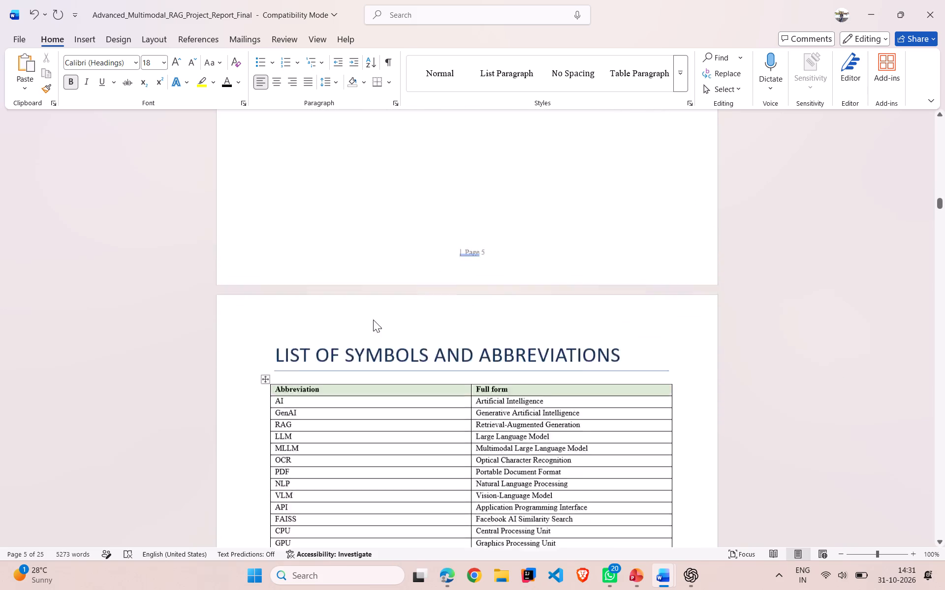
pyautogui.scroll(1, 373, 320)
pyautogui.scroll(-1, 373, 320)
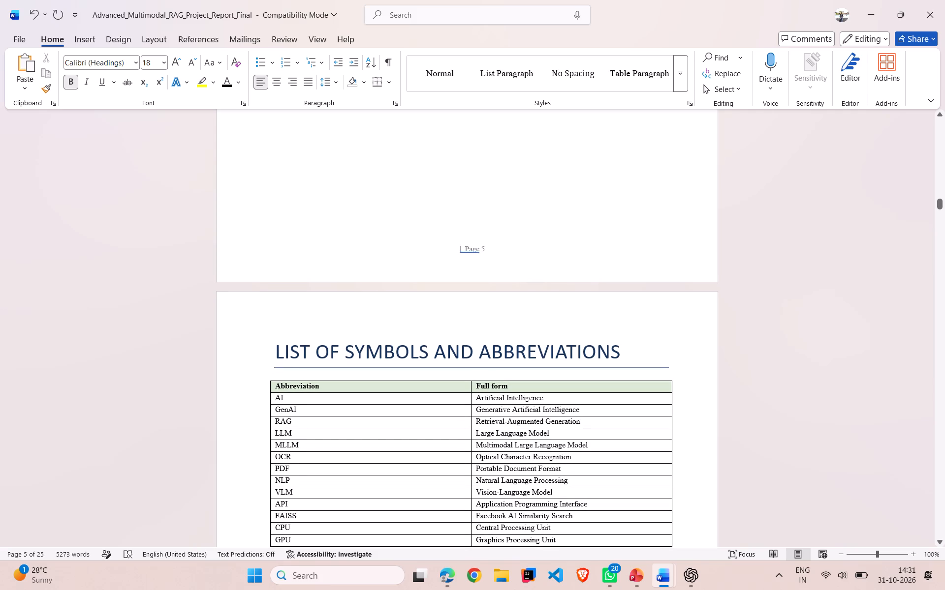
pyautogui.moveTo(631, 353); pyautogui.dragTo(256, 351)
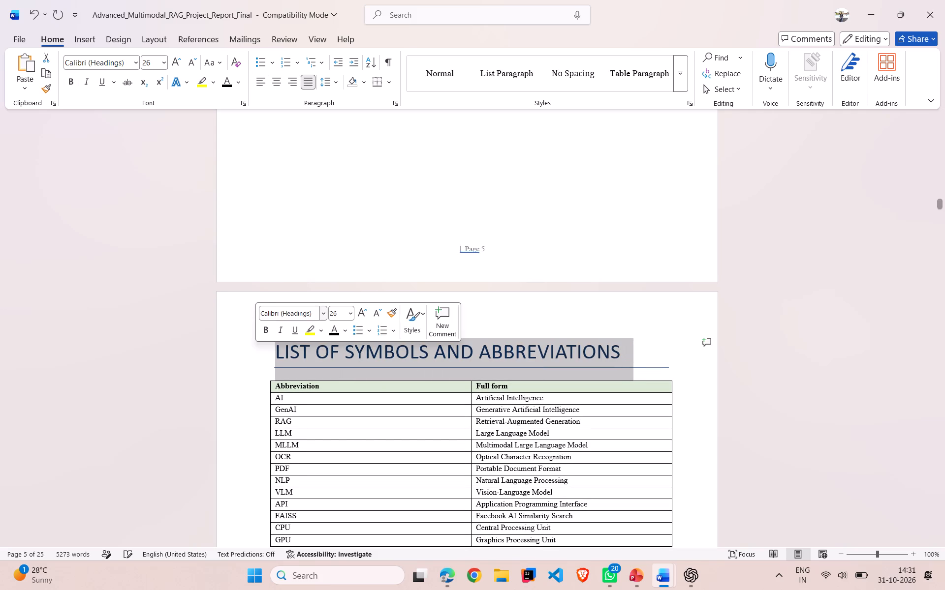
pyautogui.click(344, 330)
pyautogui.click(333, 329)
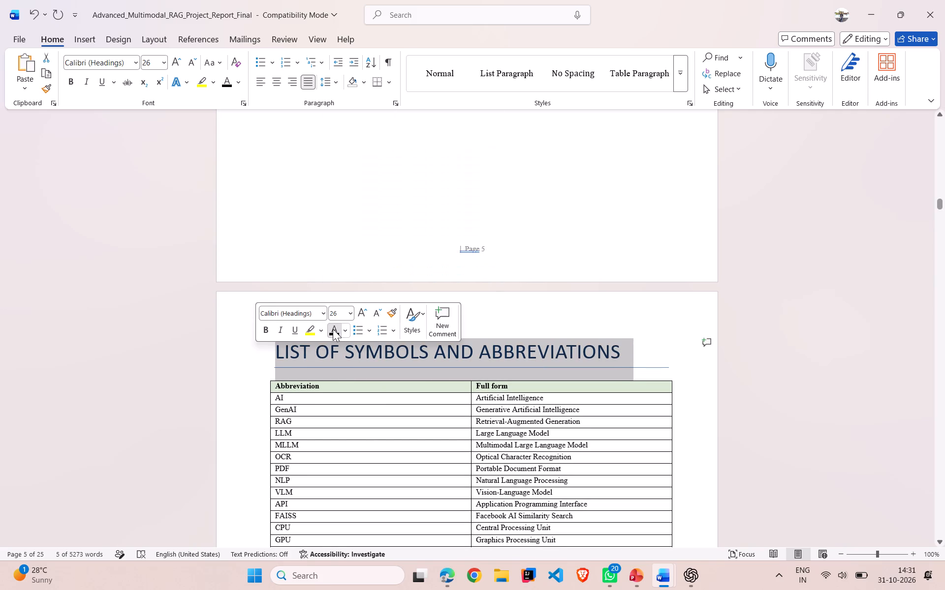
pyautogui.click(266, 331)
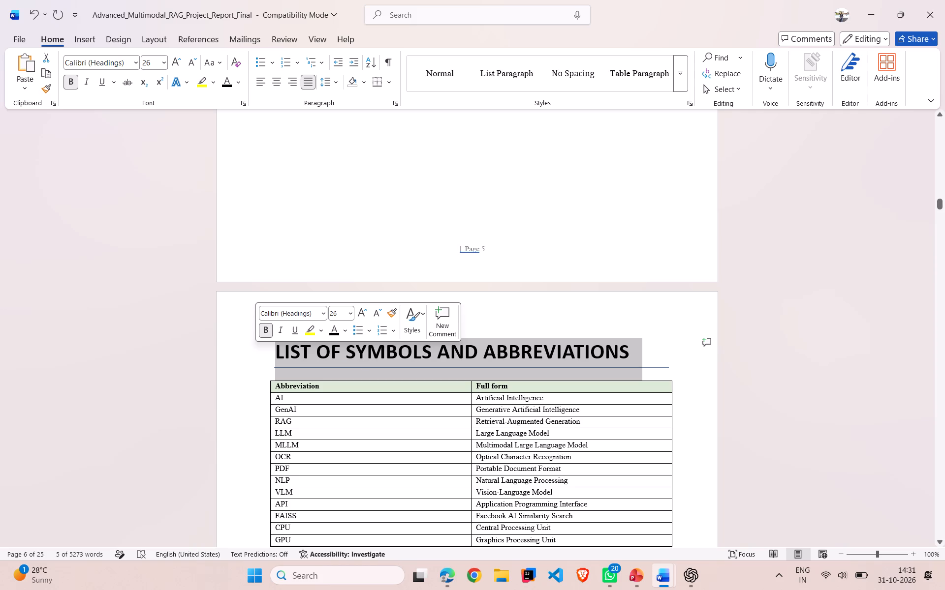
pyautogui.click(350, 312)
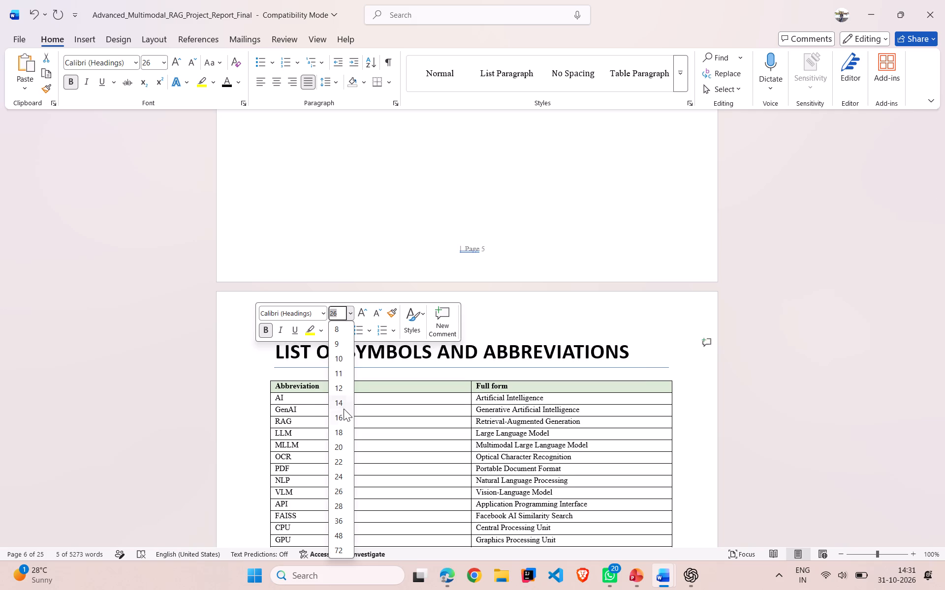
pyautogui.click(340, 433)
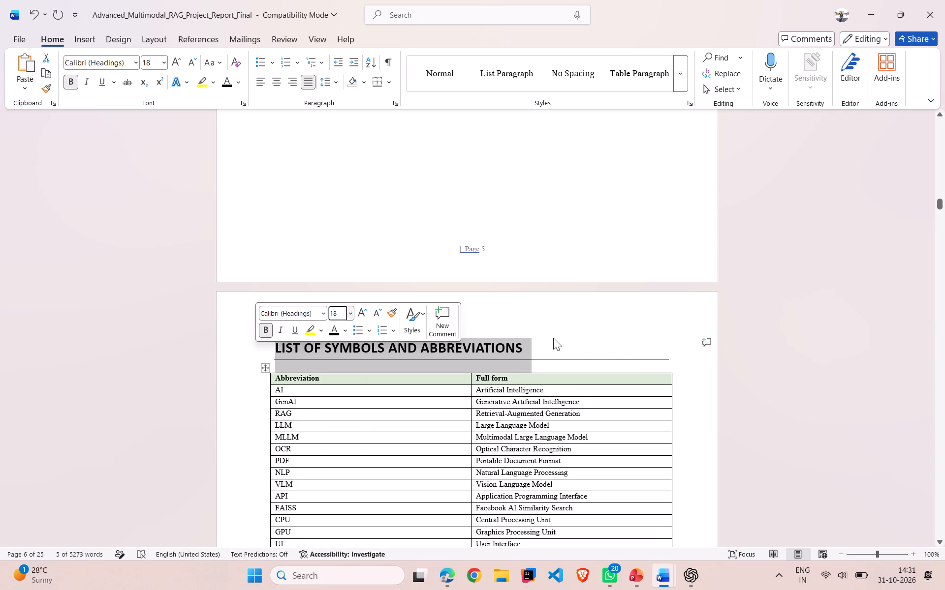
pyautogui.click(553, 338)
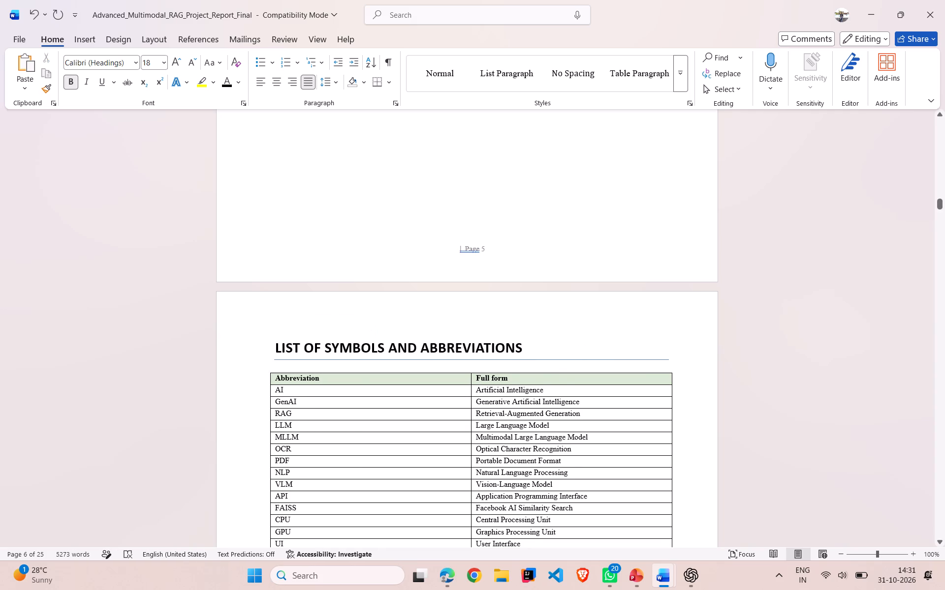
# Set the 1. INTRODUCTION heading, on the page after the contents, to 18 pt.
pyautogui.scroll(-3, 547, 340)
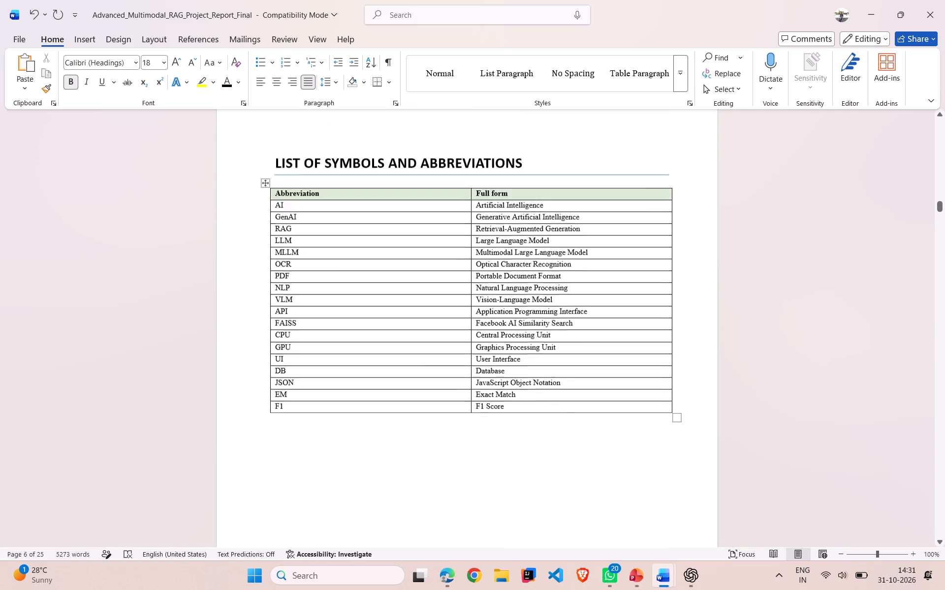
pyautogui.scroll(-3, 547, 340)
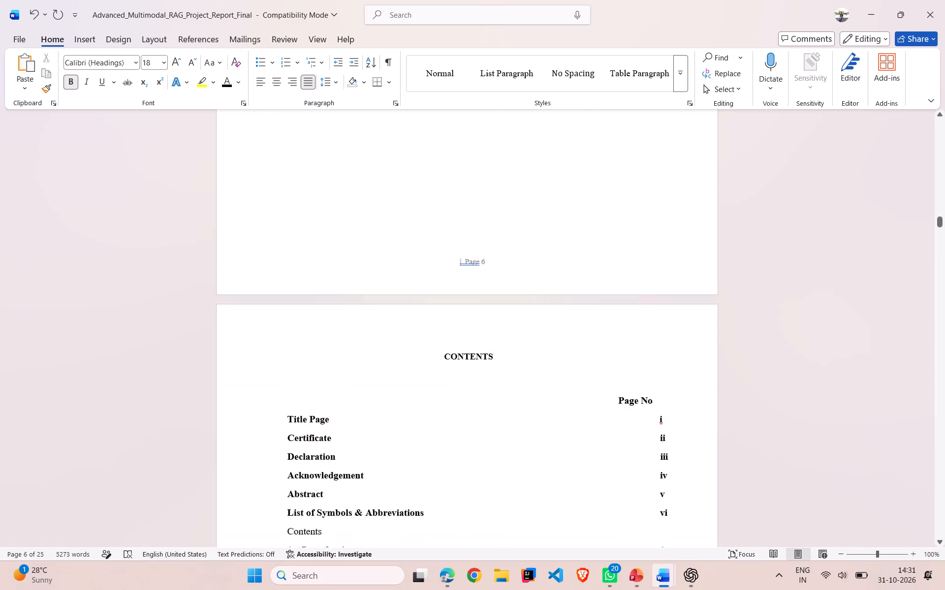
pyautogui.scroll(-1, 547, 340)
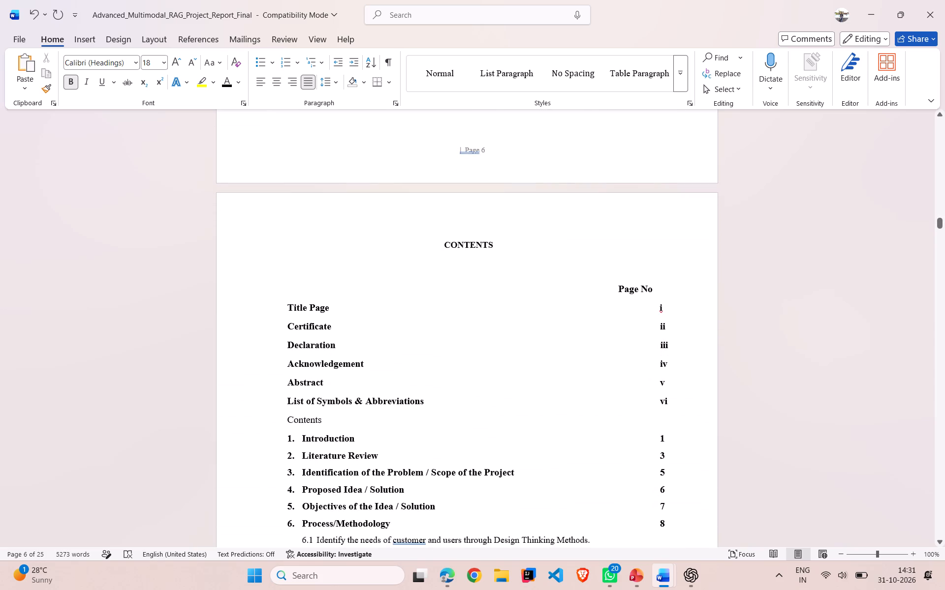
pyautogui.scroll(-4, 547, 340)
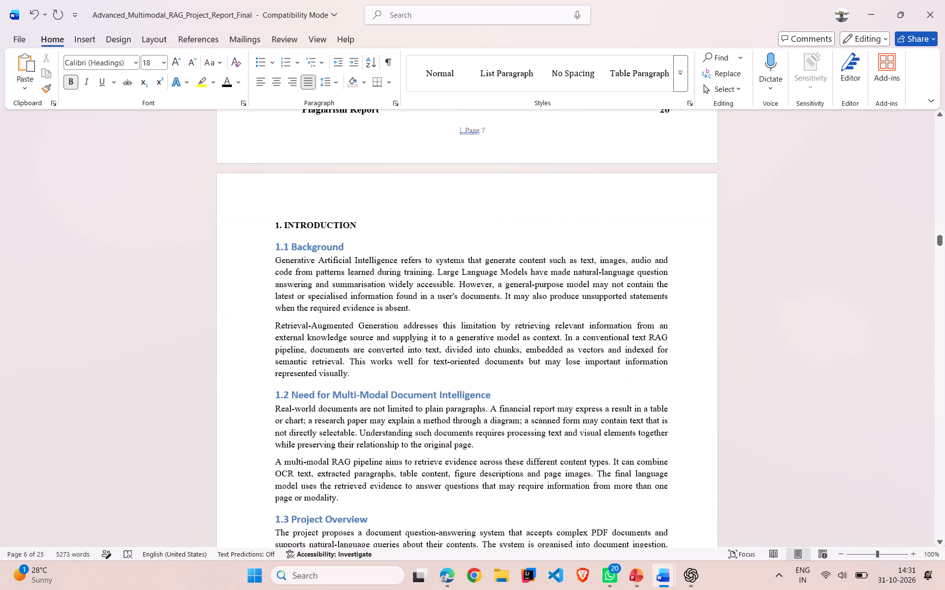
pyautogui.scroll(-1, 547, 340)
pyautogui.moveTo(371, 222); pyautogui.dragTo(260, 224)
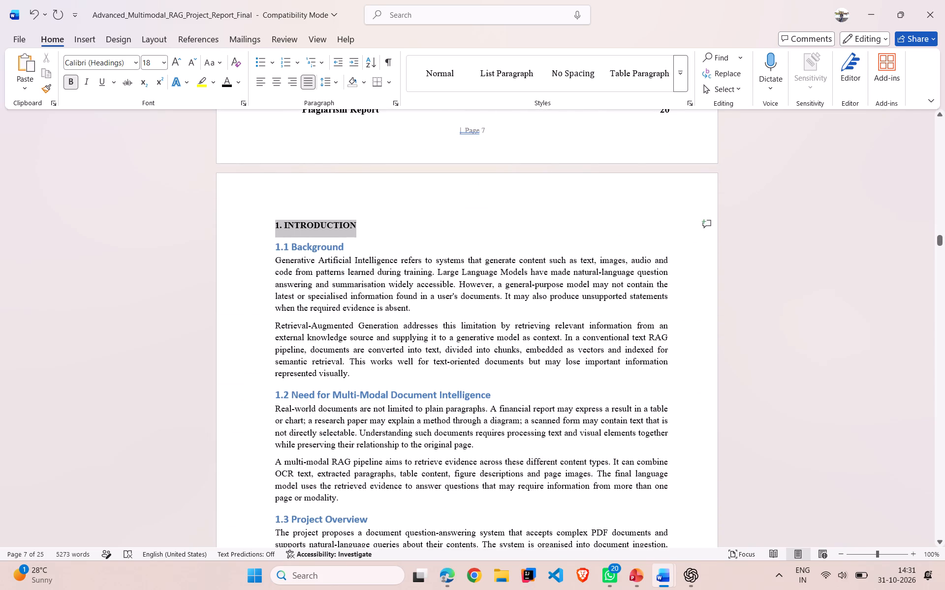
pyautogui.moveTo(260, 224); pyautogui.dragTo(260, 224)
pyautogui.click(354, 184)
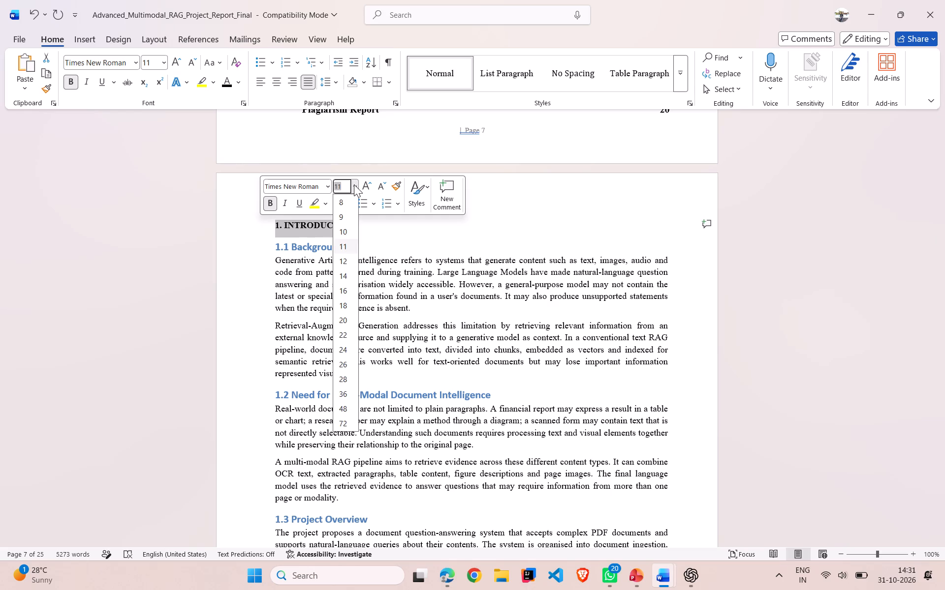
pyautogui.click(343, 308)
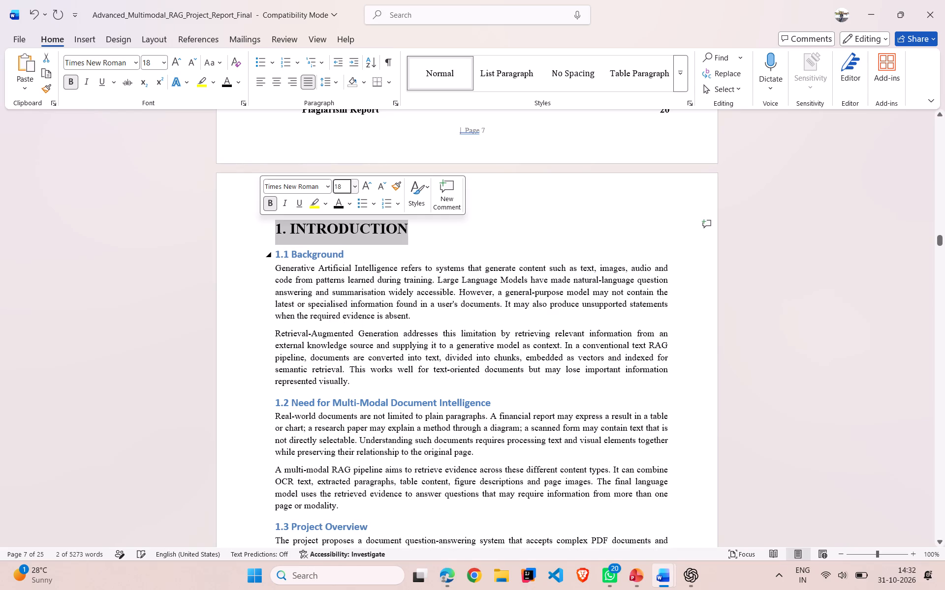
# Recolour the subheadings 1.1 Background and 1.2 Need for Multi-Modal Document Intelligence in black.
pyautogui.moveTo(350, 254); pyautogui.dragTo(268, 255)
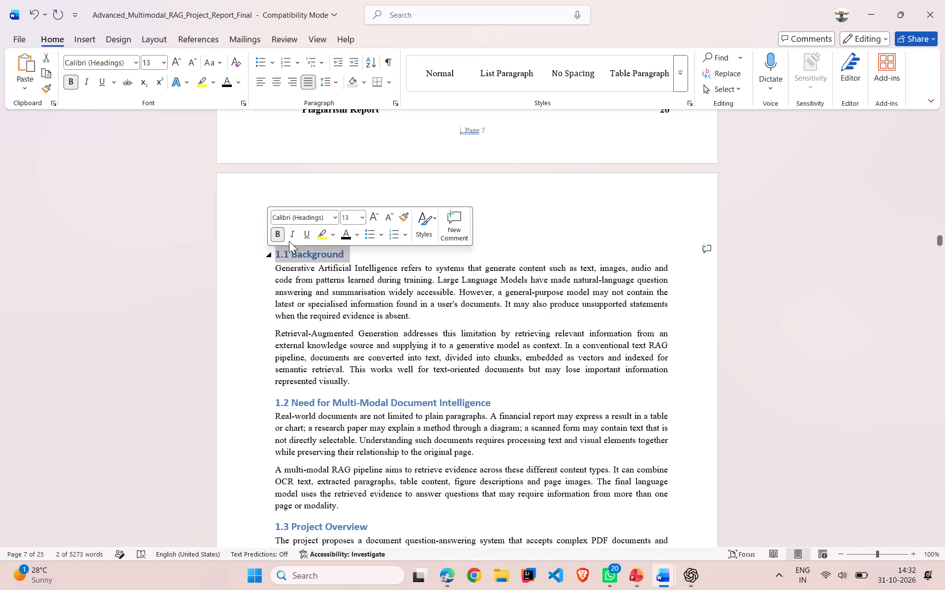
pyautogui.click(346, 236)
pyautogui.click(384, 257)
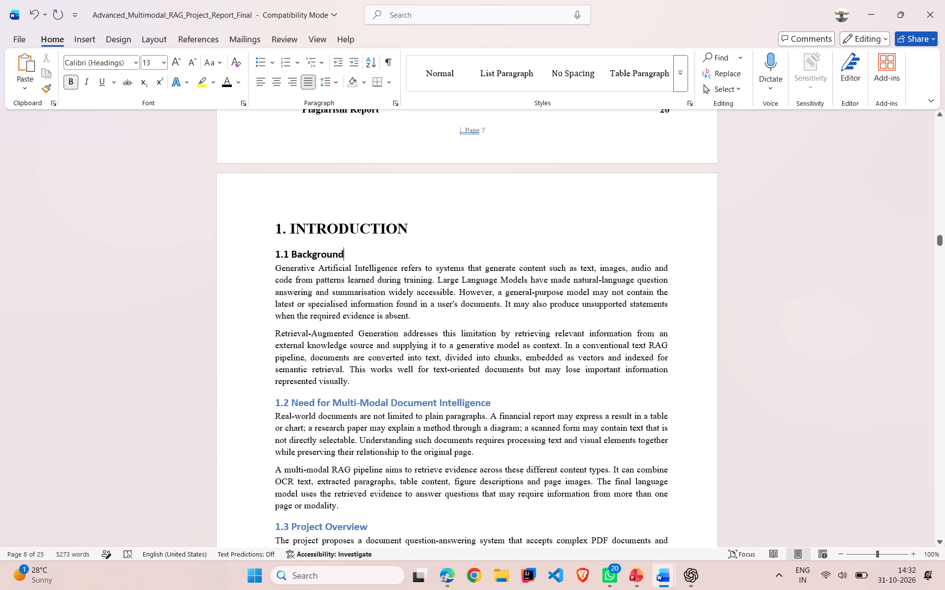
pyautogui.moveTo(495, 405); pyautogui.dragTo(267, 397)
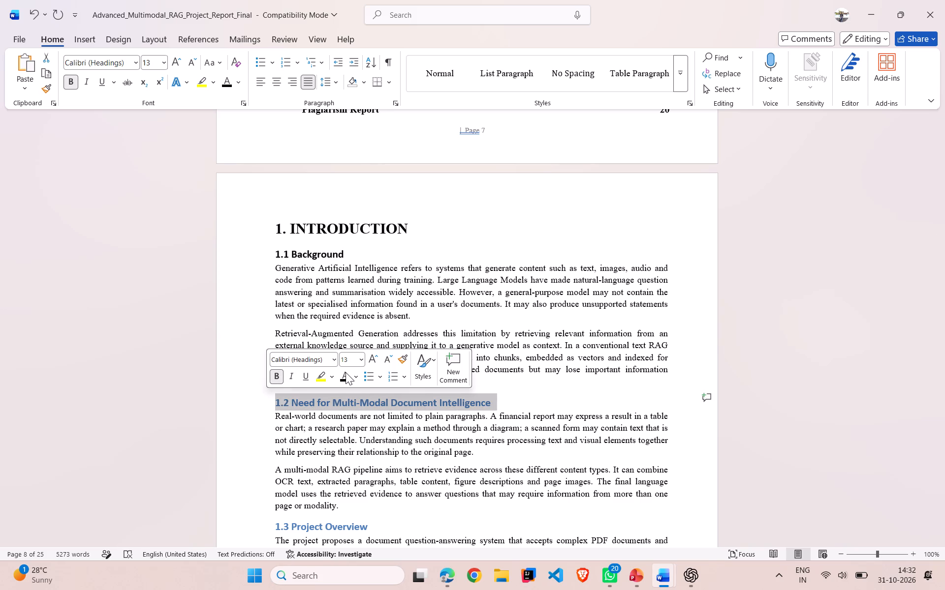
pyautogui.click(346, 375)
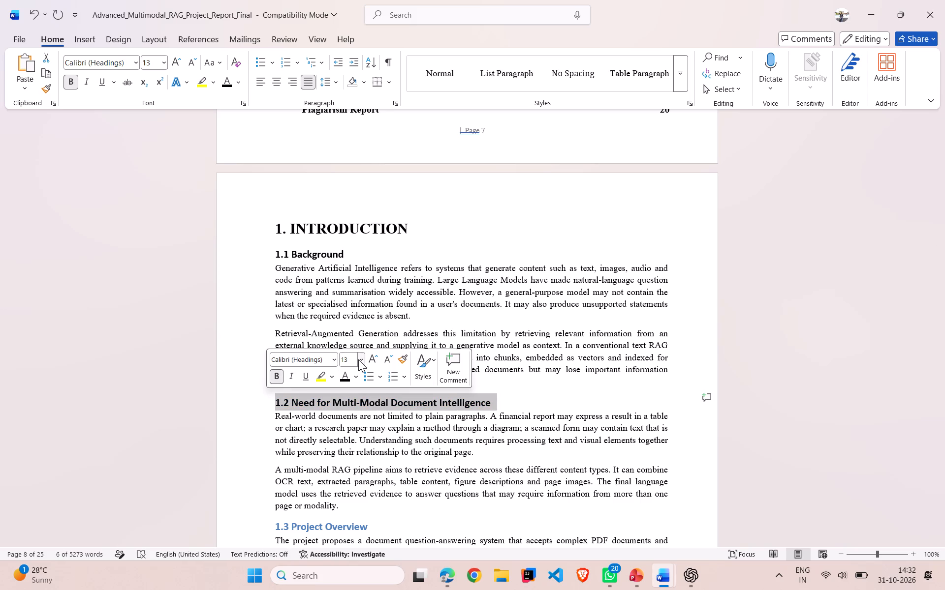
# Set the two body paragraphs under 1.1 Background to 12 pt.
pyautogui.click(513, 396)
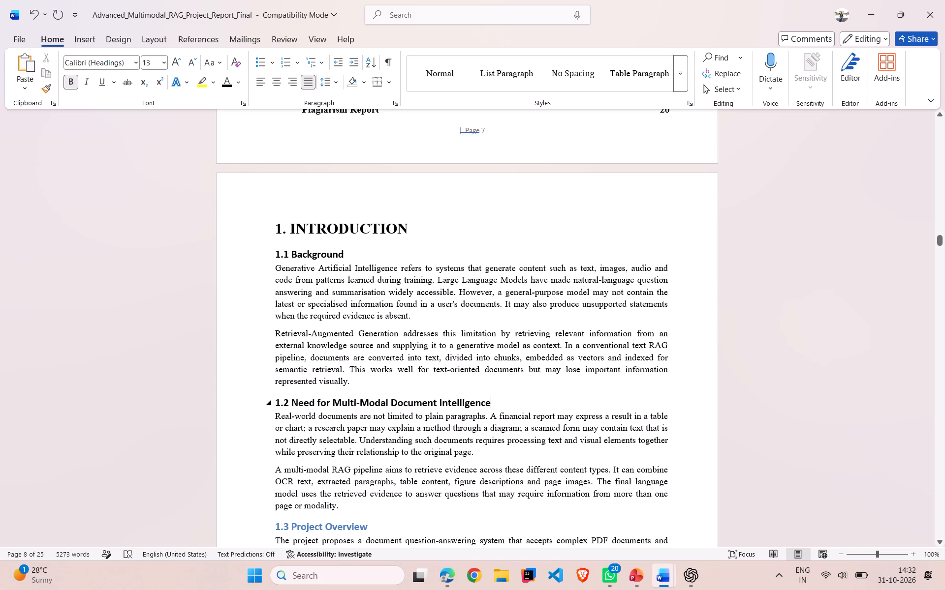
pyautogui.moveTo(351, 380); pyautogui.dragTo(269, 276)
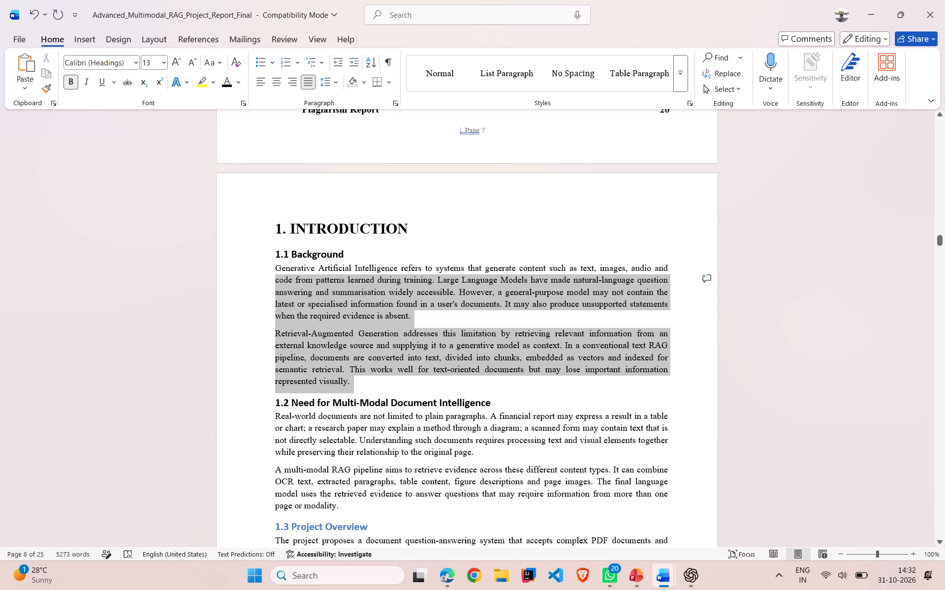
pyautogui.moveTo(269, 276); pyautogui.dragTo(268, 274)
pyautogui.click(362, 237)
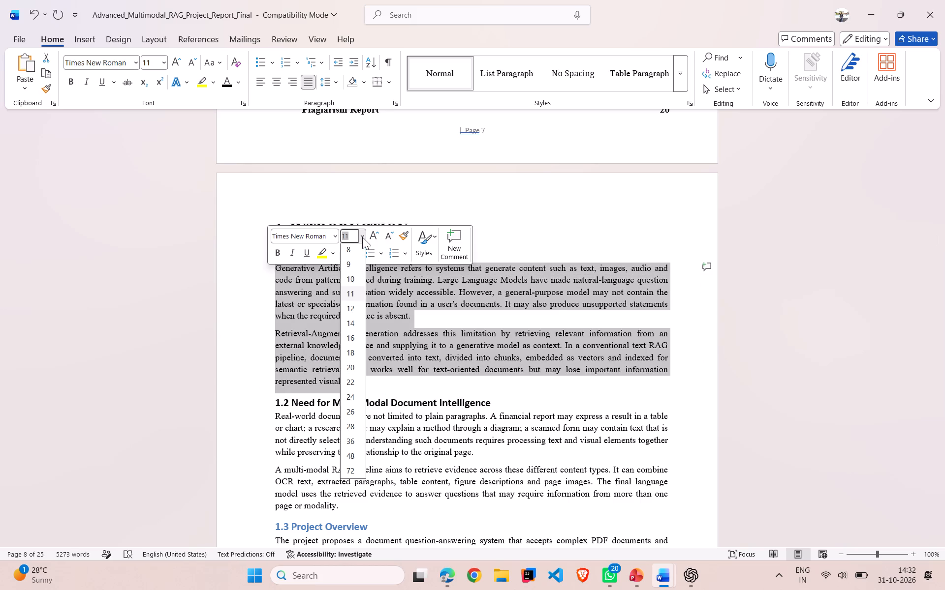
pyautogui.click(351, 312)
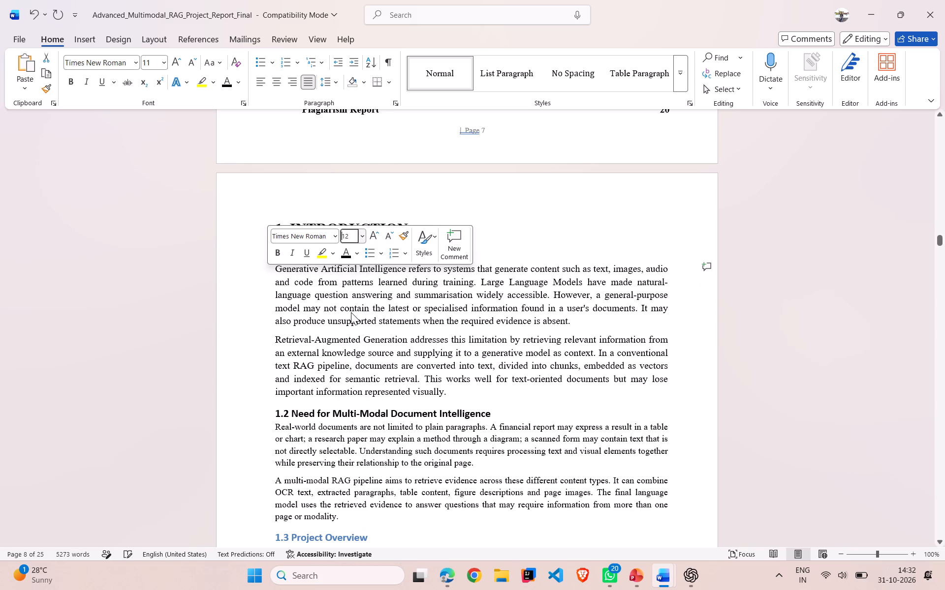
pyautogui.click(479, 388)
# Recolour the subheading 1.3 Project Overview in black, keeping it bold.
pyautogui.scroll(-1, 453, 367)
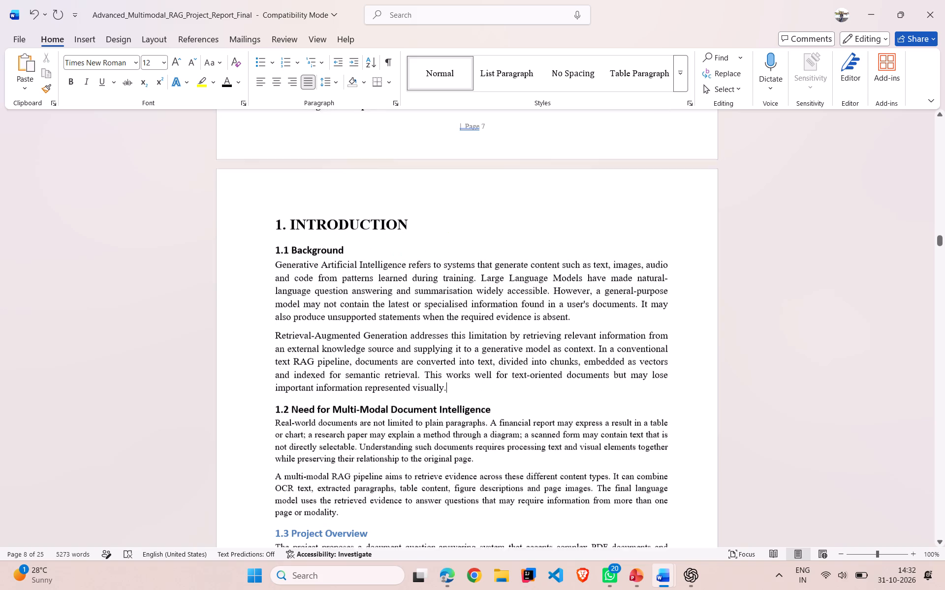
pyautogui.scroll(-1, 453, 367)
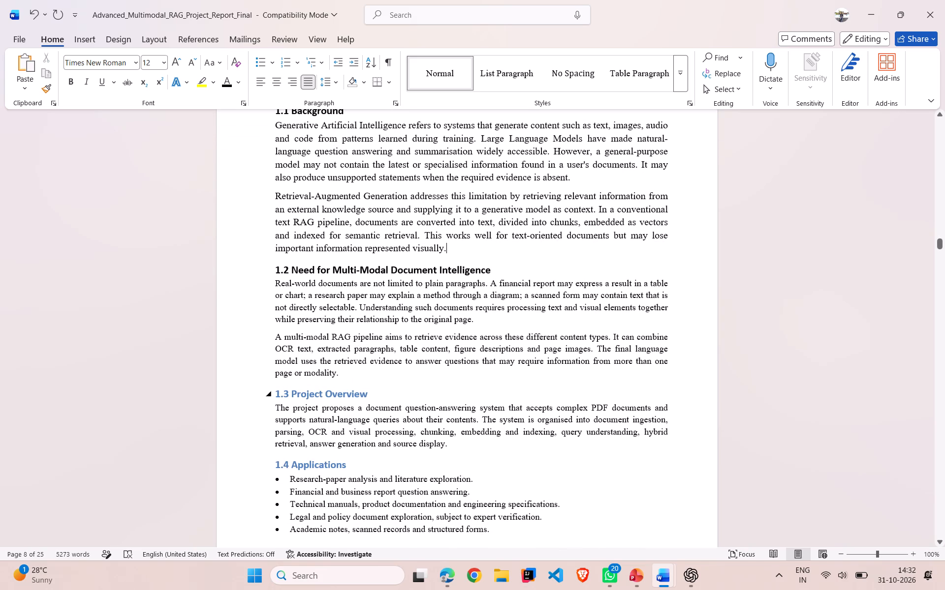
pyautogui.moveTo(381, 396); pyautogui.dragTo(274, 390)
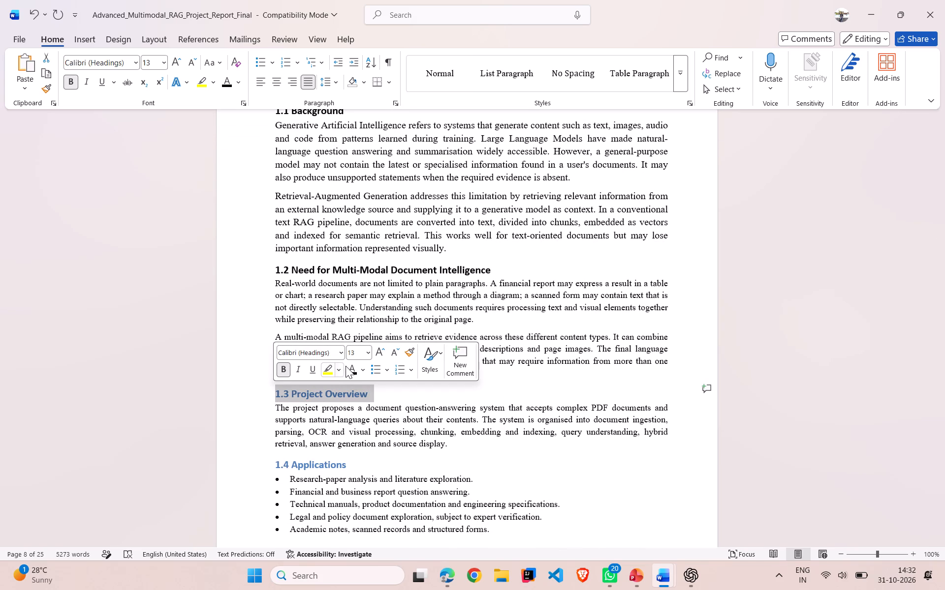
pyautogui.click(350, 367)
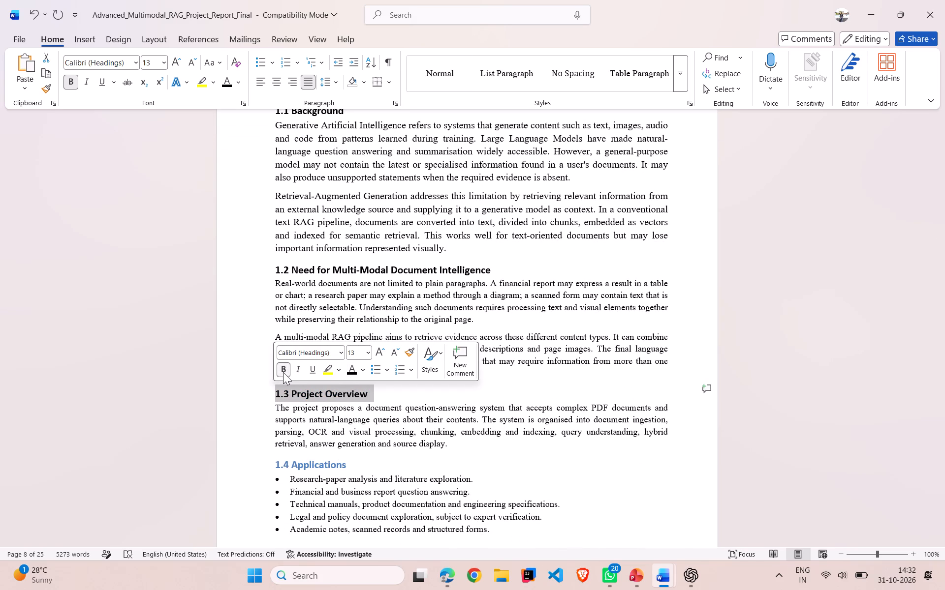
pyautogui.click(283, 372)
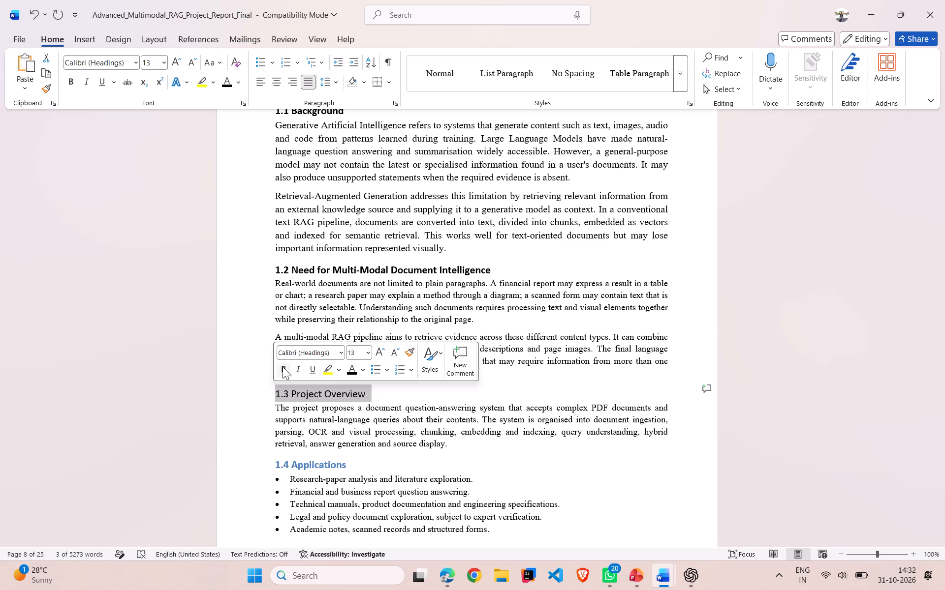
pyautogui.click(283, 367)
# Set the body paragraph under 1.3 Project Overview to 12 pt.
pyautogui.moveTo(477, 456); pyautogui.dragTo(418, 436)
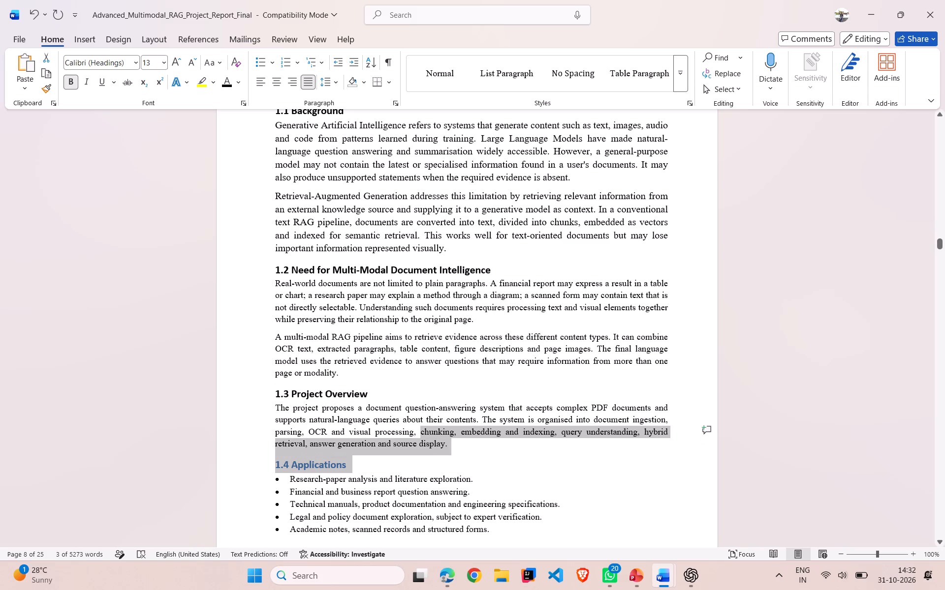
pyautogui.moveTo(418, 436); pyautogui.dragTo(464, 461)
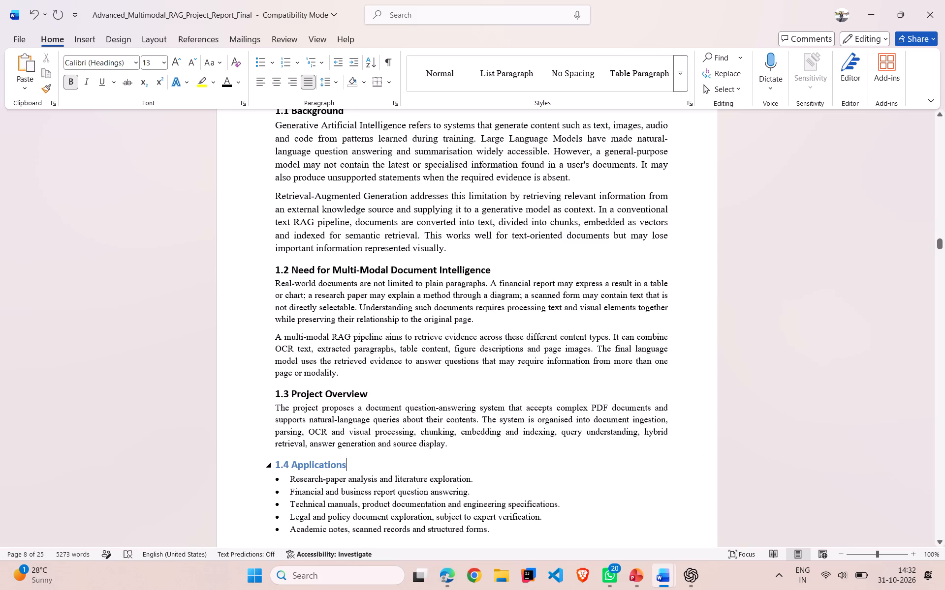
pyautogui.click(464, 461)
pyautogui.moveTo(452, 443); pyautogui.dragTo(269, 411)
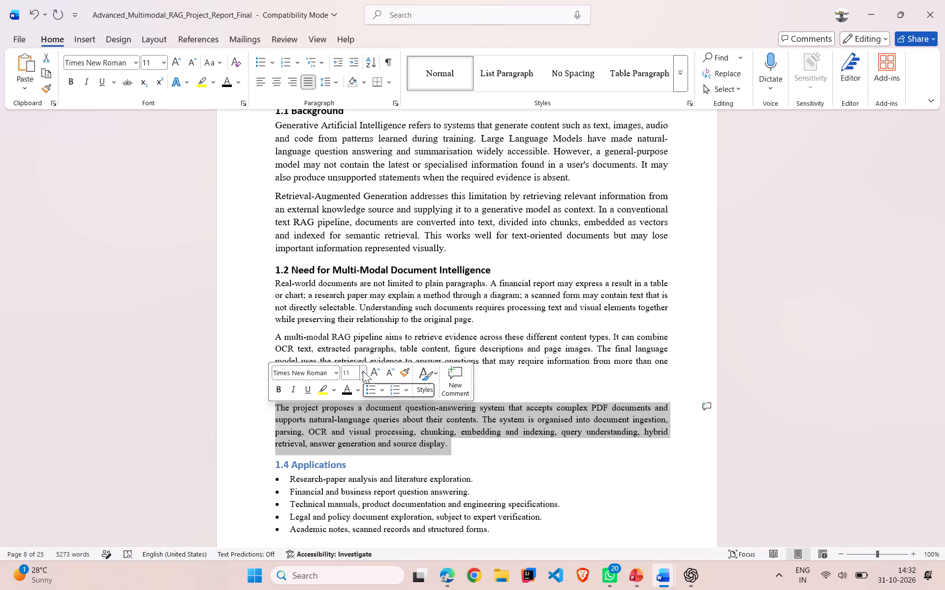
pyautogui.click(363, 371)
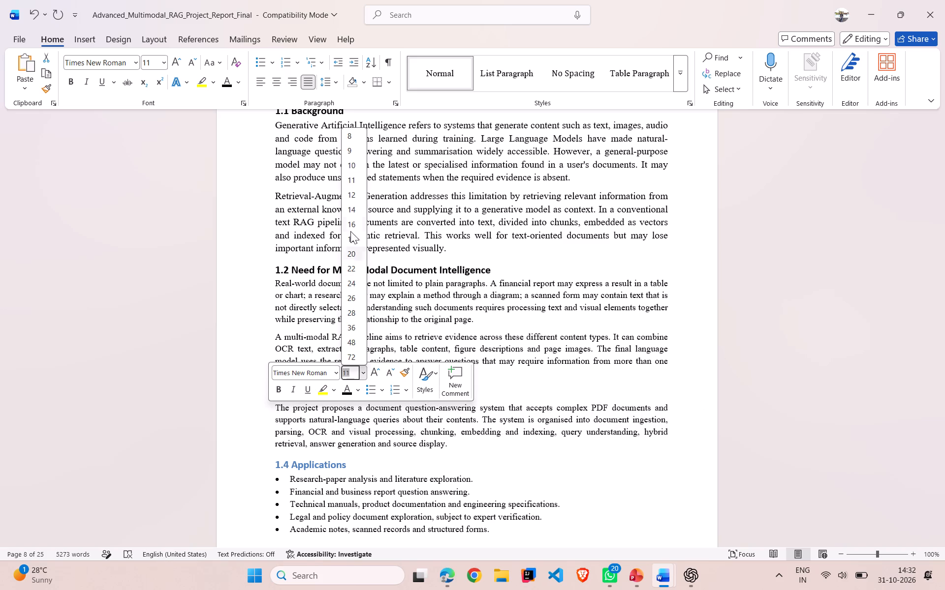
pyautogui.click(349, 195)
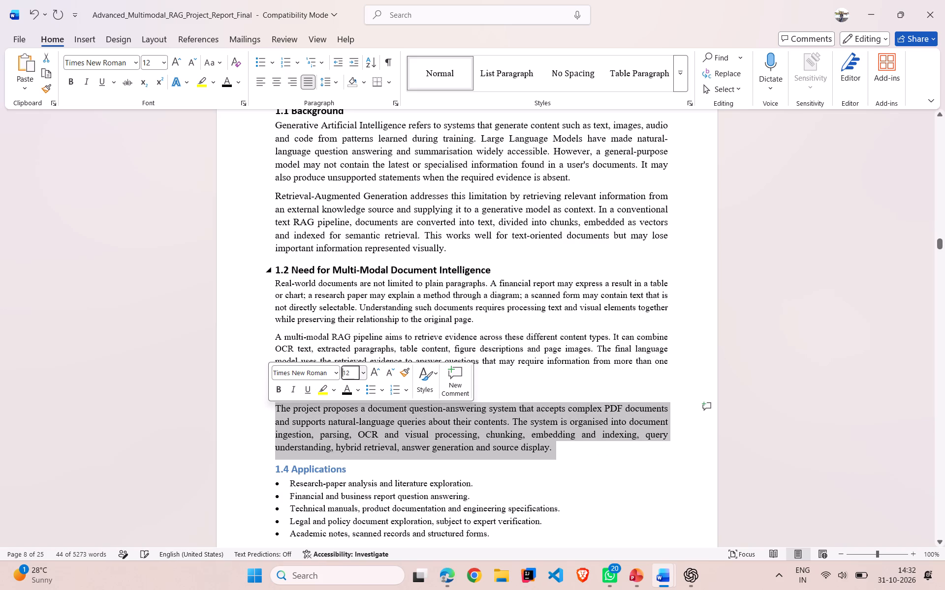
pyautogui.click(393, 460)
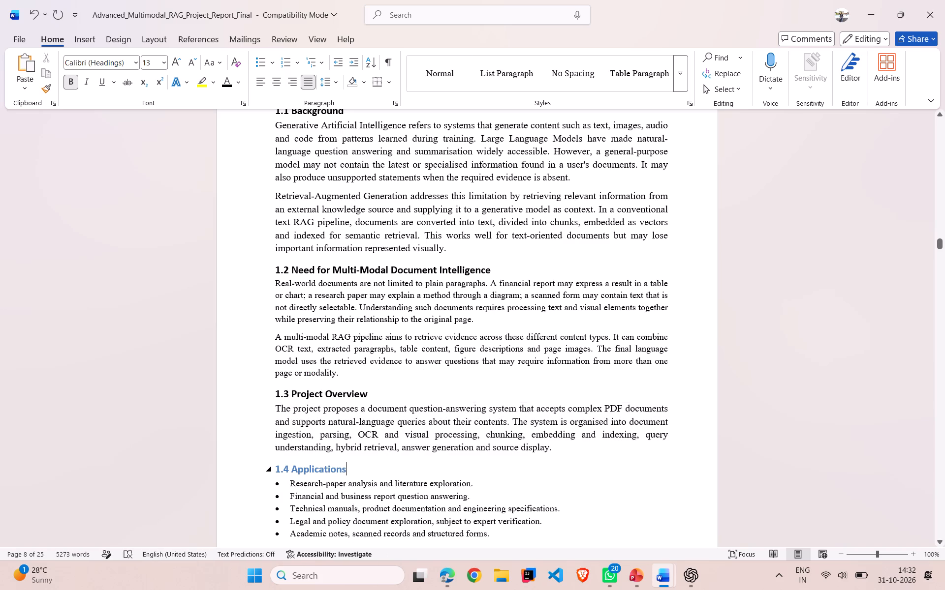
# Recolour the subheading 1.4 Applications in black.
pyautogui.scroll(-2, 393, 460)
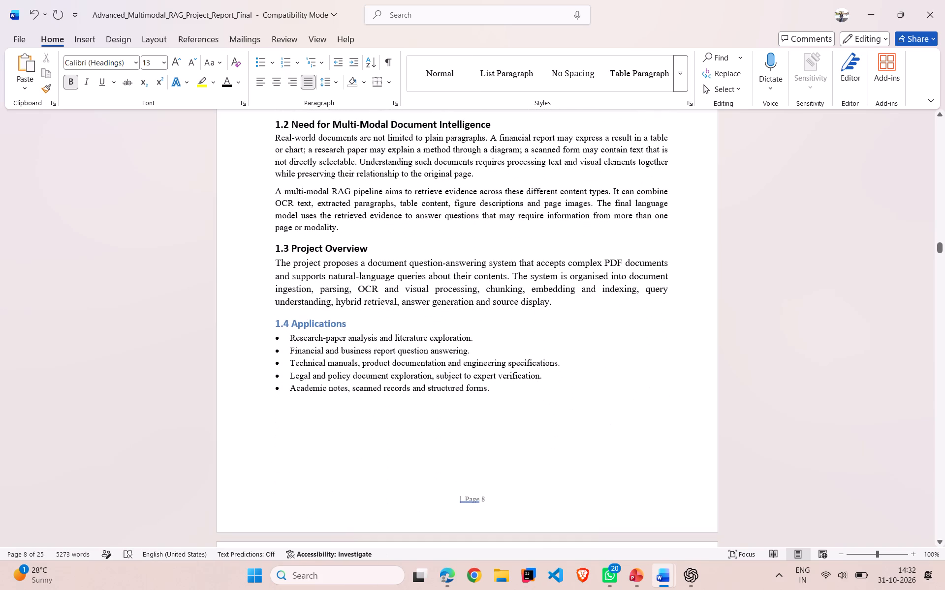
pyautogui.moveTo(356, 324); pyautogui.dragTo(345, 323)
pyautogui.moveTo(345, 323); pyautogui.dragTo(271, 323)
pyautogui.click(350, 305)
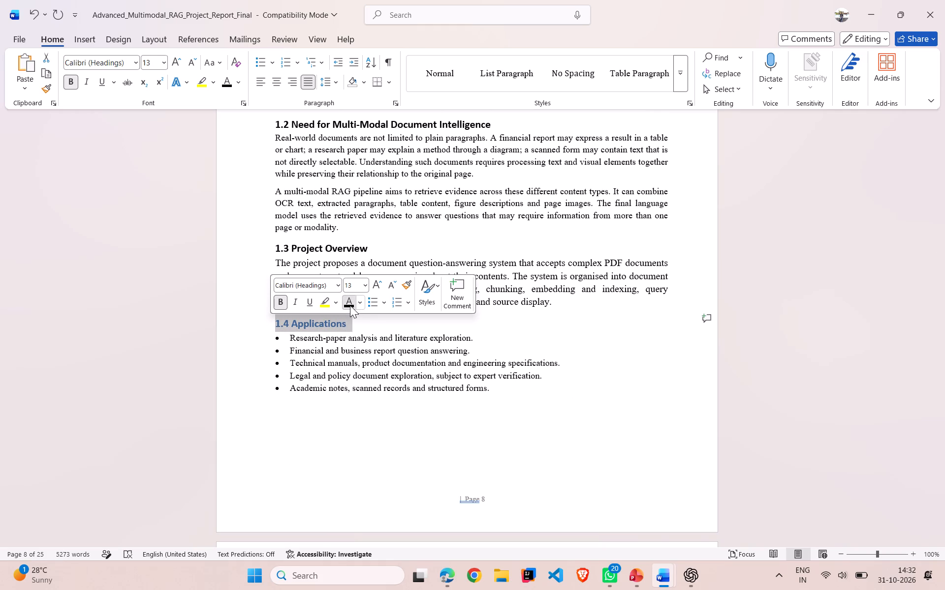
pyautogui.click(401, 421)
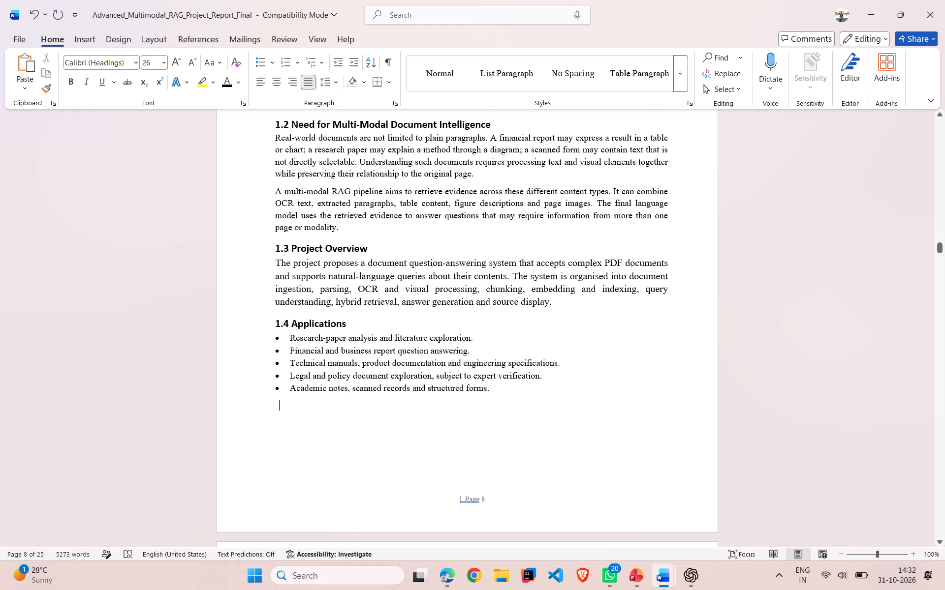
# Set all the bullet points under 1.4 Applications to 12 pt.
pyautogui.moveTo(494, 390); pyautogui.dragTo(284, 340)
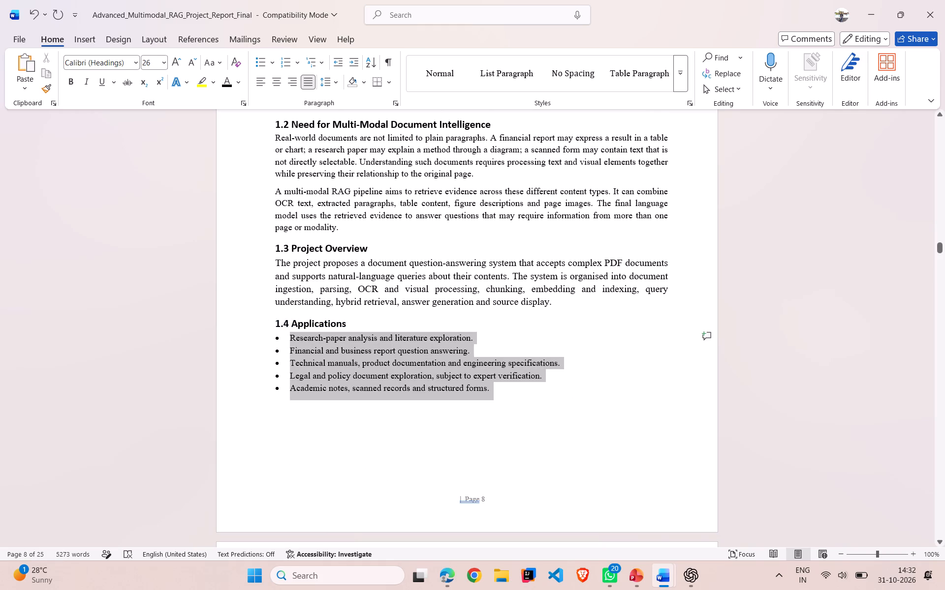
pyautogui.moveTo(284, 340); pyautogui.dragTo(285, 340)
pyautogui.click(378, 299)
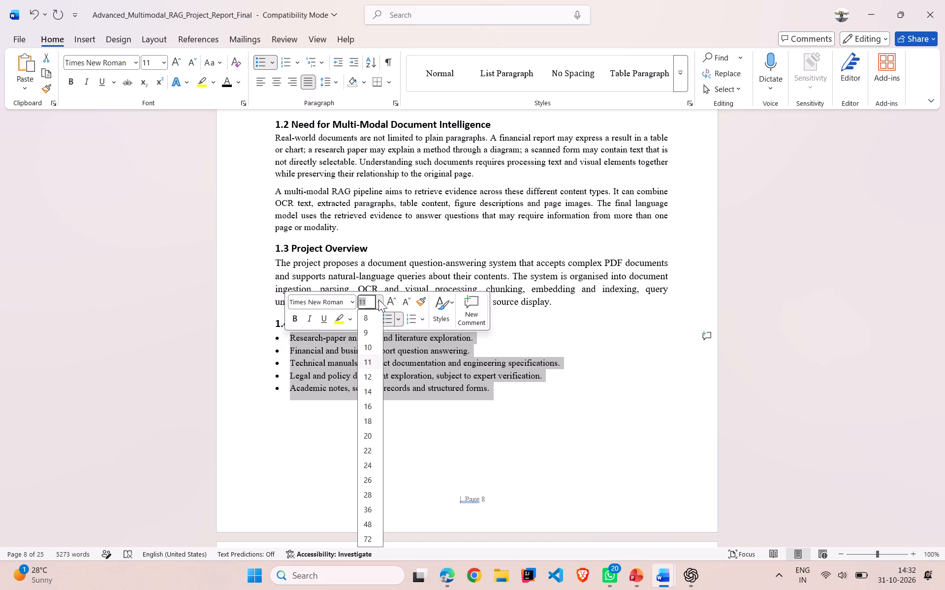
pyautogui.click(372, 378)
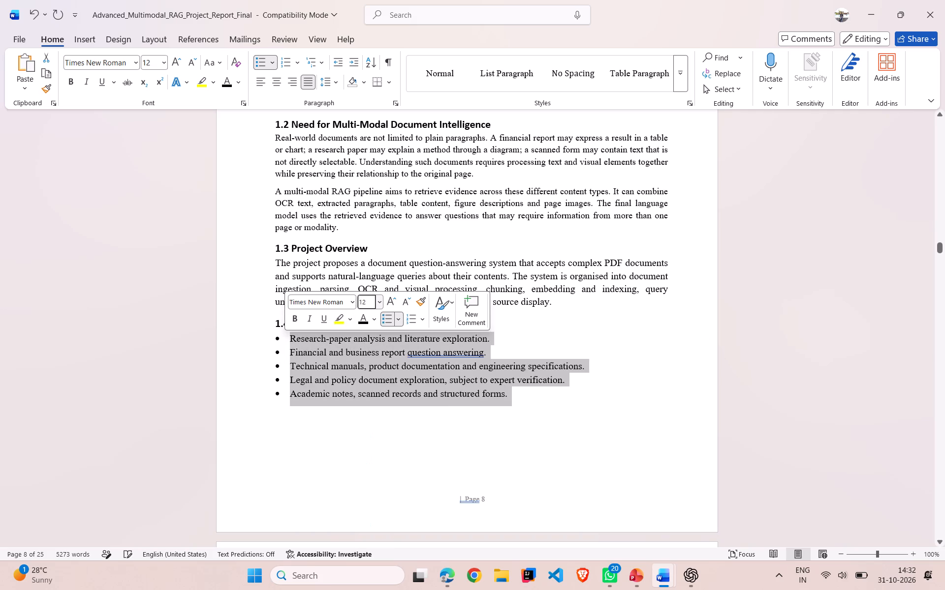
pyautogui.click(494, 433)
# Format the 2. LITERATURE REVIEW / EXISTING SYSTEMS heading as 18 pt, black and bold.
pyautogui.scroll(-2, 494, 433)
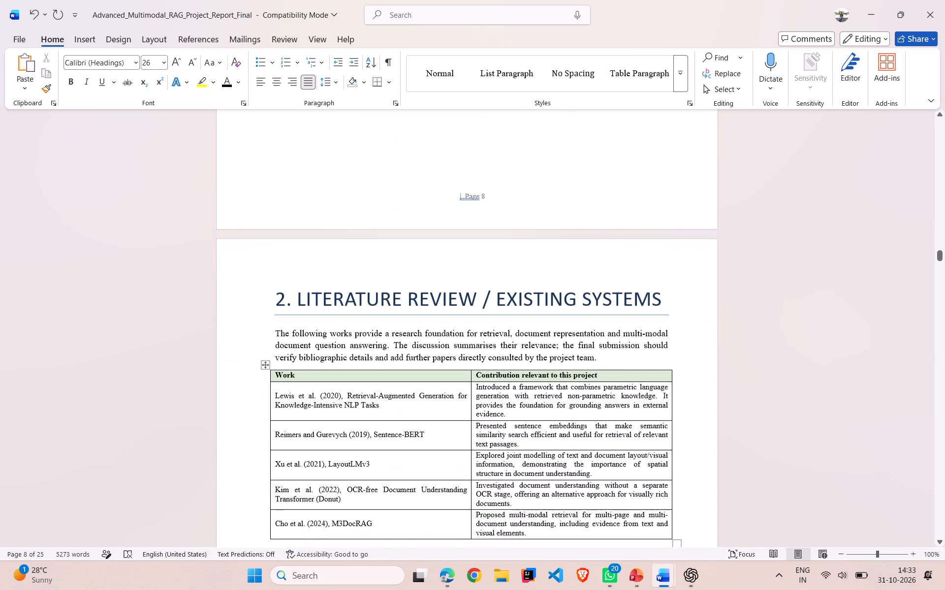
pyautogui.moveTo(672, 245); pyautogui.dragTo(507, 238)
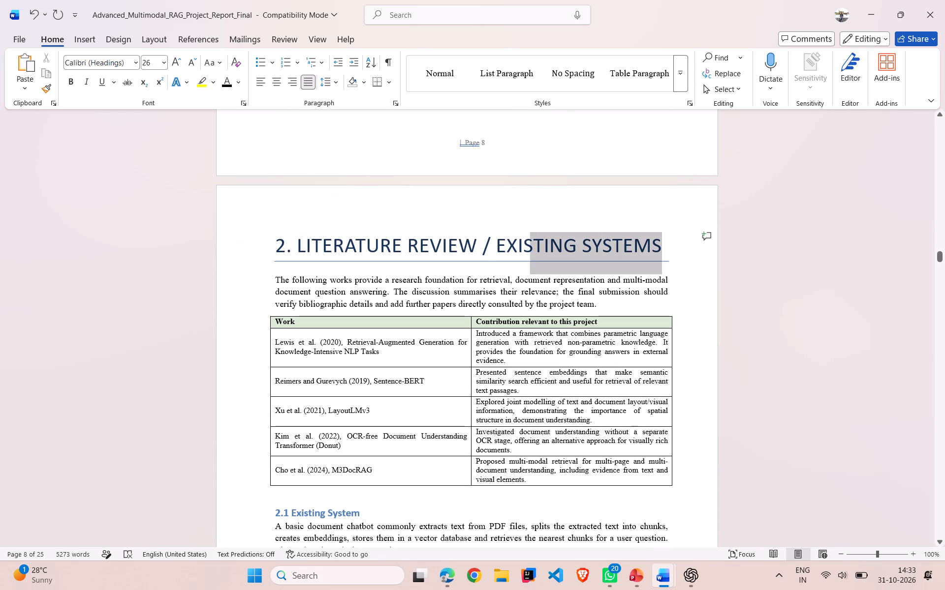
pyautogui.moveTo(507, 238); pyautogui.dragTo(270, 236)
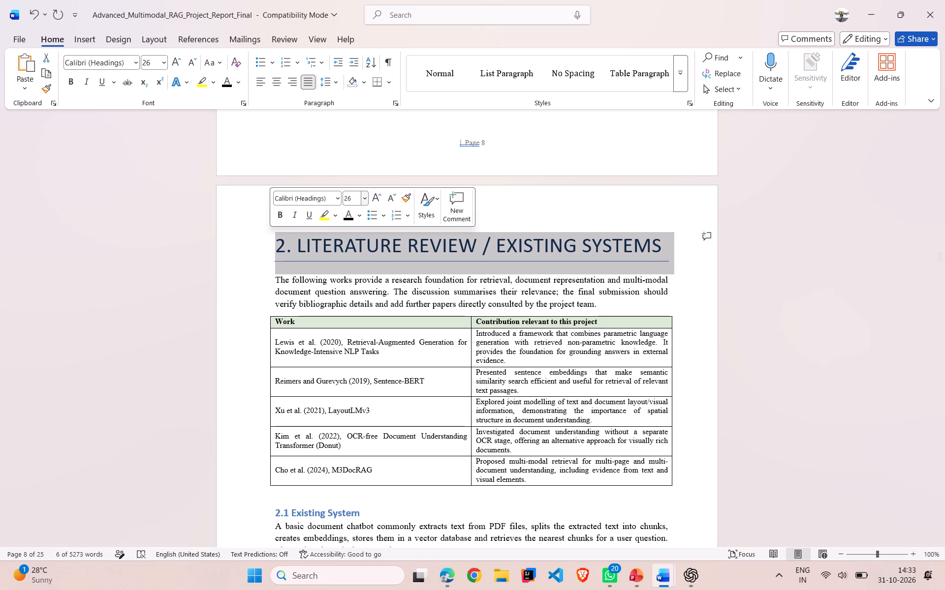
pyautogui.click(365, 200)
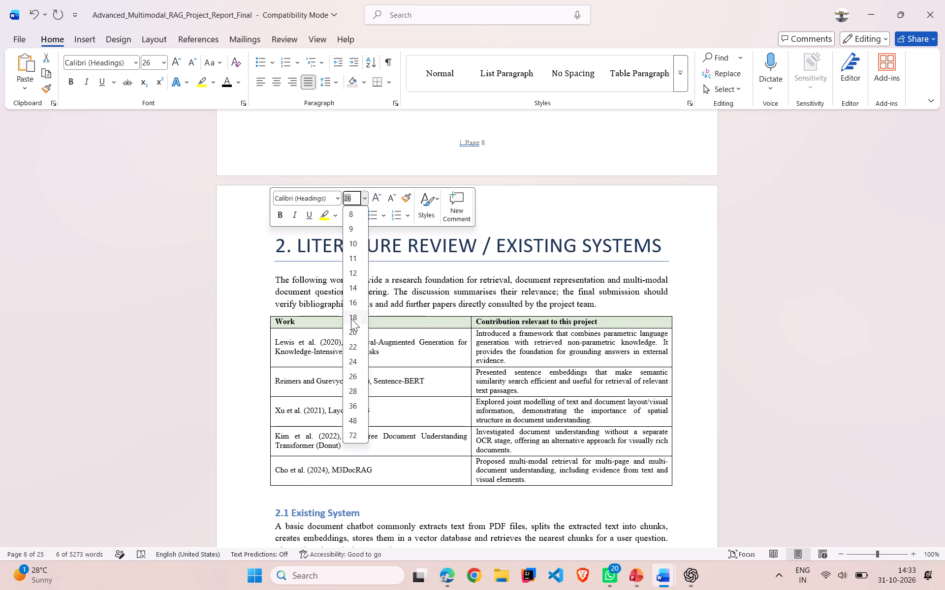
pyautogui.click(351, 319)
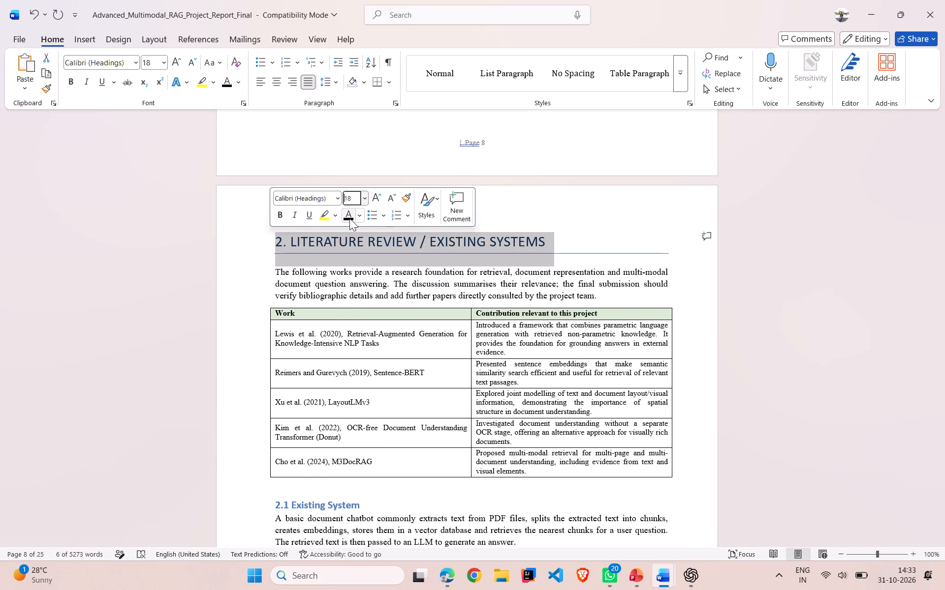
pyautogui.click(349, 218)
pyautogui.click(275, 213)
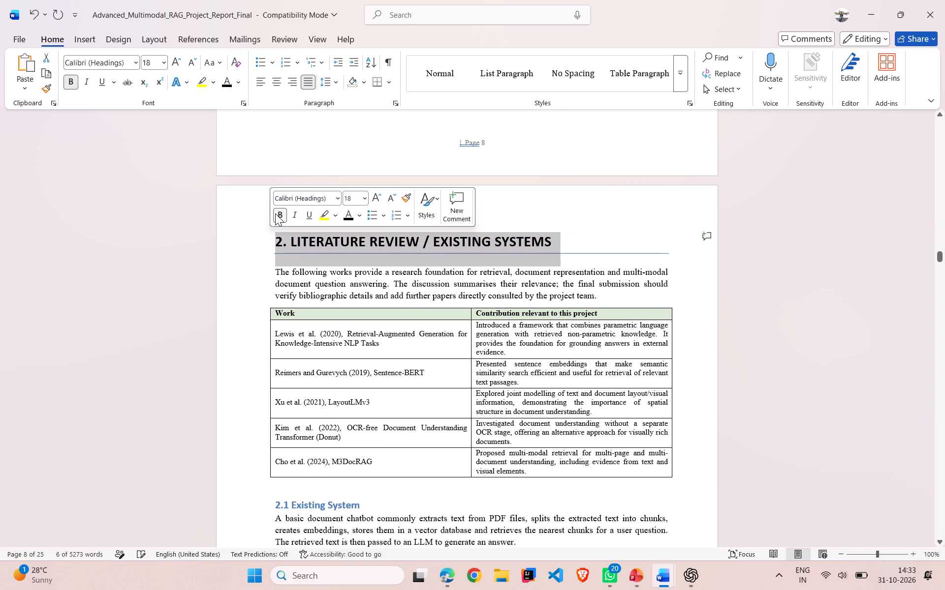
pyautogui.click(567, 223)
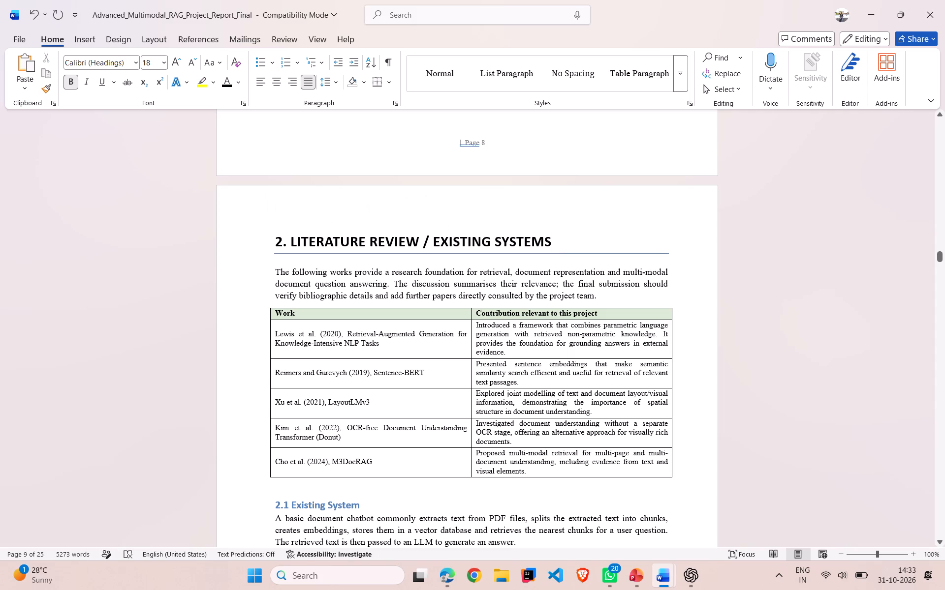
# Recolour the subheading 2.1 Existing System, below the literature table, in black.
pyautogui.click(494, 313)
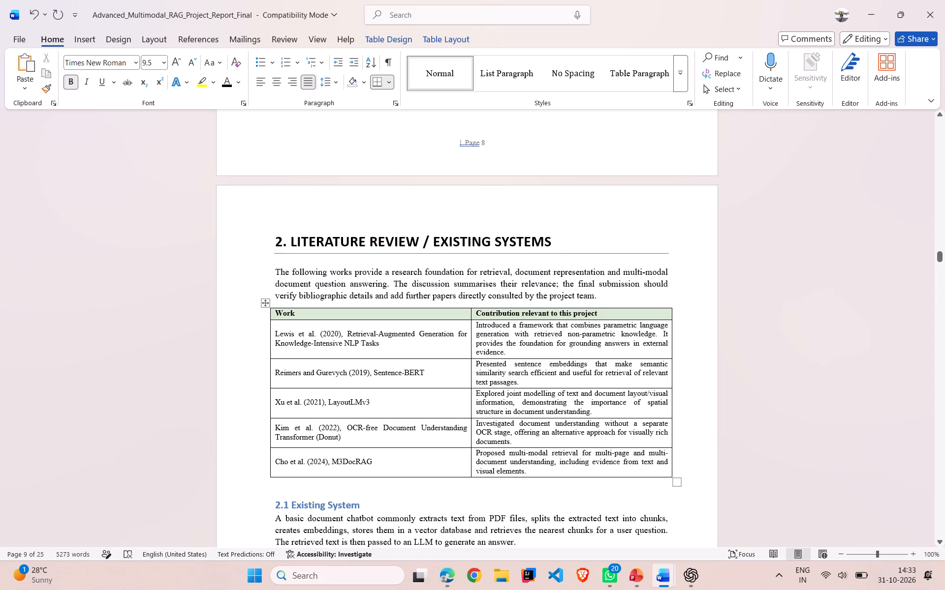
pyautogui.scroll(-2, 470, 380)
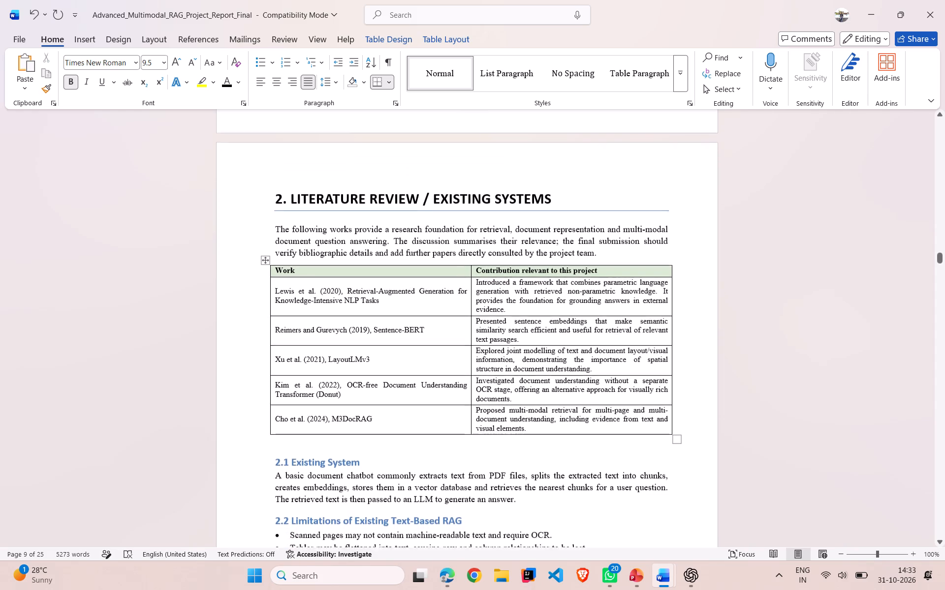
pyautogui.scroll(-1, 470, 380)
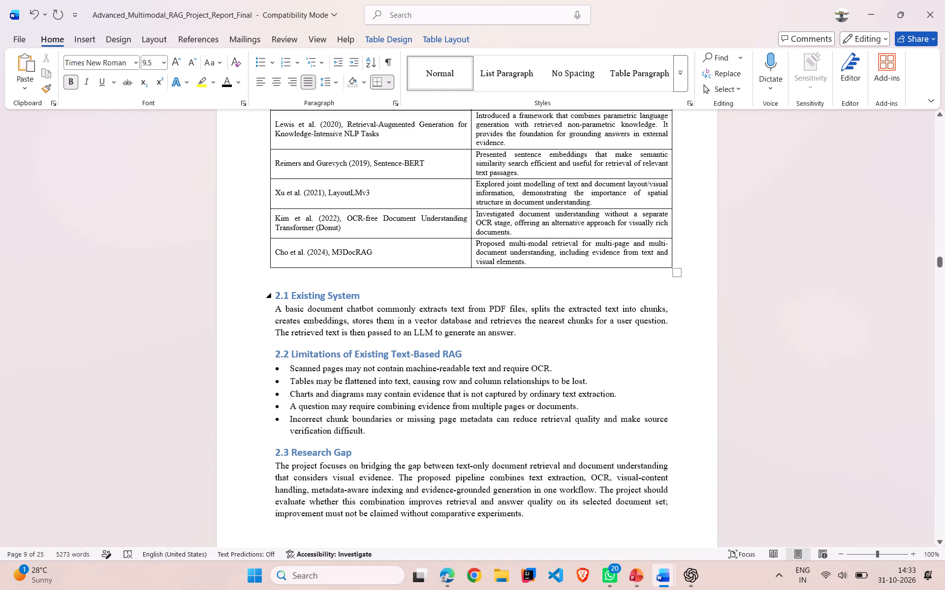
pyautogui.moveTo(364, 294); pyautogui.dragTo(256, 290)
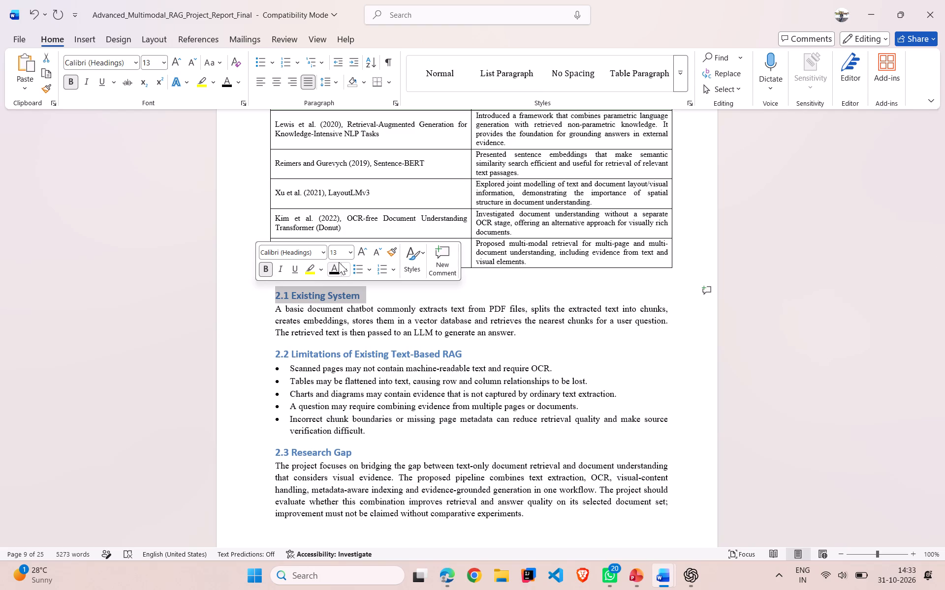
pyautogui.click(332, 268)
# Set the body paragraph under 2.1 Existing System to 12 pt.
pyautogui.moveTo(520, 336); pyautogui.dragTo(271, 310)
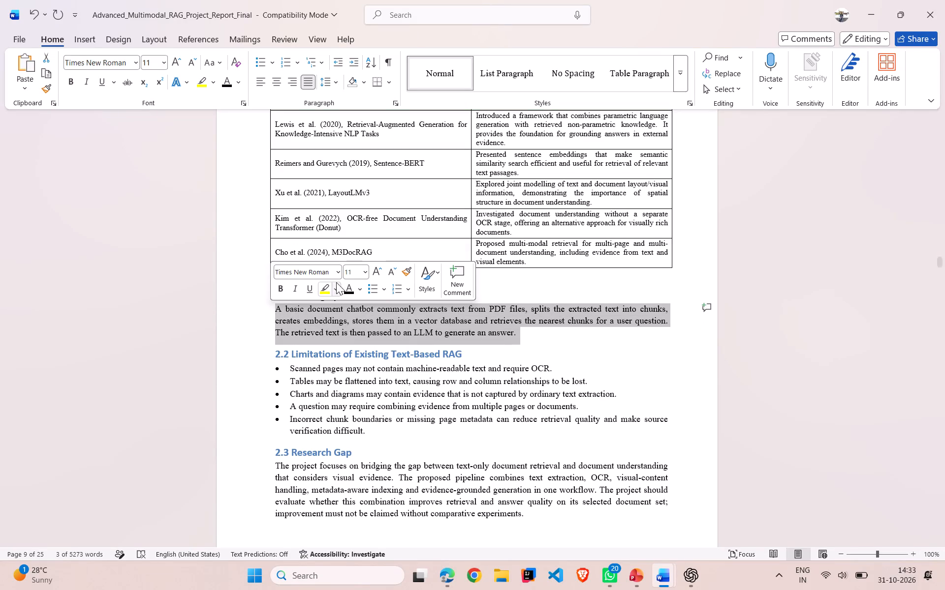
pyautogui.click(366, 271)
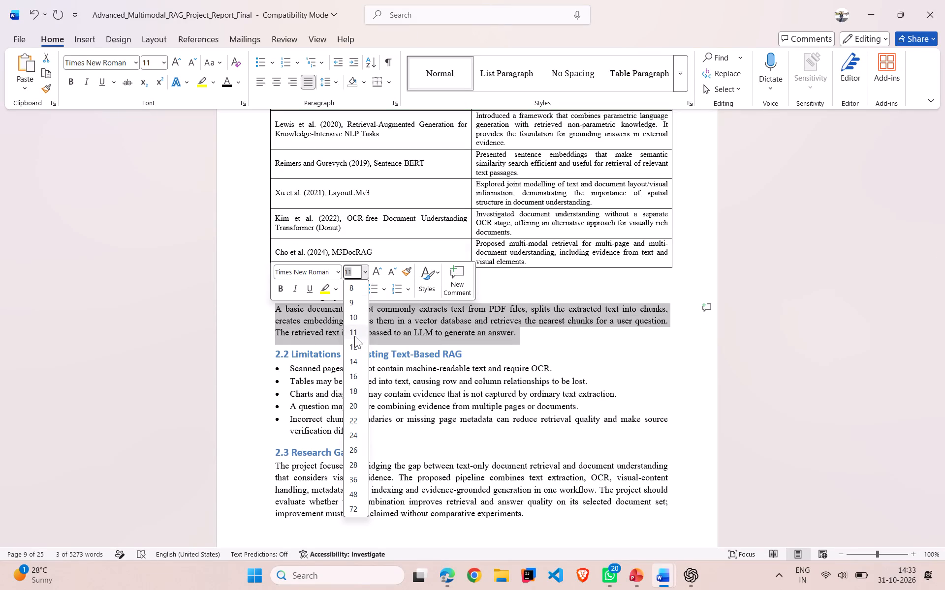
pyautogui.click(352, 346)
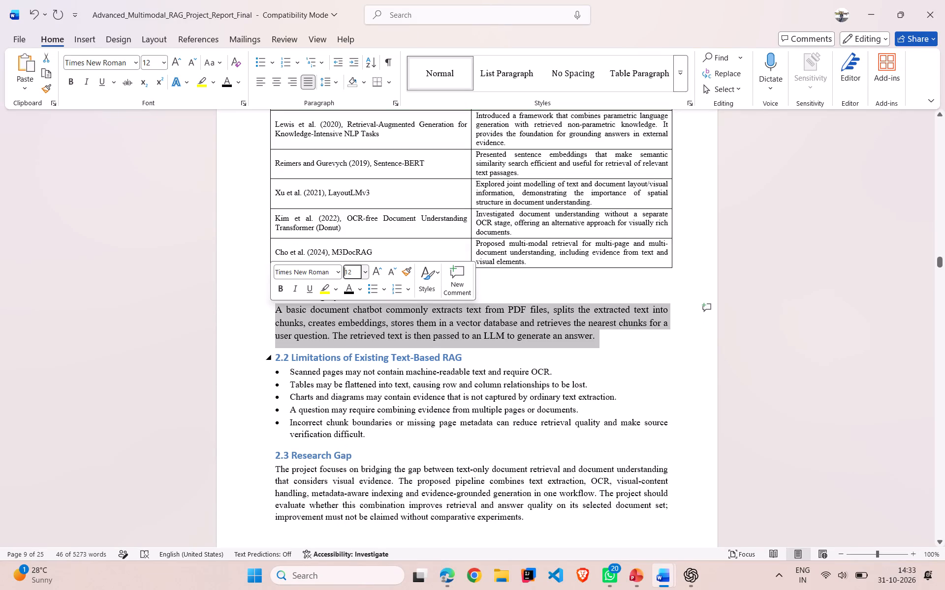
# Recolour the subheading 2.2 Limitations of Existing Text-Based RAG in black.
pyautogui.moveTo(467, 358); pyautogui.dragTo(252, 357)
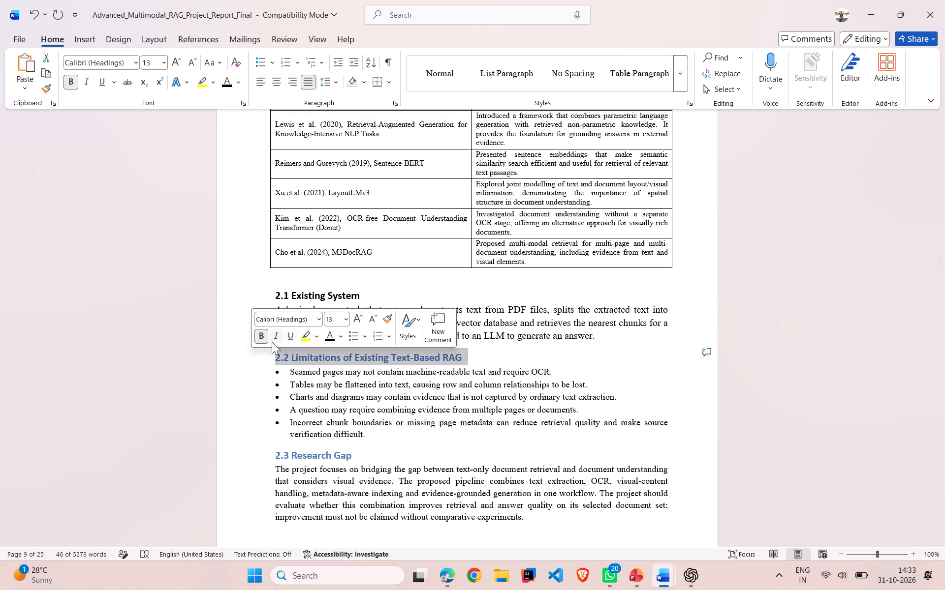
pyautogui.click(327, 338)
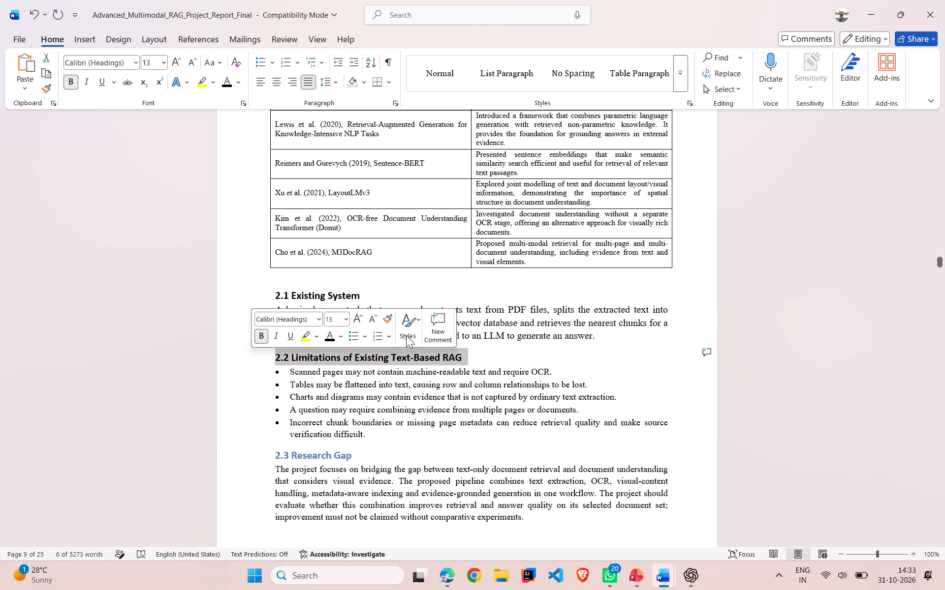
pyautogui.click(513, 360)
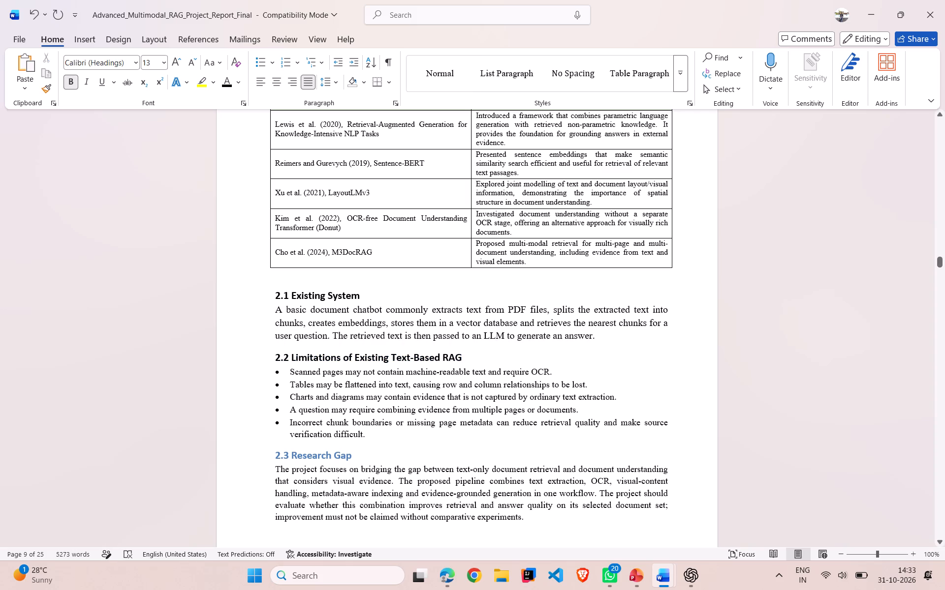
# Set all the bullet points under 2.2 Limitations of Existing Text-Based RAG to 12 pt.
pyautogui.moveTo(367, 437); pyautogui.dragTo(267, 373)
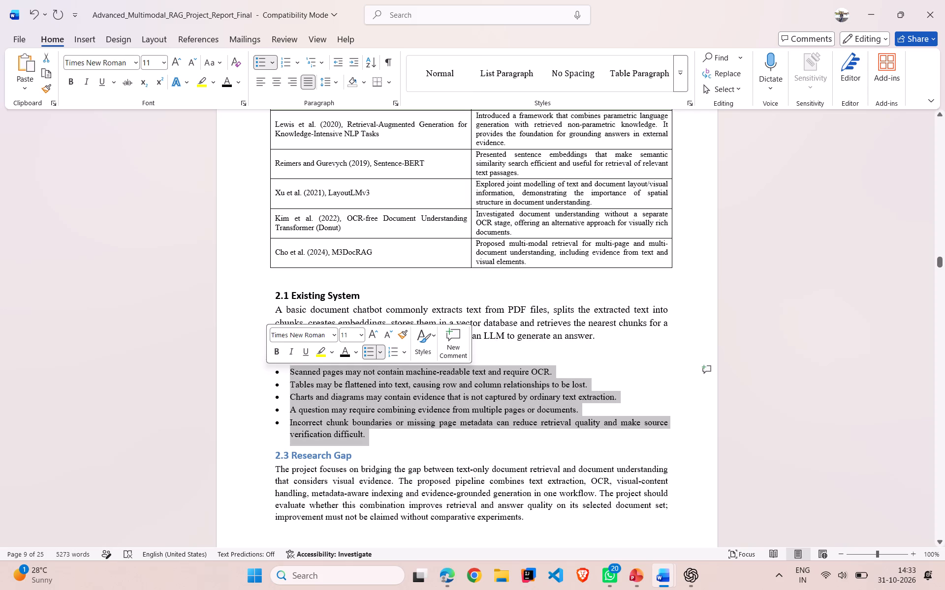
pyautogui.click(360, 340)
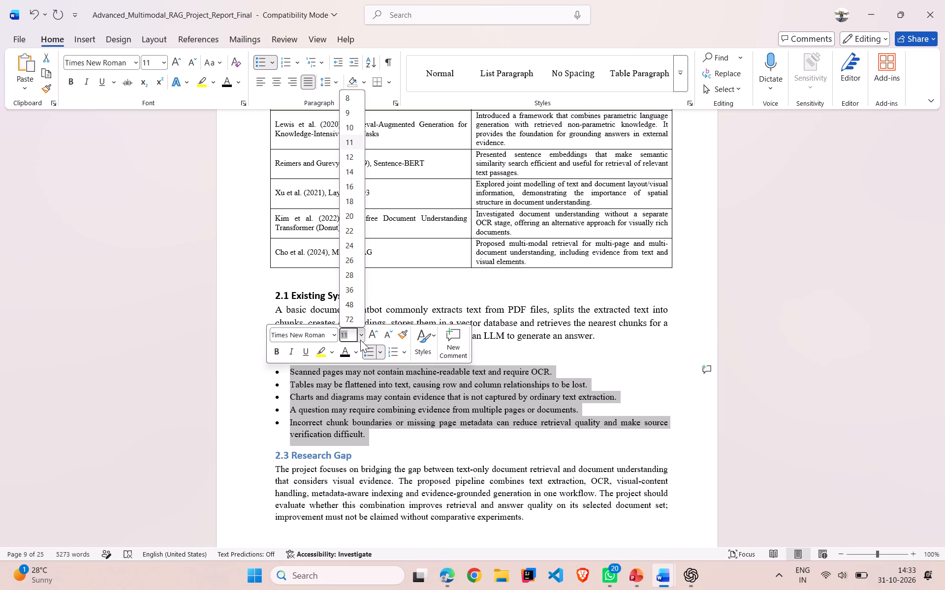
pyautogui.click(355, 155)
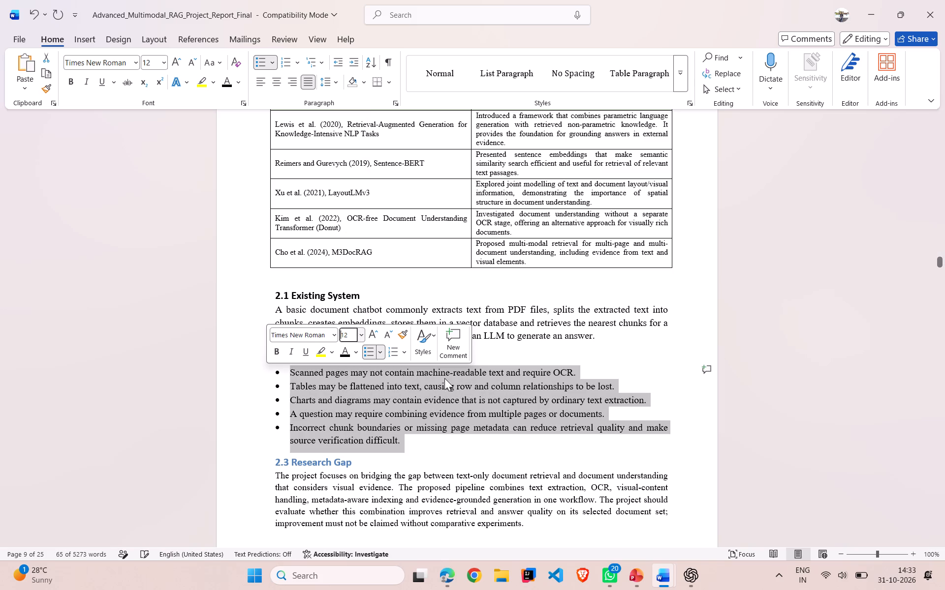
pyautogui.click(432, 430)
# Recolour the subheading 2.3 Research Gap in black.
pyautogui.scroll(-1, 432, 430)
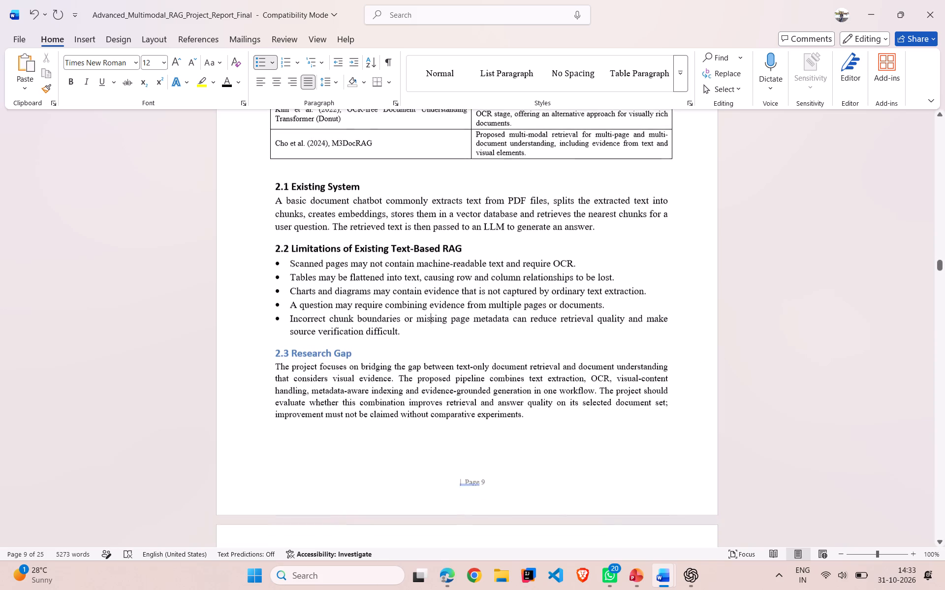
pyautogui.scroll(-1, 432, 430)
pyautogui.moveTo(359, 318); pyautogui.dragTo(273, 311)
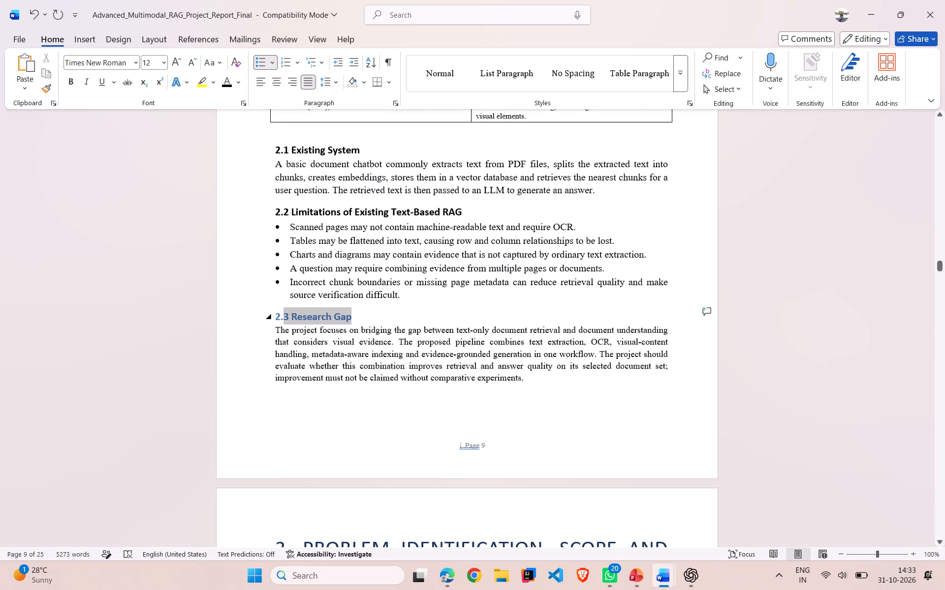
pyautogui.moveTo(273, 311); pyautogui.dragTo(261, 315)
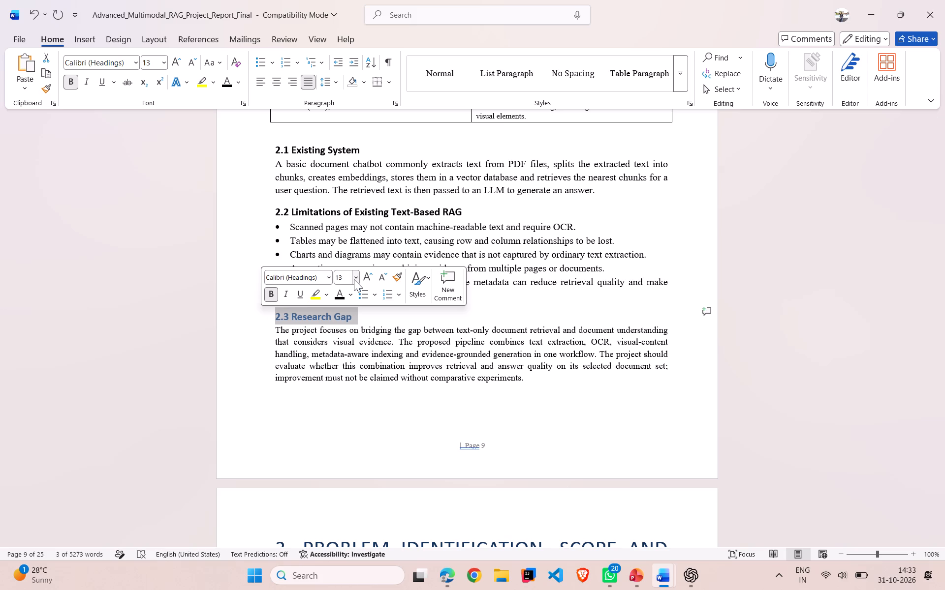
pyautogui.click(339, 293)
pyautogui.click(373, 433)
# Set the body paragraph under 2.3 Research Gap to 12 pt.
pyautogui.moveTo(526, 381); pyautogui.dragTo(266, 335)
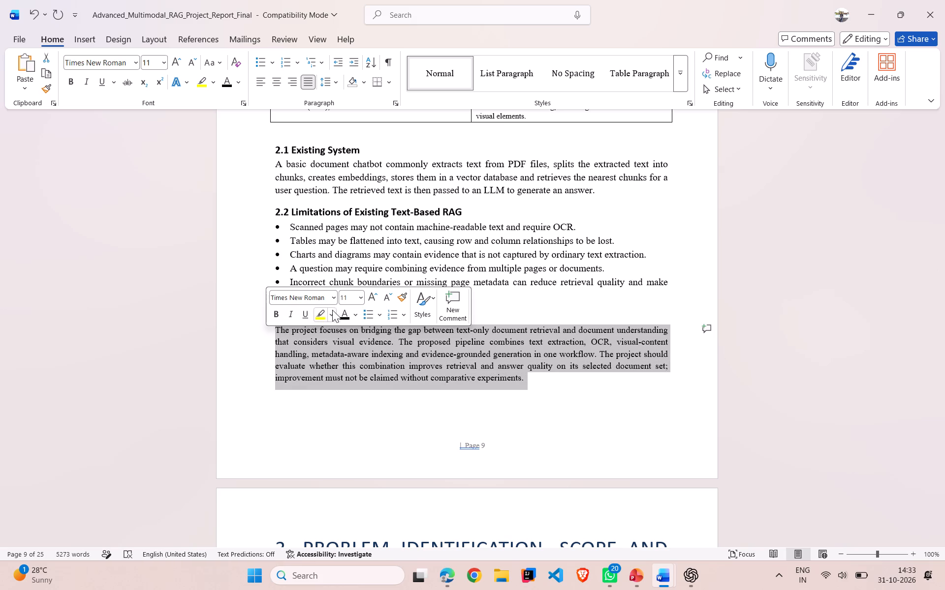
pyautogui.click(361, 298)
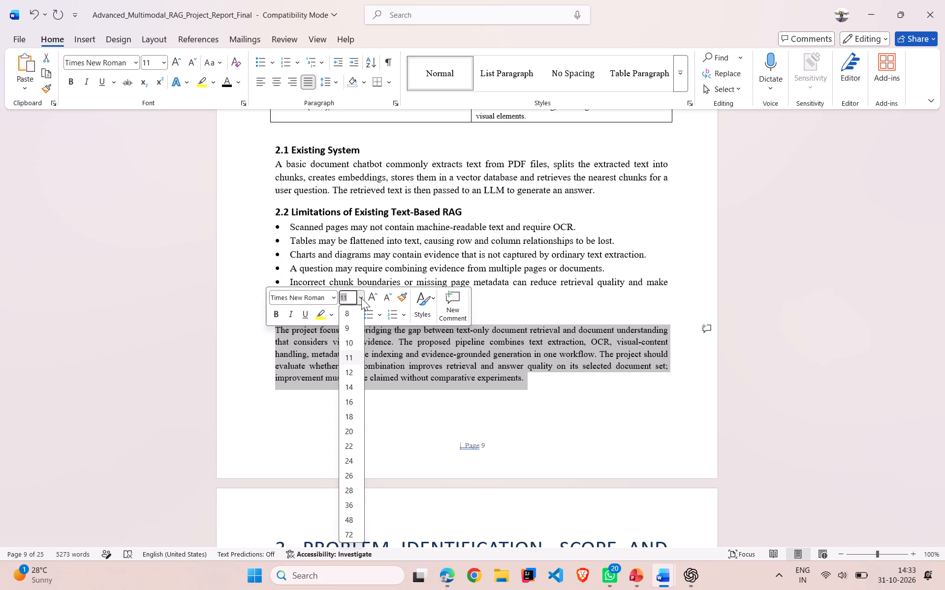
pyautogui.click(350, 371)
pyautogui.click(374, 427)
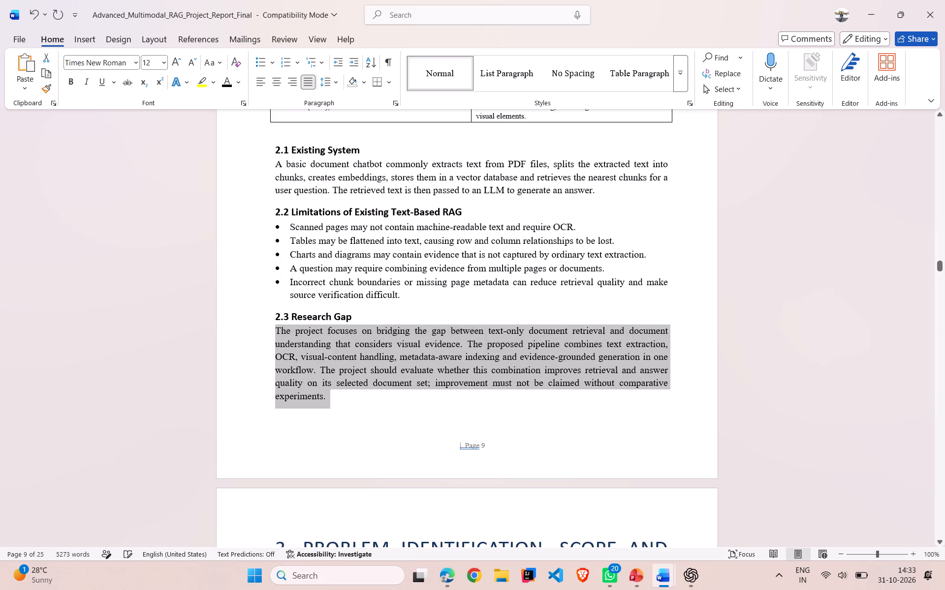
# Format the 3. PROBLEM IDENTIFICATION, SCOPE AND OBJECTIVES heading as 18 pt, black and bold.
pyautogui.scroll(-1, 374, 427)
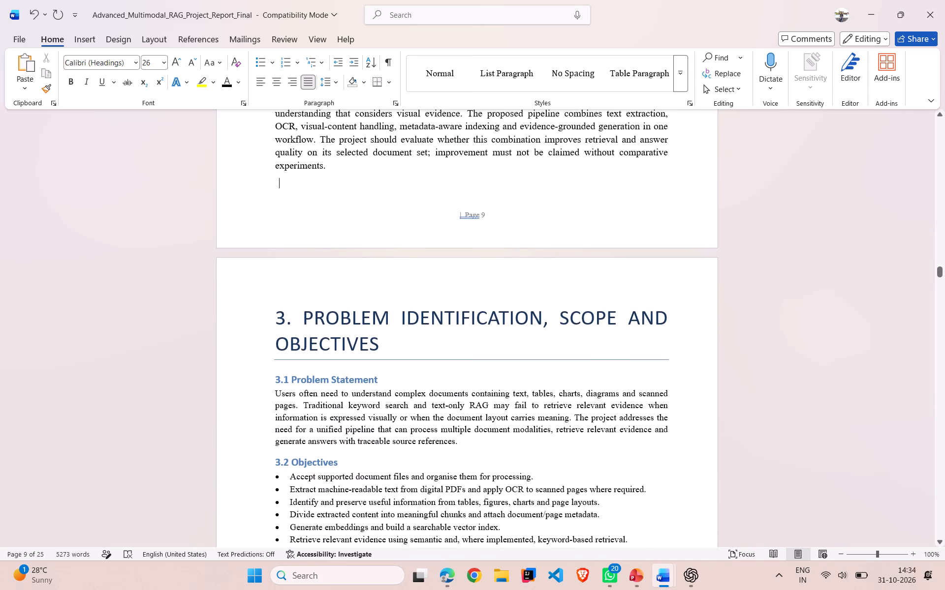
pyautogui.doubleClick(383, 357)
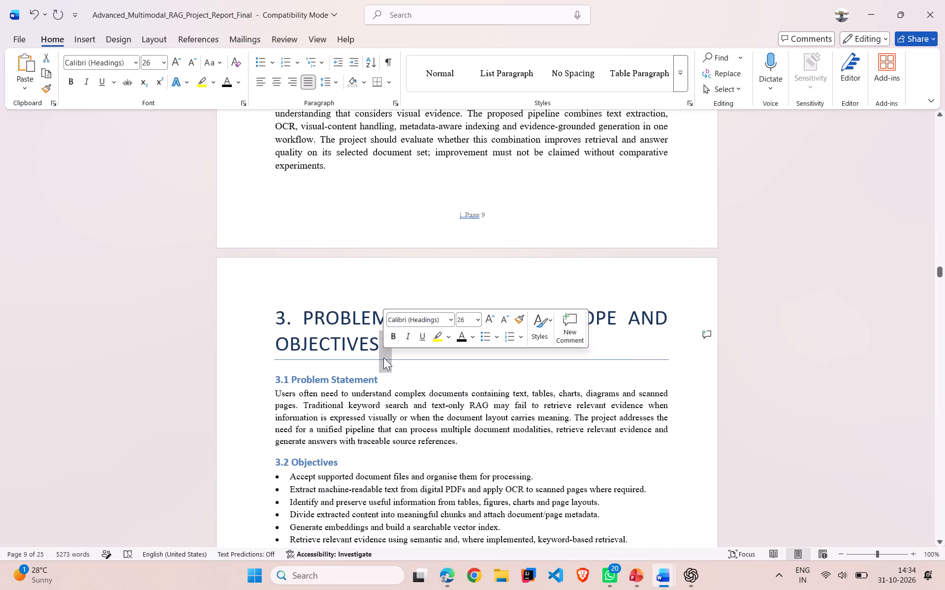
pyautogui.click(377, 342)
pyautogui.moveTo(384, 346); pyautogui.dragTo(384, 345)
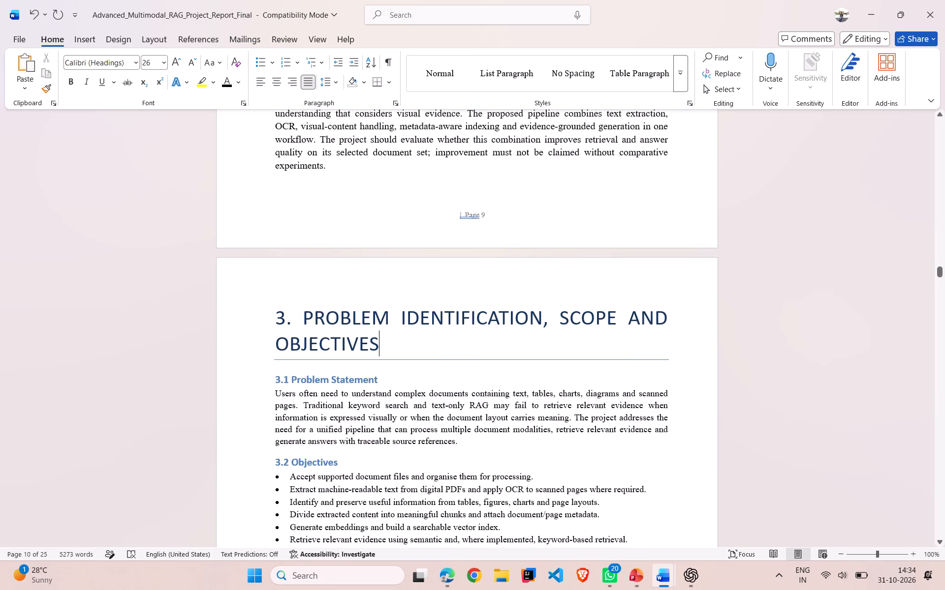
pyautogui.moveTo(384, 345); pyautogui.dragTo(258, 320)
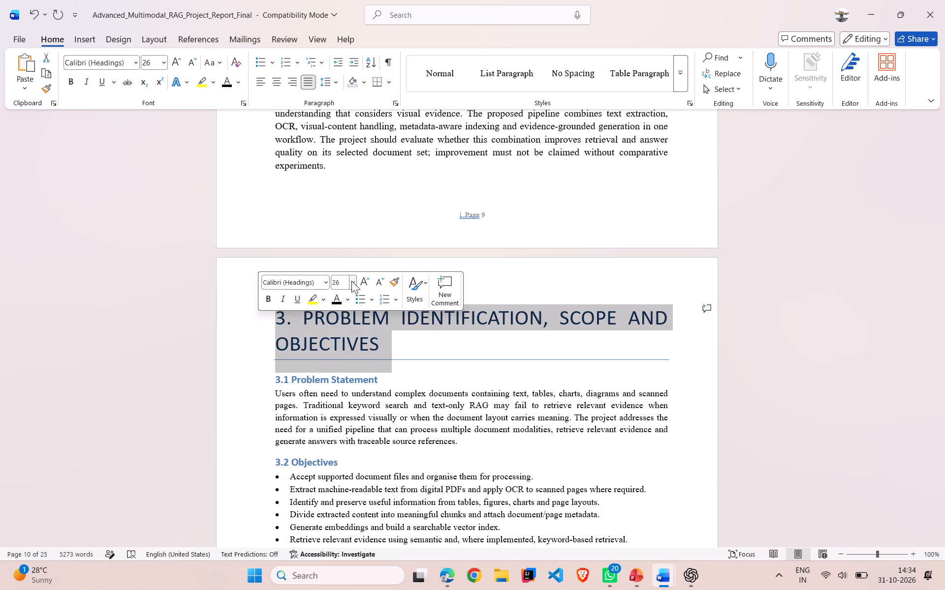
pyautogui.click(351, 281)
pyautogui.click(340, 400)
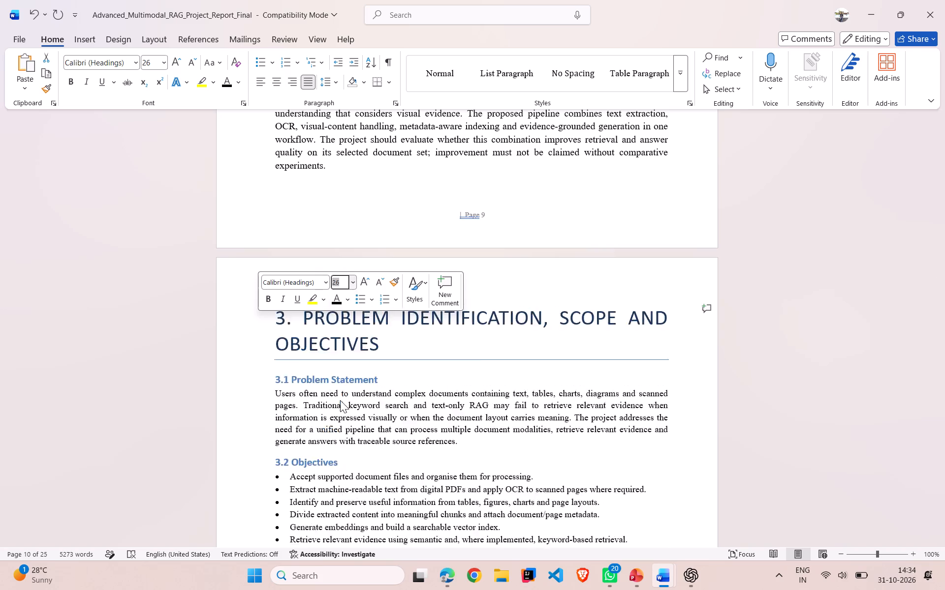
pyautogui.click(336, 301)
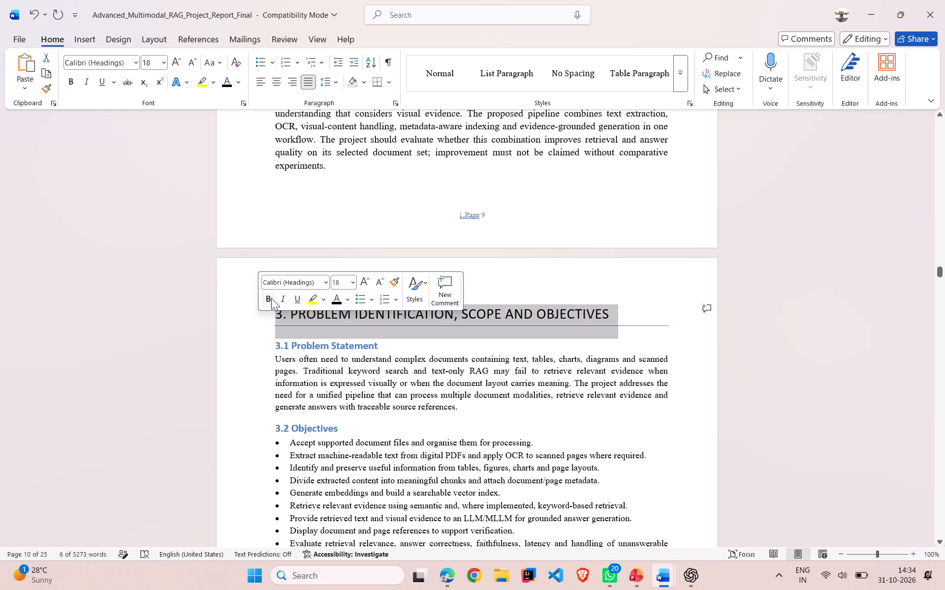
pyautogui.click(271, 298)
pyautogui.click(423, 353)
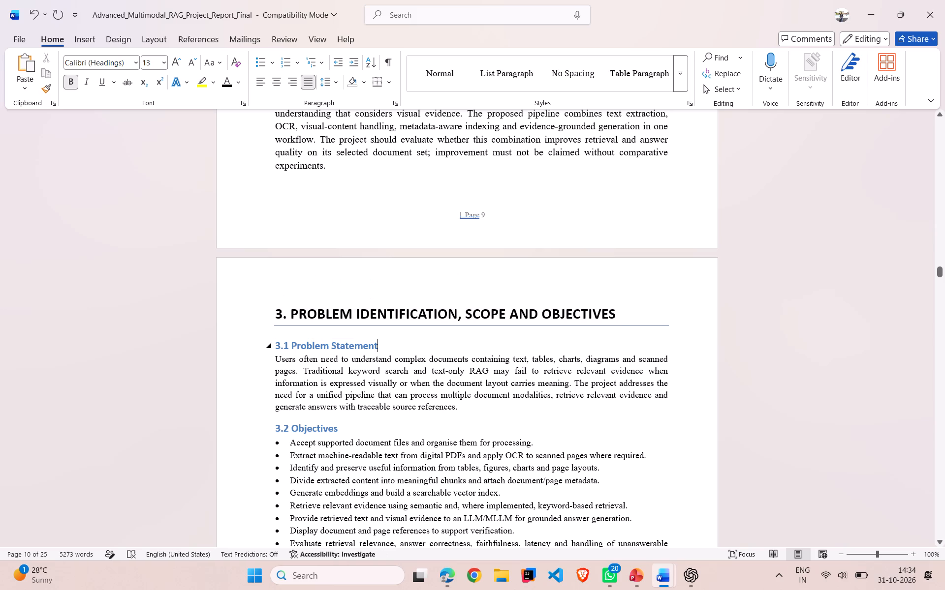
# Recolour the subheading 3.1 Problem Statement in black.
pyautogui.hscroll(1, 457, 371)
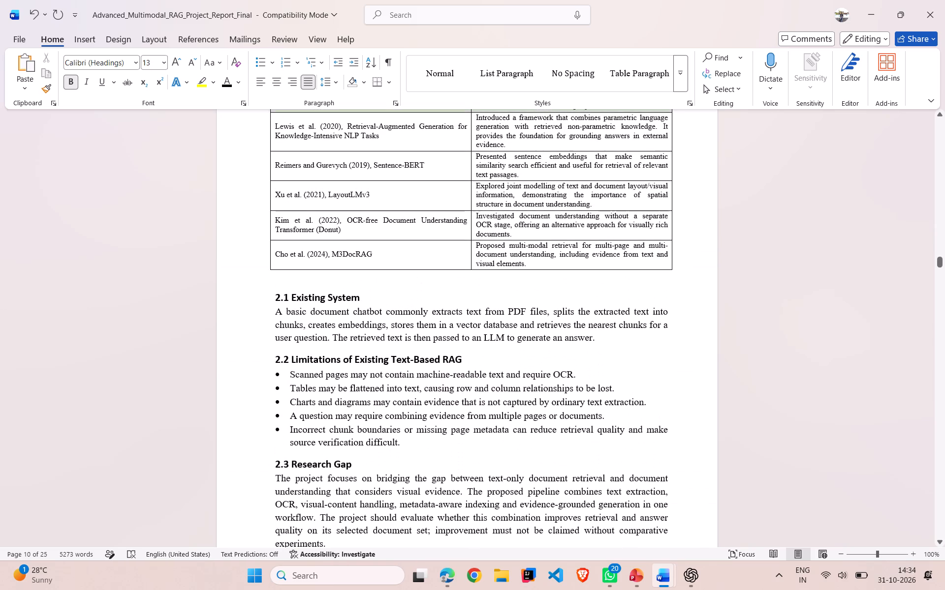
pyautogui.hscroll(2, 457, 371)
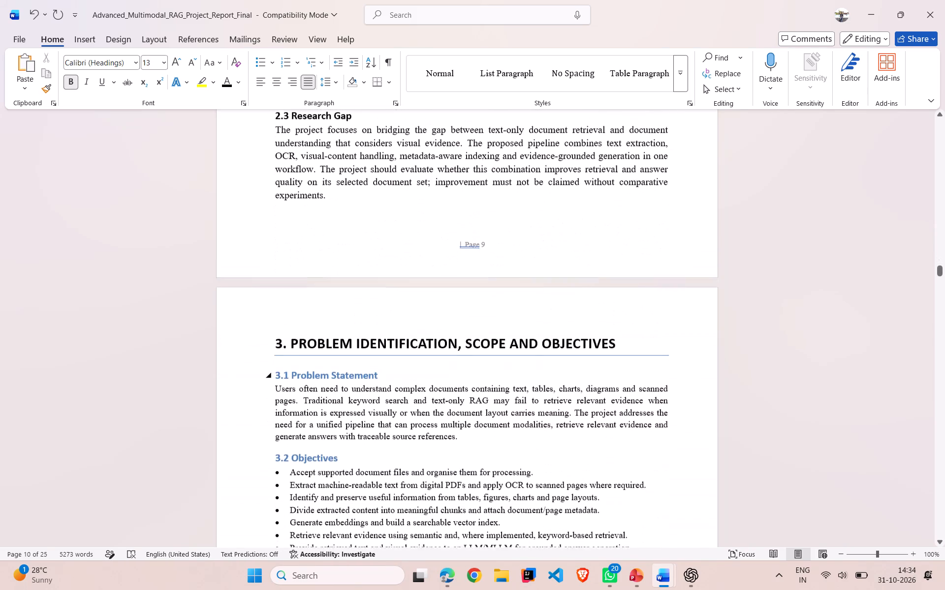
pyautogui.scroll(-1, 457, 371)
pyautogui.moveTo(383, 299); pyautogui.dragTo(337, 297)
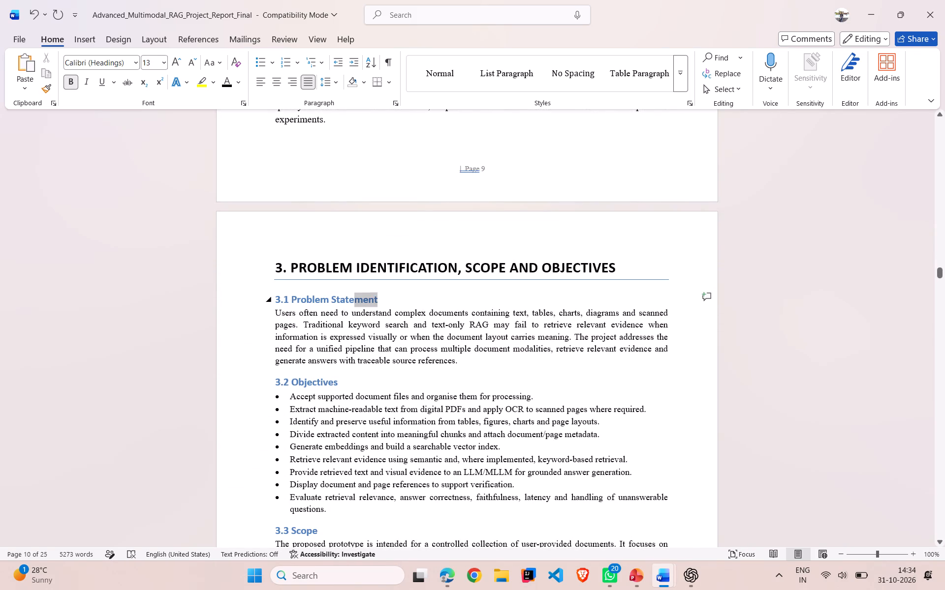
pyautogui.moveTo(337, 297); pyautogui.dragTo(259, 300)
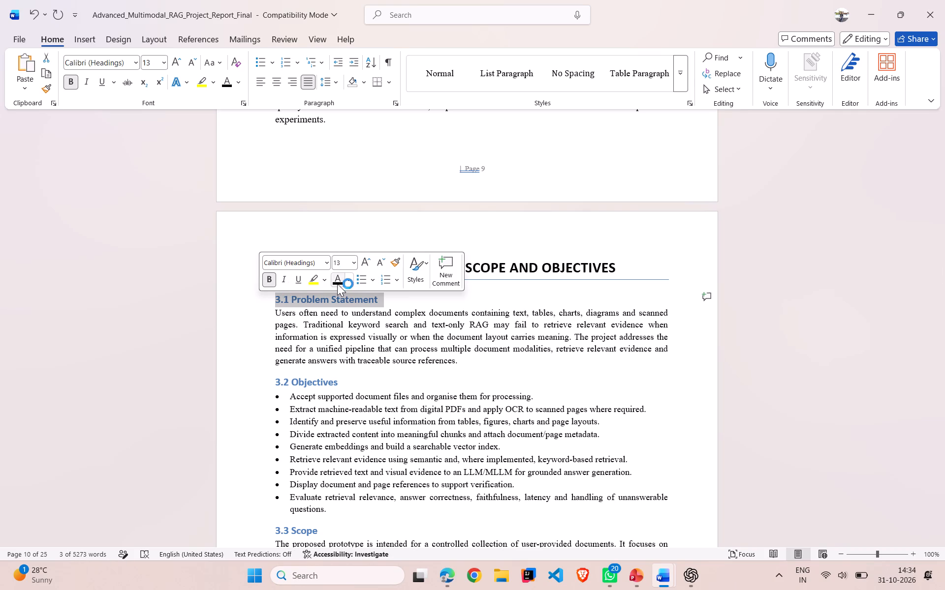
pyautogui.click(336, 284)
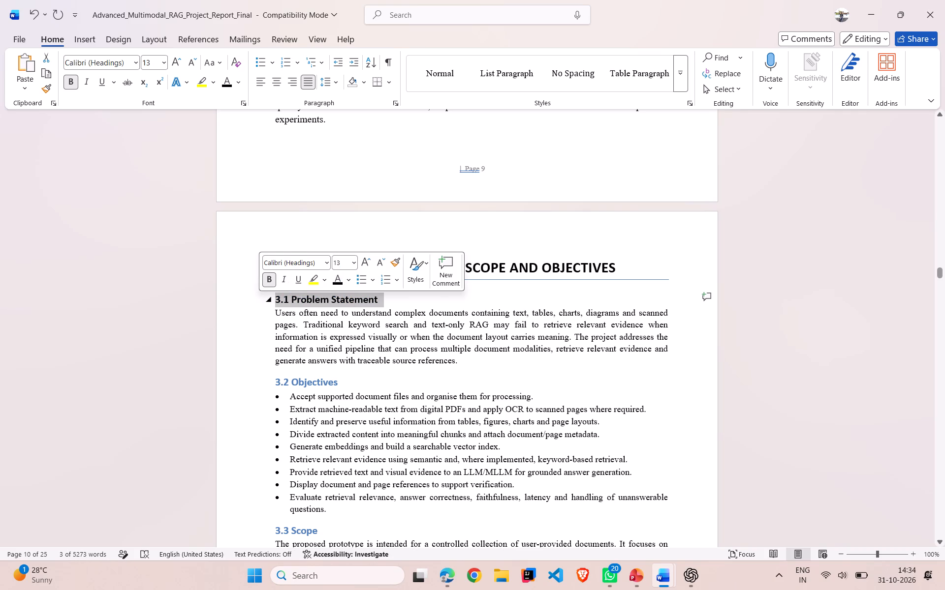
# Set the body paragraph under 3.1 Problem Statement to 12 pt.
pyautogui.moveTo(472, 362); pyautogui.dragTo(271, 313)
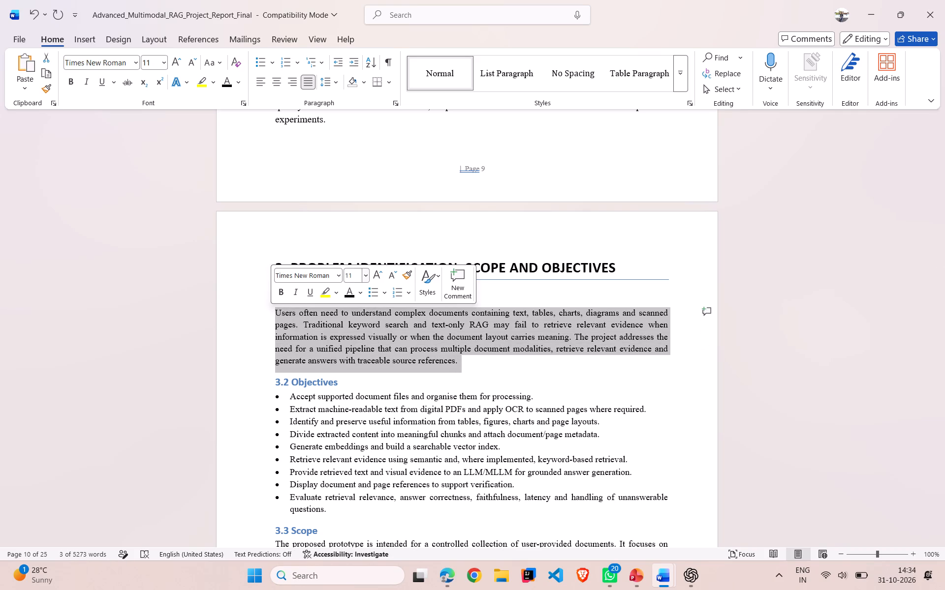
pyautogui.click(365, 276)
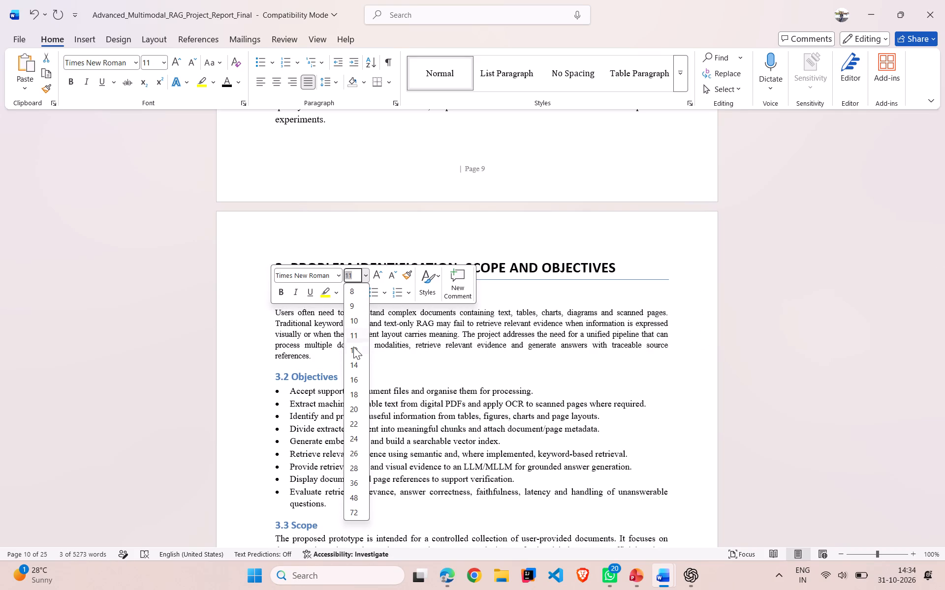
pyautogui.click(353, 349)
pyautogui.click(350, 375)
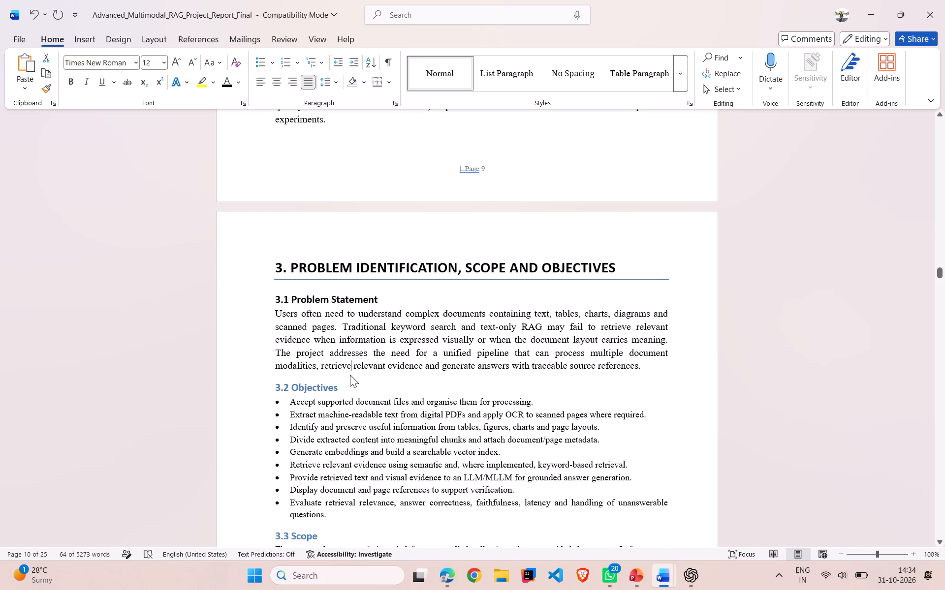
# Indent the first line of the 3.1 Problem Statement paragraph with five spaces before "Users often need".
pyautogui.click(274, 312)
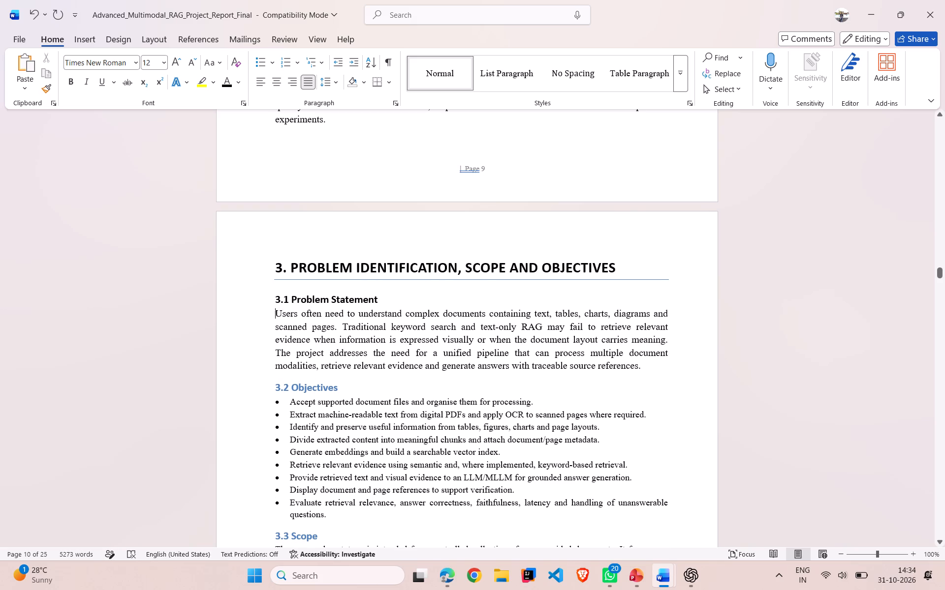
pyautogui.press('space')
pyautogui.press('space')
pyautogui.press('space')
pyautogui.press('space')
pyautogui.press('space')
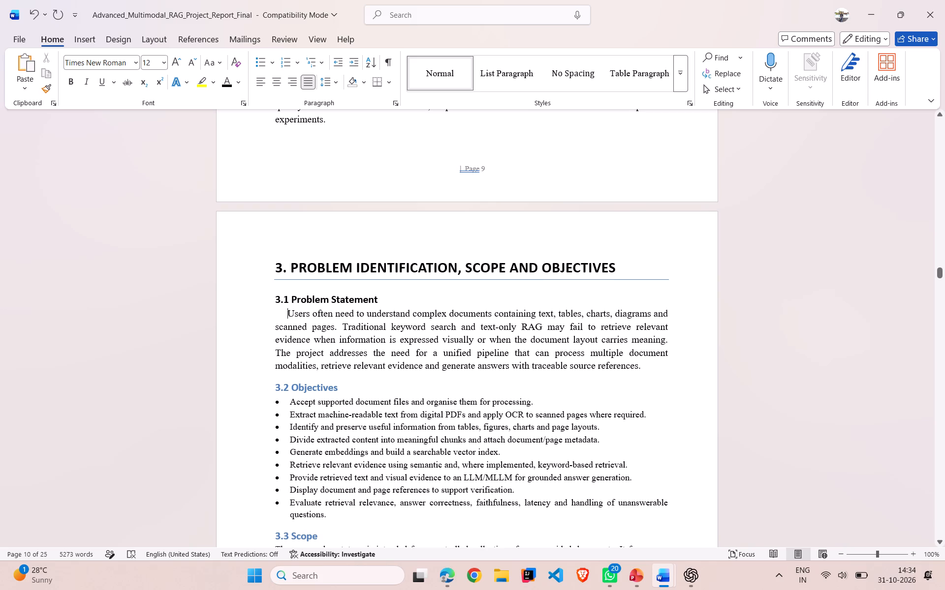
# Recolour the subheading 3.2 Objectives in black.
pyautogui.moveTo(344, 364); pyautogui.dragTo(295, 361)
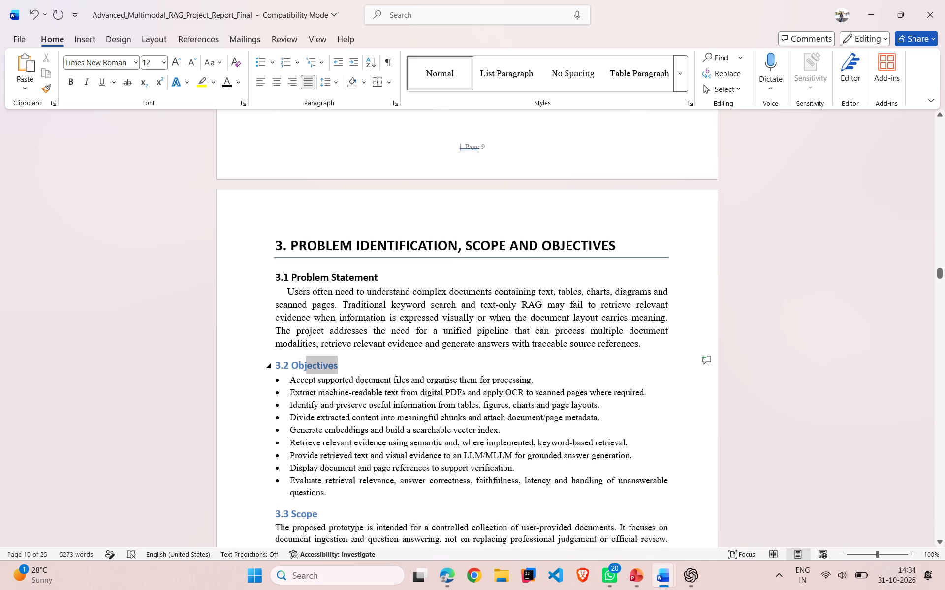
pyautogui.moveTo(295, 361); pyautogui.dragTo(267, 361)
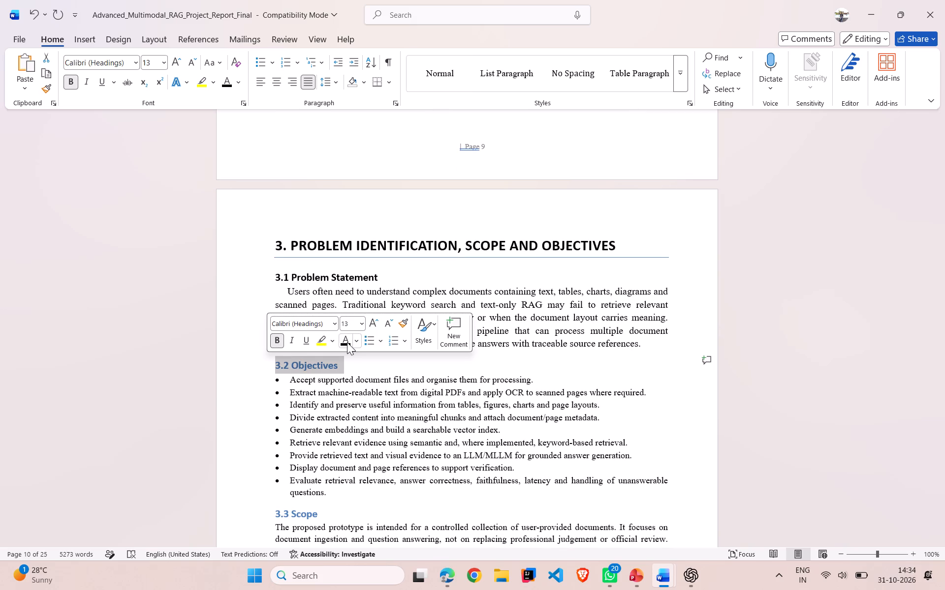
pyautogui.click(347, 342)
pyautogui.click(420, 498)
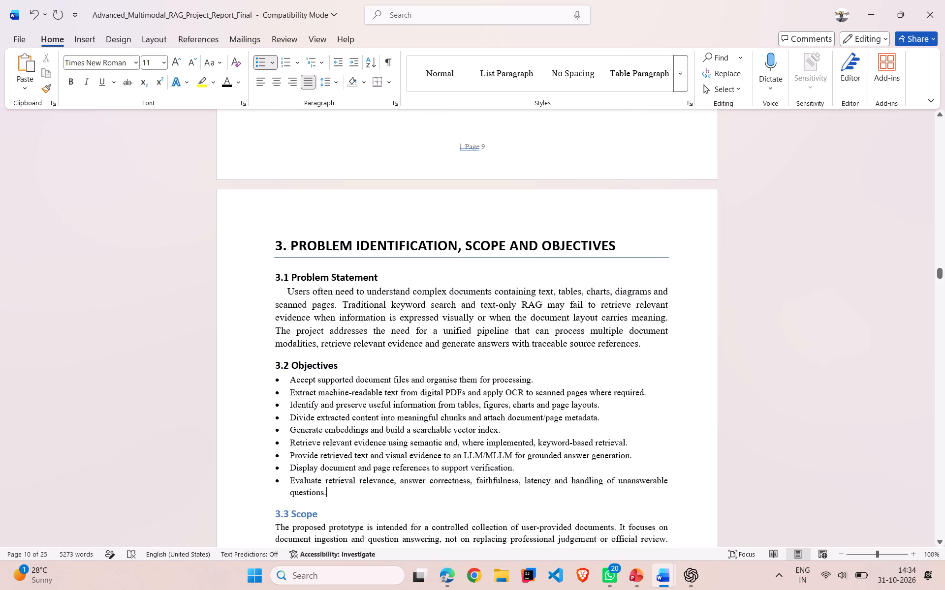
# Set the whole bullet list under 3.2 Objectives to 12 pt.
pyautogui.moveTo(335, 497); pyautogui.dragTo(287, 381)
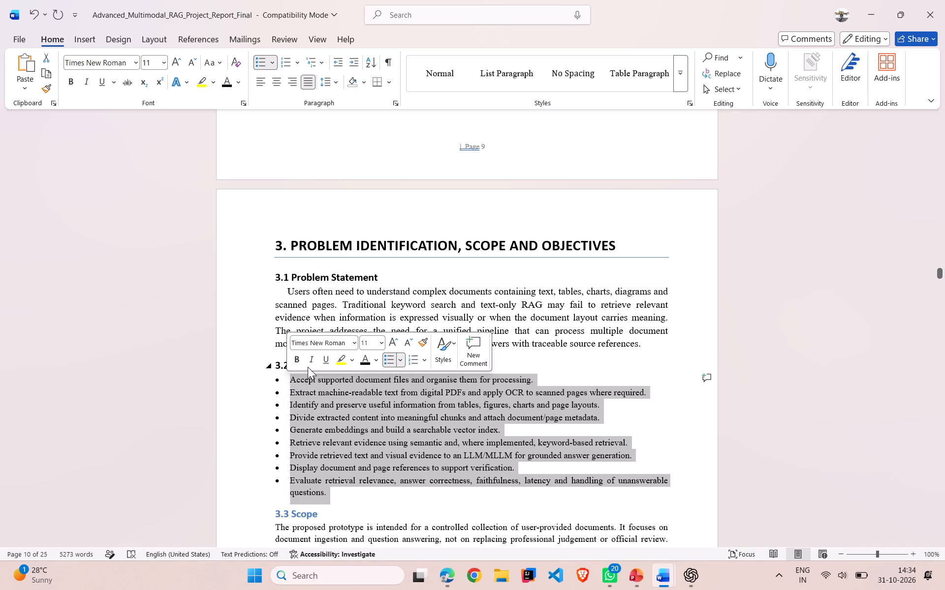
pyautogui.click(379, 345)
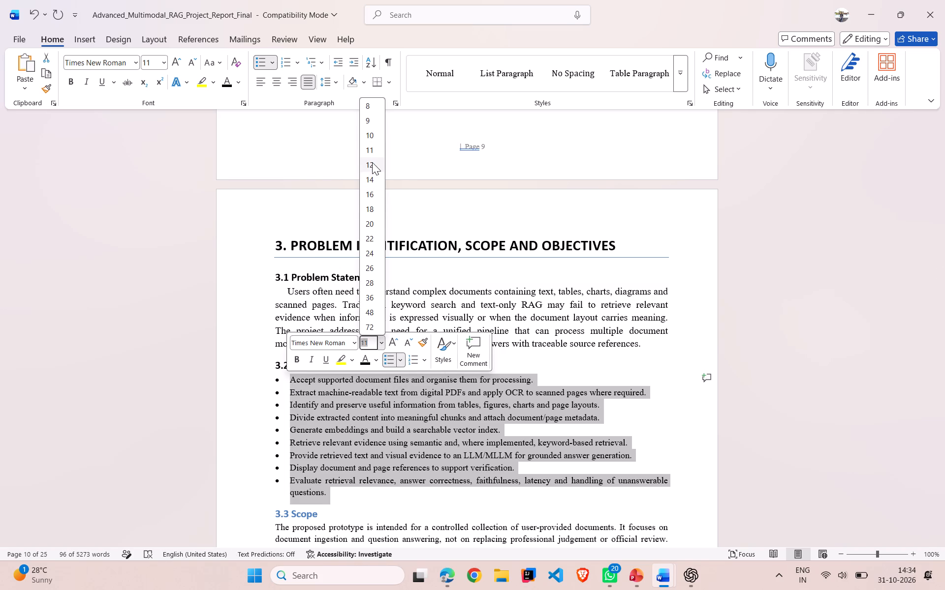
pyautogui.click(372, 162)
pyautogui.click(402, 493)
# Recolour the subheading 3.3 Scope in black.
pyautogui.scroll(-1, 402, 493)
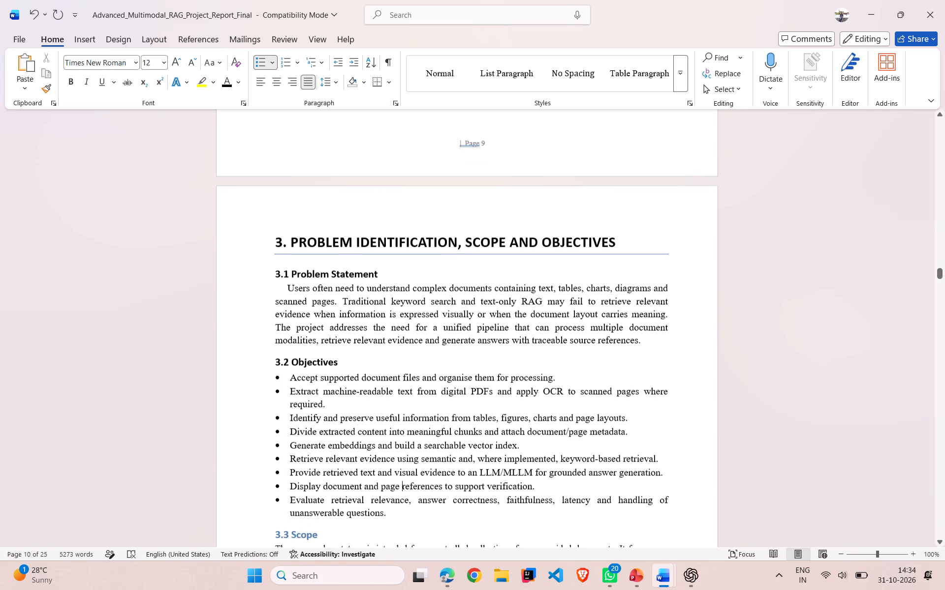
pyautogui.scroll(-1, 402, 493)
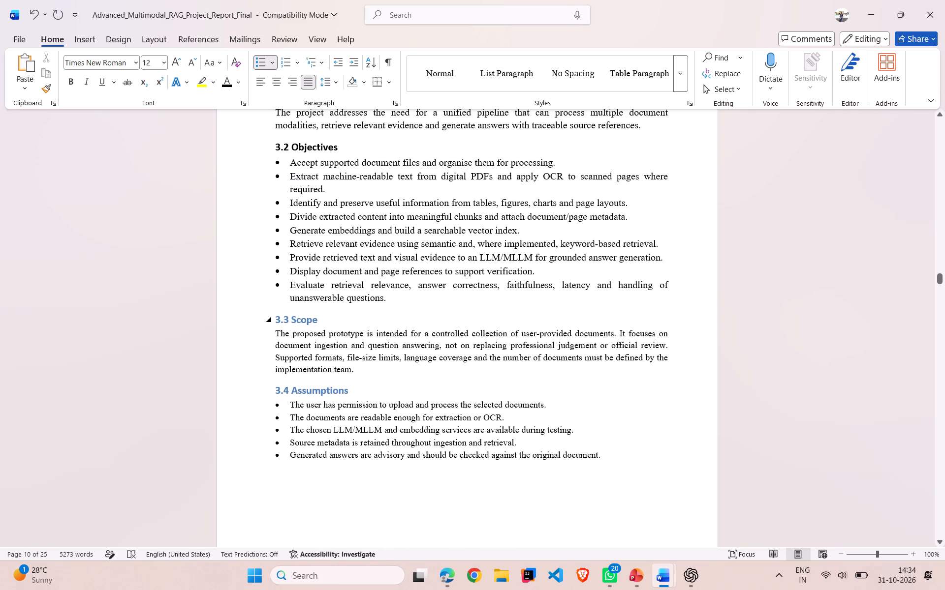
pyautogui.moveTo(321, 321); pyautogui.dragTo(266, 319)
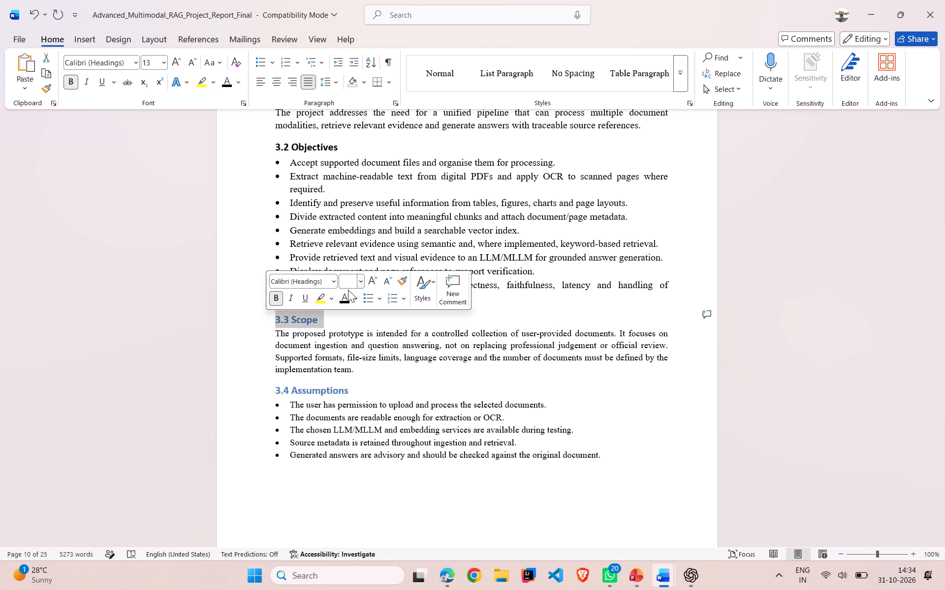
pyautogui.click(345, 296)
# Set the body paragraph under 3.3 Scope to 12 pt.
pyautogui.moveTo(357, 372); pyautogui.dragTo(269, 333)
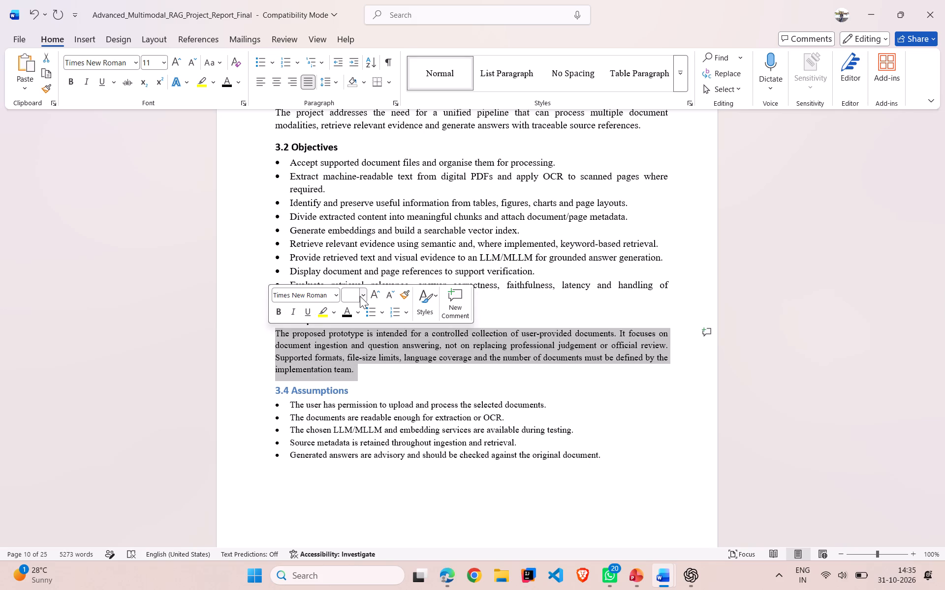
pyautogui.click(361, 298)
pyautogui.click(355, 369)
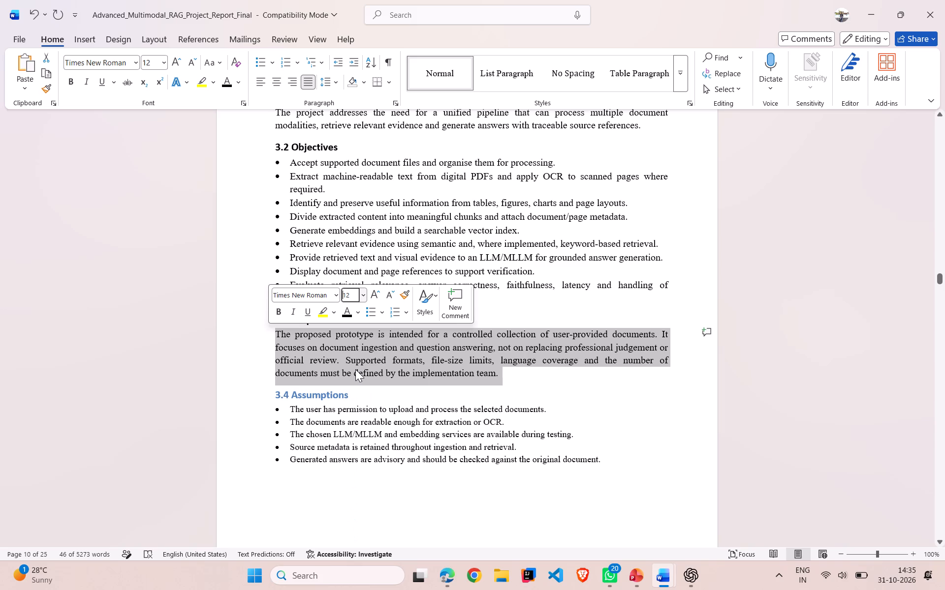
pyautogui.click(394, 410)
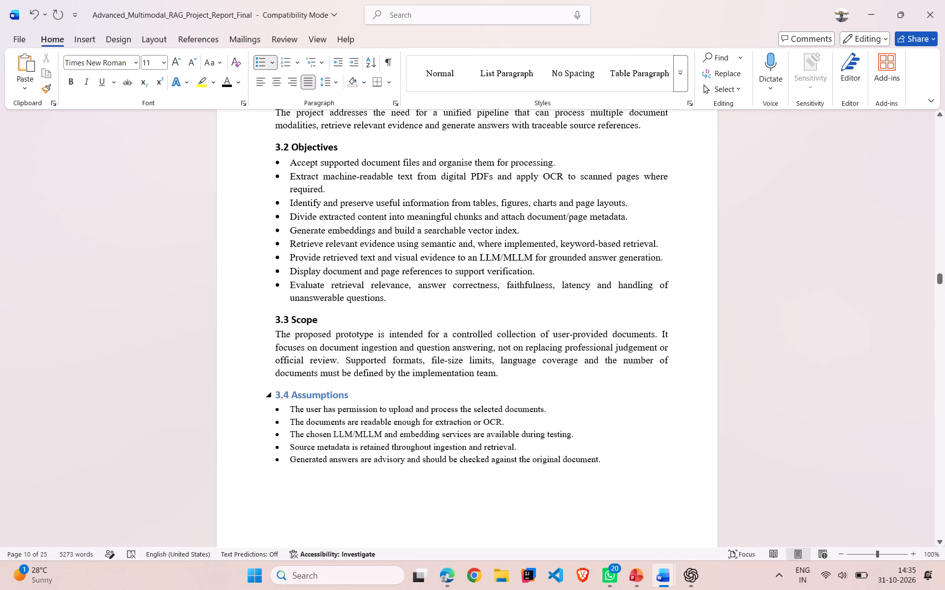
# Recolour the subheading 3.4 Assumptions in black.
pyautogui.moveTo(359, 401); pyautogui.dragTo(264, 394)
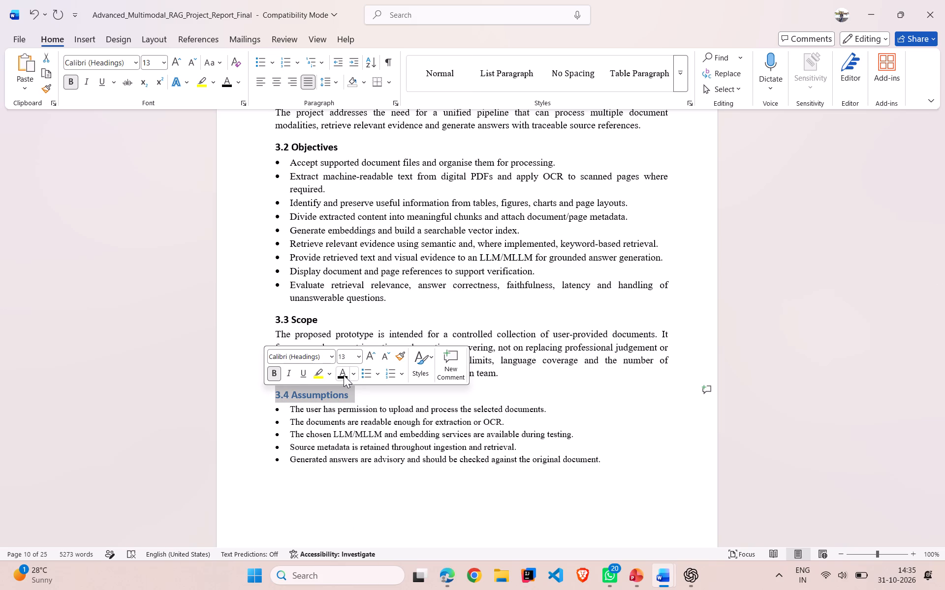
pyautogui.click(344, 375)
pyautogui.click(353, 483)
# Set all the bullet points under 3.4 Assumptions to 12 pt.
pyautogui.scroll(-1, 353, 483)
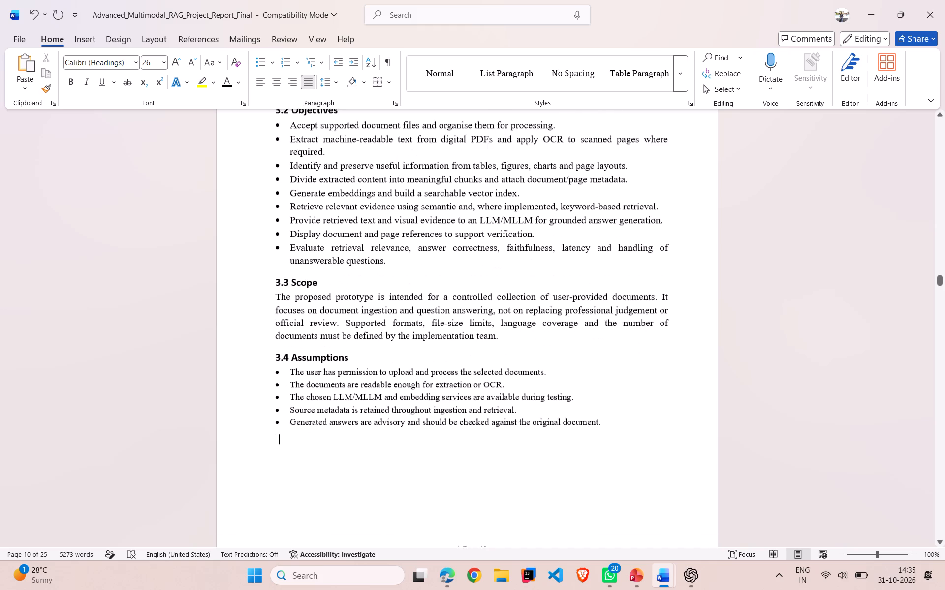
pyautogui.scroll(-1, 353, 483)
pyautogui.moveTo(601, 346); pyautogui.dragTo(503, 329)
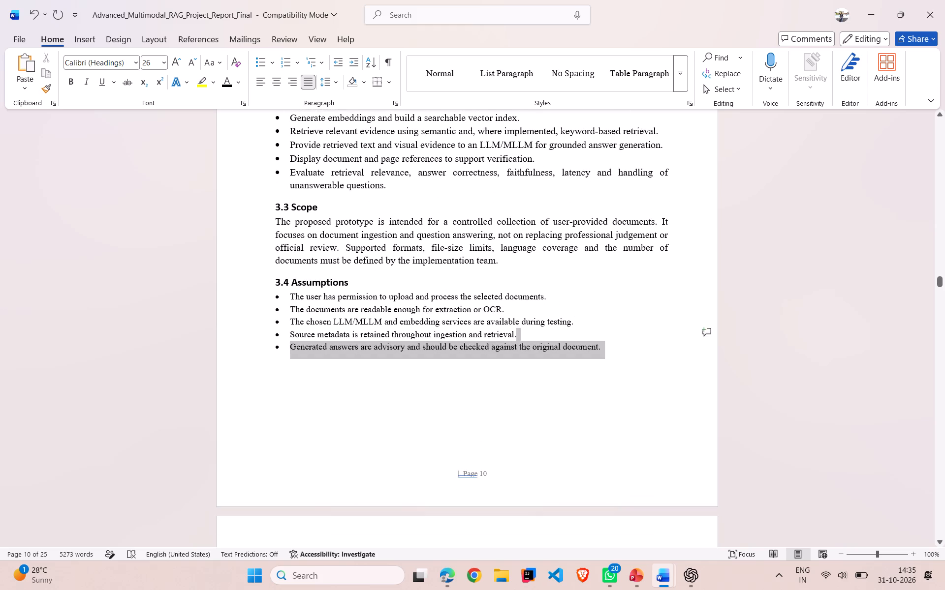
pyautogui.moveTo(503, 329); pyautogui.dragTo(292, 300)
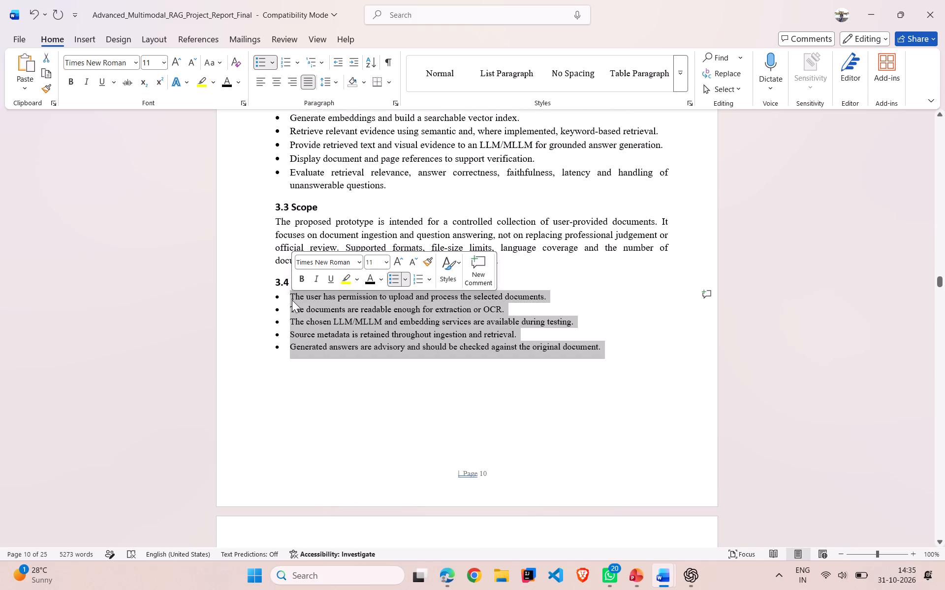
pyautogui.click(383, 261)
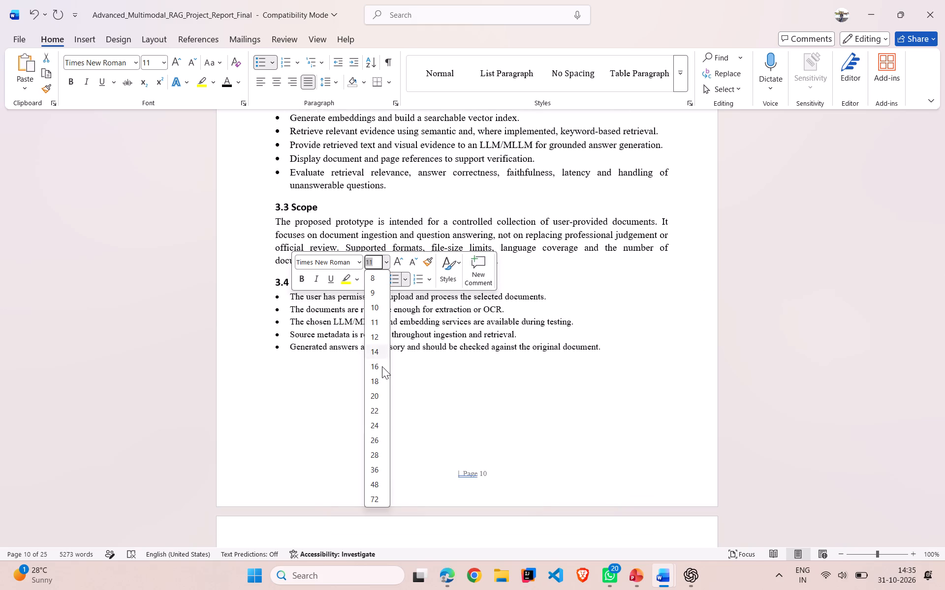
pyautogui.click(376, 337)
pyautogui.click(380, 413)
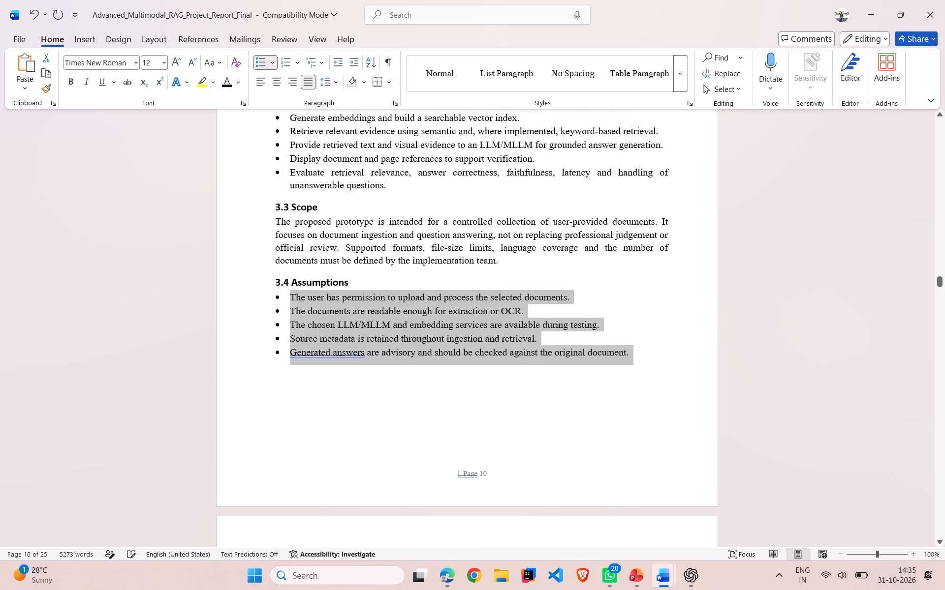
# Format the 4. PROPOSED IDEA / SOLUTION chapter heading as 18 pt, black and bold.
pyautogui.scroll(-2, 380, 413)
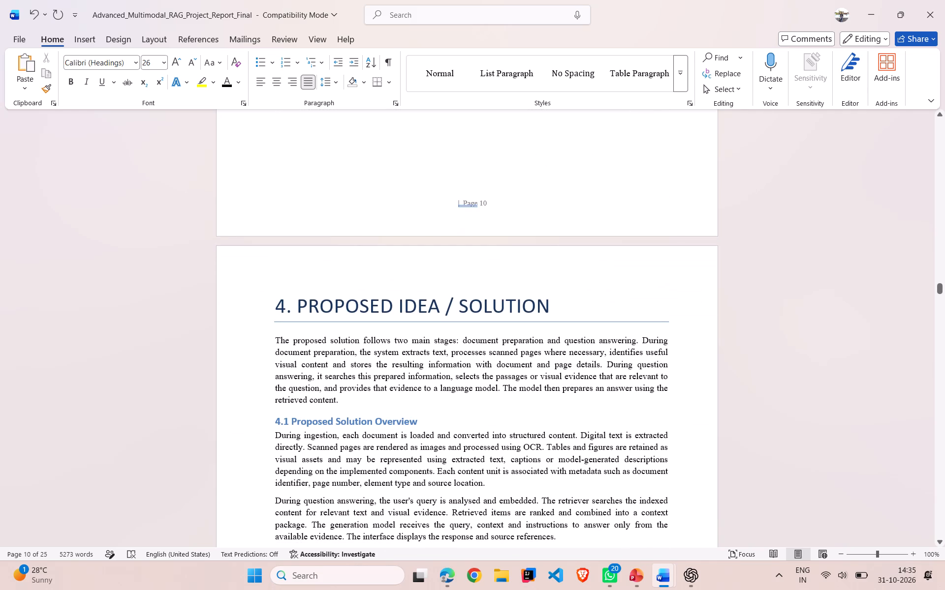
pyautogui.moveTo(556, 307); pyautogui.dragTo(256, 294)
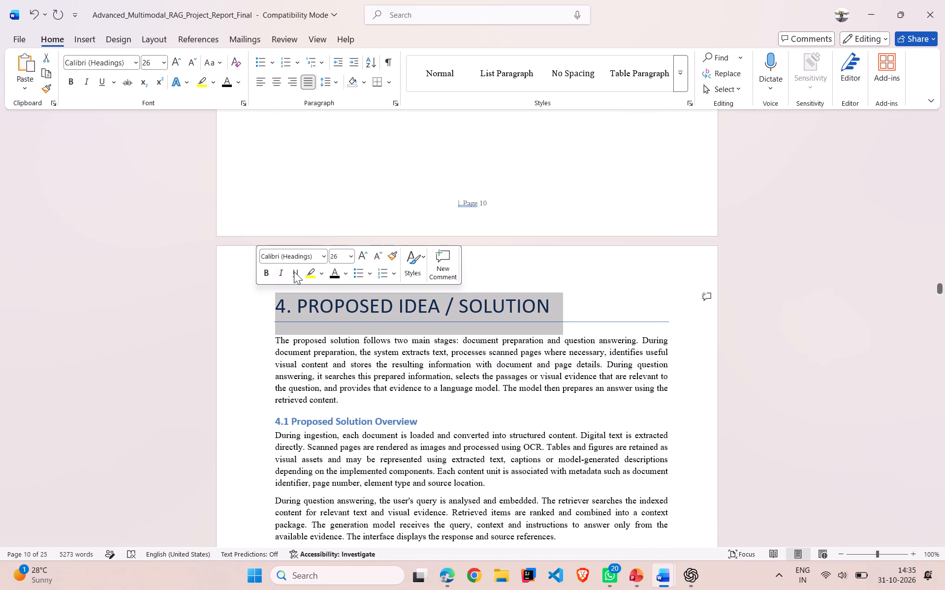
pyautogui.click(347, 256)
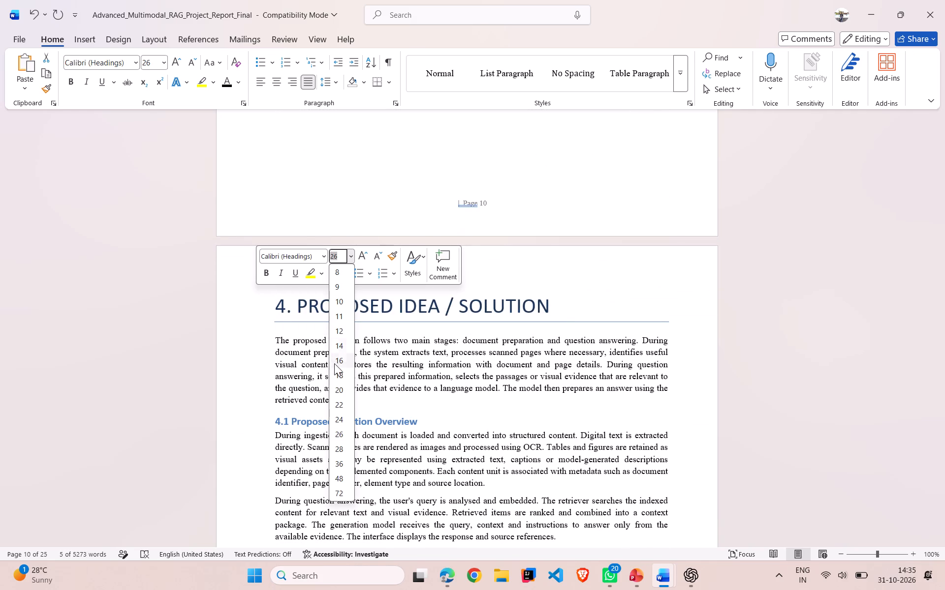
pyautogui.click(339, 375)
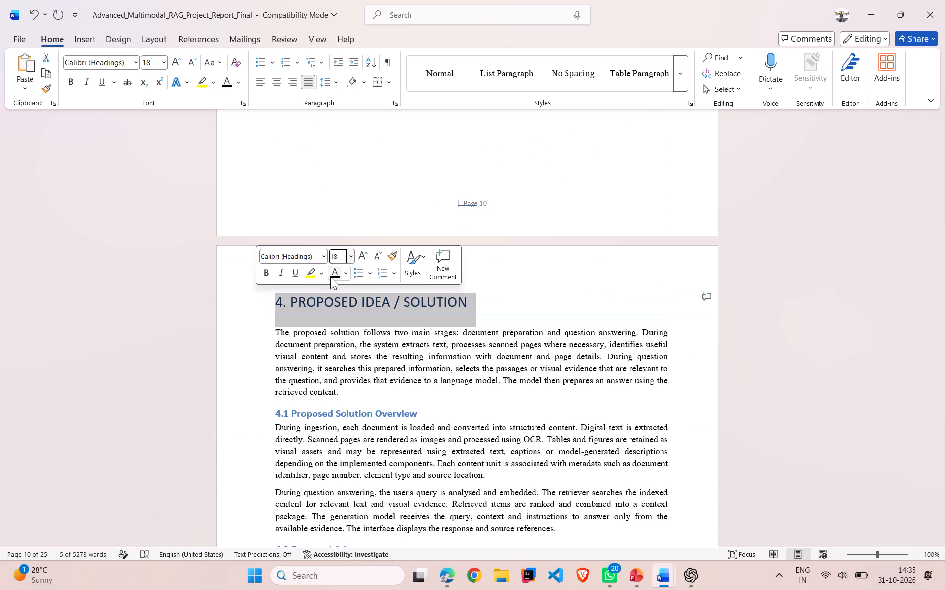
pyautogui.click(332, 276)
pyautogui.click(266, 274)
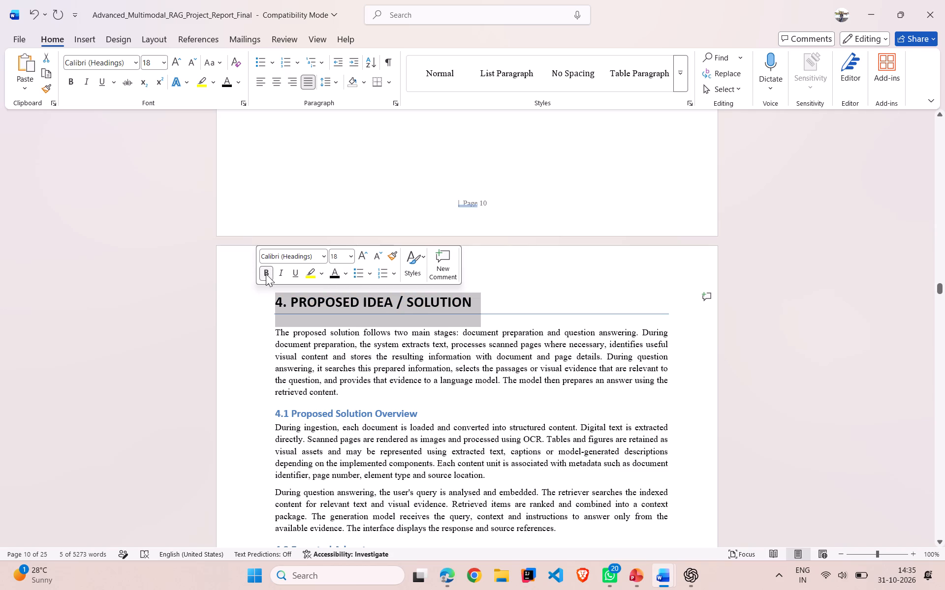
pyautogui.click(472, 397)
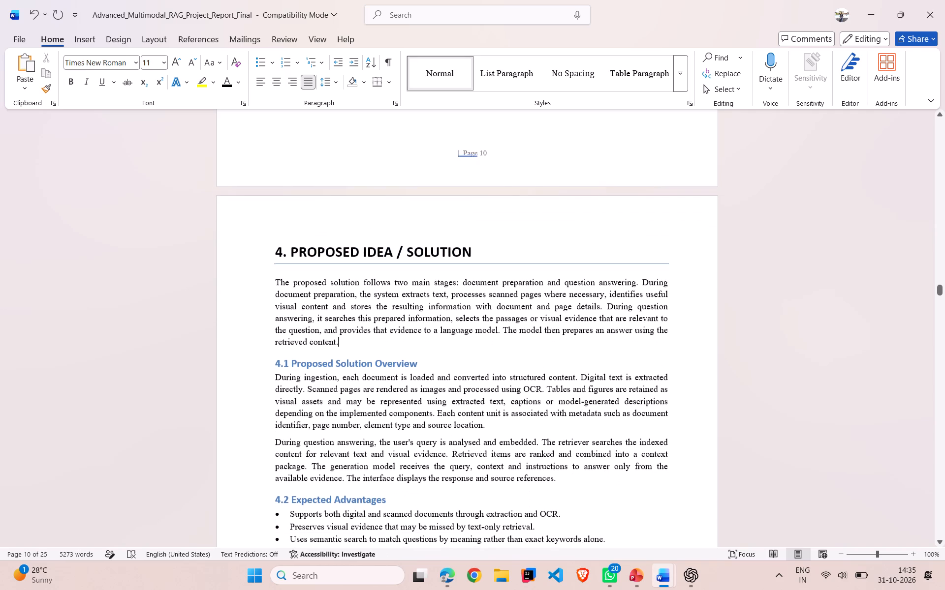
# Recolour the subheading 4.1 Proposed Solution Overview in black.
pyautogui.moveTo(420, 361); pyautogui.dragTo(245, 357)
pyautogui.click(322, 339)
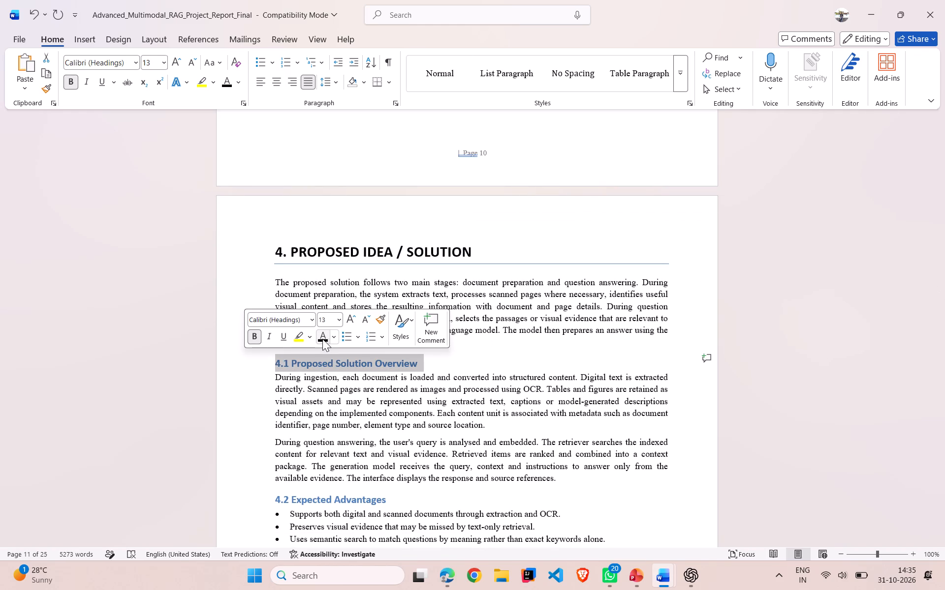
pyautogui.click(476, 356)
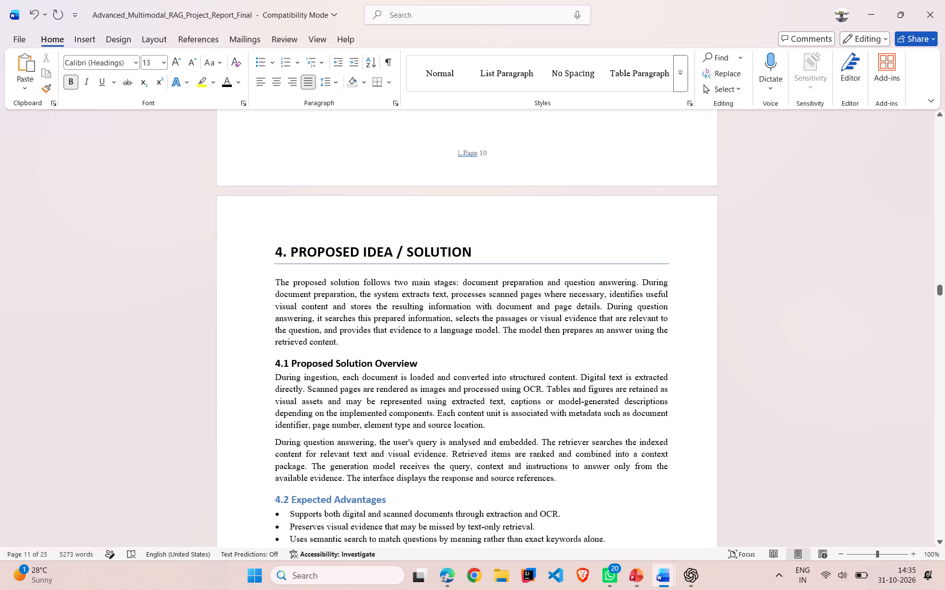
# Indent the introductory paragraph of chapter 4 with three spaces before "The proposed solution".
pyautogui.click(274, 280)
pyautogui.press('space')
pyautogui.press('space')
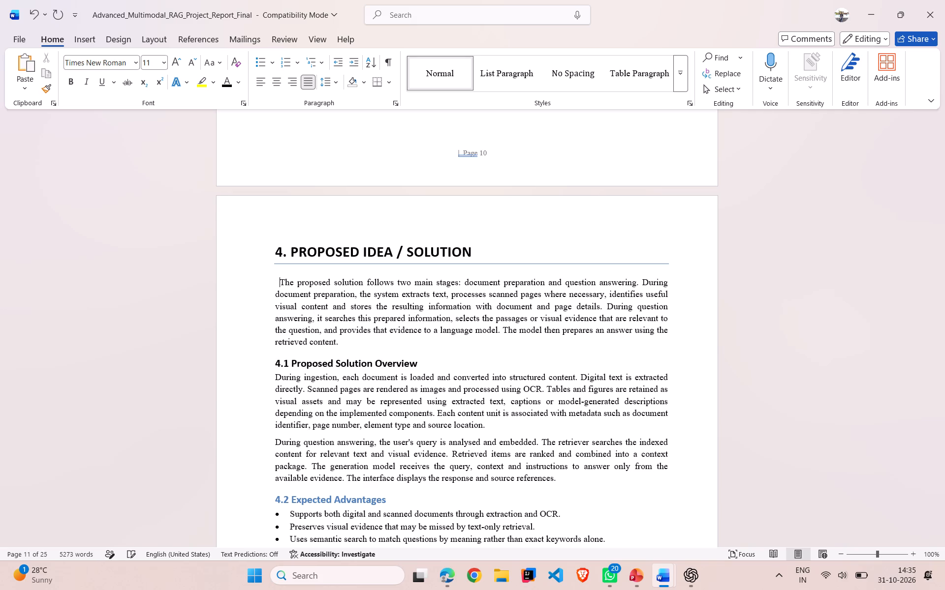
pyautogui.press('space')
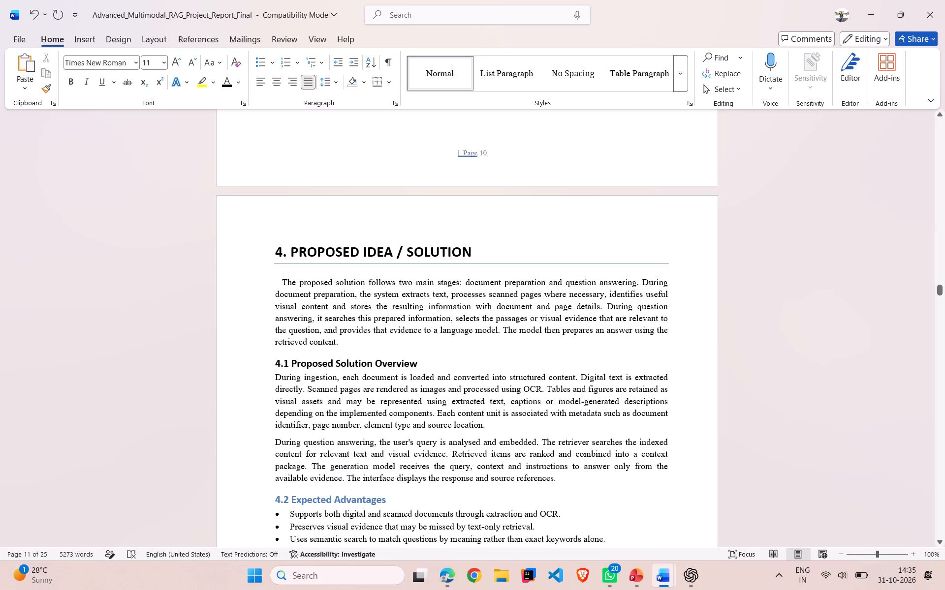
# Set the introductory paragraph under the 4. PROPOSED IDEA / SOLUTION heading to 12 pt.
pyautogui.moveTo(342, 344); pyautogui.dragTo(290, 284)
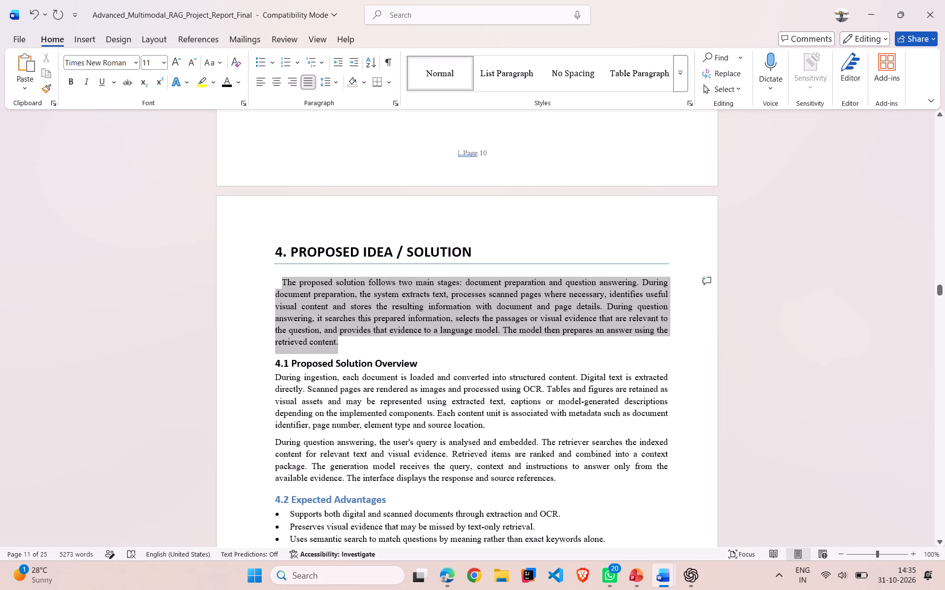
pyautogui.moveTo(290, 284); pyautogui.dragTo(285, 283)
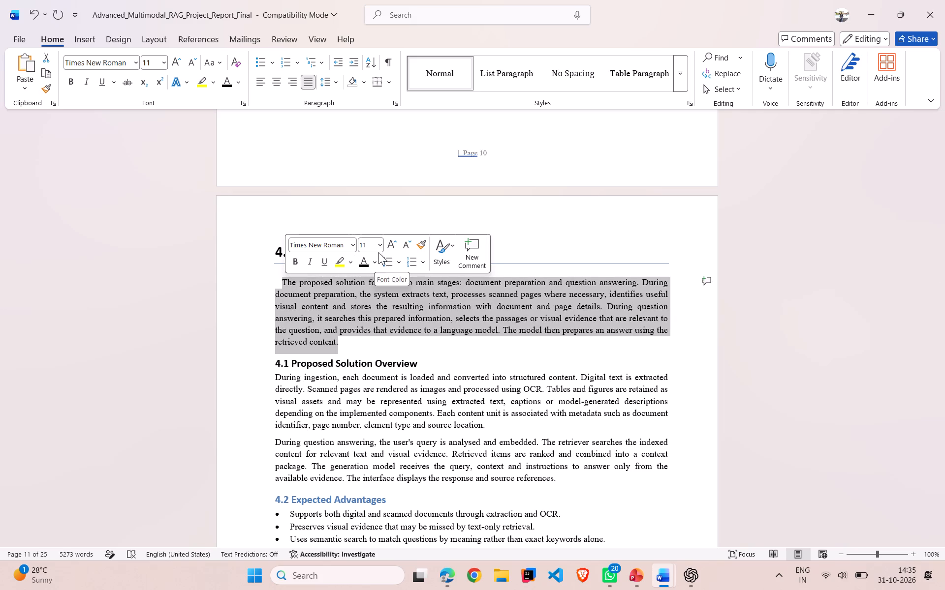
pyautogui.click(382, 244)
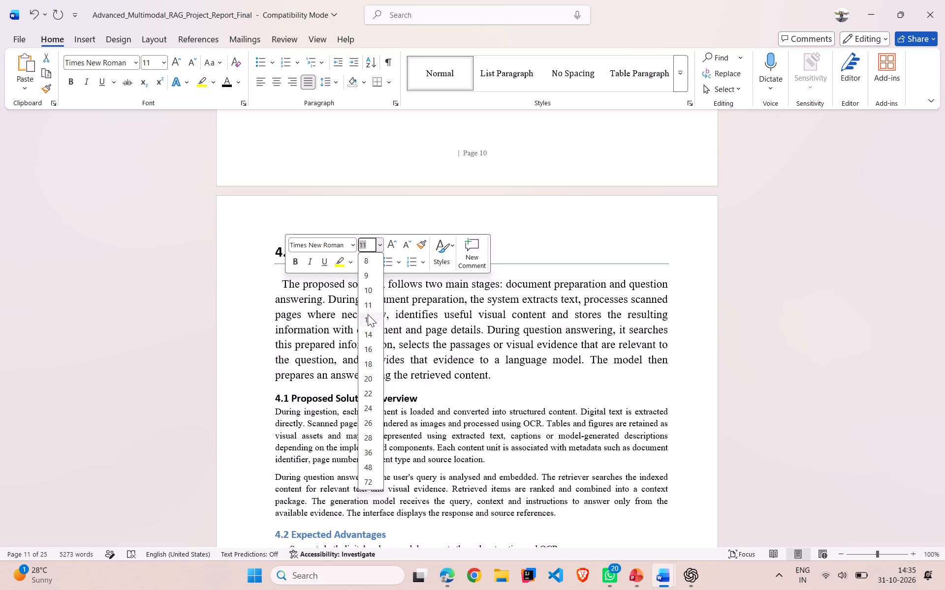
pyautogui.click(368, 320)
pyautogui.click(419, 363)
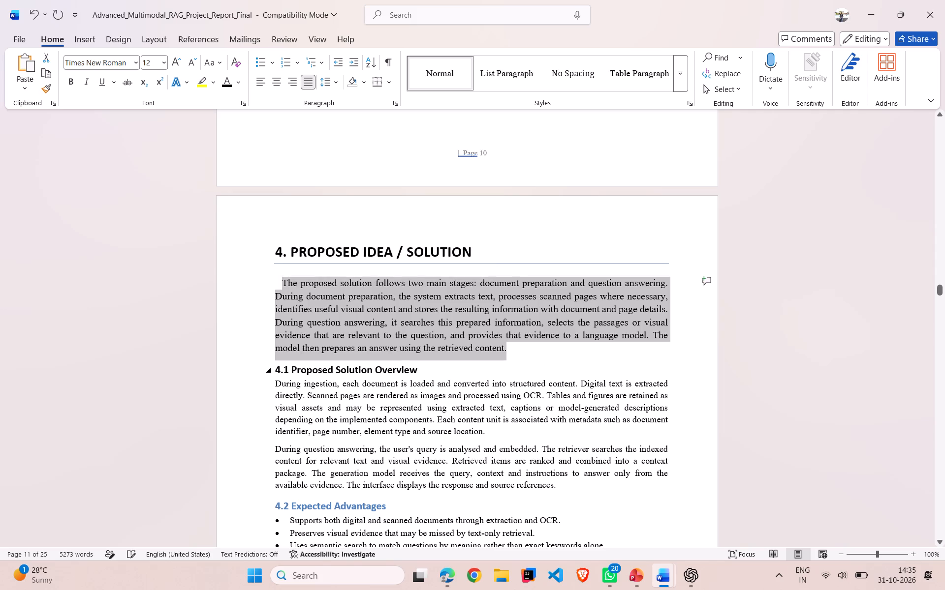
# Set both body paragraphs under 4.1 Proposed Solution Overview to 12 pt.
pyautogui.scroll(-1, 414, 399)
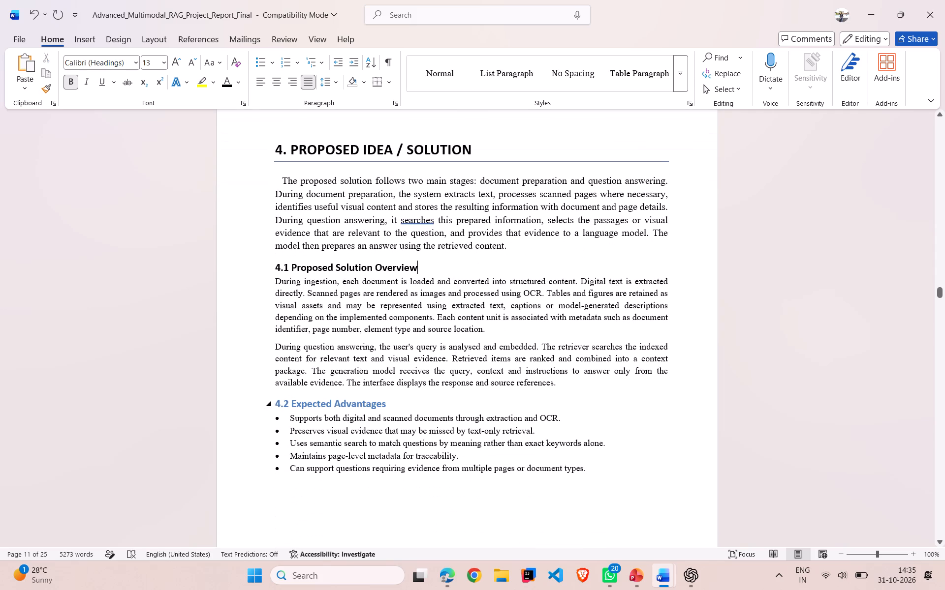
pyautogui.moveTo(560, 385); pyautogui.dragTo(276, 280)
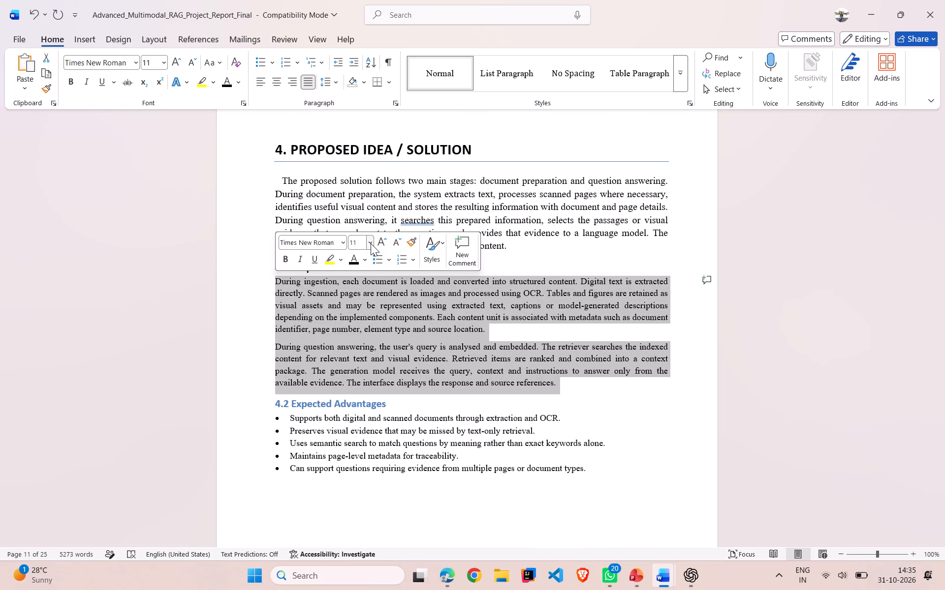
pyautogui.click(371, 243)
pyautogui.click(357, 319)
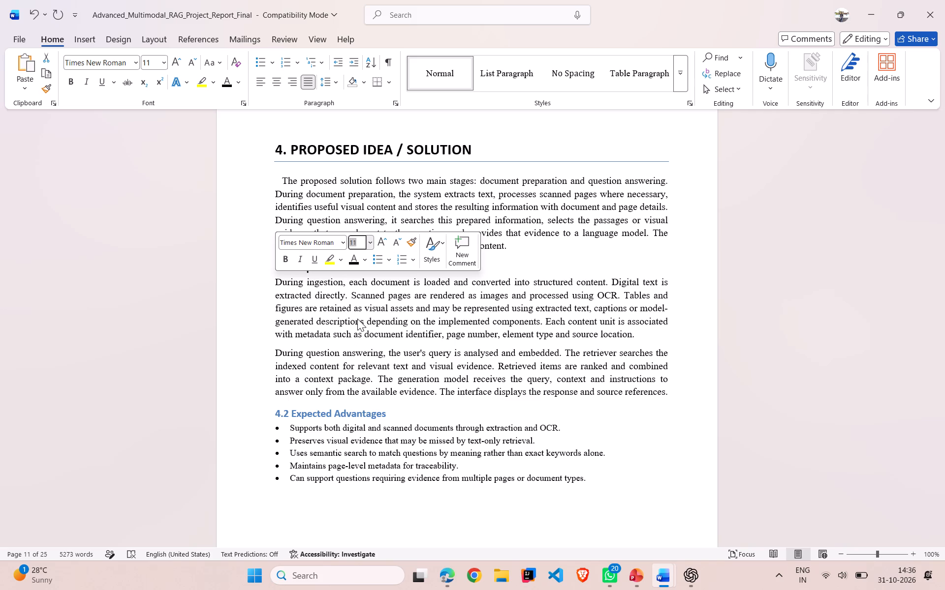
# Recolour the subheading 4.2 Expected Advantages in black.
pyautogui.moveTo(393, 412); pyautogui.dragTo(250, 399)
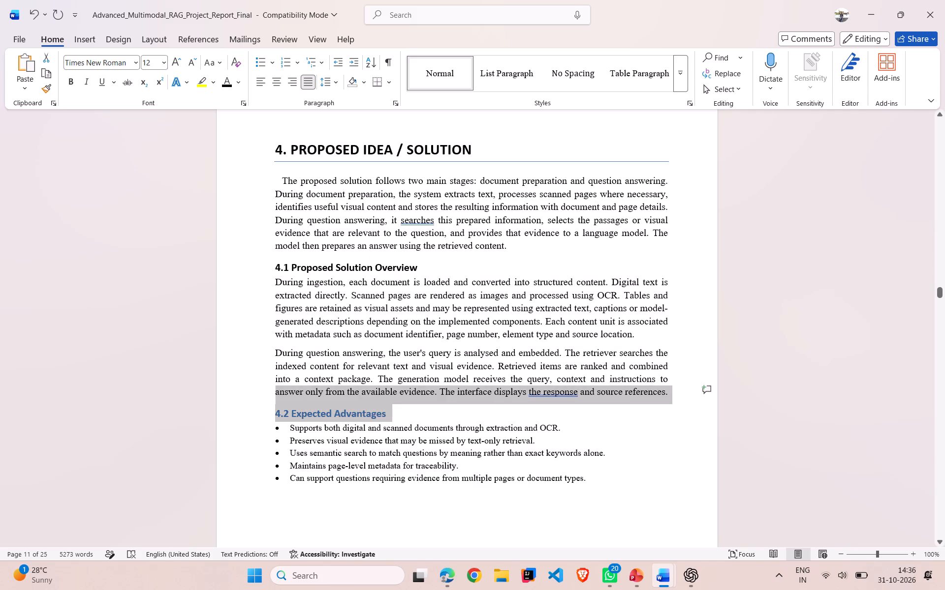
pyautogui.moveTo(250, 399); pyautogui.dragTo(250, 415)
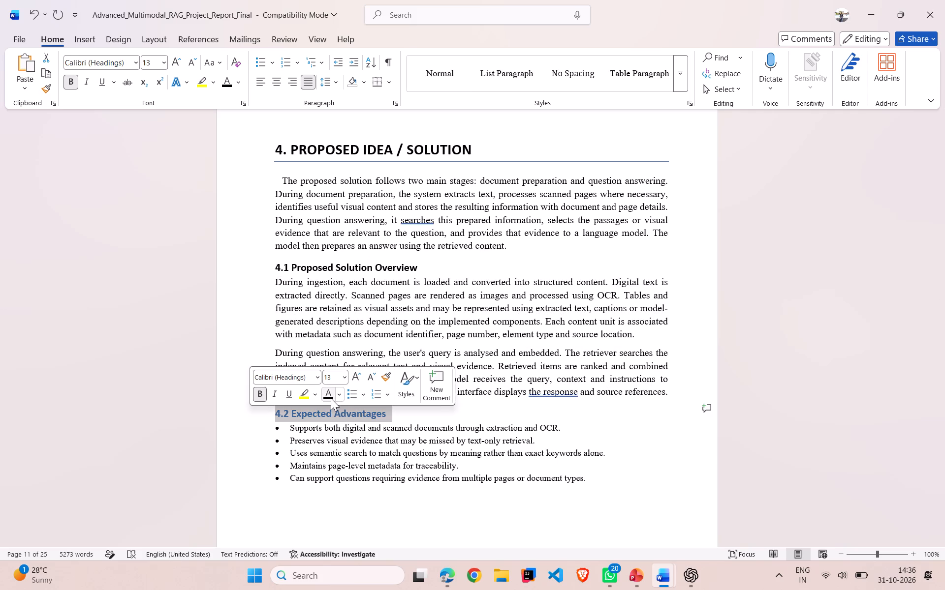
pyautogui.click(331, 398)
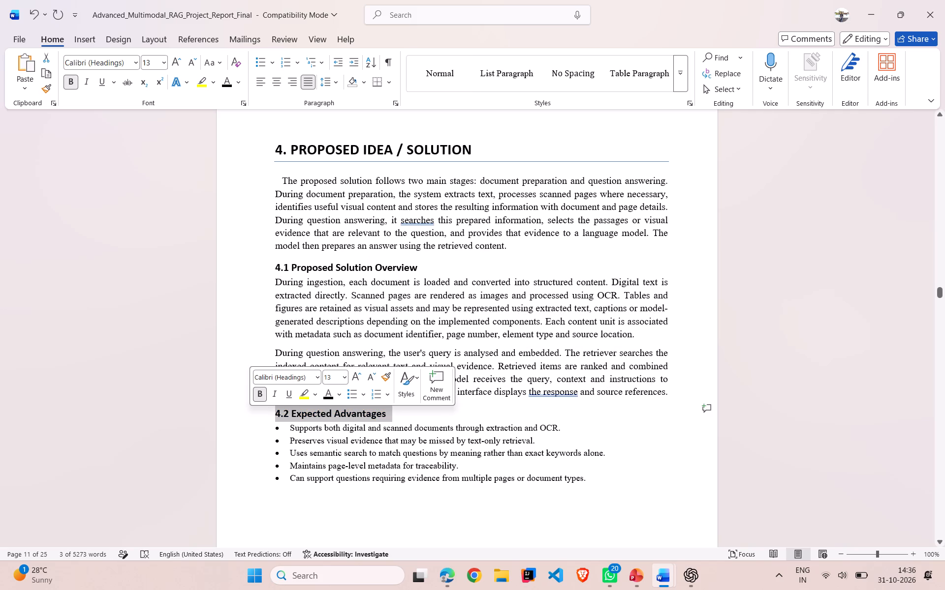
# Set the five-item bulleted list under 4.2 Expected Advantages to 12 pt.
pyautogui.moveTo(592, 482); pyautogui.dragTo(281, 430)
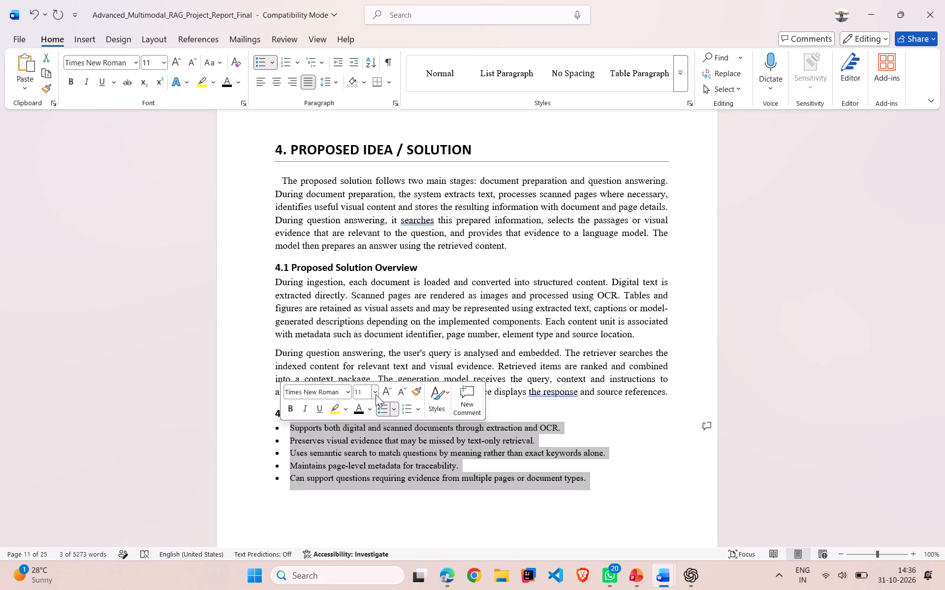
pyautogui.click(375, 392)
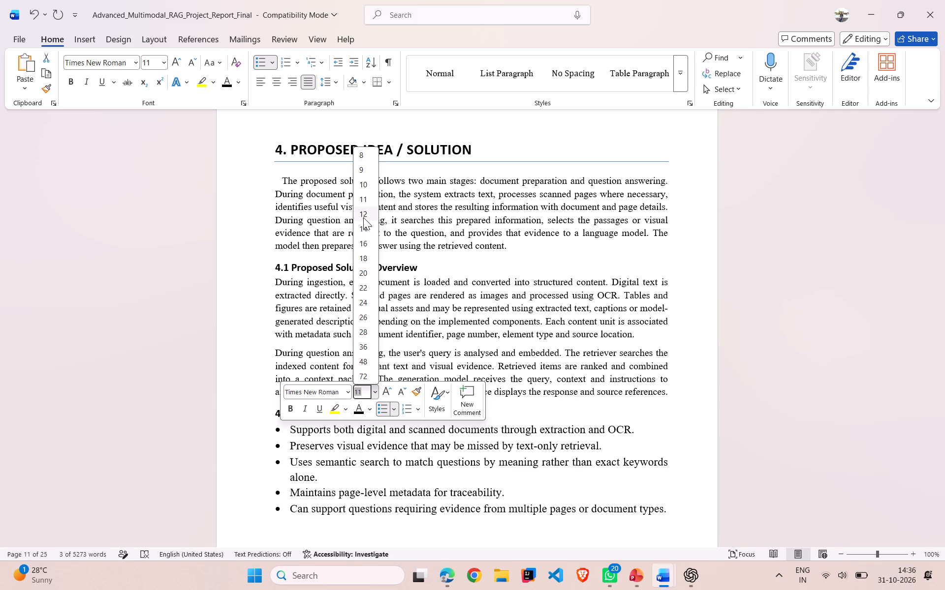
pyautogui.click(362, 217)
pyautogui.click(509, 501)
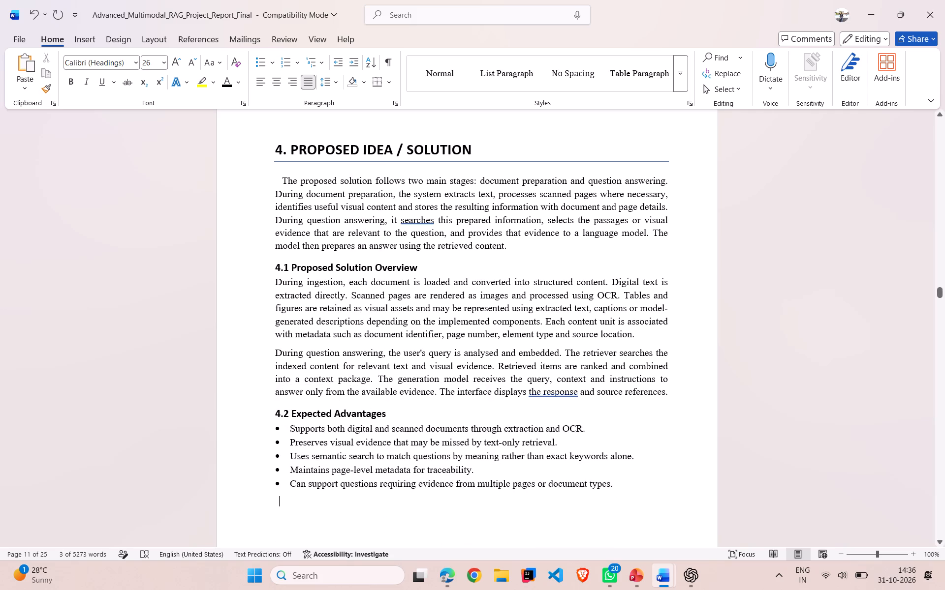
# Format the chapter heading 5. PROCESS / METHODOLOGY as black, bold, 12 pt Times New Roman.
pyautogui.scroll(-4, 509, 501)
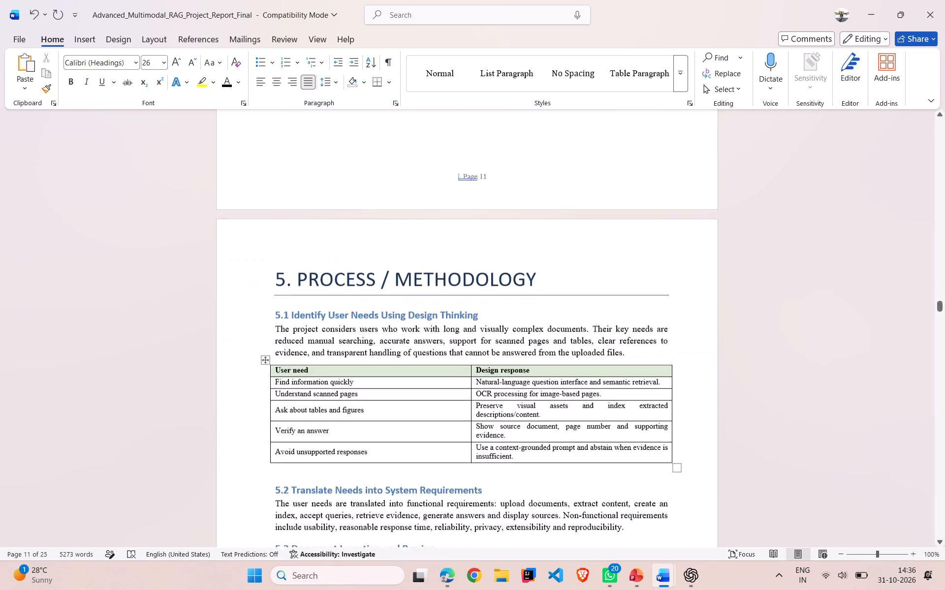
pyautogui.scroll(-2, 509, 501)
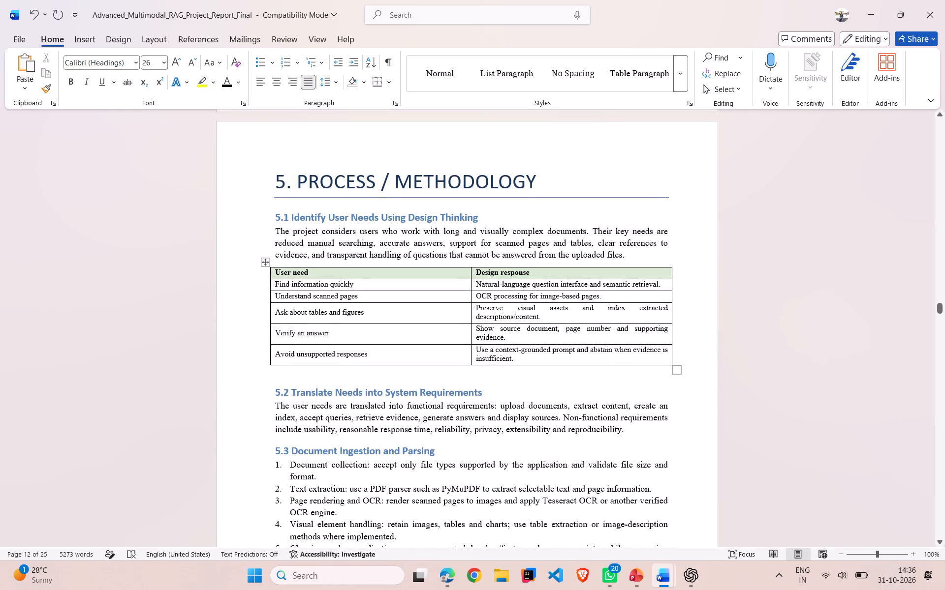
pyautogui.moveTo(539, 185); pyautogui.dragTo(279, 173)
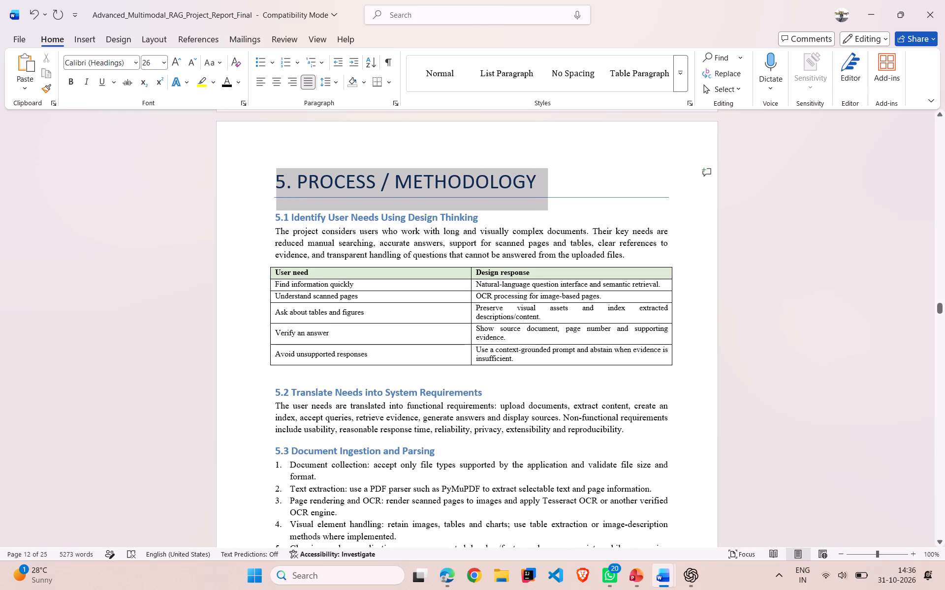
pyautogui.moveTo(279, 173); pyautogui.dragTo(273, 174)
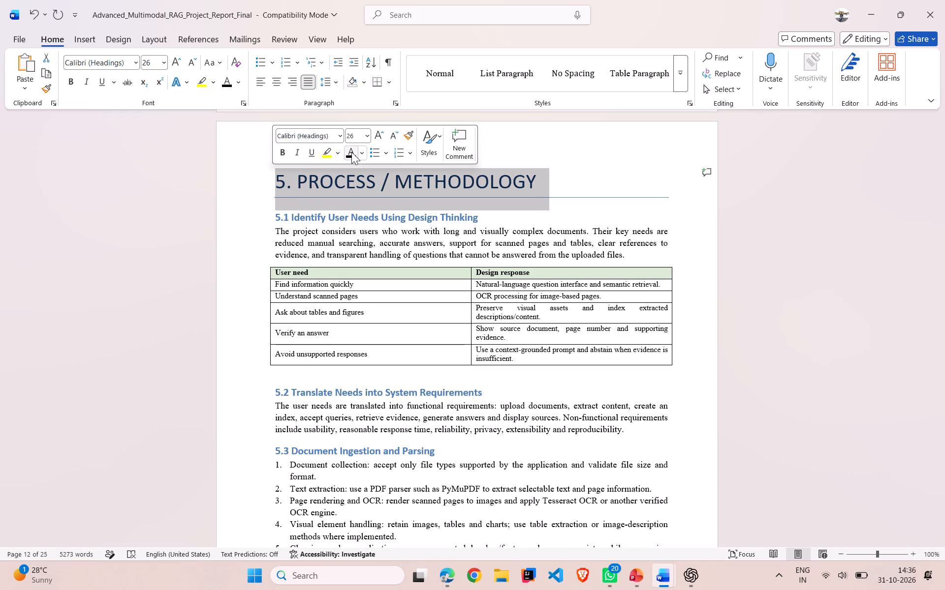
pyautogui.click(351, 152)
pyautogui.click(371, 133)
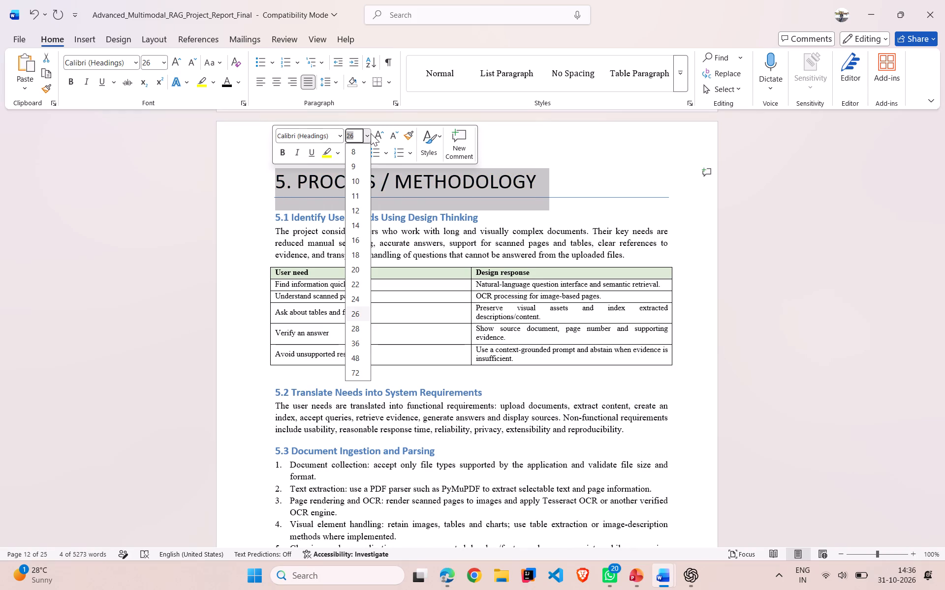
pyautogui.click(352, 212)
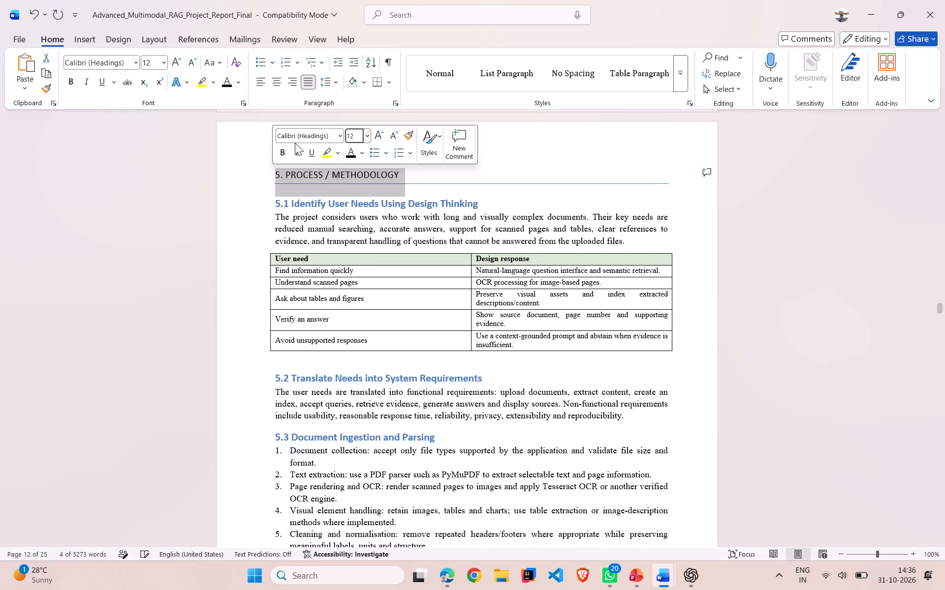
pyautogui.click(285, 153)
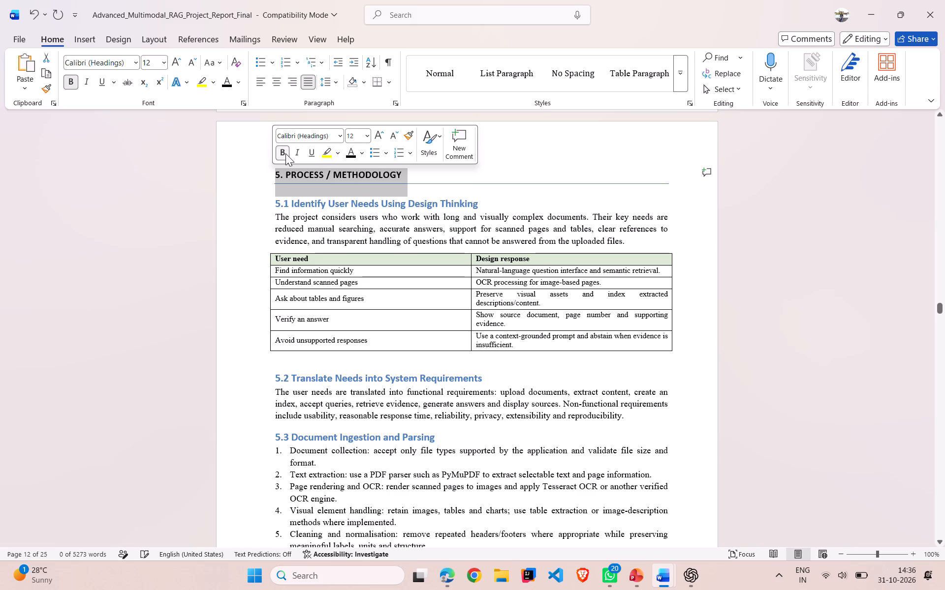
pyautogui.click(294, 135)
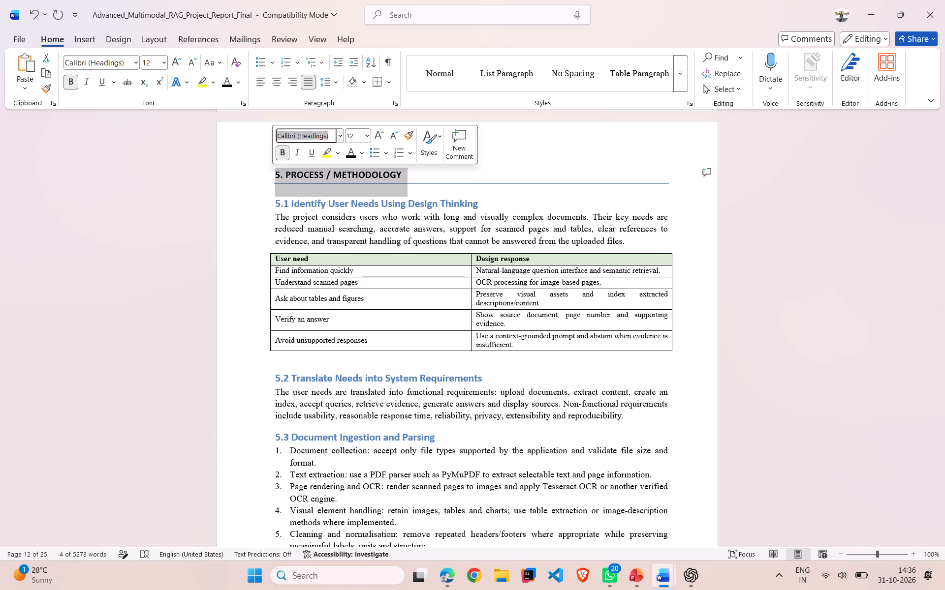
pyautogui.write('ti')
pyautogui.press('Return')
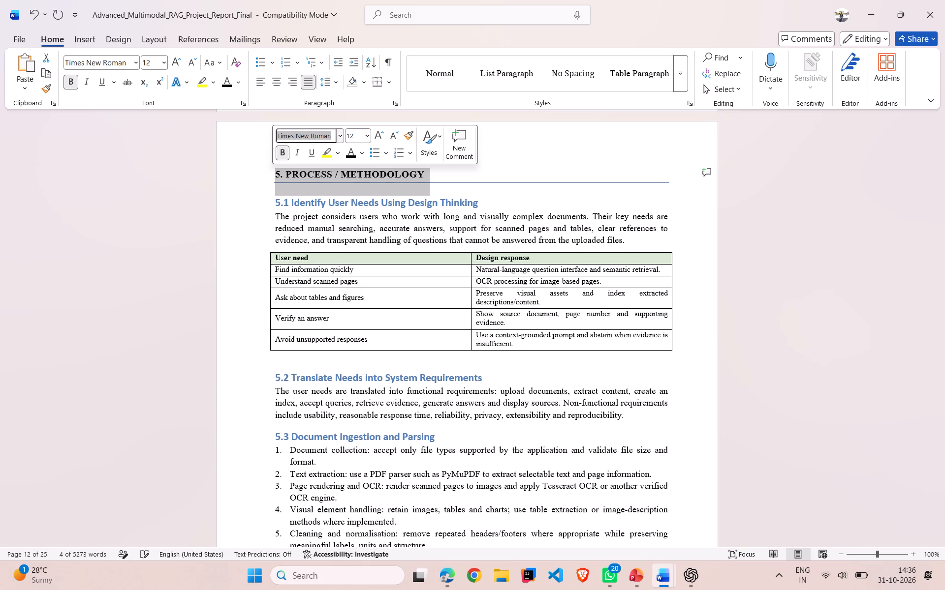
pyautogui.click(465, 216)
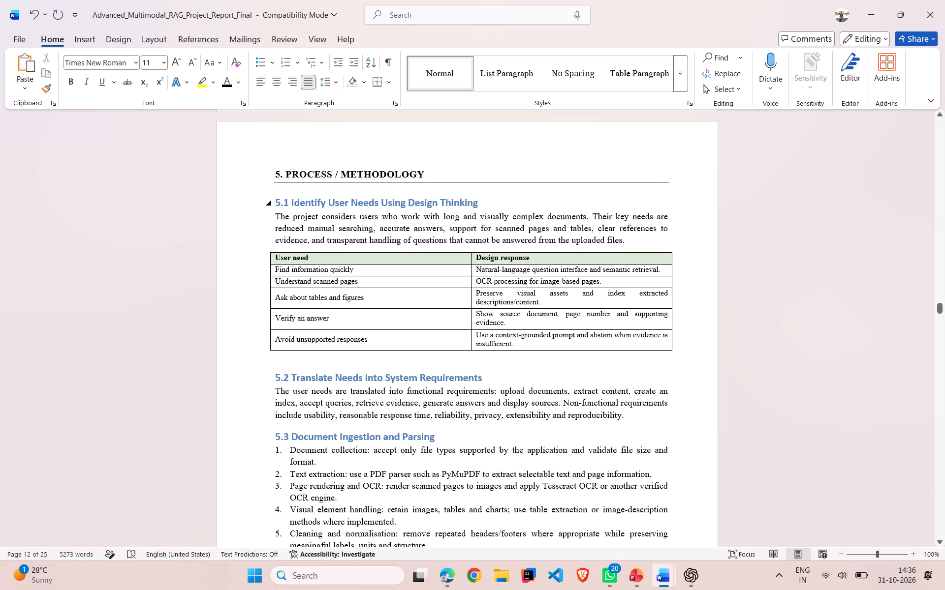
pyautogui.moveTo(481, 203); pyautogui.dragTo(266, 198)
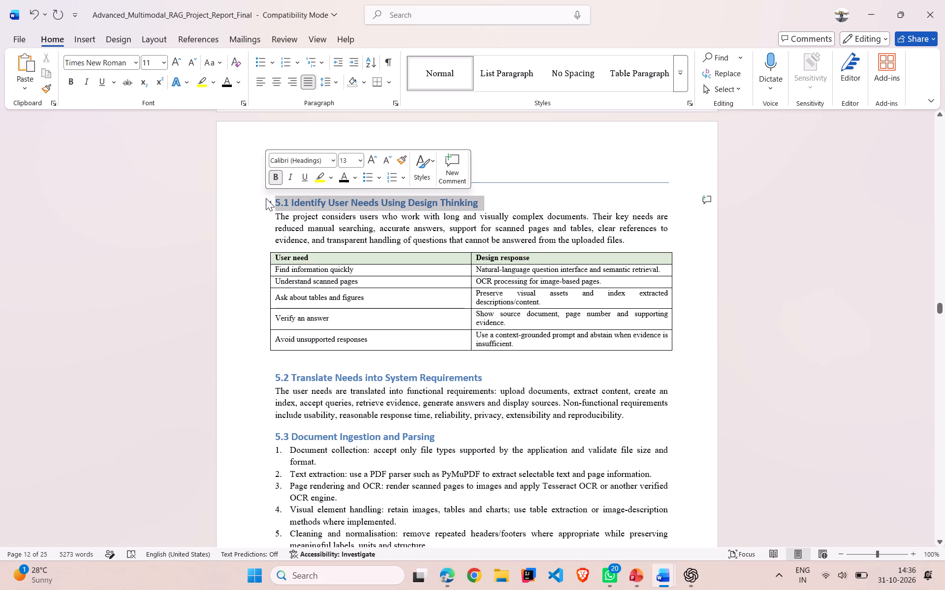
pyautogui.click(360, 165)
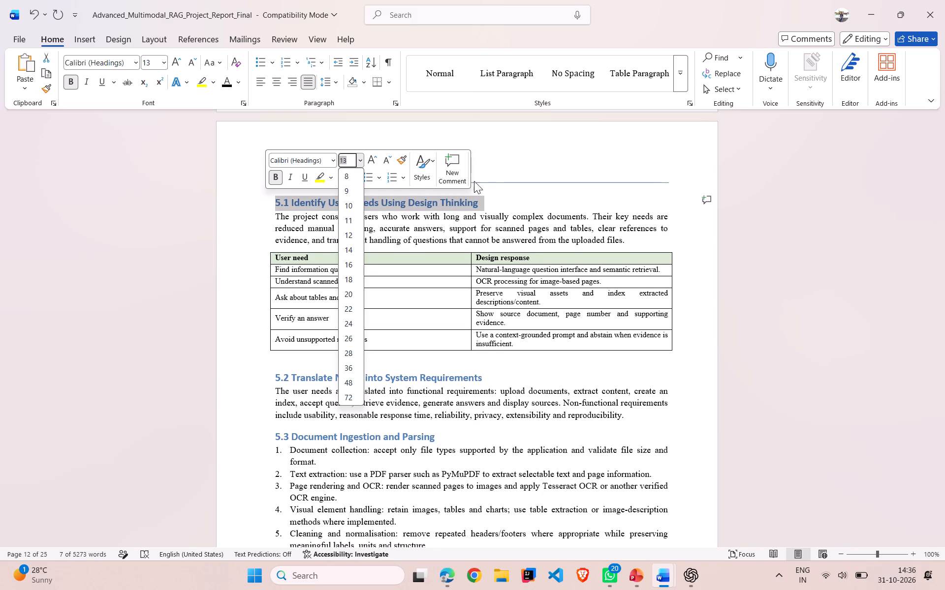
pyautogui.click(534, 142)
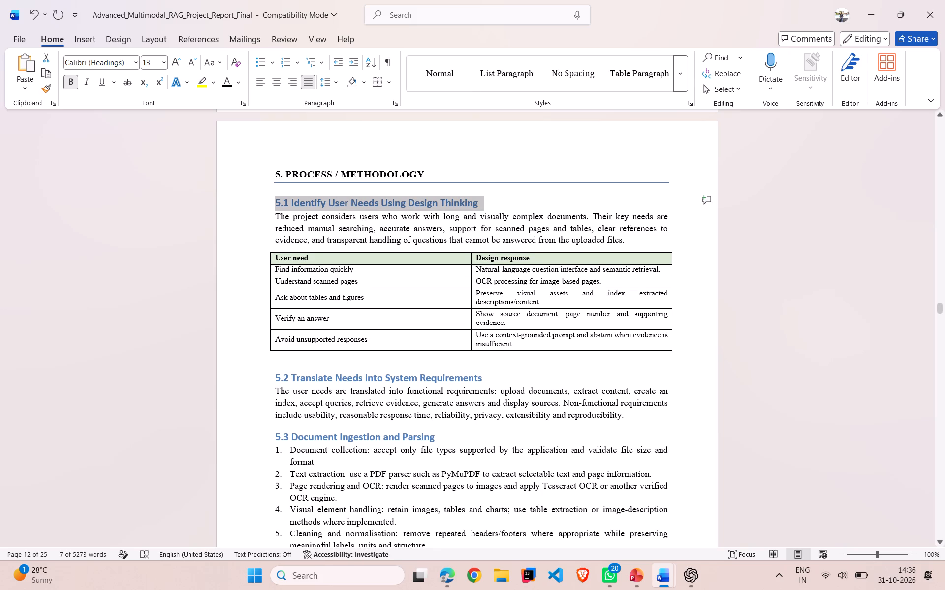
# Set the chapter heading 5. PROCESS / METHODOLOGY to 18 pt.
pyautogui.moveTo(429, 175); pyautogui.dragTo(264, 170)
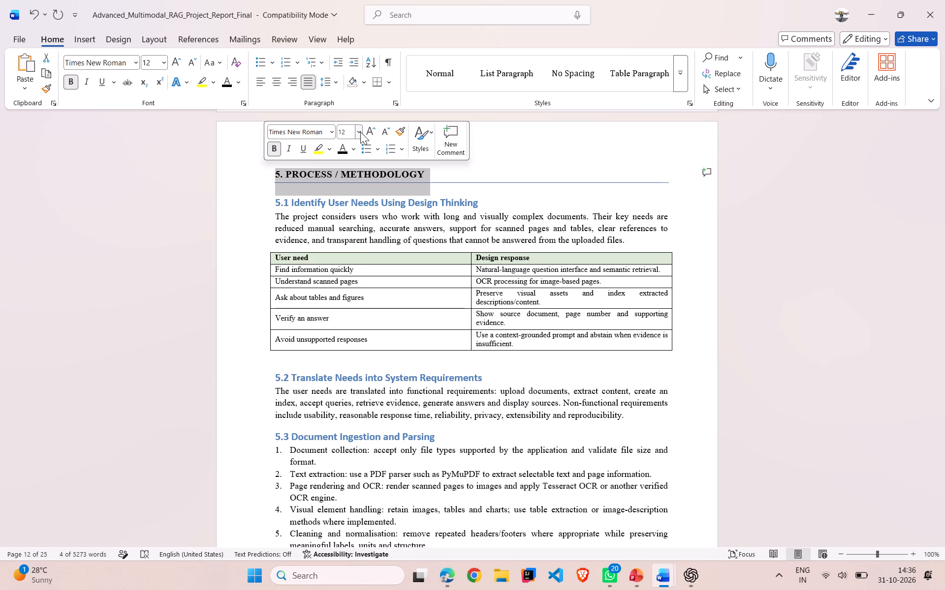
pyautogui.click(360, 132)
pyautogui.click(345, 250)
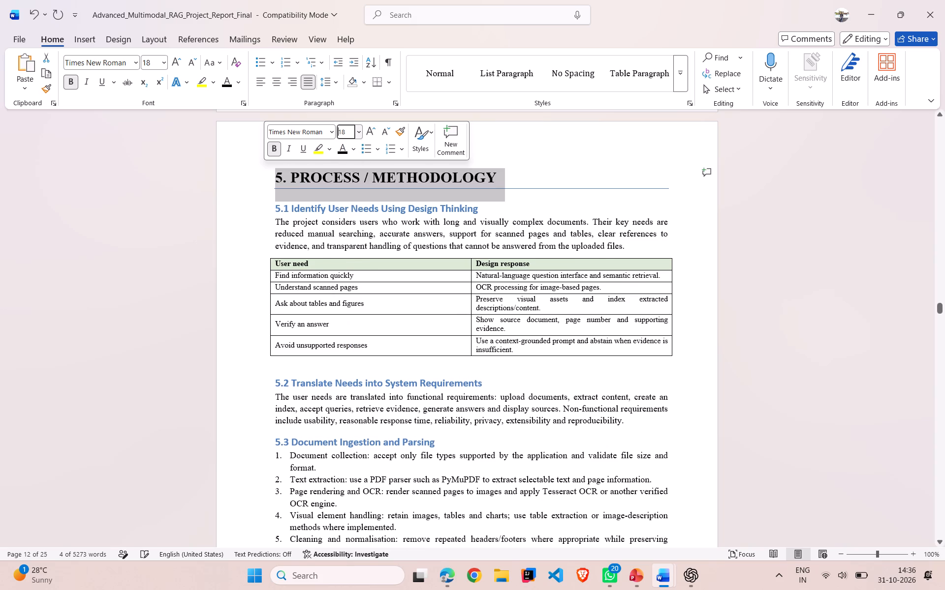
# Recolour the subheading 5.1 Identify User Needs Using Design Thinking in black.
pyautogui.moveTo(482, 206); pyautogui.dragTo(283, 201)
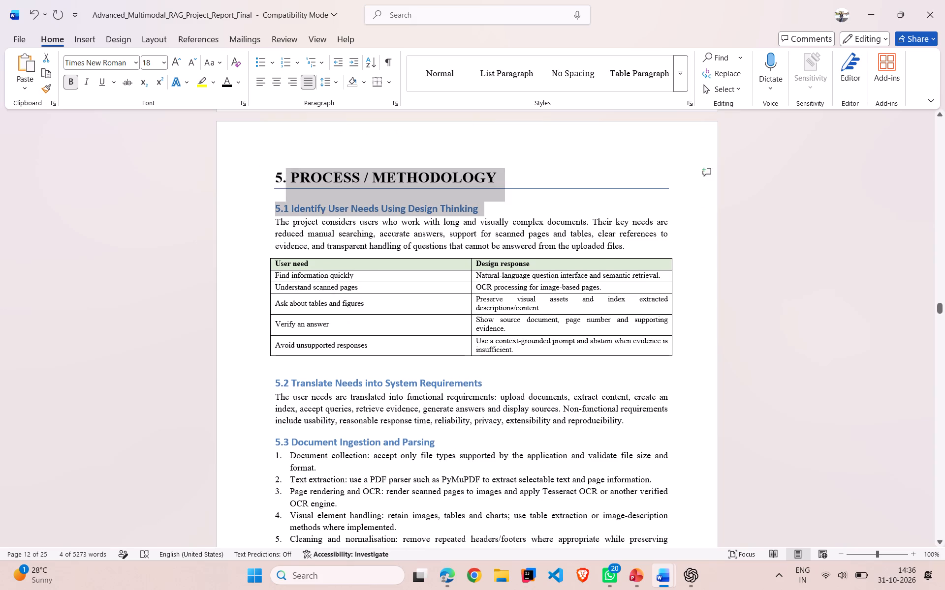
pyautogui.moveTo(283, 201); pyautogui.dragTo(269, 207)
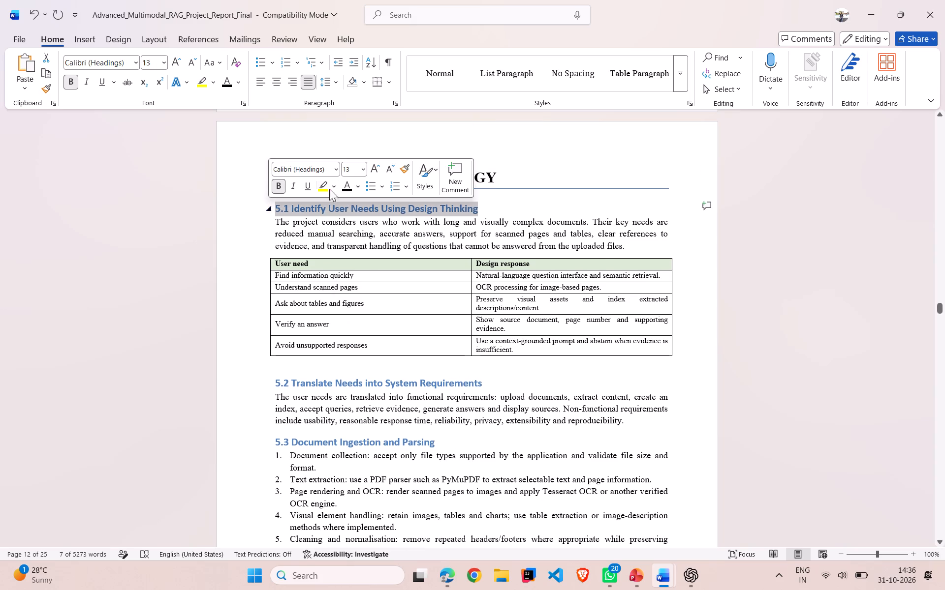
pyautogui.click(346, 187)
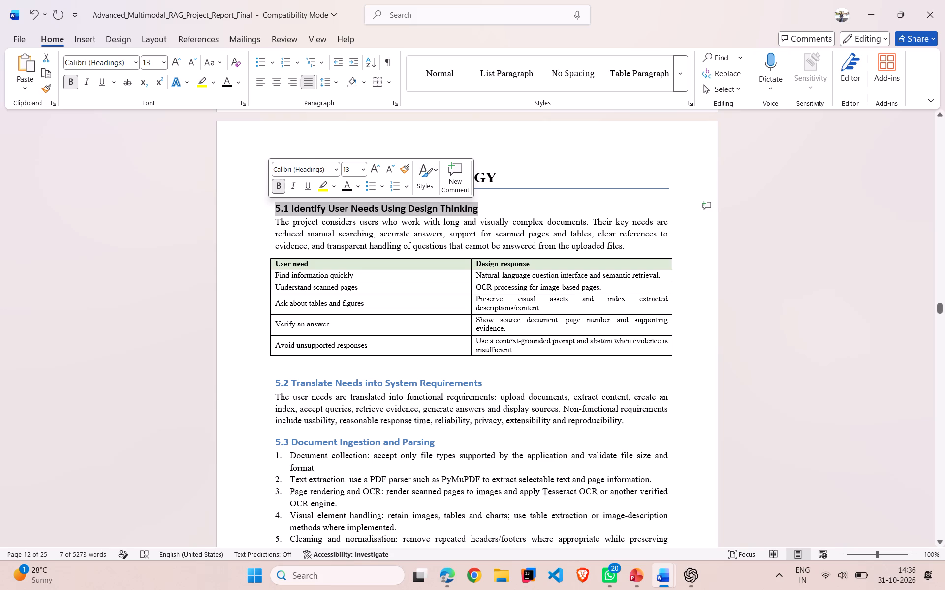
# Set the body paragraph under 5.1 Identify User Needs Using Design Thinking to 12 pt.
pyautogui.moveTo(629, 247); pyautogui.dragTo(272, 220)
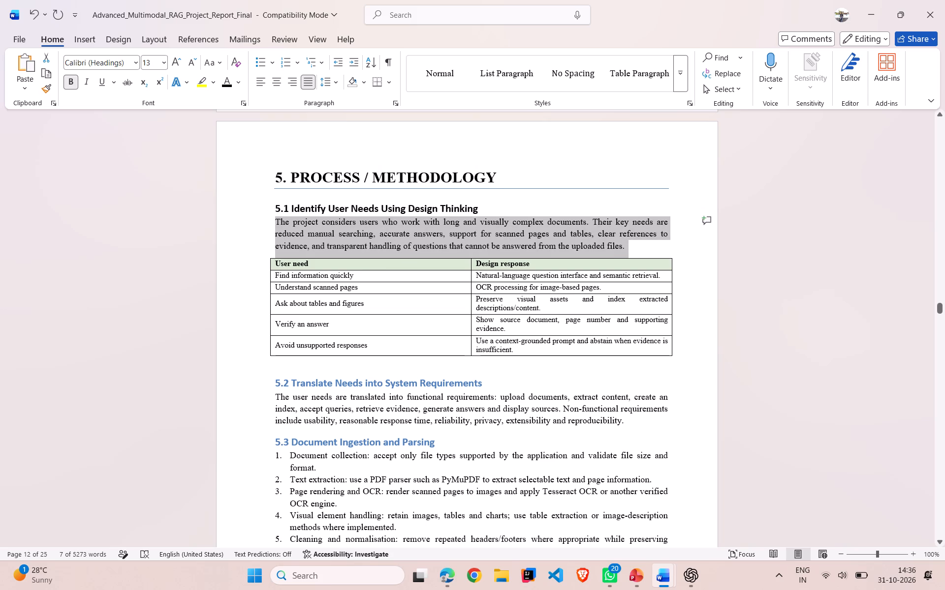
pyautogui.moveTo(272, 220); pyautogui.dragTo(270, 222)
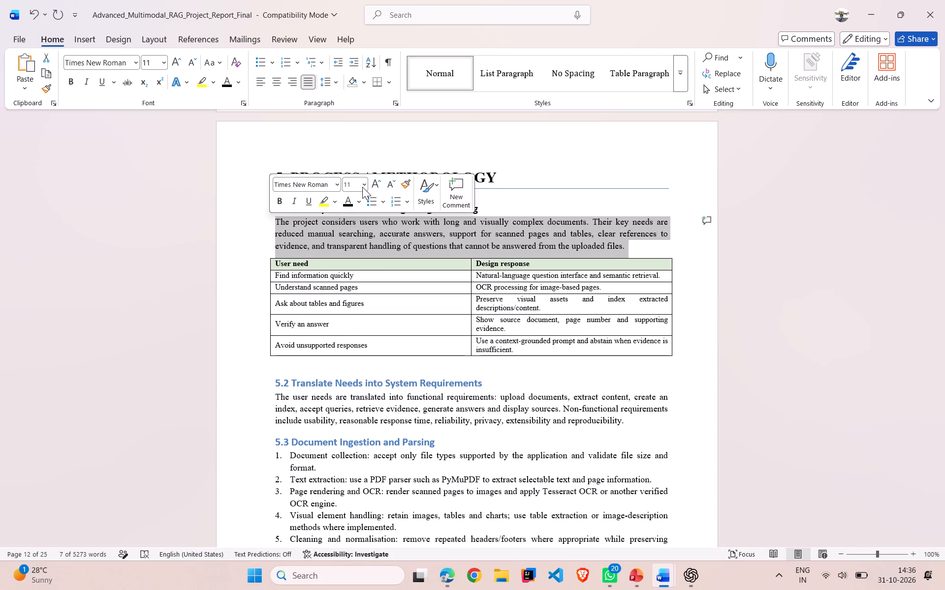
pyautogui.click(362, 187)
pyautogui.click(351, 265)
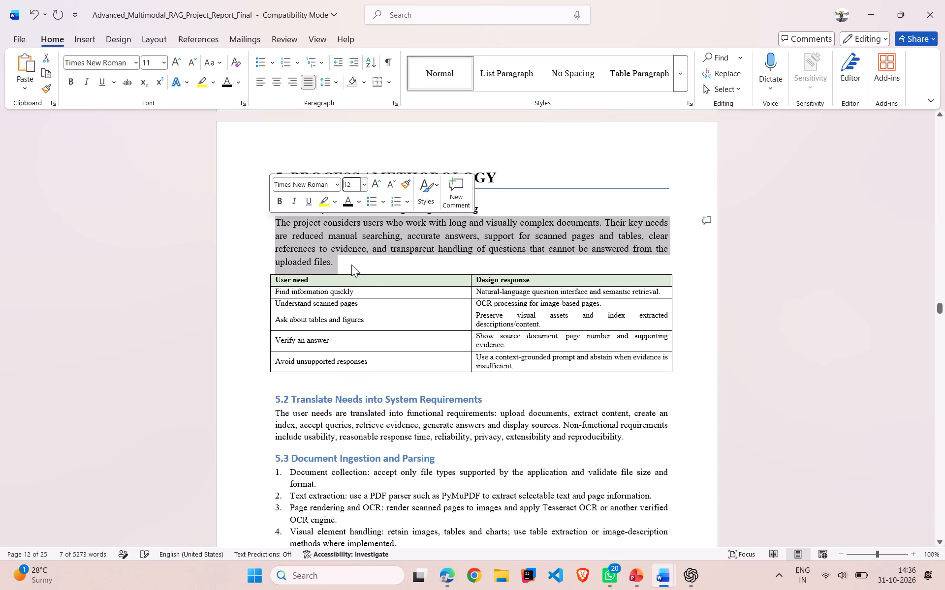
pyautogui.click(401, 376)
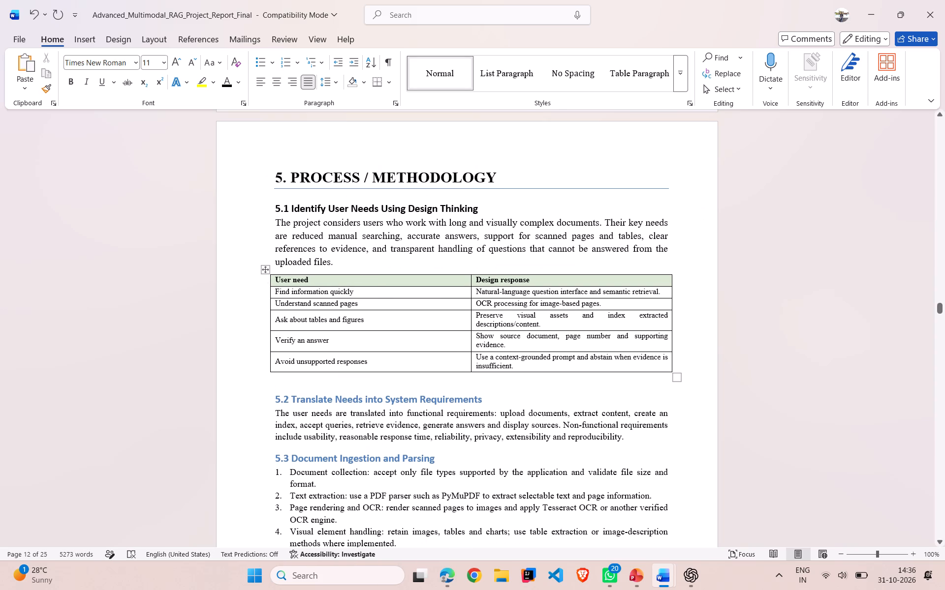
# Recolour the subheadings 5.2 Translate Needs into System Requirements and 5.3 Document Ingestion and Parsing in black.
pyautogui.scroll(-1, 556, 417)
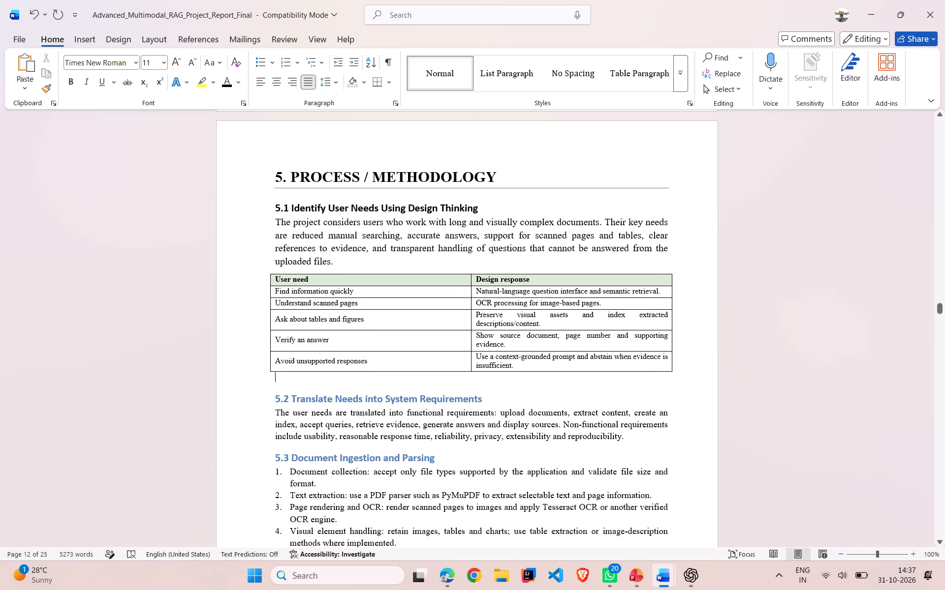
pyautogui.scroll(-1, 556, 417)
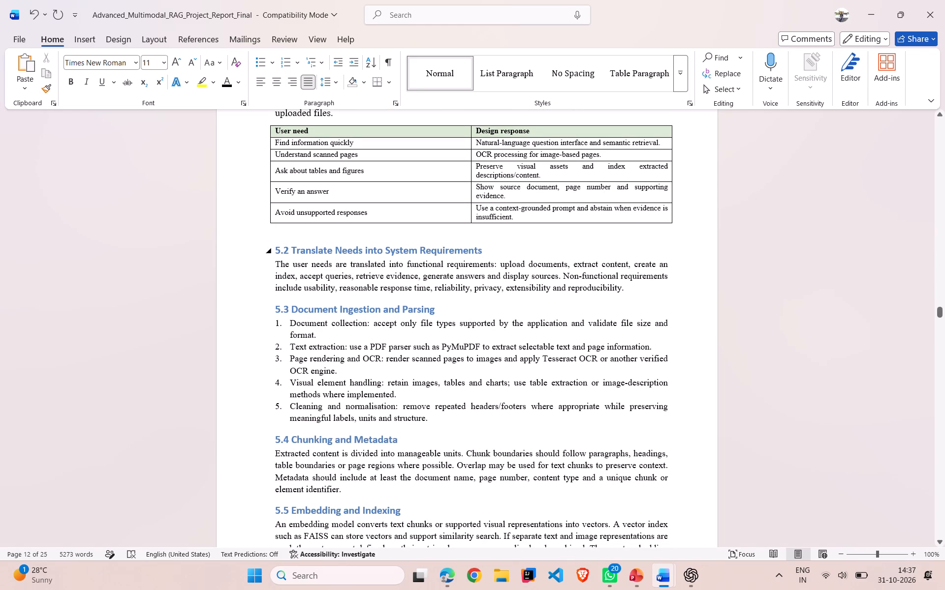
pyautogui.moveTo(485, 250); pyautogui.dragTo(272, 247)
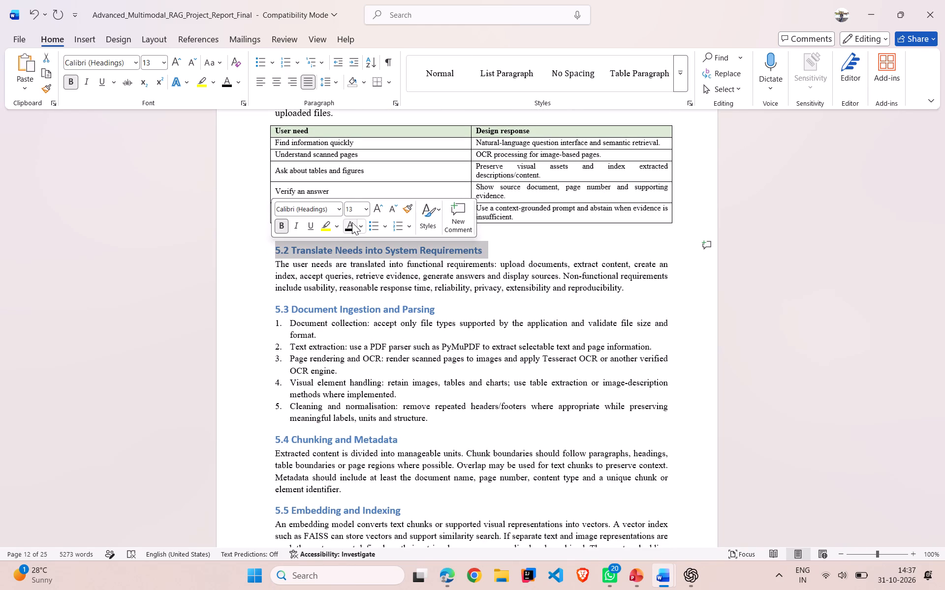
pyautogui.click(352, 222)
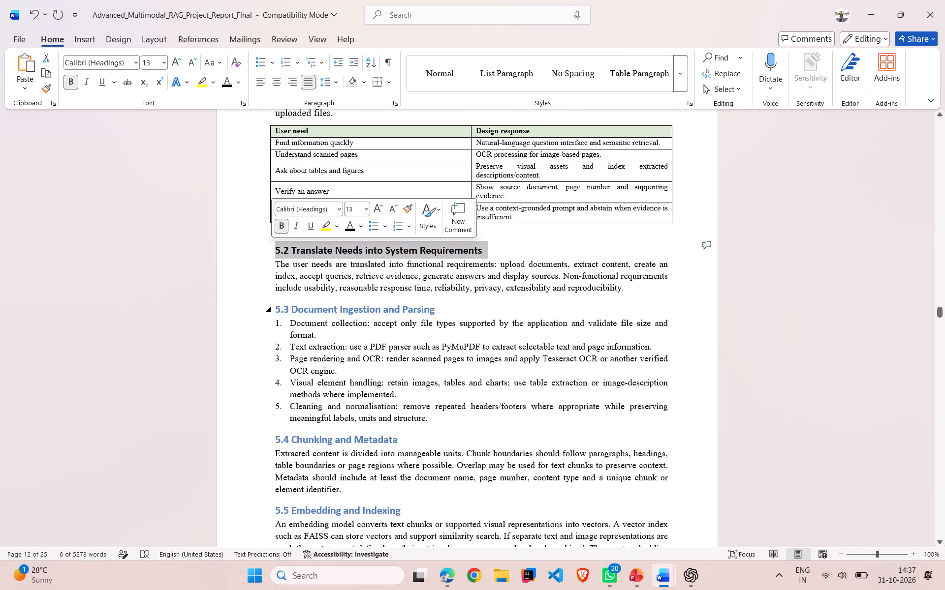
pyautogui.moveTo(438, 313); pyautogui.dragTo(270, 301)
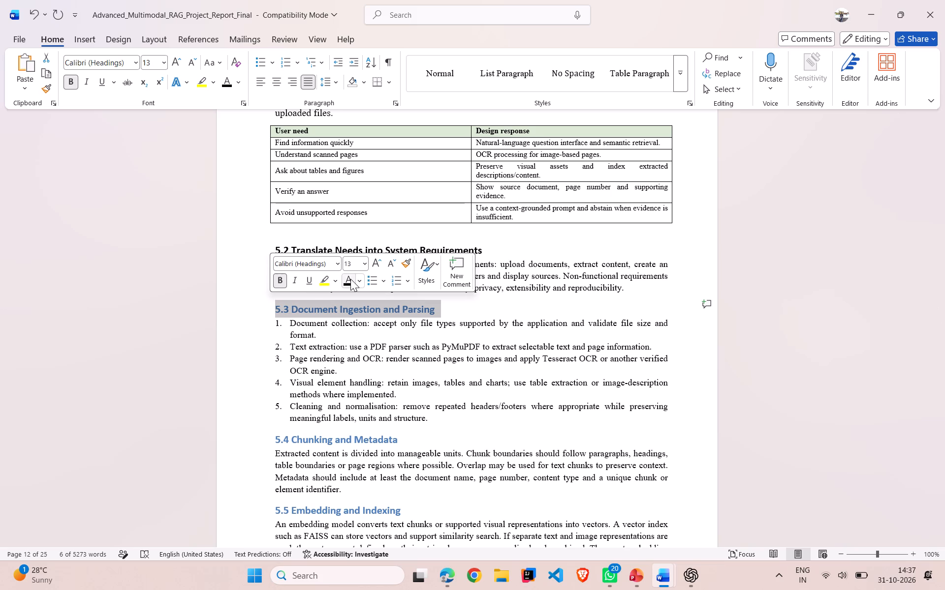
pyautogui.click(350, 279)
# Set the paragraph under 5.2 Translate Needs into System Requirements and the numbered list under 5.3 Document Ingestion and Parsing to 12 pt.
pyautogui.moveTo(632, 287); pyautogui.dragTo(269, 268)
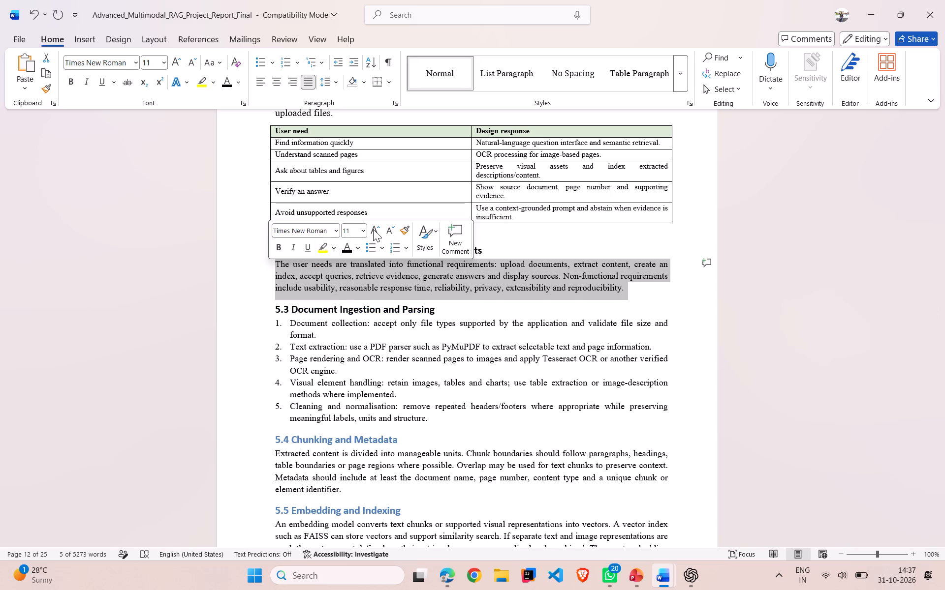
pyautogui.click(365, 231)
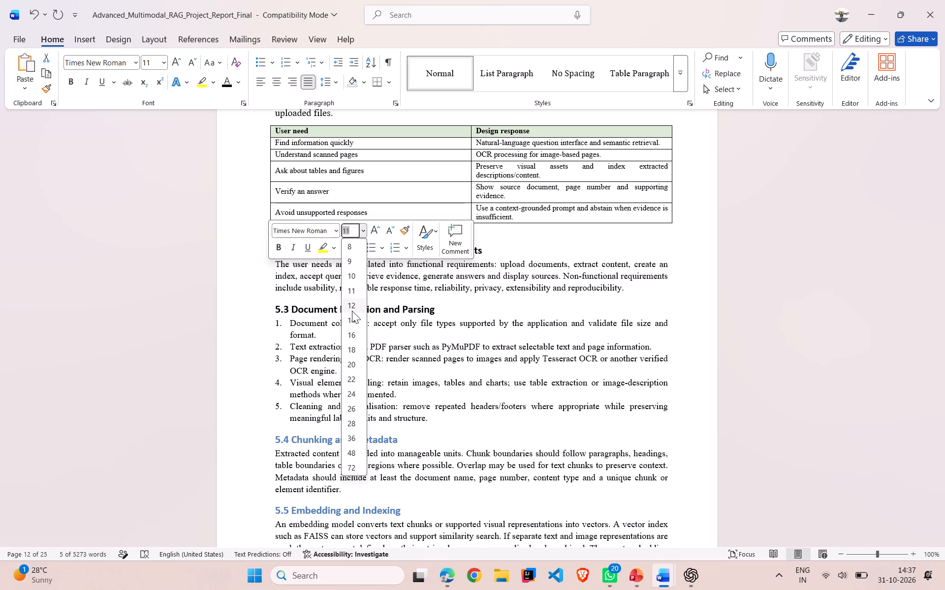
pyautogui.click(352, 311)
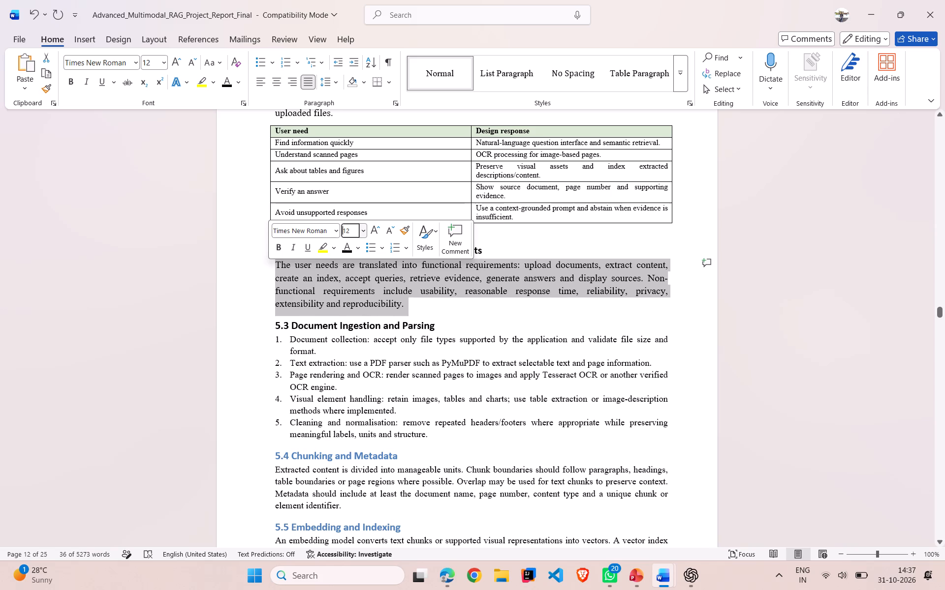
pyautogui.moveTo(429, 439); pyautogui.dragTo(286, 341)
pyautogui.click(380, 303)
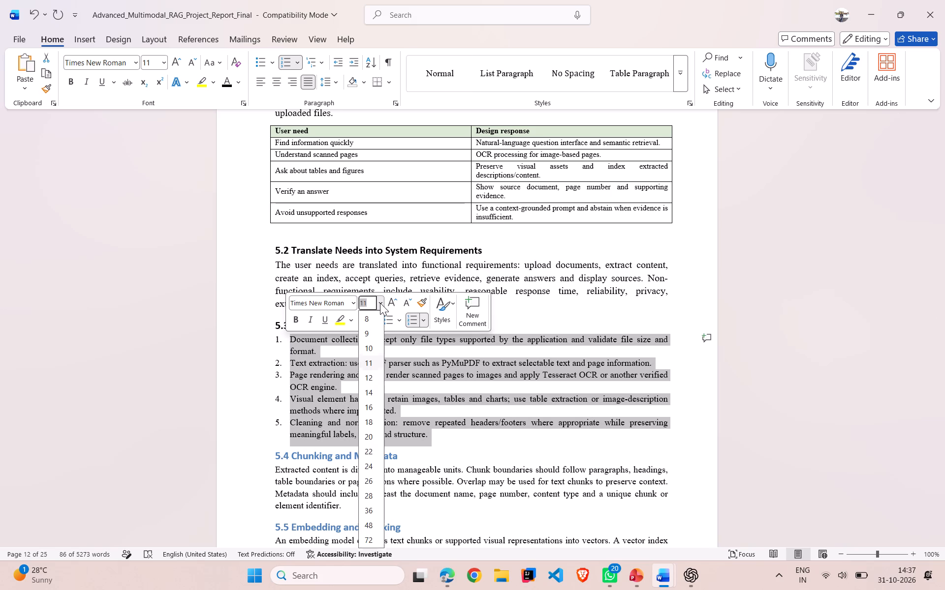
pyautogui.click(370, 379)
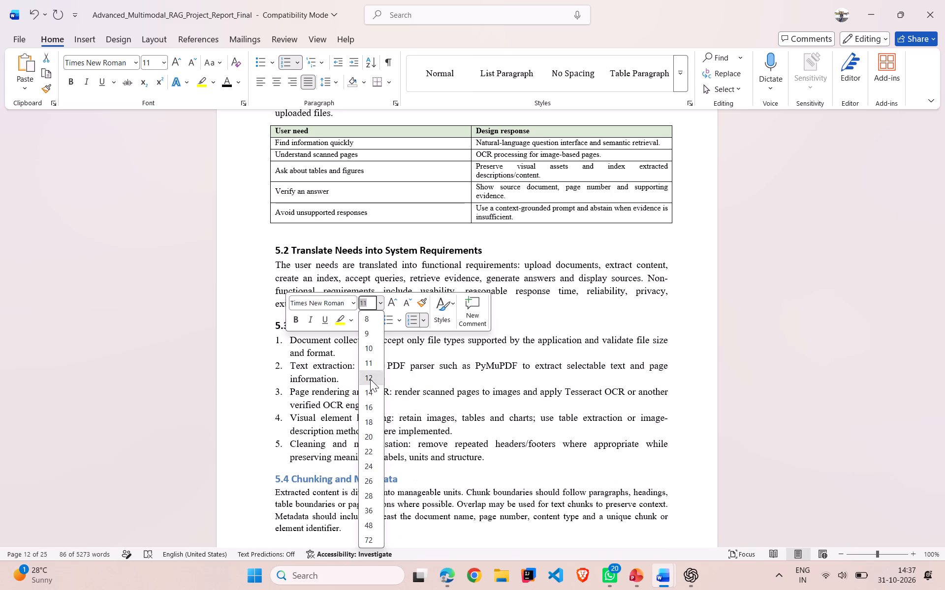
pyautogui.click(438, 403)
# Recolour the subheading 5.4 Chunking and Metadata in black and set its body paragraph to 12 pt.
pyautogui.scroll(-1, 438, 403)
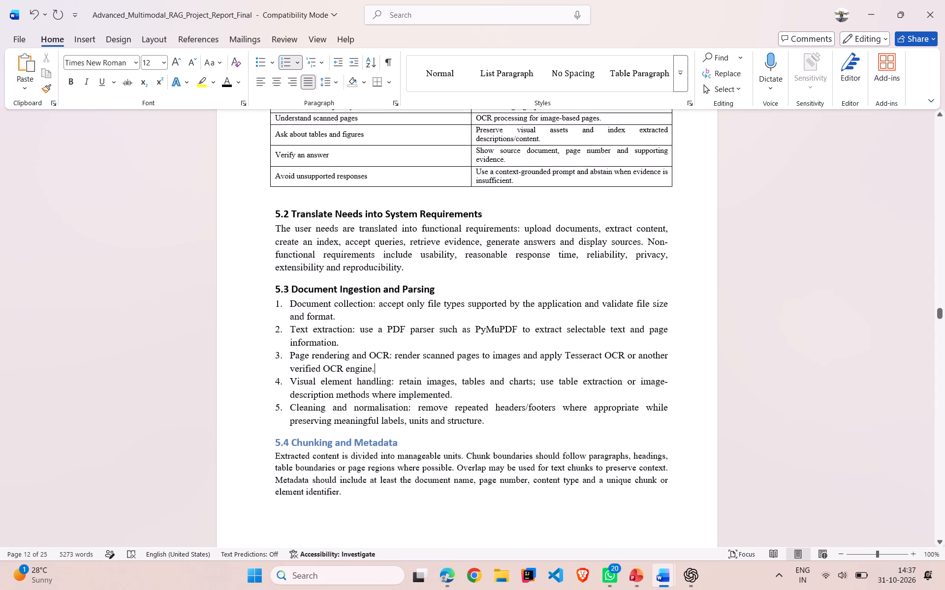
pyautogui.scroll(-1, 438, 403)
pyautogui.moveTo(401, 312); pyautogui.dragTo(269, 307)
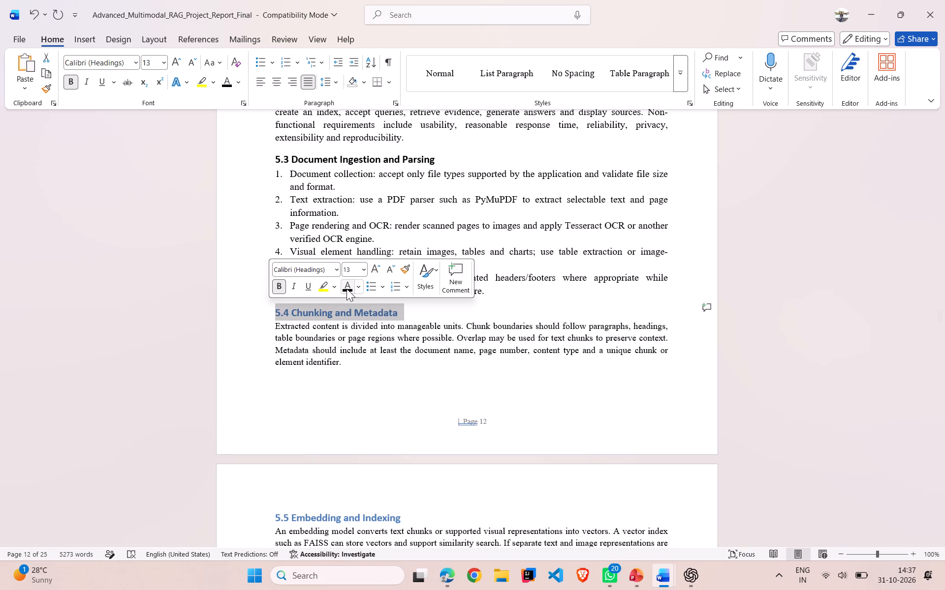
pyautogui.click(346, 289)
pyautogui.moveTo(343, 366); pyautogui.dragTo(272, 329)
pyautogui.click(364, 290)
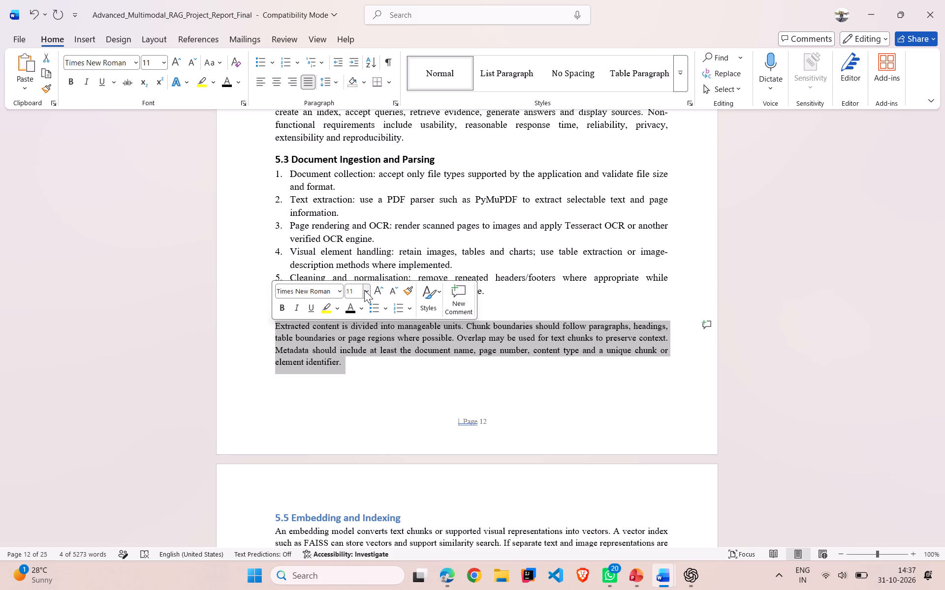
pyautogui.click(354, 367)
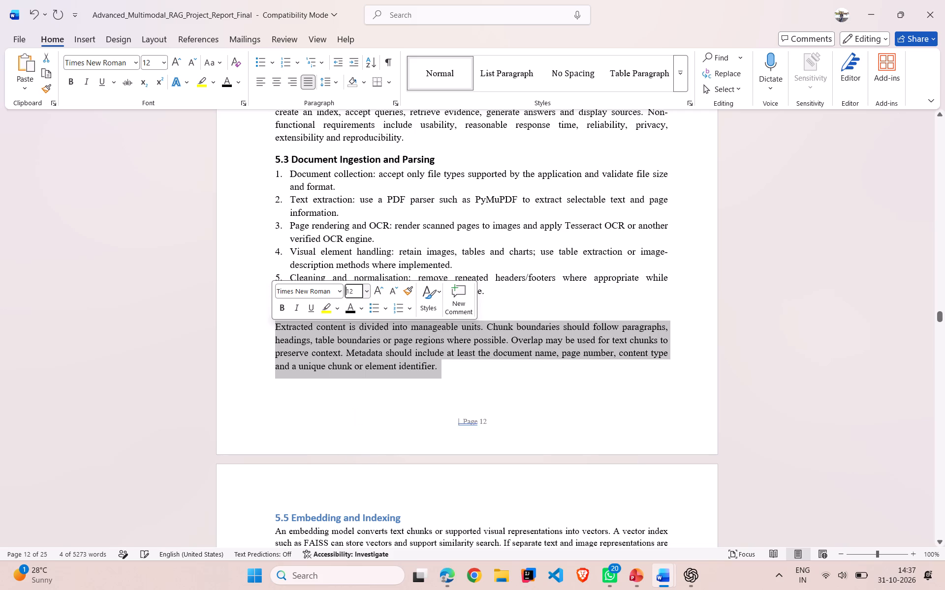
pyautogui.click(371, 397)
# Recolour the subheading 5.5 Embedding and Indexing in black and set its body paragraph to 12 pt.
pyautogui.scroll(-2, 371, 397)
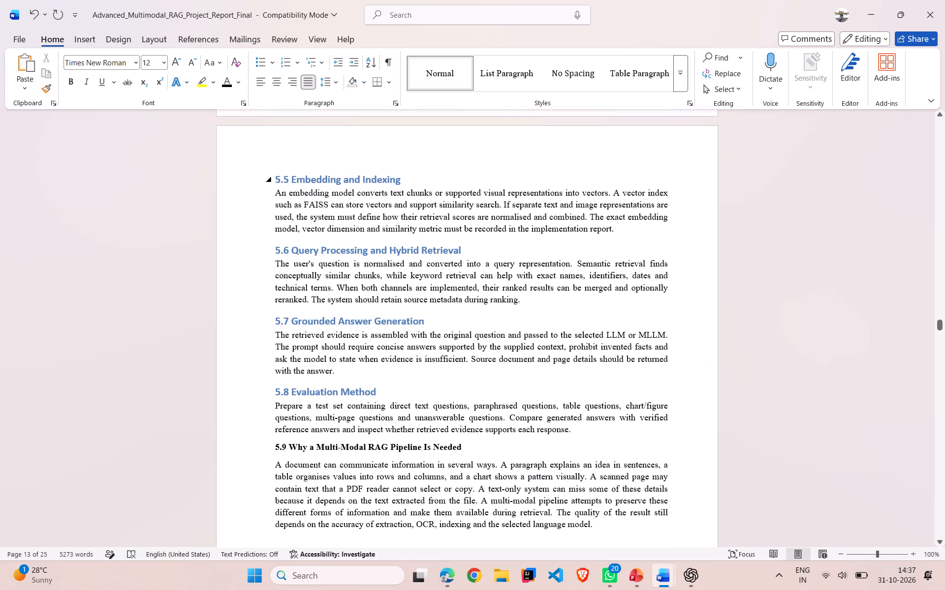
pyautogui.moveTo(409, 179); pyautogui.dragTo(268, 168)
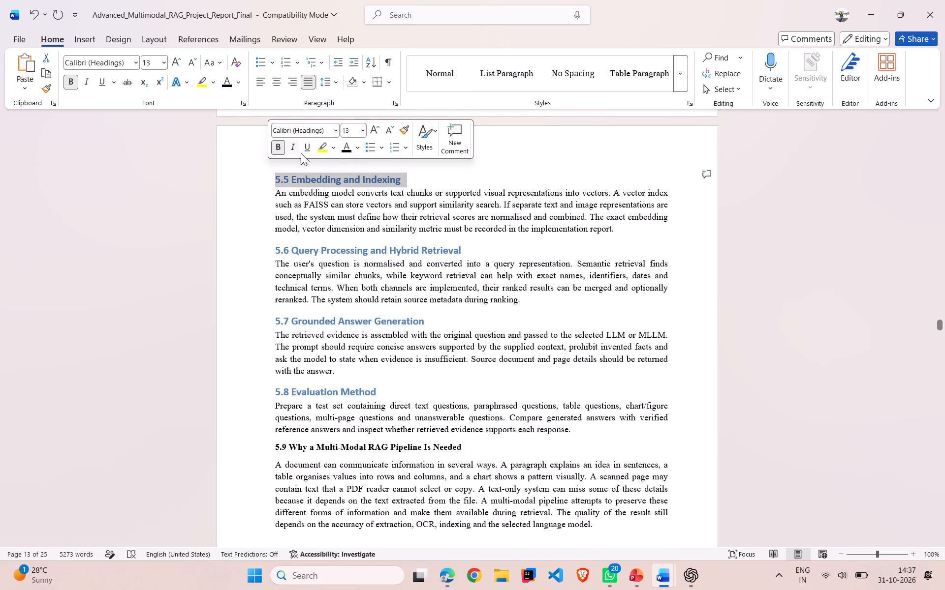
pyautogui.click(346, 147)
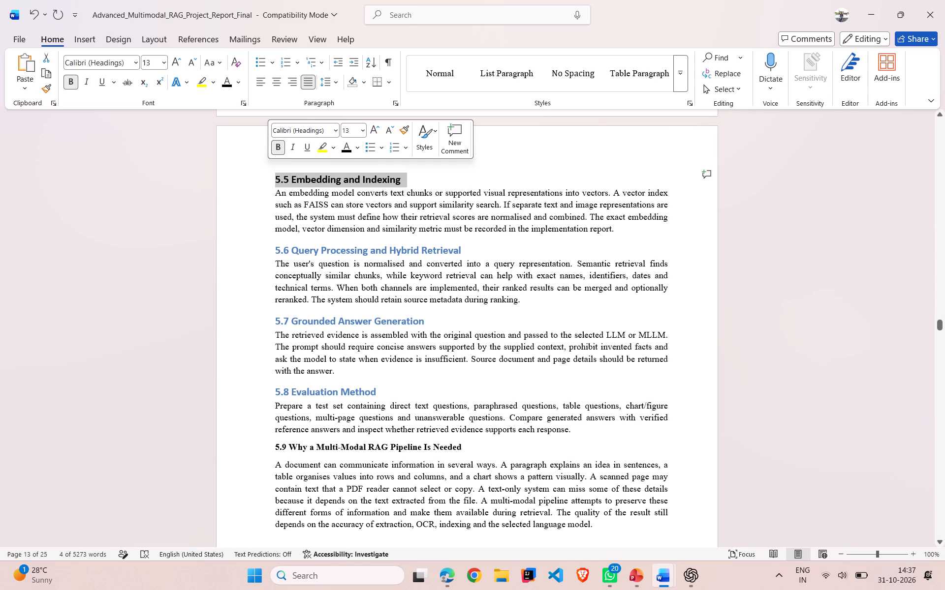
pyautogui.moveTo(619, 231); pyautogui.dragTo(256, 197)
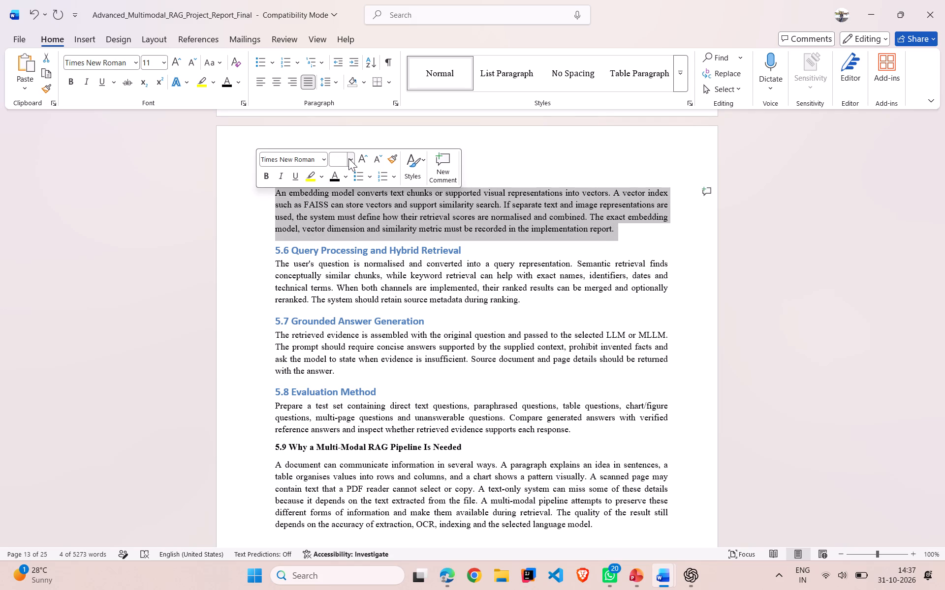
pyautogui.click(348, 158)
pyautogui.click(339, 234)
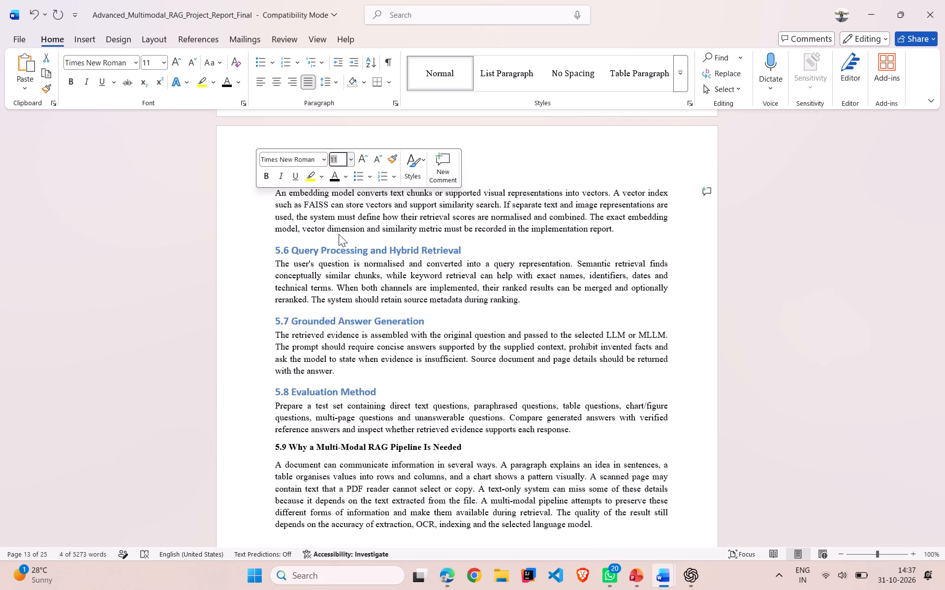
# Recolour the subheadings 5.6 Query Processing and Hybrid Retrieval, 5.7 Grounded Answer Generation and 5.8 Evaluation Method in black.
pyautogui.moveTo(465, 268); pyautogui.dragTo(363, 266)
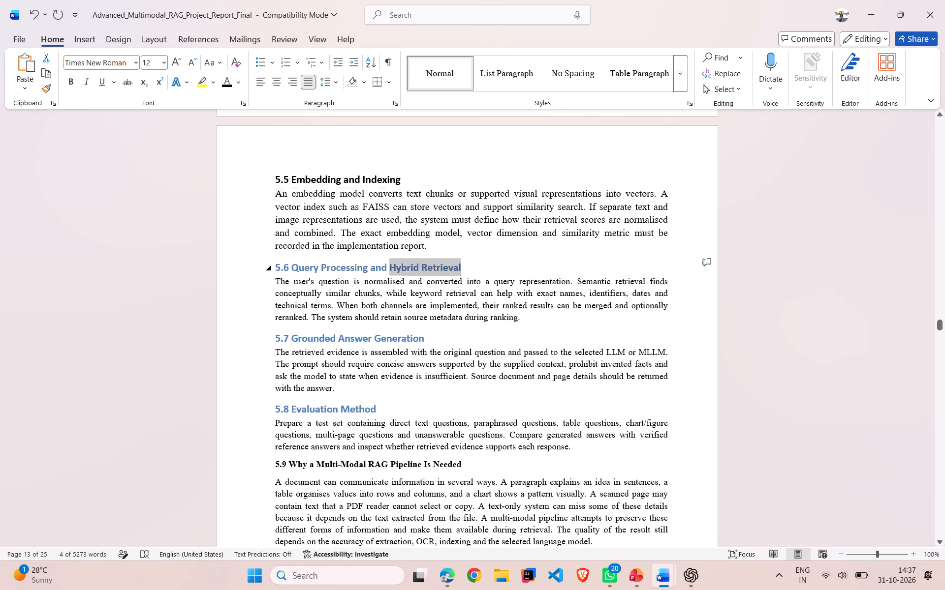
pyautogui.moveTo(363, 266); pyautogui.dragTo(261, 261)
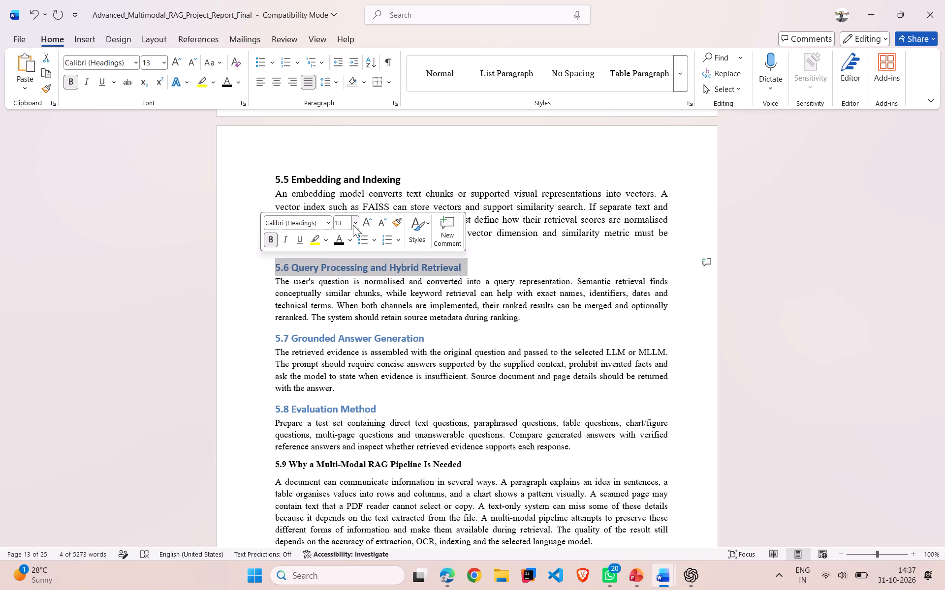
pyautogui.click(340, 238)
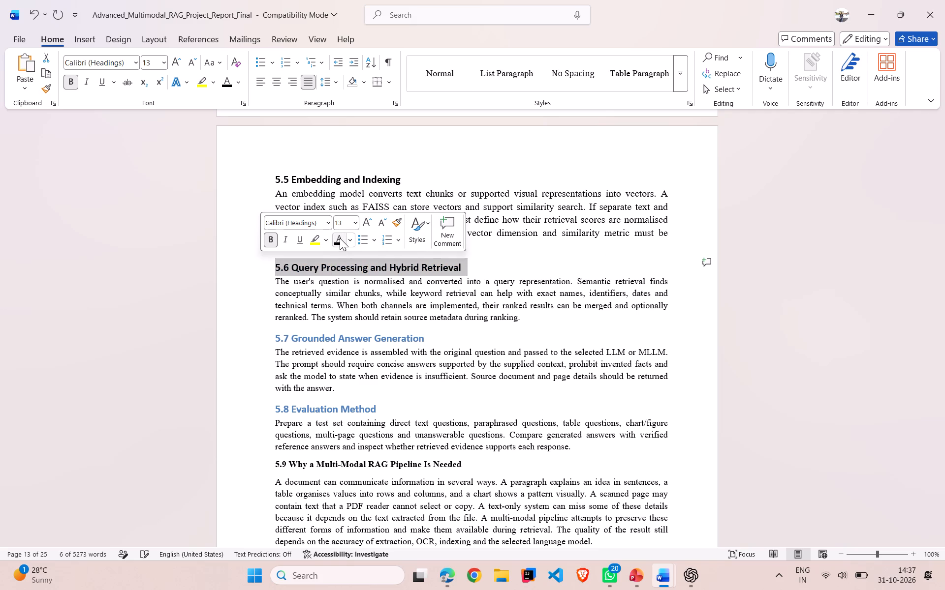
pyautogui.moveTo(427, 340); pyautogui.dragTo(287, 323)
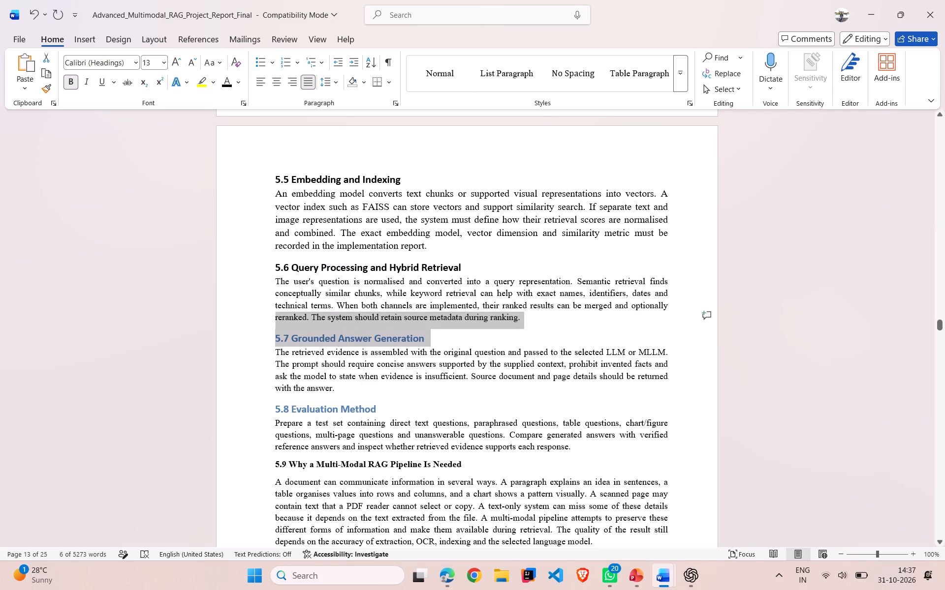
pyautogui.moveTo(287, 323); pyautogui.dragTo(271, 336)
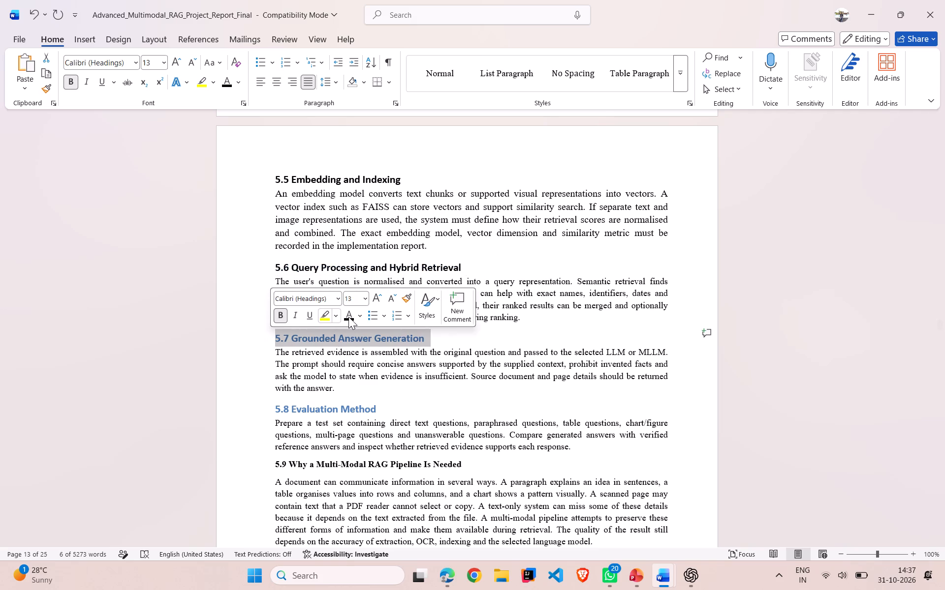
pyautogui.click(349, 317)
pyautogui.moveTo(382, 410); pyautogui.dragTo(304, 408)
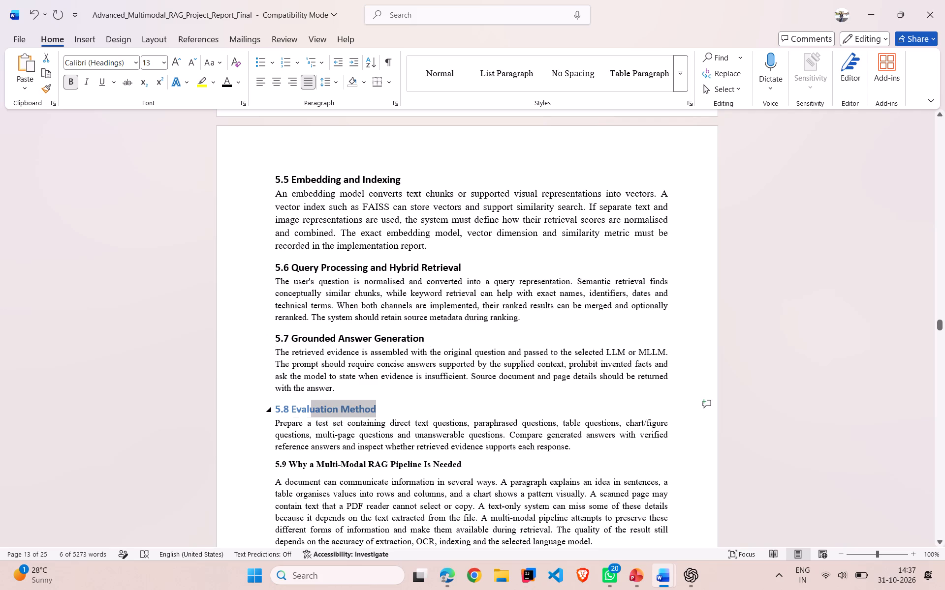
pyautogui.moveTo(304, 408); pyautogui.dragTo(273, 409)
pyautogui.click(350, 386)
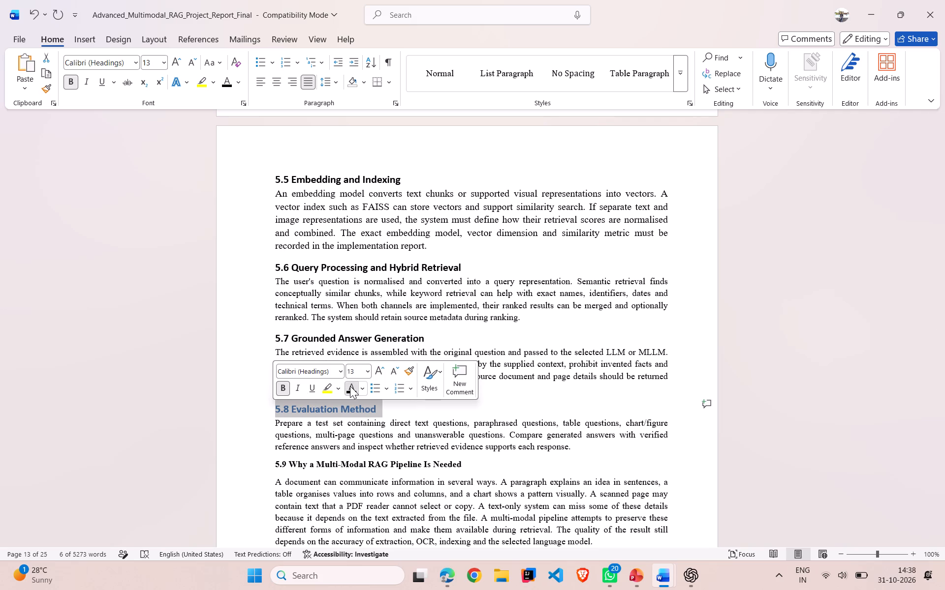
# Set the body paragraphs under subheadings 5.6, 5.7 and 5.8 to 12 pt.
pyautogui.moveTo(524, 318); pyautogui.dragTo(404, 296)
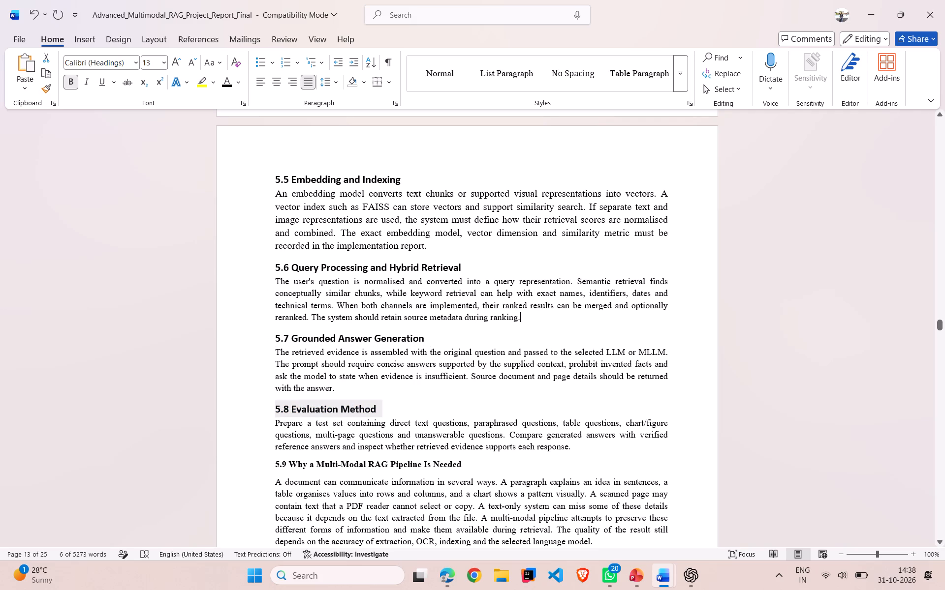
pyautogui.moveTo(404, 296); pyautogui.dragTo(277, 284)
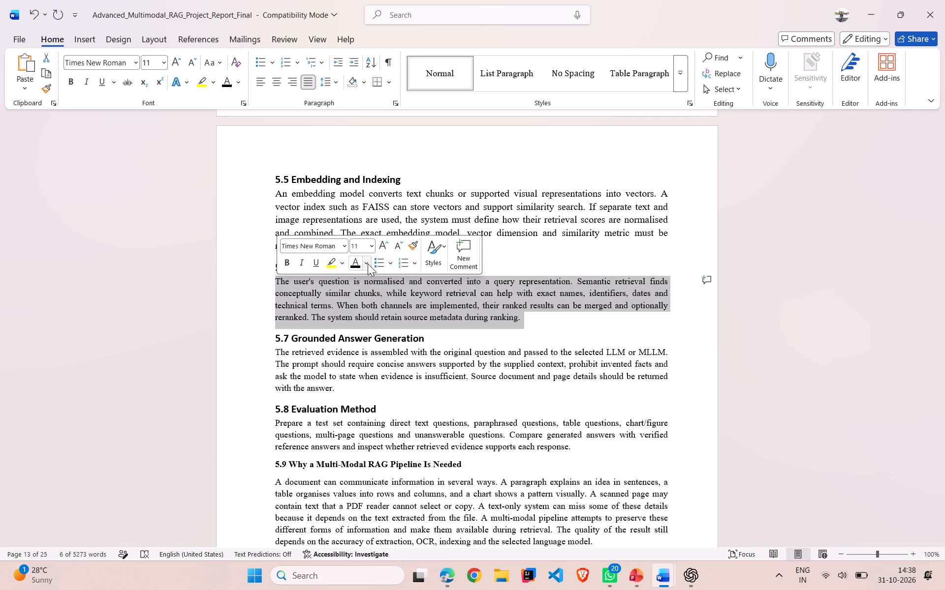
pyautogui.click(370, 248)
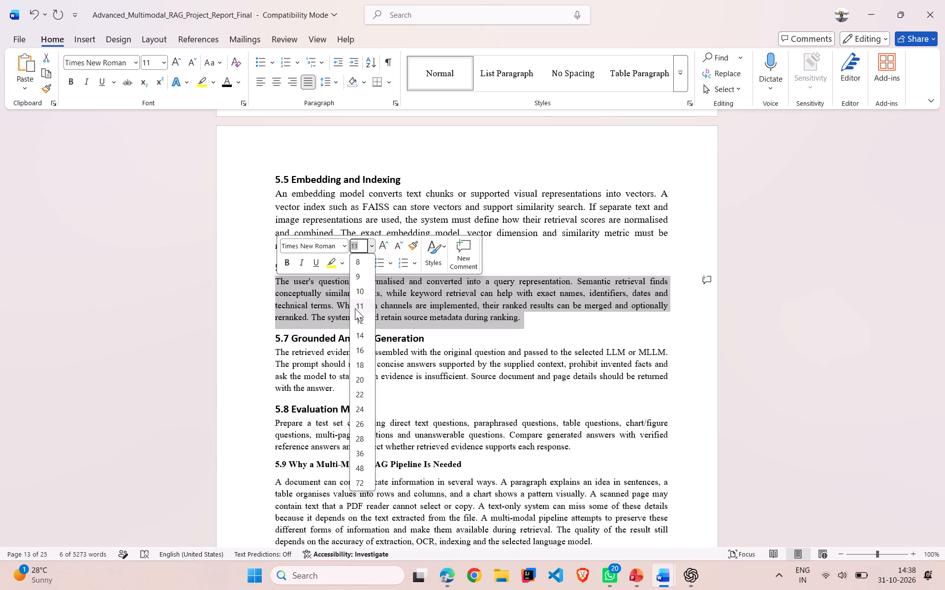
pyautogui.click(359, 322)
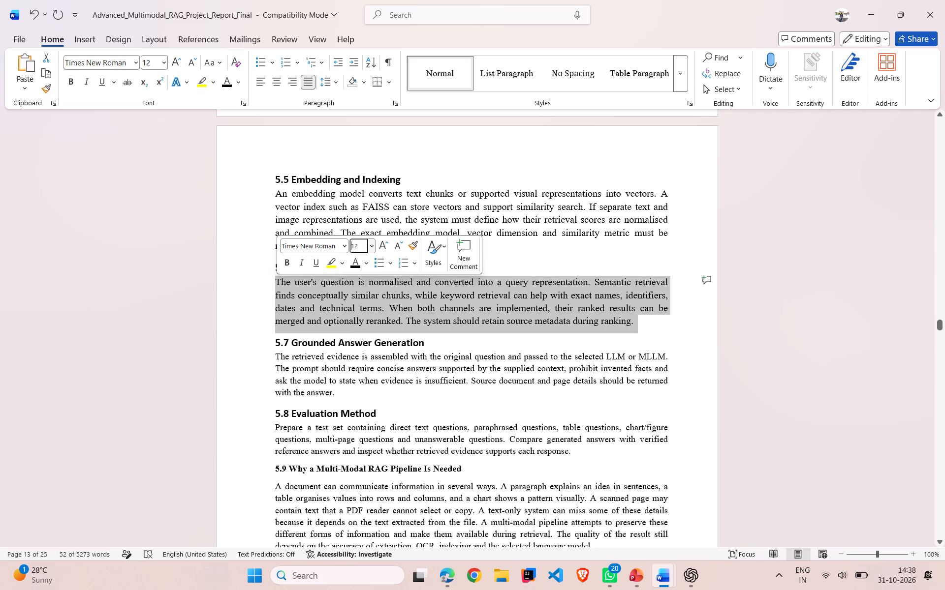
pyautogui.moveTo(334, 394); pyautogui.dragTo(280, 358)
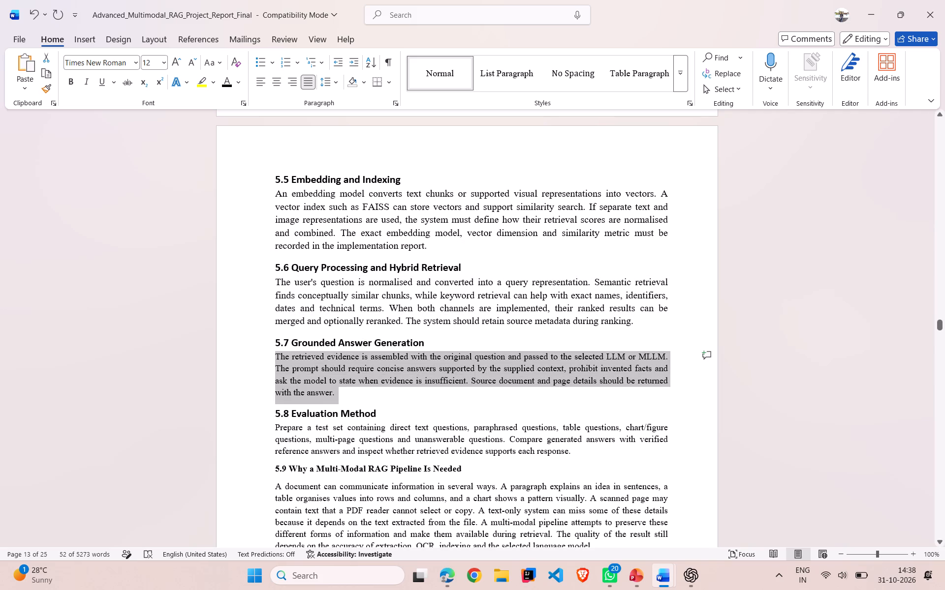
pyautogui.click(374, 322)
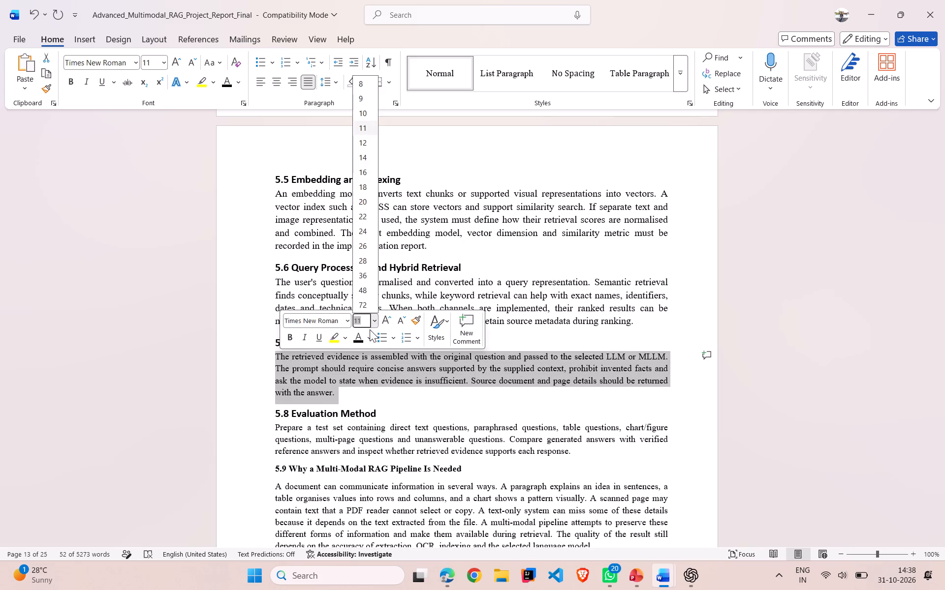
pyautogui.click(364, 141)
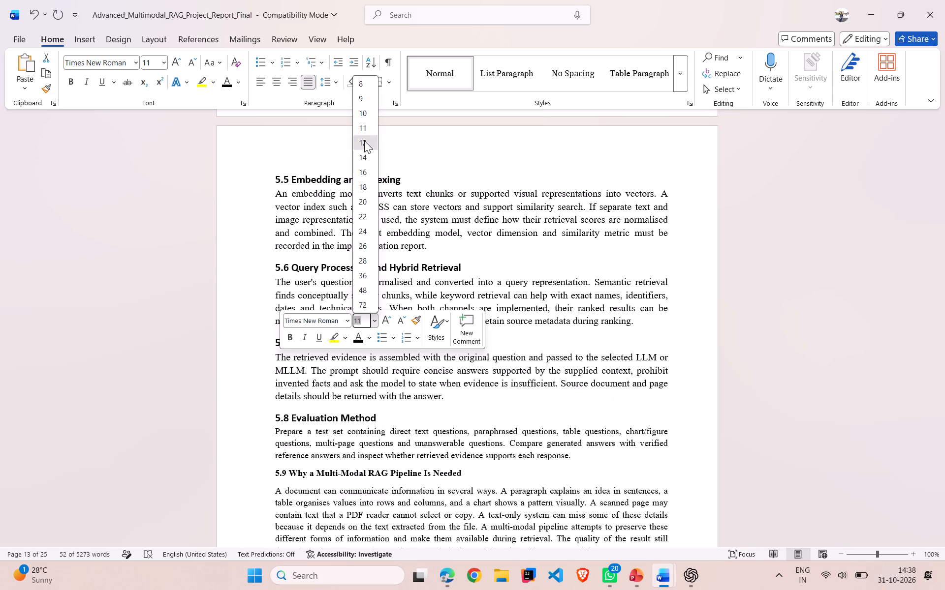
pyautogui.click(384, 403)
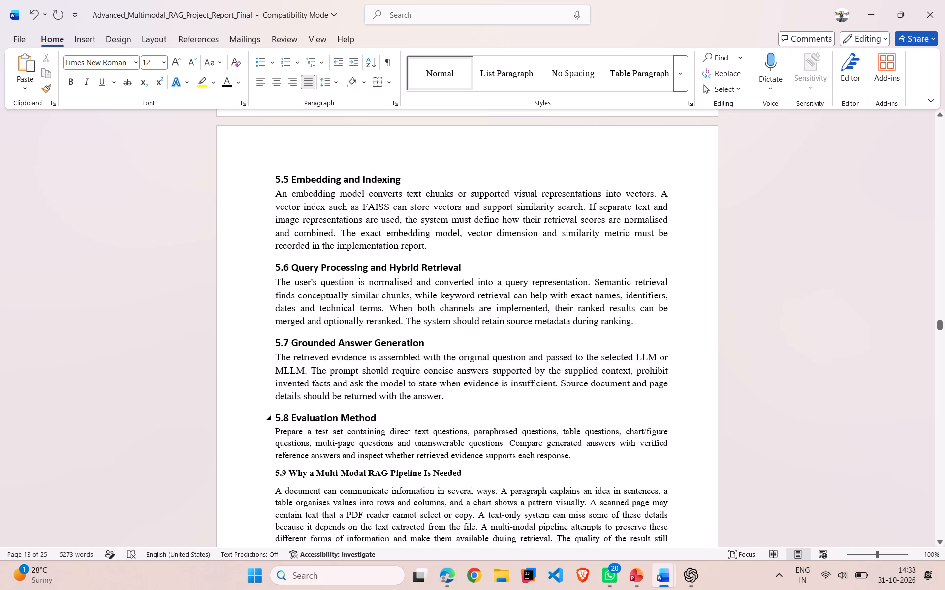
pyautogui.scroll(-1, 389, 424)
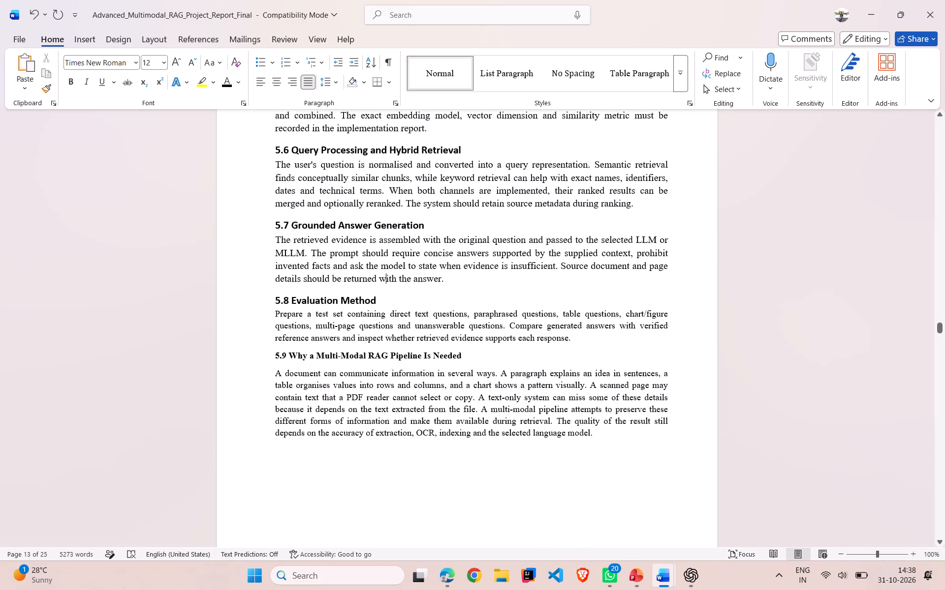
pyautogui.moveTo(573, 338); pyautogui.dragTo(276, 316)
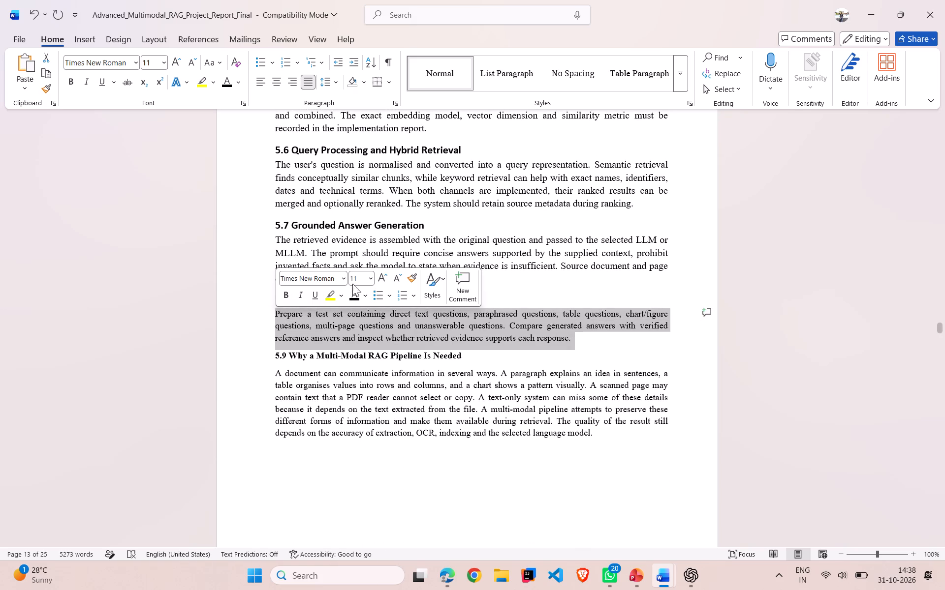
pyautogui.click(367, 282)
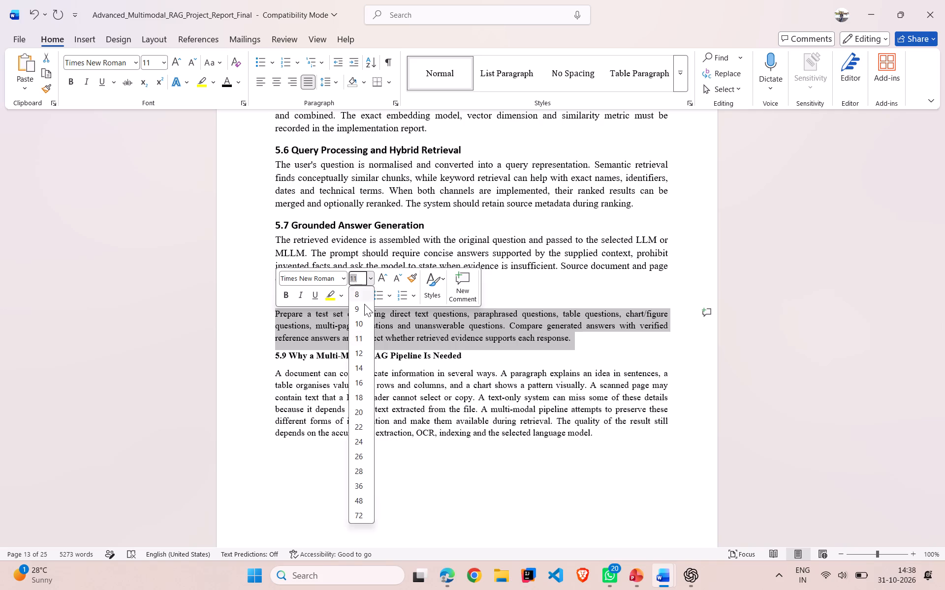
pyautogui.click(359, 356)
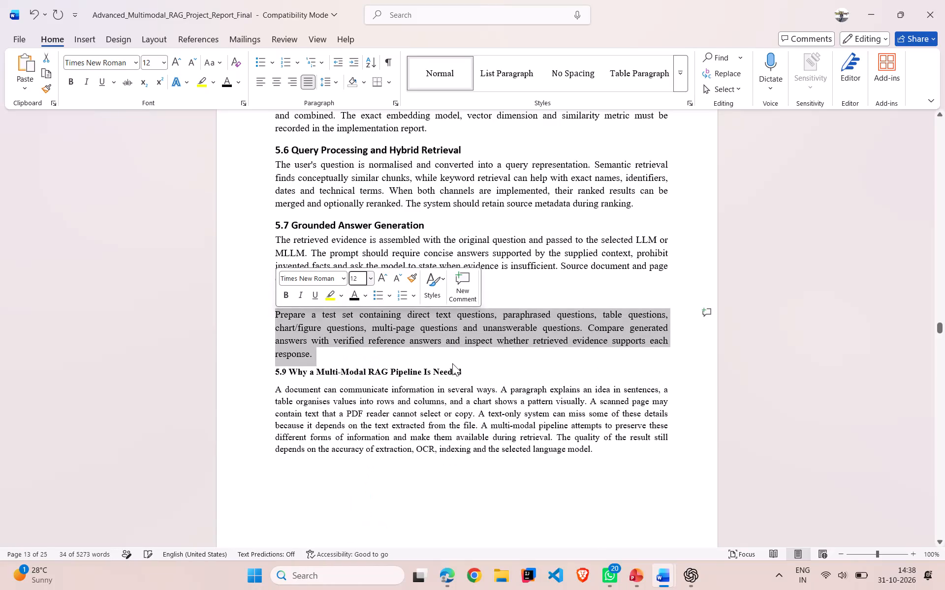
# Set the subheading 5.9 Why a Multi-Modal RAG Pipeline Is Needed and its body paragraph to 12 pt.
pyautogui.moveTo(472, 373); pyautogui.dragTo(255, 370)
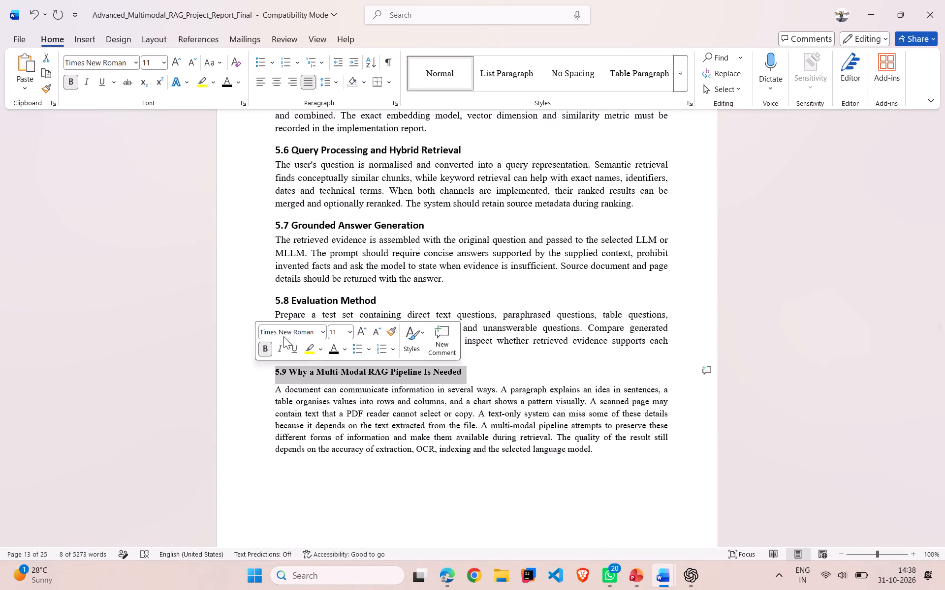
pyautogui.click(348, 333)
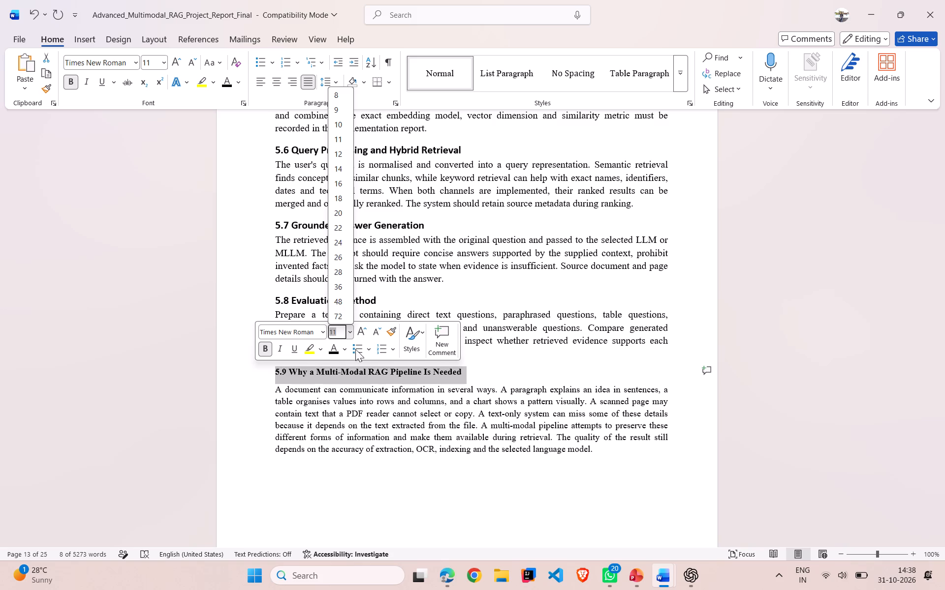
pyautogui.click(342, 151)
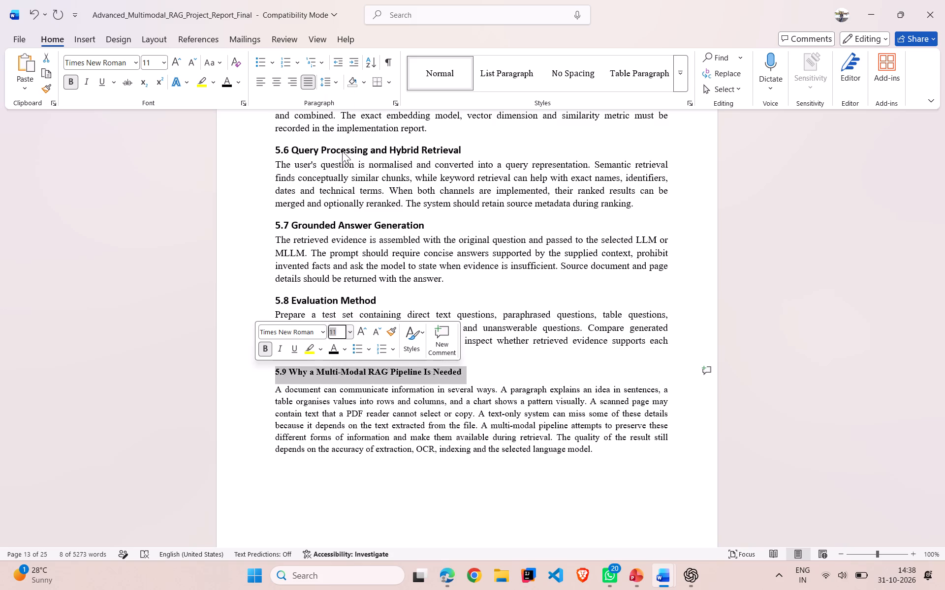
pyautogui.click(499, 461)
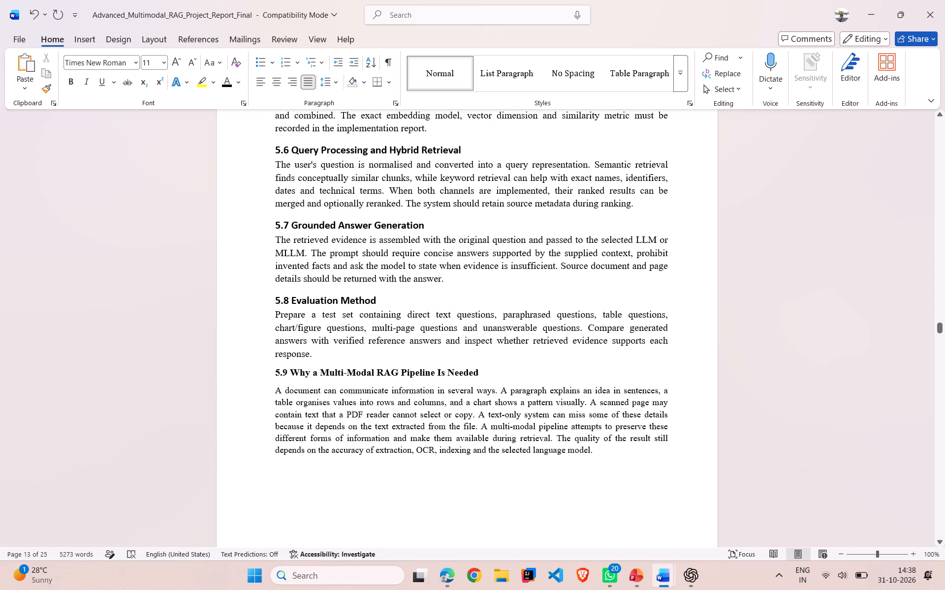
pyautogui.moveTo(596, 451); pyautogui.dragTo(270, 388)
pyautogui.click(364, 353)
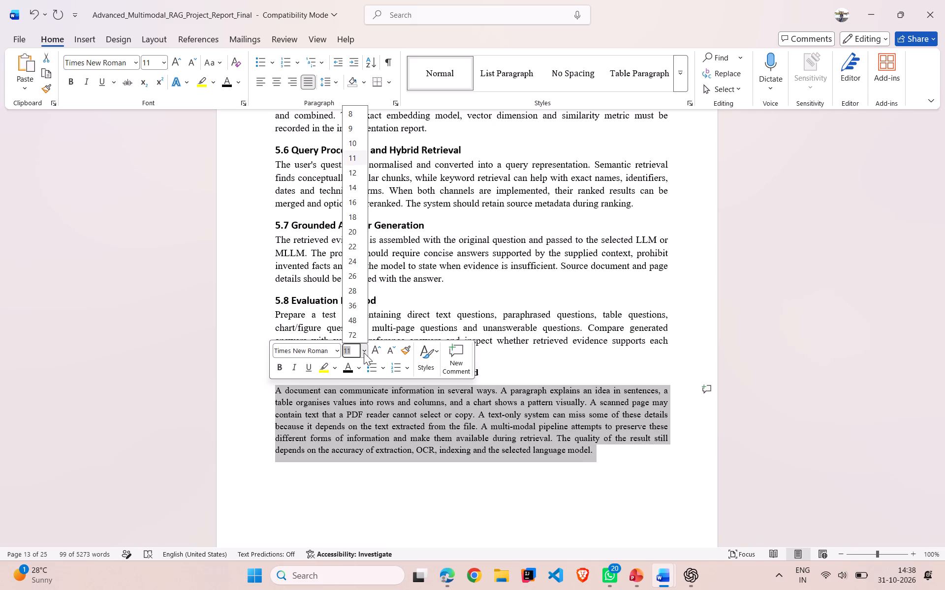
pyautogui.click(353, 174)
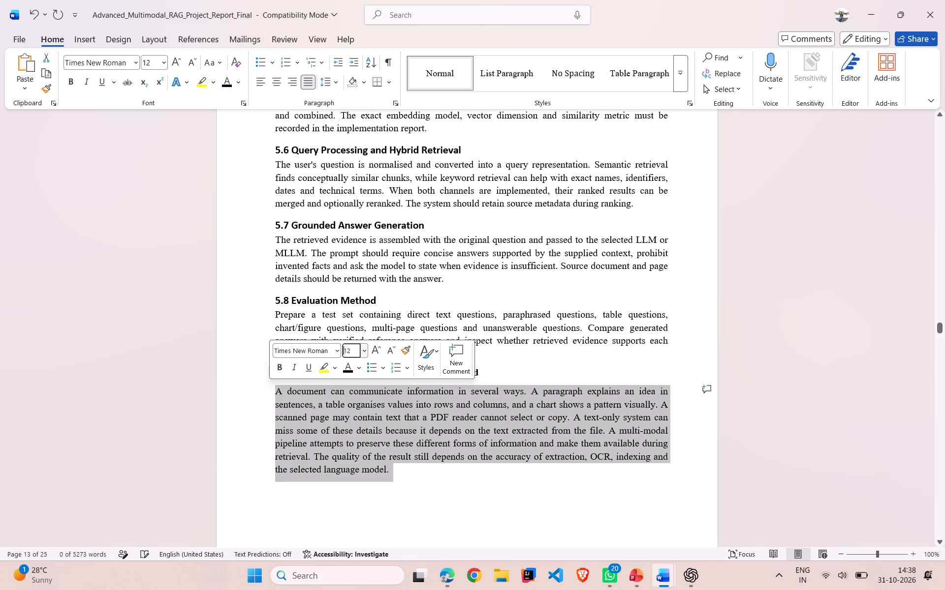
pyautogui.click(435, 490)
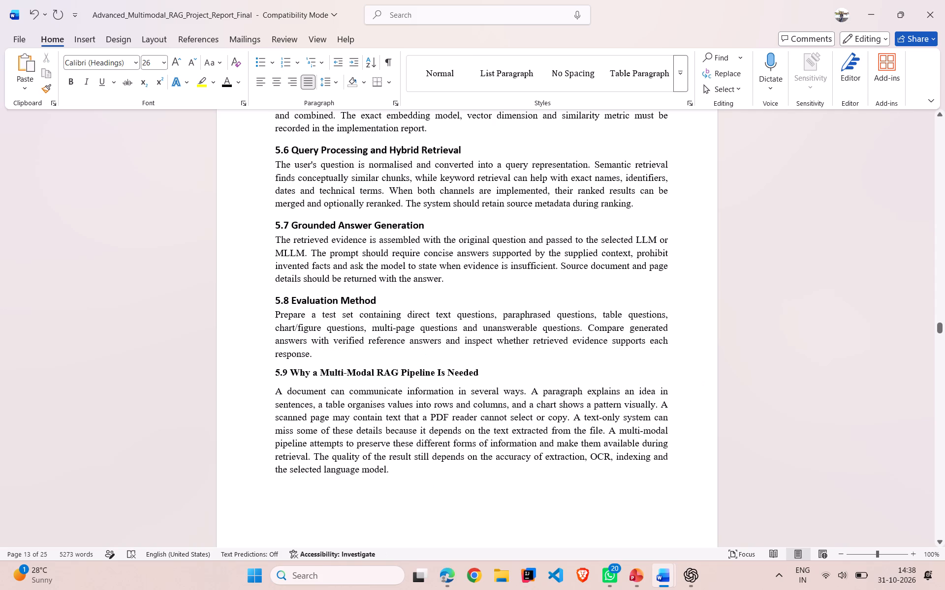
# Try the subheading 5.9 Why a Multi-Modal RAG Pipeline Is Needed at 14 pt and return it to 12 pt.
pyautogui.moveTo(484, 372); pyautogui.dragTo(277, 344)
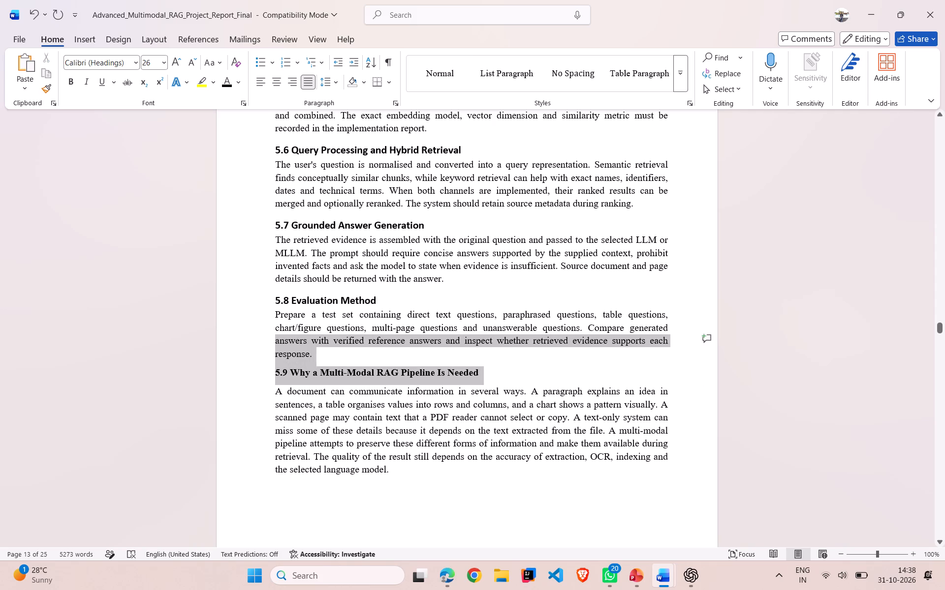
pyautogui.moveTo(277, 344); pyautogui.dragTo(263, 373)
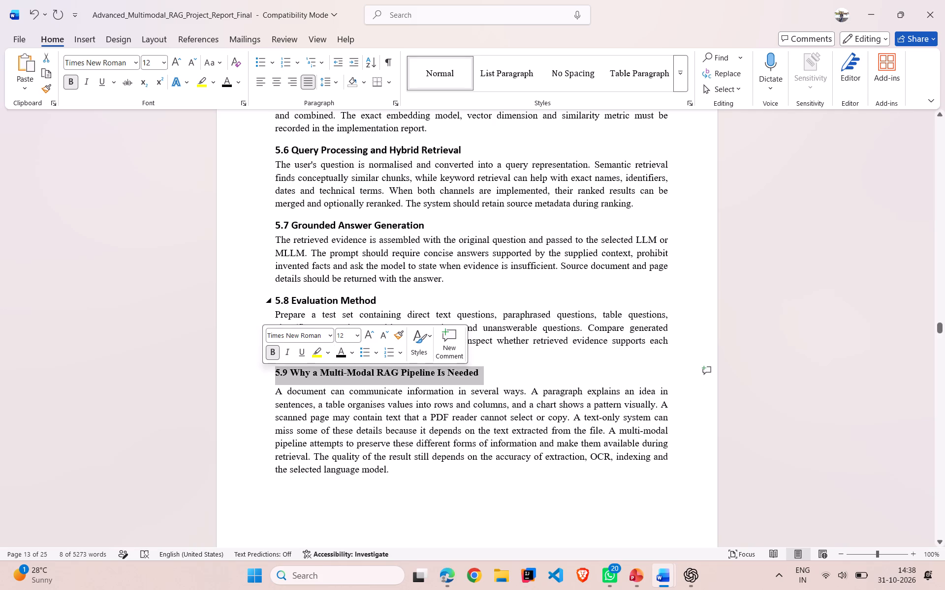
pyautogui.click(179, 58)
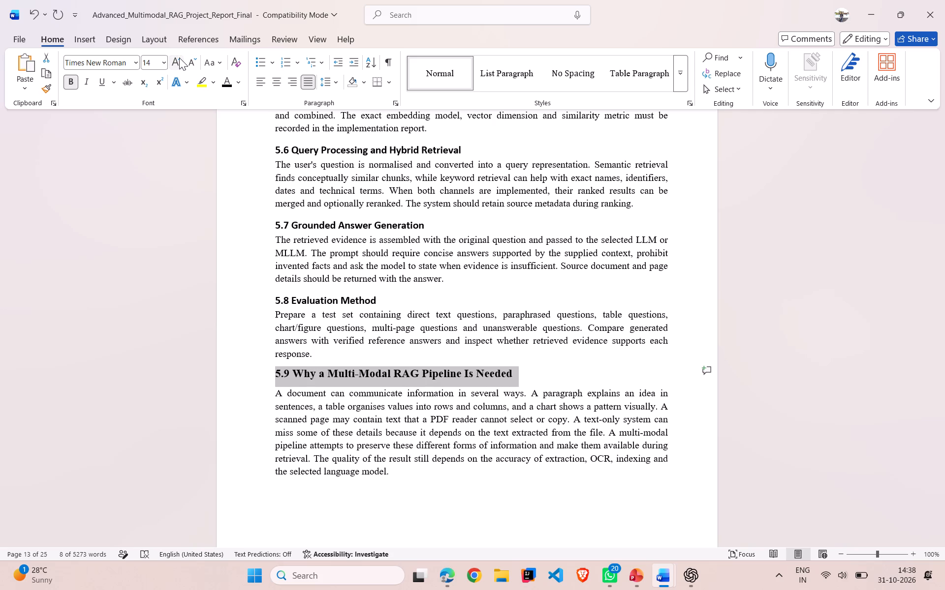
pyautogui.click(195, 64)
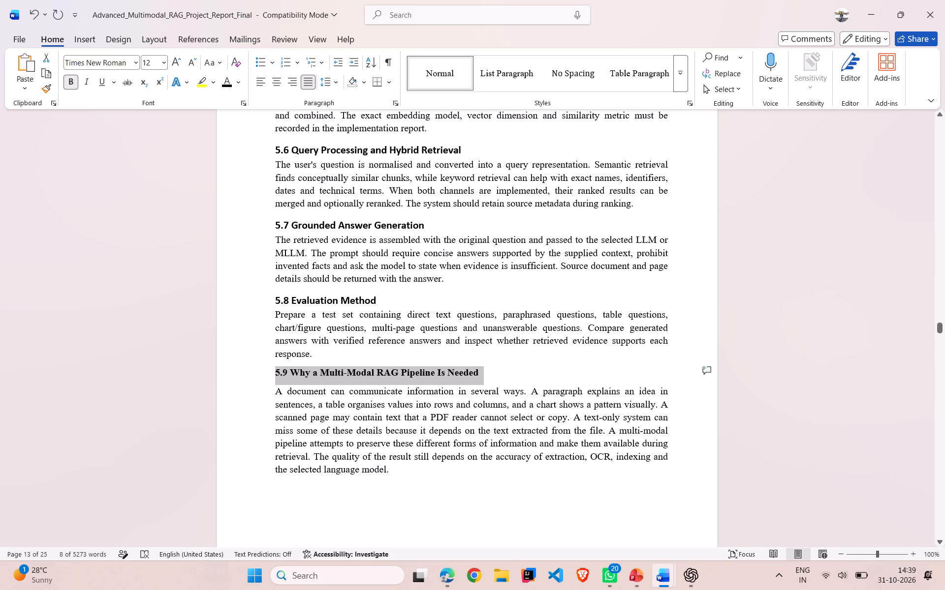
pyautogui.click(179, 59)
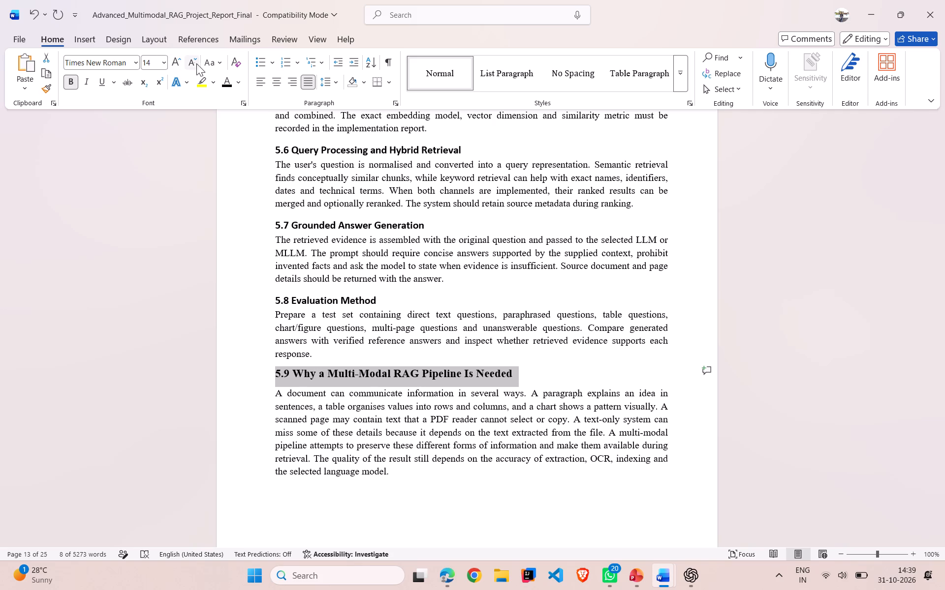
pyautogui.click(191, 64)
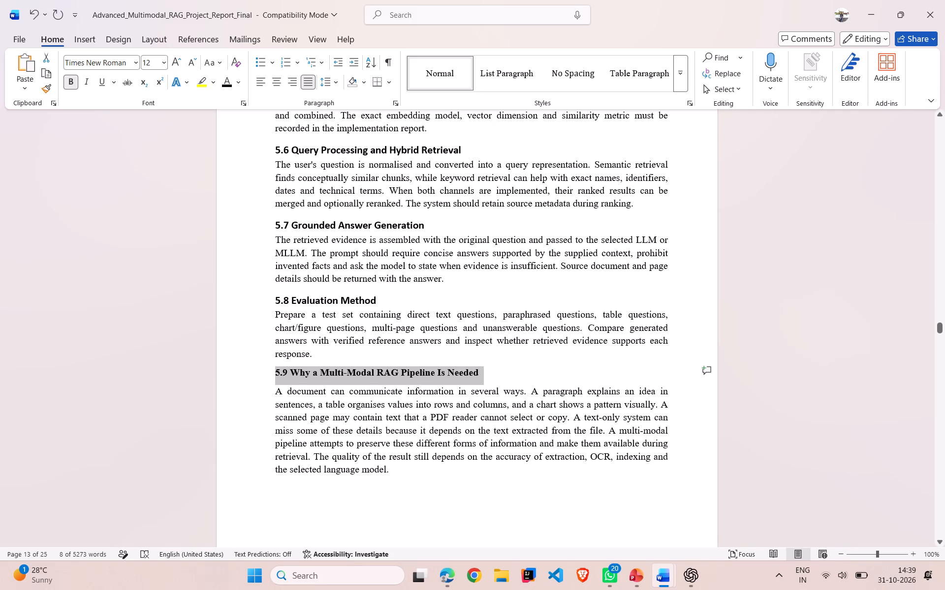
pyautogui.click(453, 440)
# Remove the surplus blank lines above the chapter heading 6. Requirements, Tools and Technologies, keeping the heading at the start of page 14.
pyautogui.scroll(-3, 453, 440)
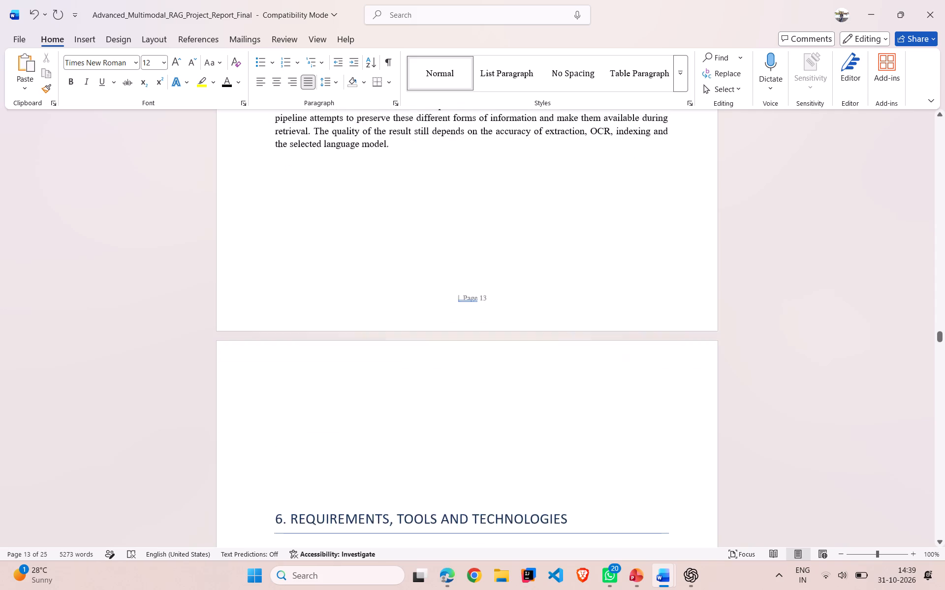
pyautogui.scroll(-1, 453, 440)
pyautogui.click(276, 208)
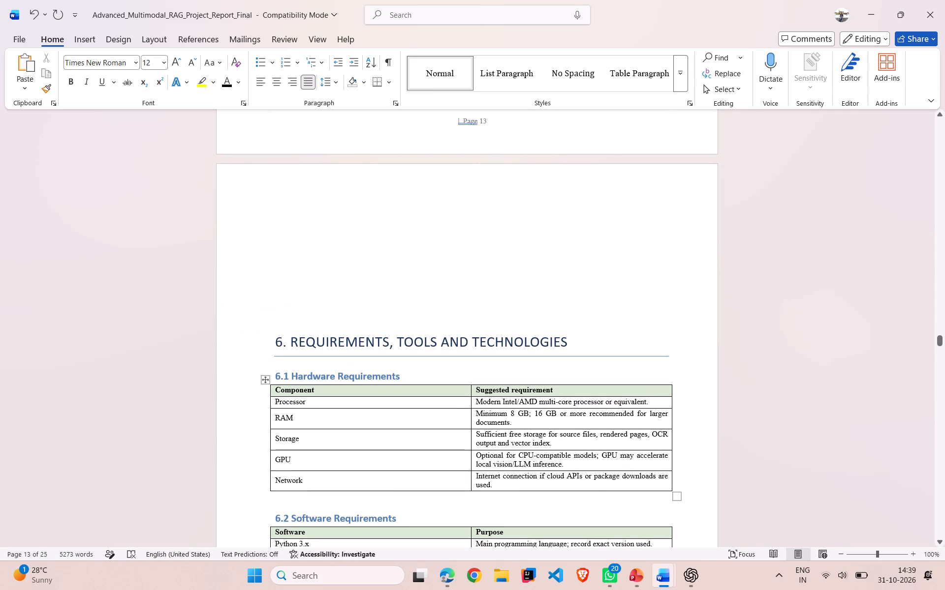
pyautogui.press('BackSpace')
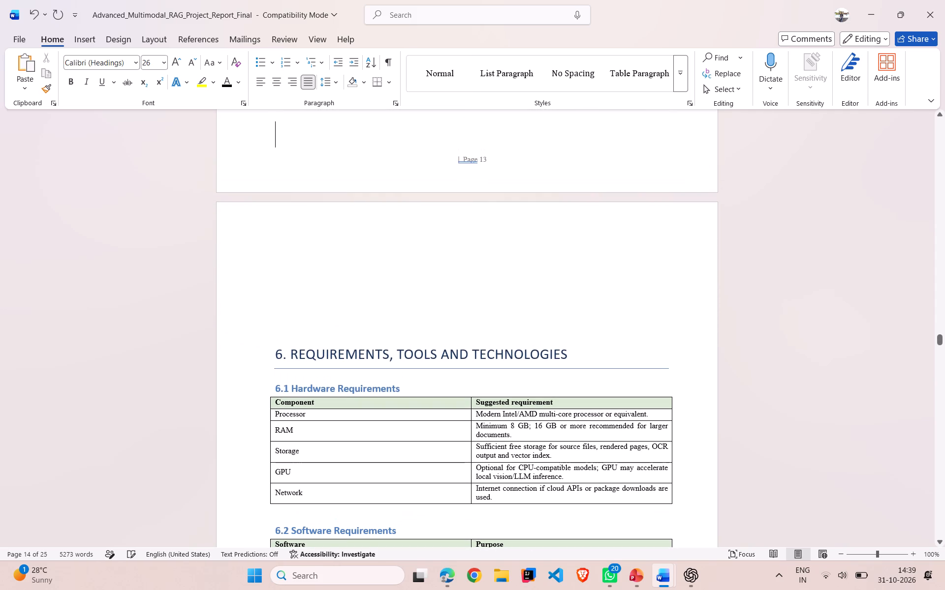
pyautogui.press('Delete')
pyautogui.press('Delete')
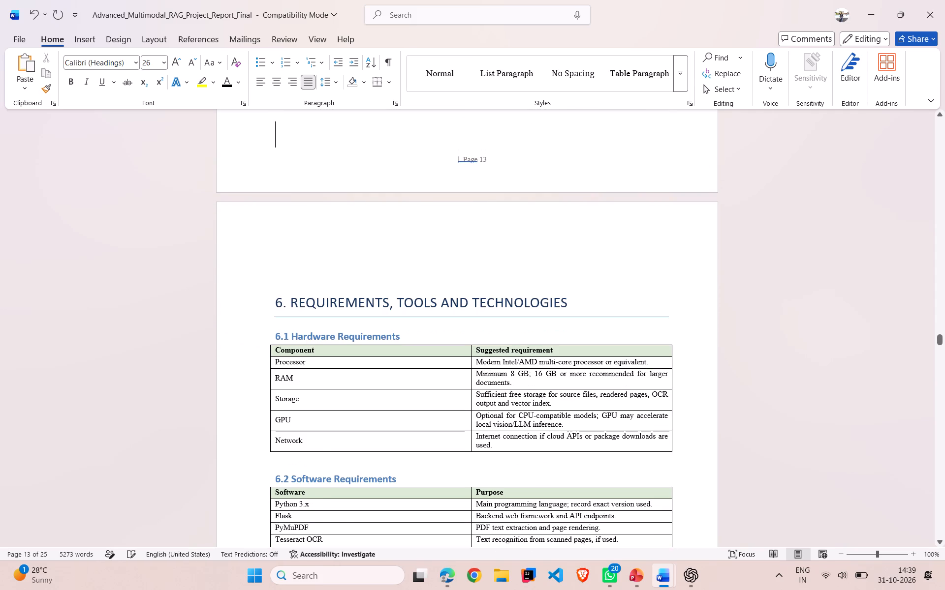
pyautogui.press('Delete')
pyautogui.press('Delete')
pyautogui.press('Delete')
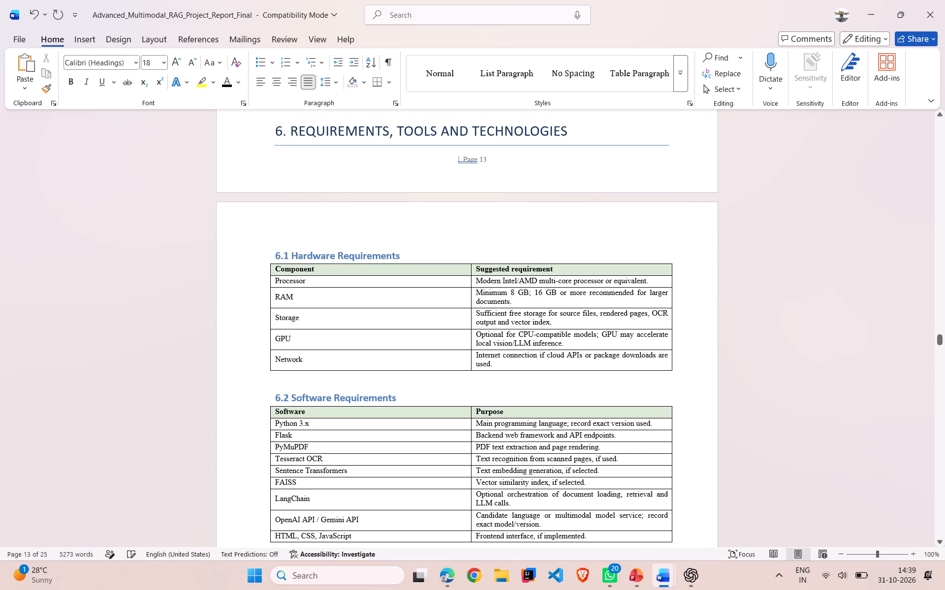
pyautogui.press('Return')
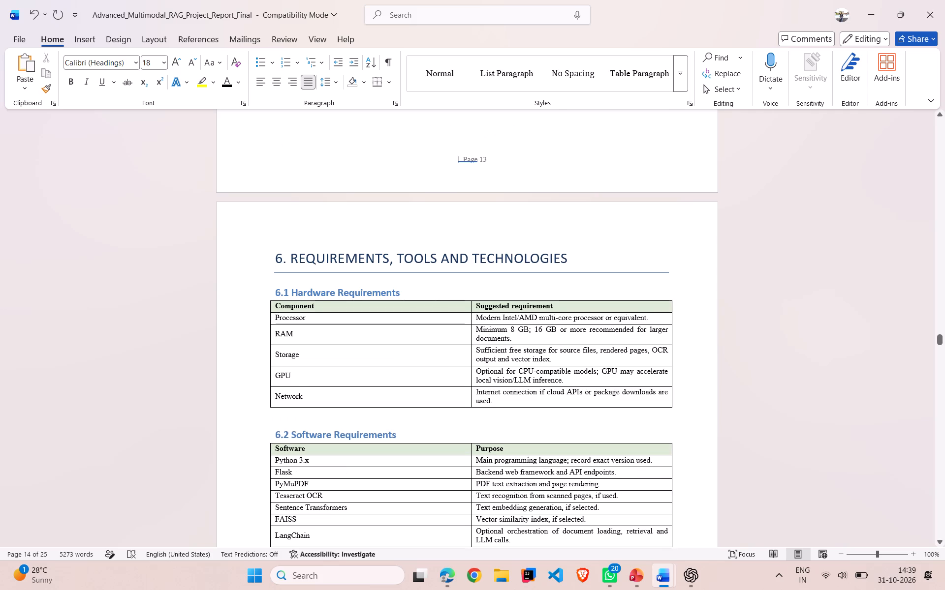
# Make the chapter heading 6. Requirements, Tools and Technologies black and bold.
pyautogui.moveTo(571, 260); pyautogui.dragTo(247, 252)
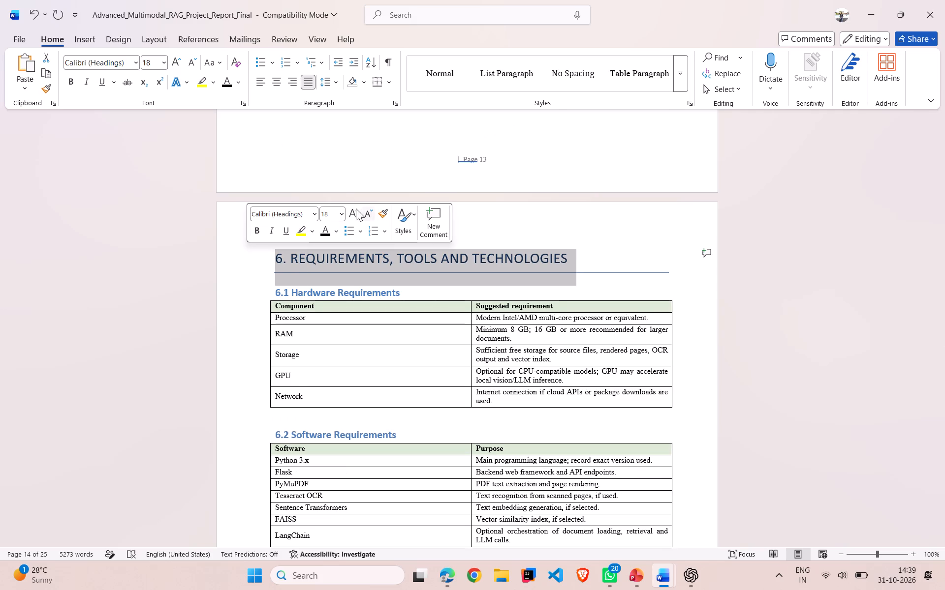
pyautogui.click(325, 230)
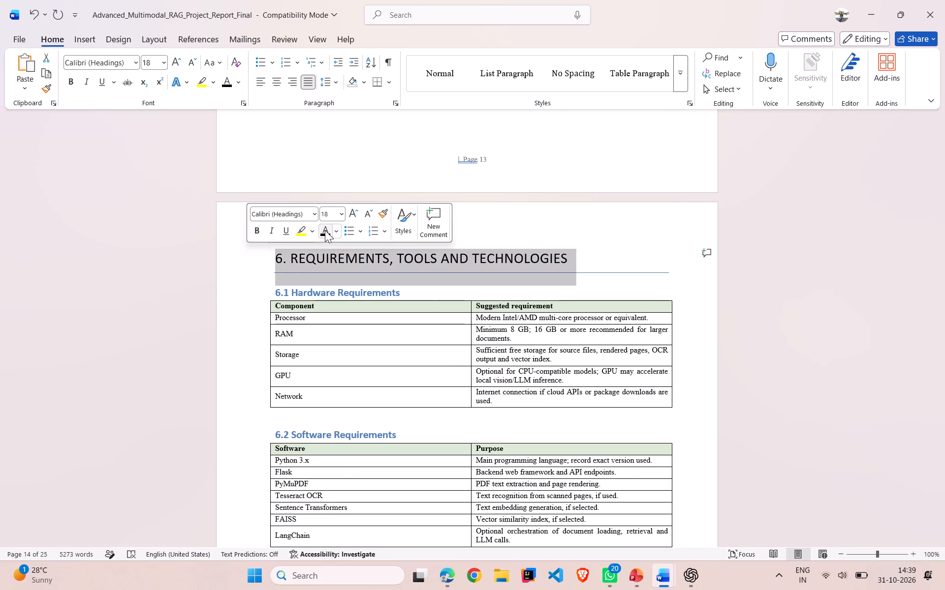
pyautogui.click(256, 229)
pyautogui.click(265, 213)
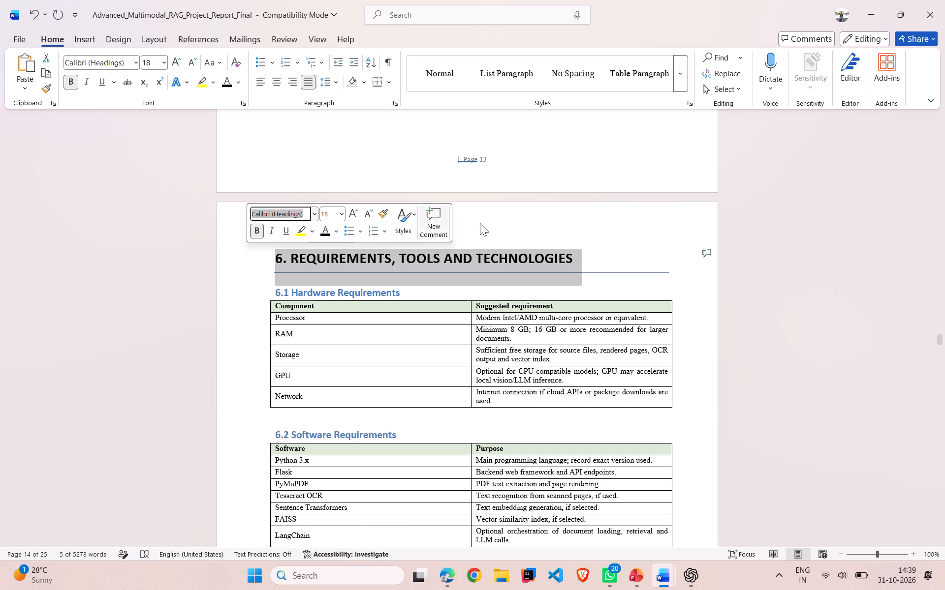
pyautogui.click(598, 243)
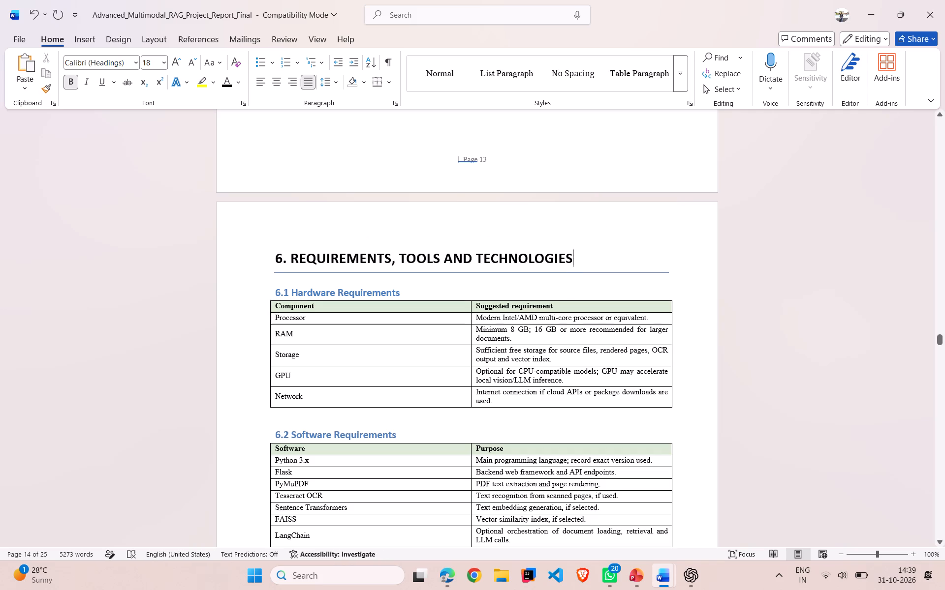
# Recolour the subheadings 6.1 Hardware Requirements, 6.2 Software Requirements and 6.3 Dataset / Knowledge Sources in black.
pyautogui.moveTo(408, 292); pyautogui.dragTo(261, 295)
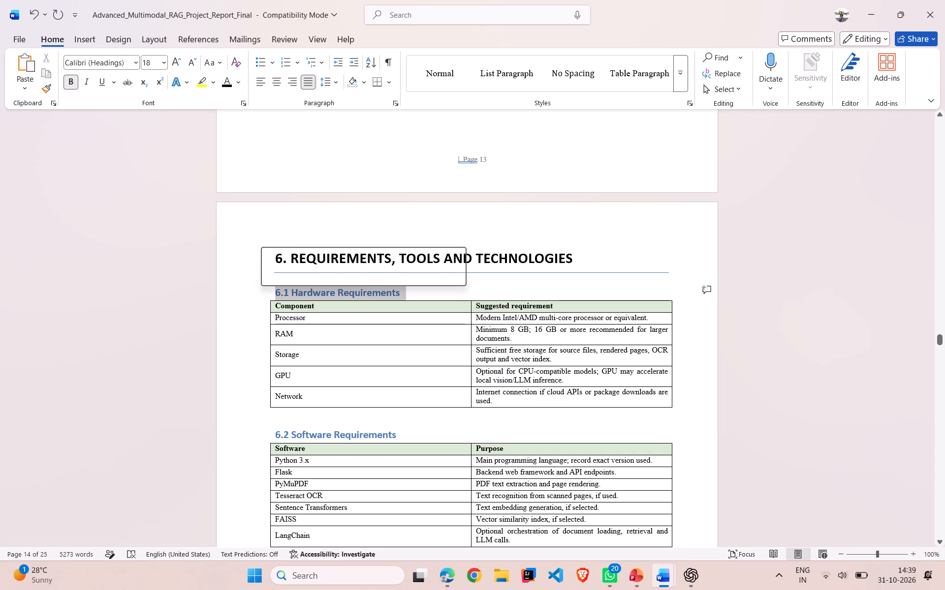
pyautogui.click(339, 275)
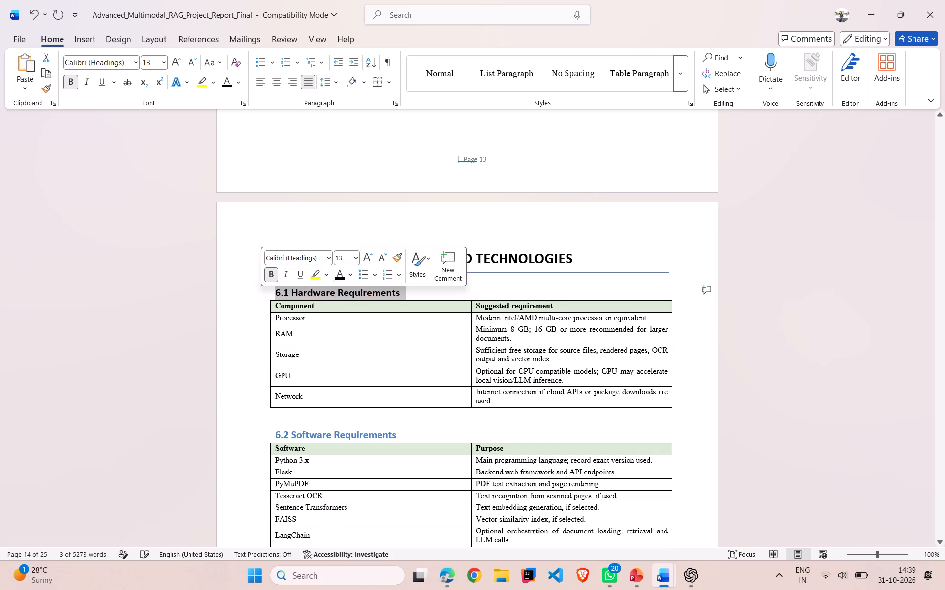
pyautogui.scroll(-1, 384, 348)
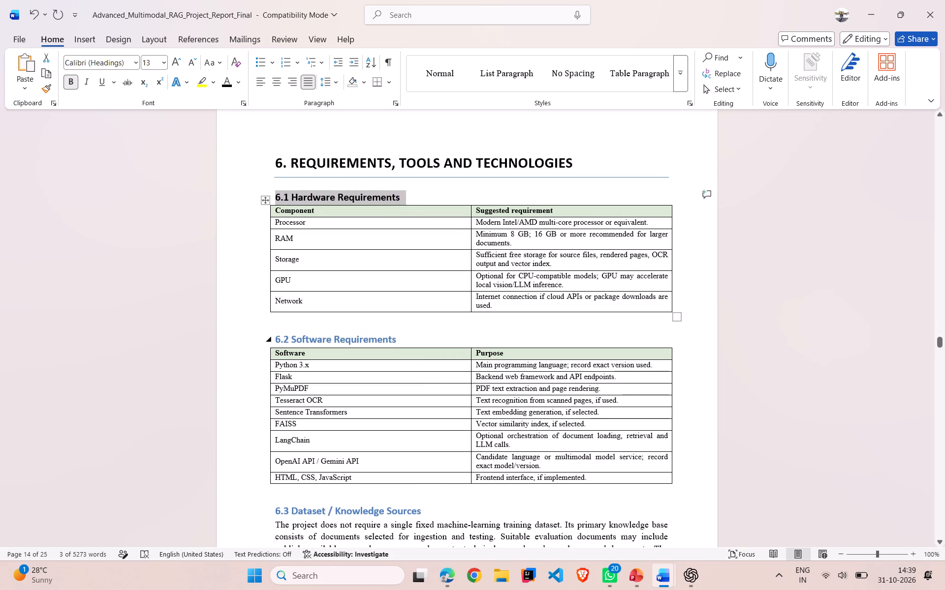
pyautogui.moveTo(403, 338); pyautogui.dragTo(266, 340)
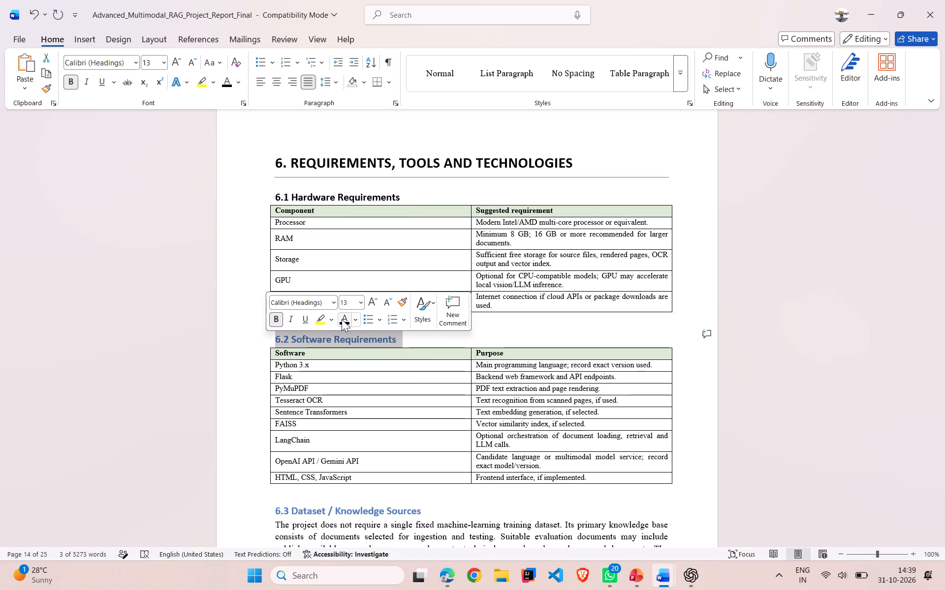
pyautogui.click(342, 319)
pyautogui.scroll(-1, 401, 337)
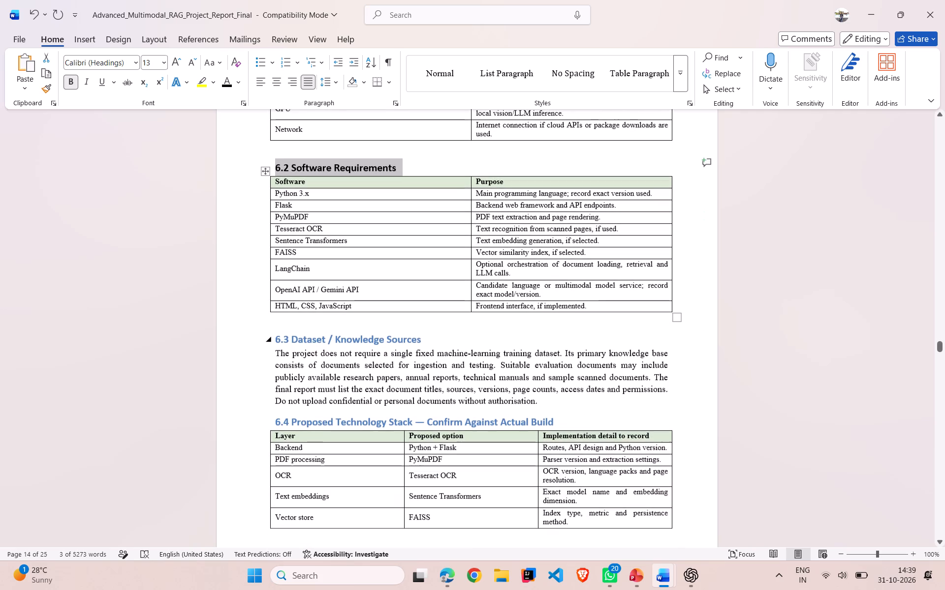
pyautogui.moveTo(428, 336); pyautogui.dragTo(270, 341)
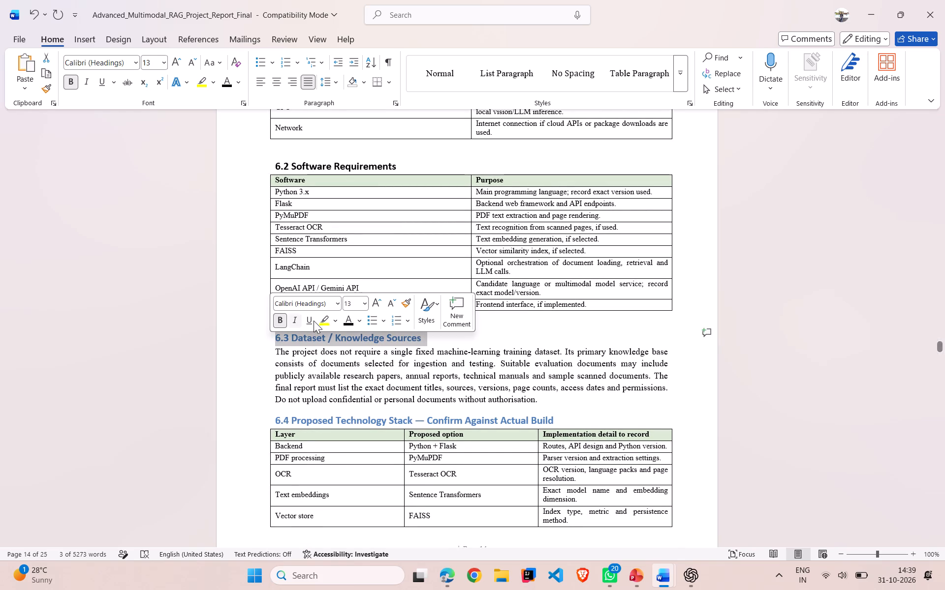
pyautogui.click(346, 324)
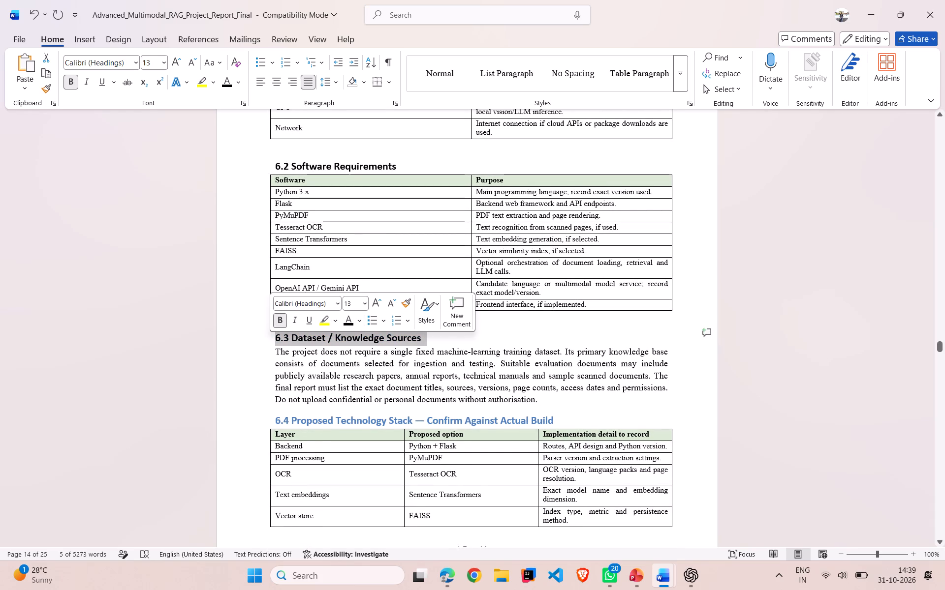
# Set the body paragraph under 6.3 Dataset / Knowledge Sources to 12 pt.
pyautogui.moveTo(538, 349); pyautogui.dragTo(369, 323)
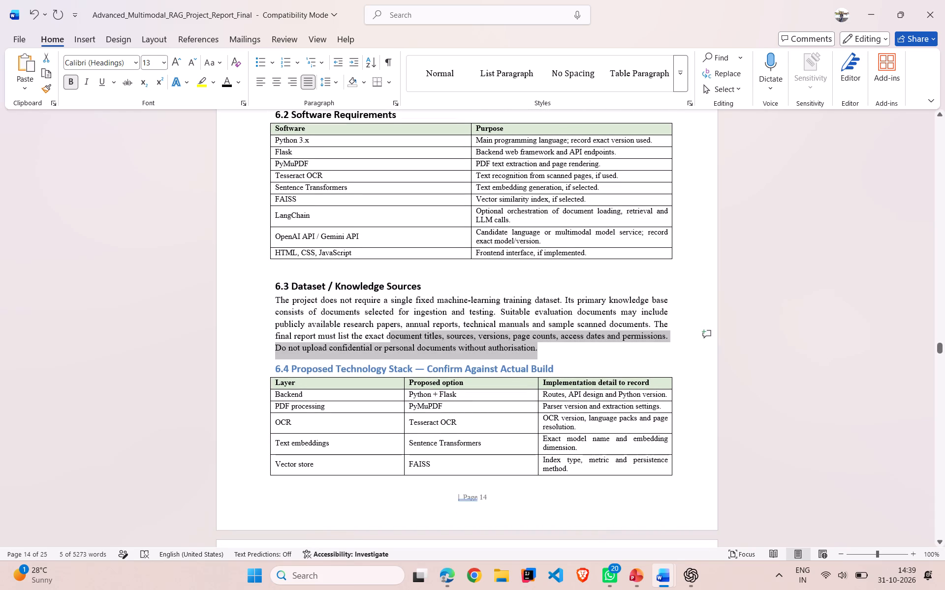
pyautogui.moveTo(369, 323); pyautogui.dragTo(274, 304)
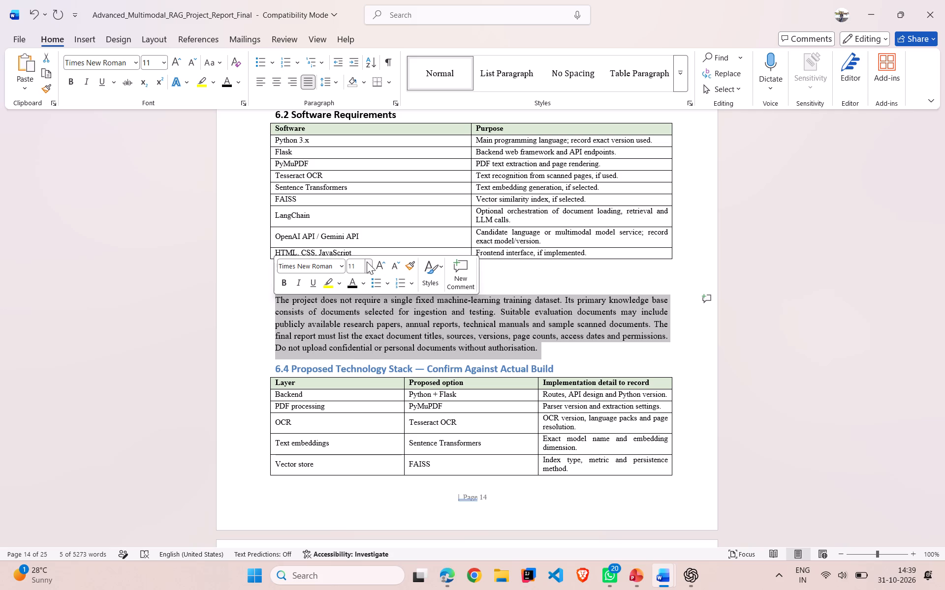
pyautogui.click(367, 262)
pyautogui.click(356, 341)
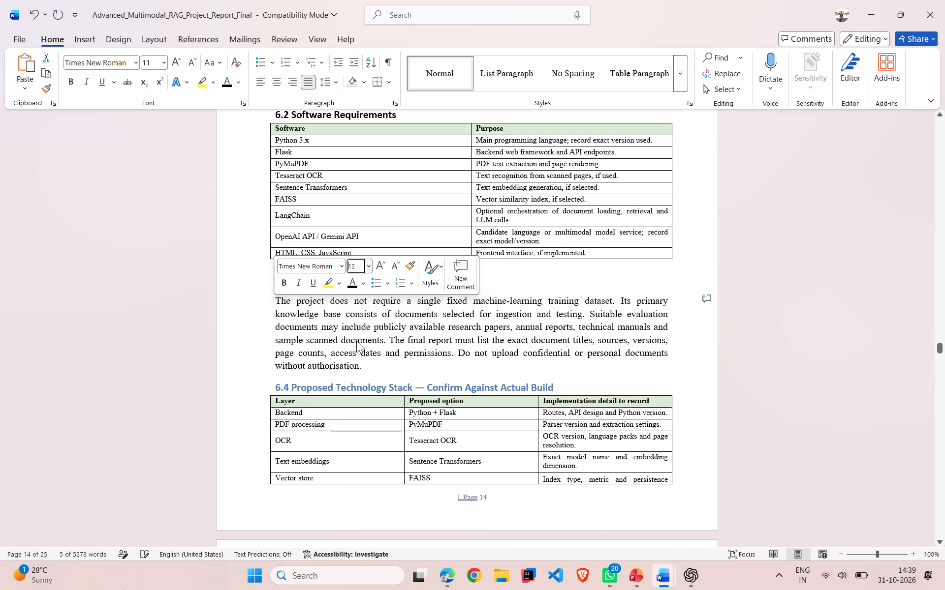
pyautogui.click(414, 364)
# Recolour the subheadings 6.4 Proposed Technology Stack — Confirm Against Actual Build and 6.5 Reproducibility Details in black.
pyautogui.scroll(-1, 414, 364)
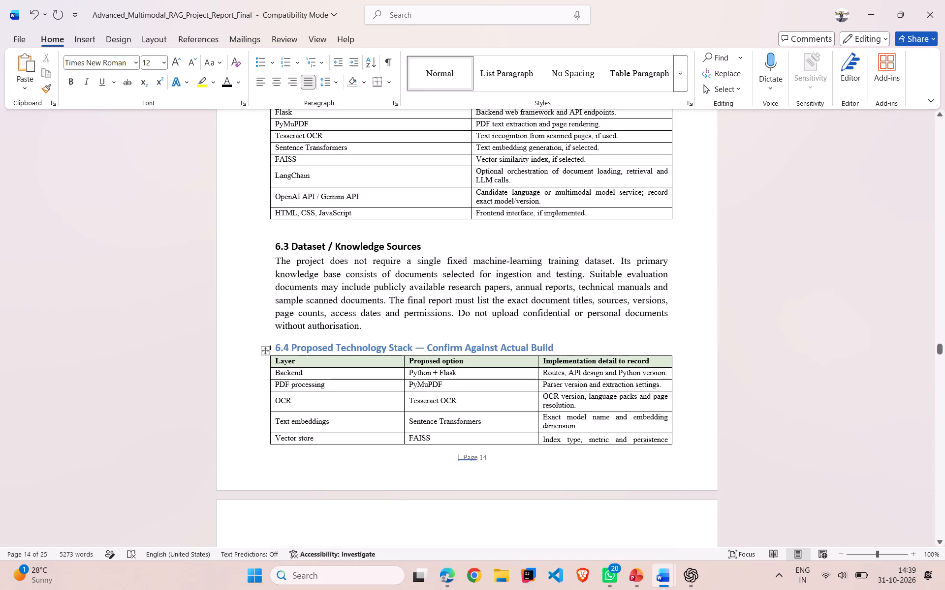
pyautogui.moveTo(558, 344); pyautogui.dragTo(277, 344)
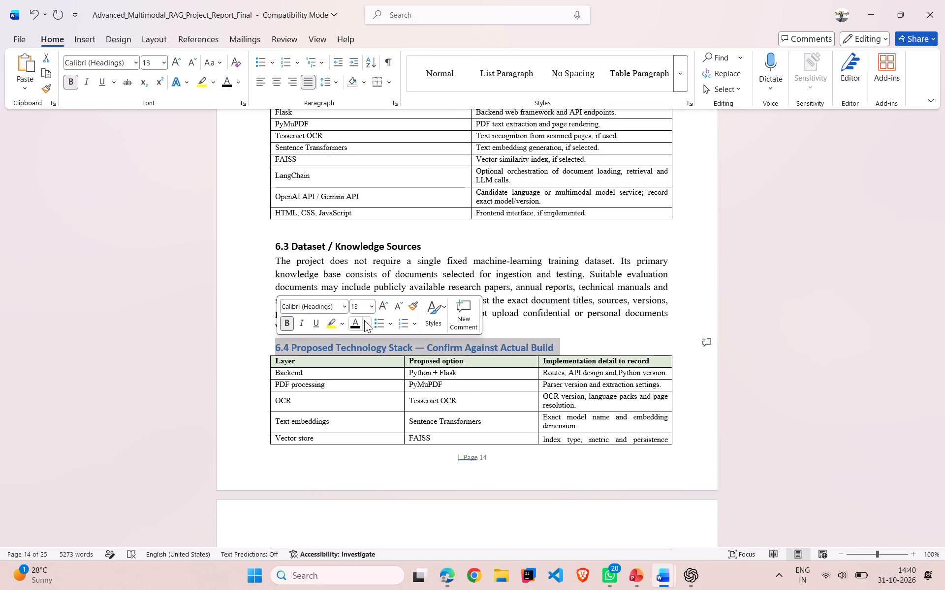
pyautogui.click(356, 324)
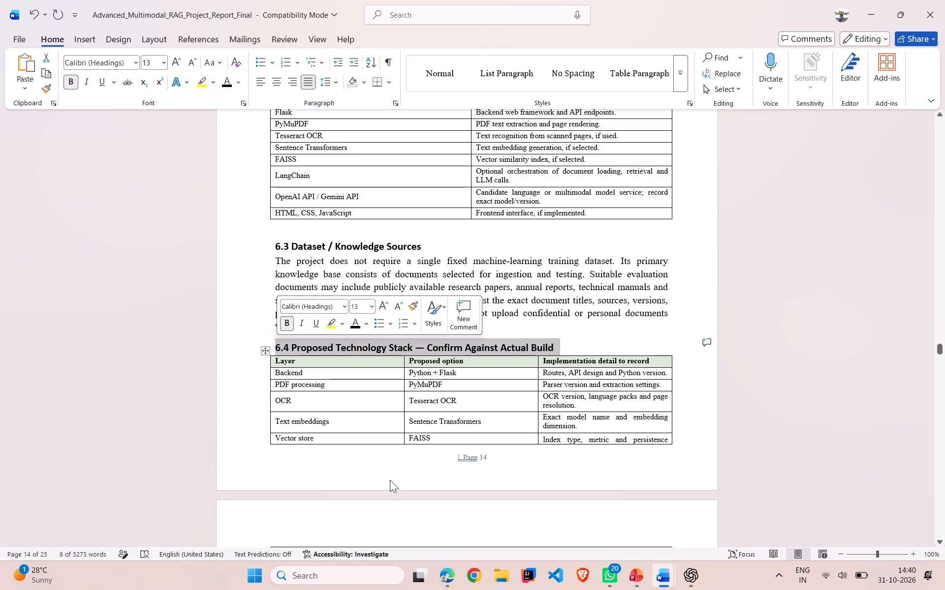
pyautogui.click(390, 480)
pyautogui.scroll(-2, 390, 480)
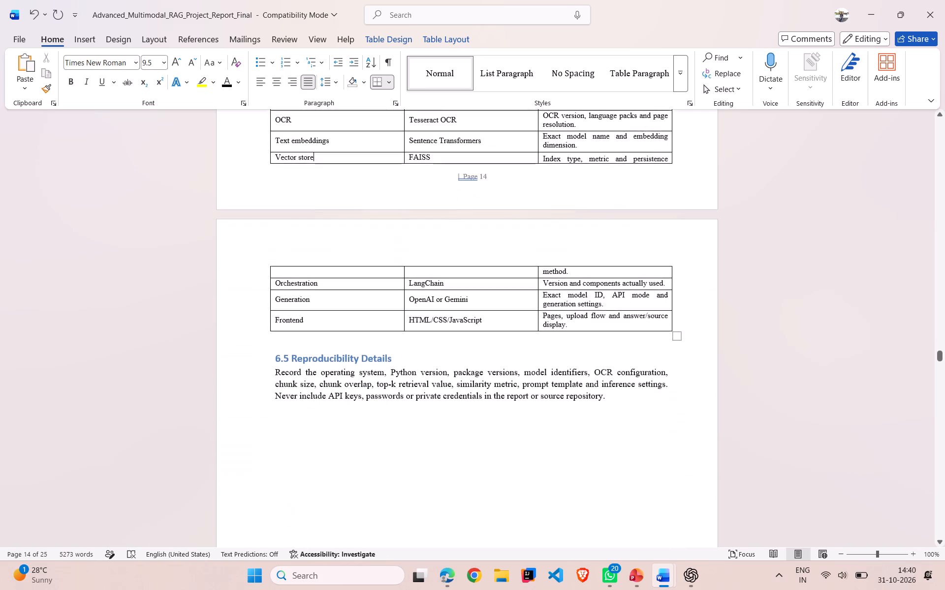
pyautogui.moveTo(393, 357); pyautogui.dragTo(372, 357)
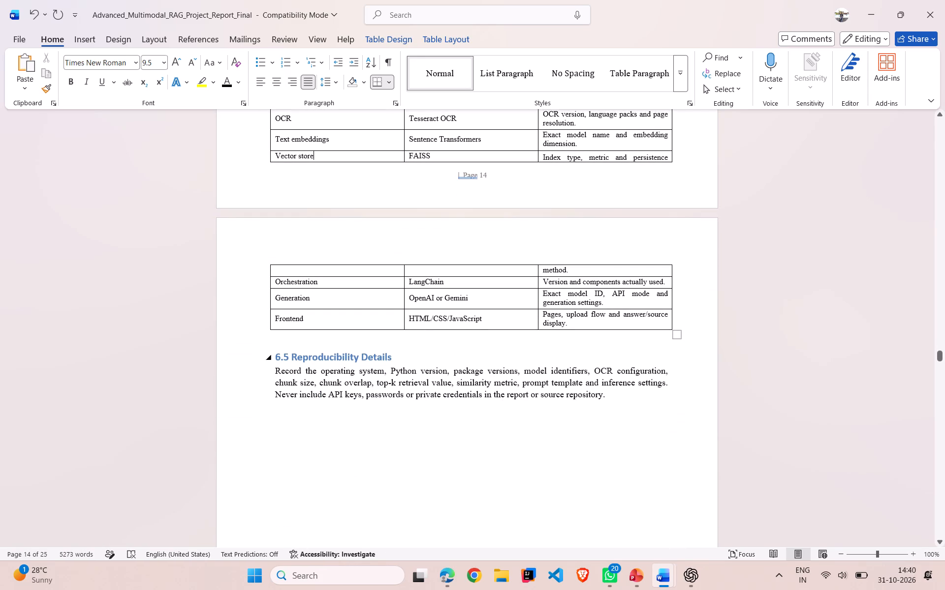
pyautogui.moveTo(372, 357); pyautogui.dragTo(267, 356)
pyautogui.click(346, 335)
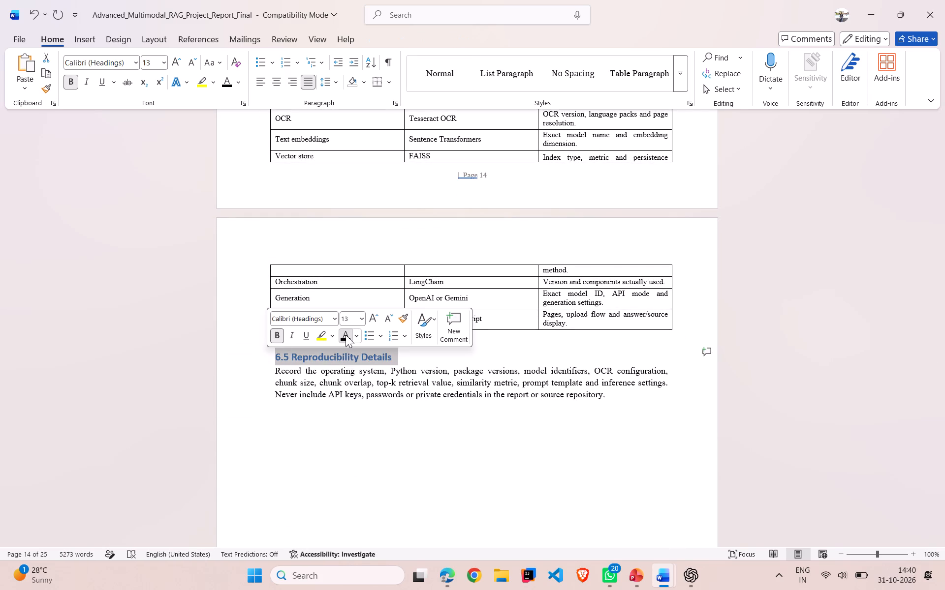
# Set the body paragraph under 6.5 Reproducibility Details to 12 pt.
pyautogui.moveTo(607, 395); pyautogui.dragTo(267, 363)
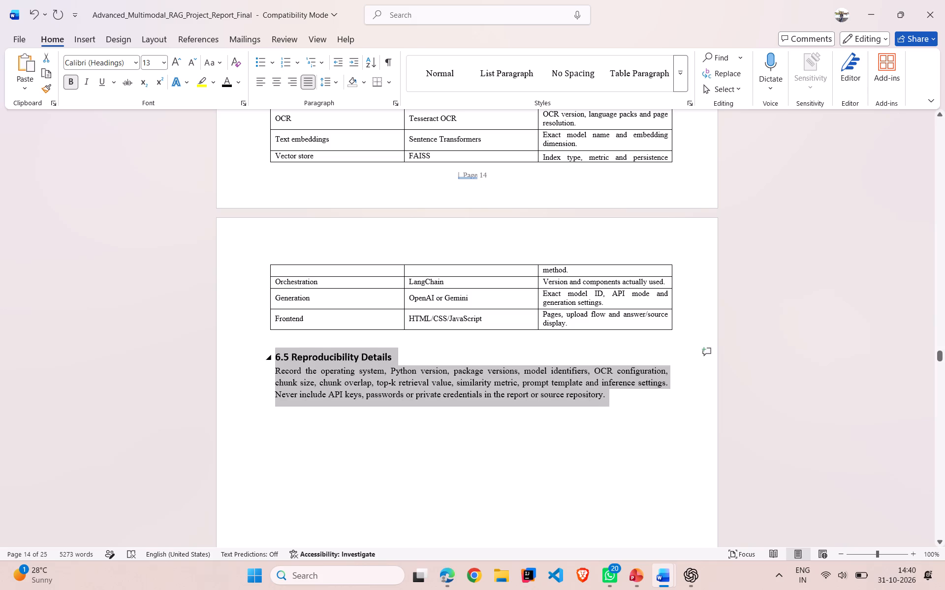
pyautogui.moveTo(267, 363); pyautogui.dragTo(266, 374)
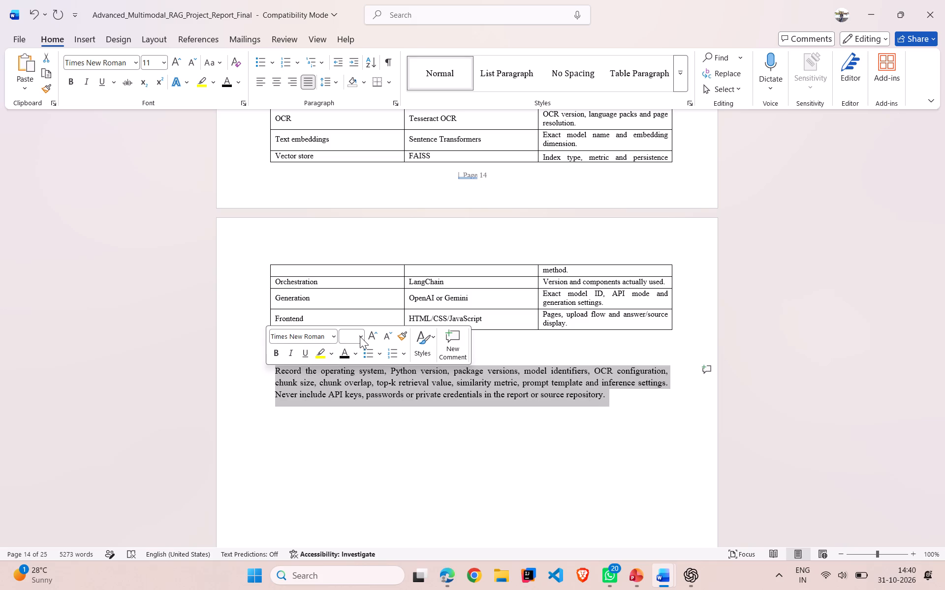
pyautogui.click(360, 336)
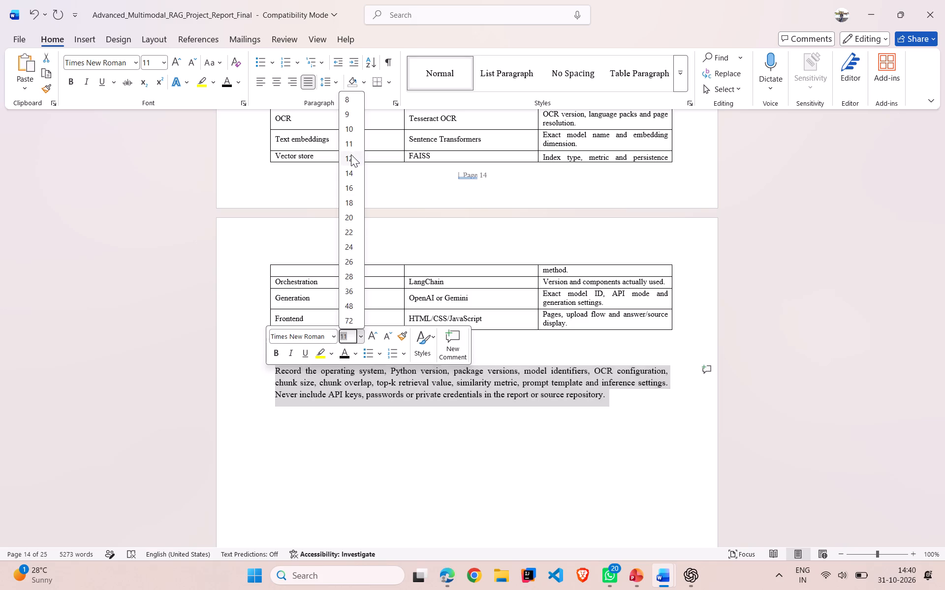
pyautogui.click(351, 154)
pyautogui.click(453, 396)
# Make the chapter heading 7. Process / Flow / Design Diagram black and set it to 18 pt.
pyautogui.scroll(-1, 453, 396)
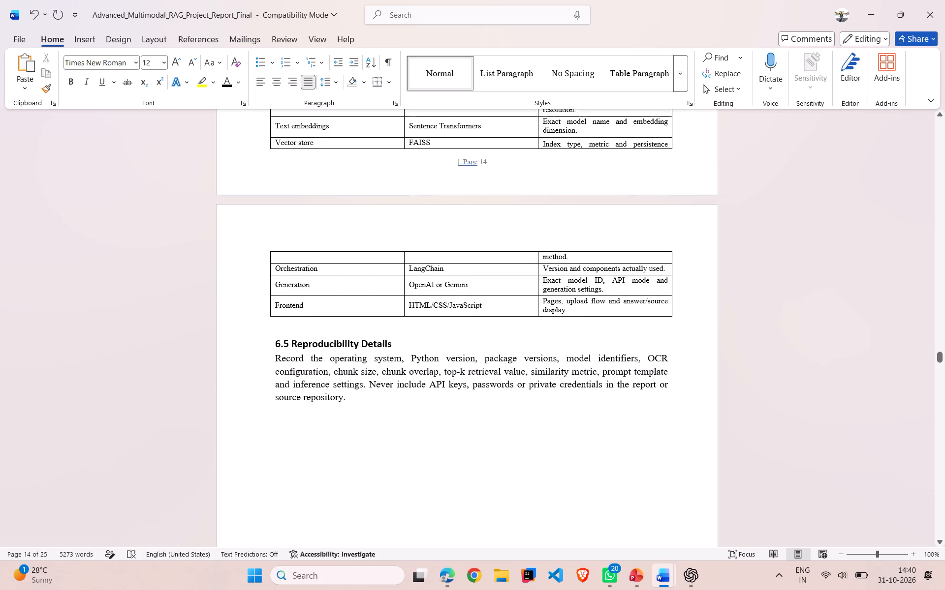
pyautogui.scroll(-1, 453, 396)
pyautogui.scroll(1, 453, 396)
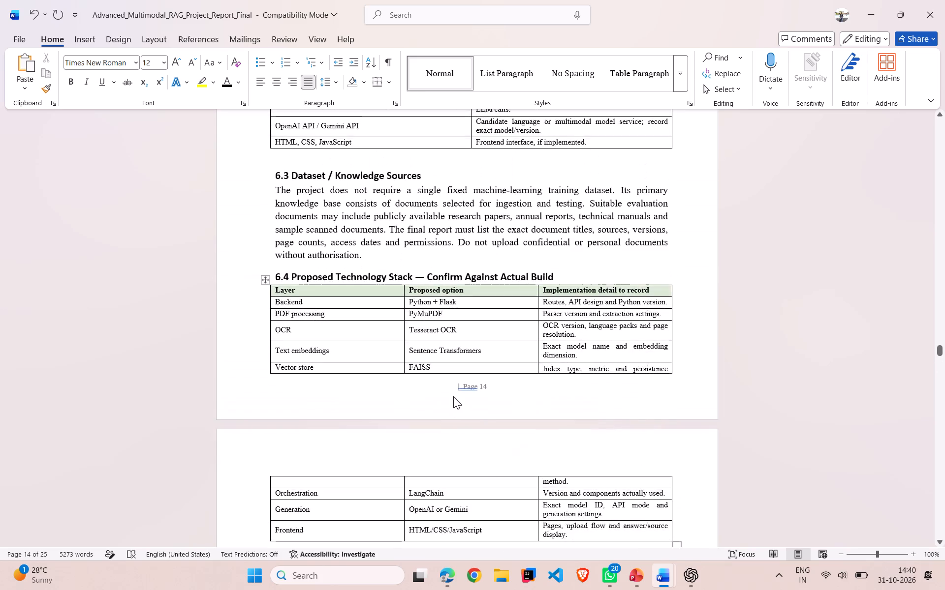
pyautogui.scroll(-6, 453, 396)
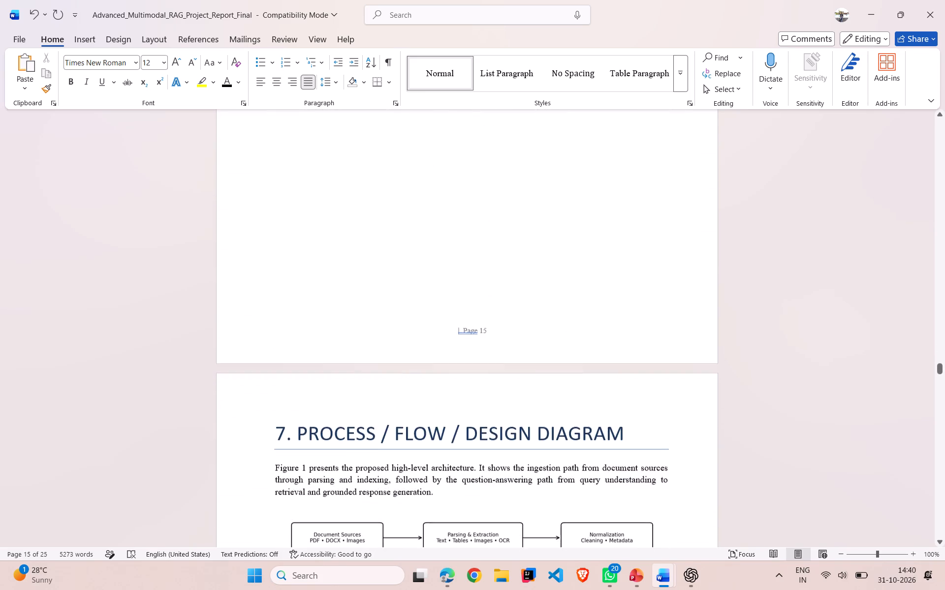
pyautogui.scroll(-1, 453, 396)
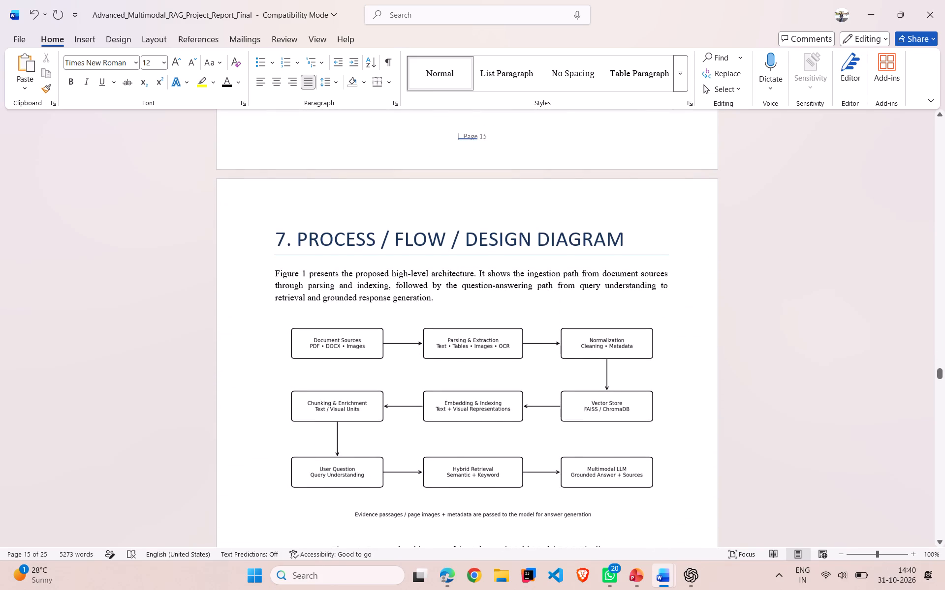
pyautogui.scroll(-1, 453, 396)
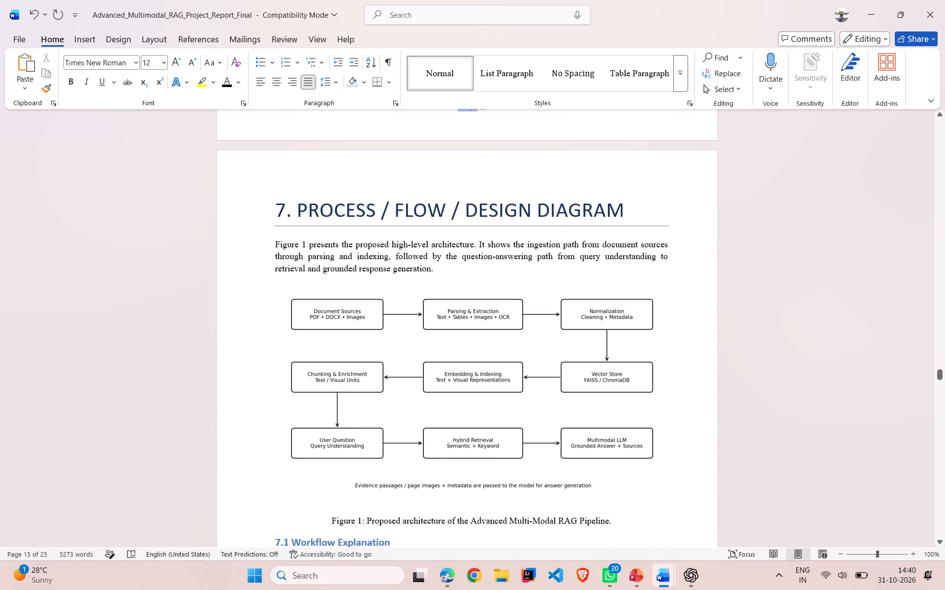
pyautogui.moveTo(627, 215); pyautogui.dragTo(267, 201)
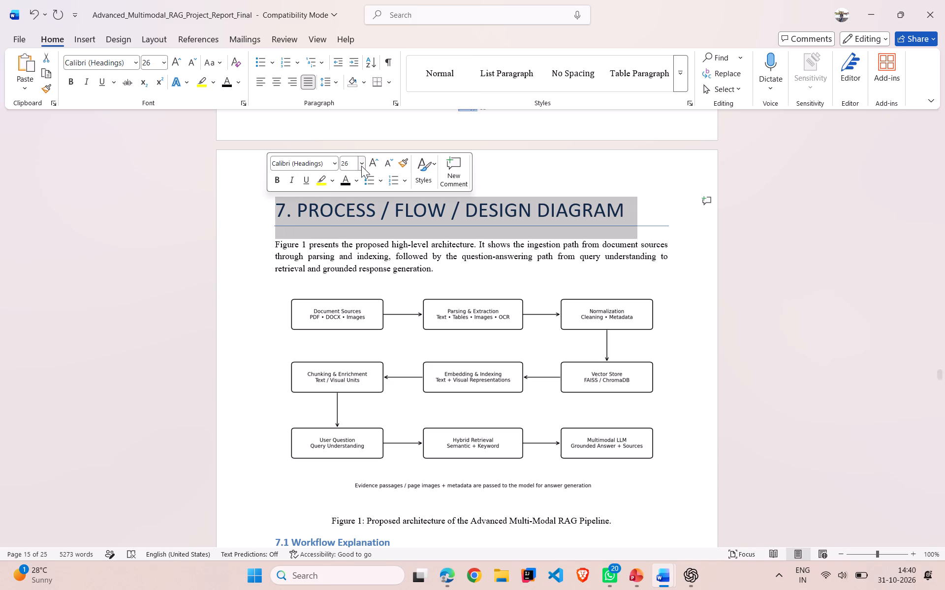
pyautogui.click(346, 178)
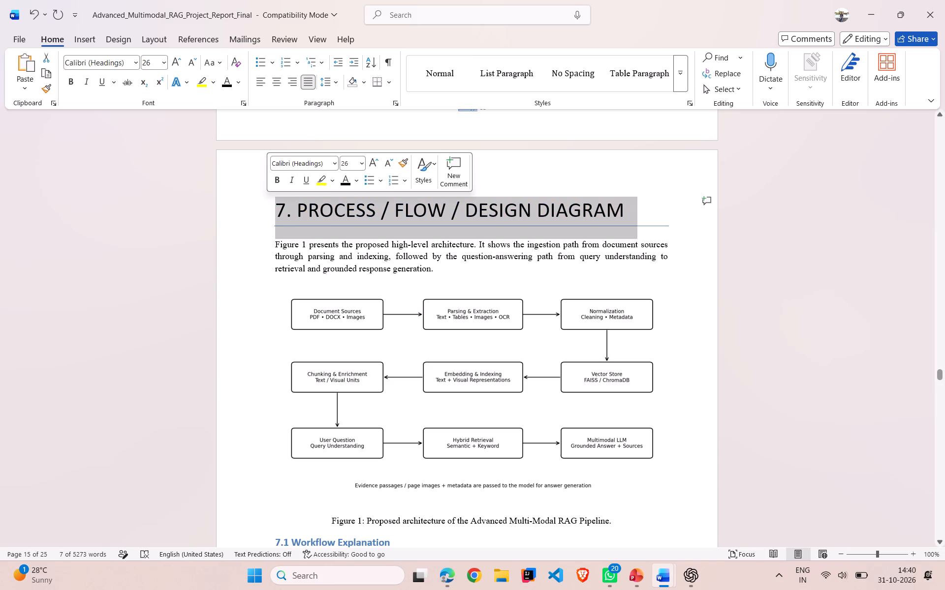
pyautogui.click(464, 276)
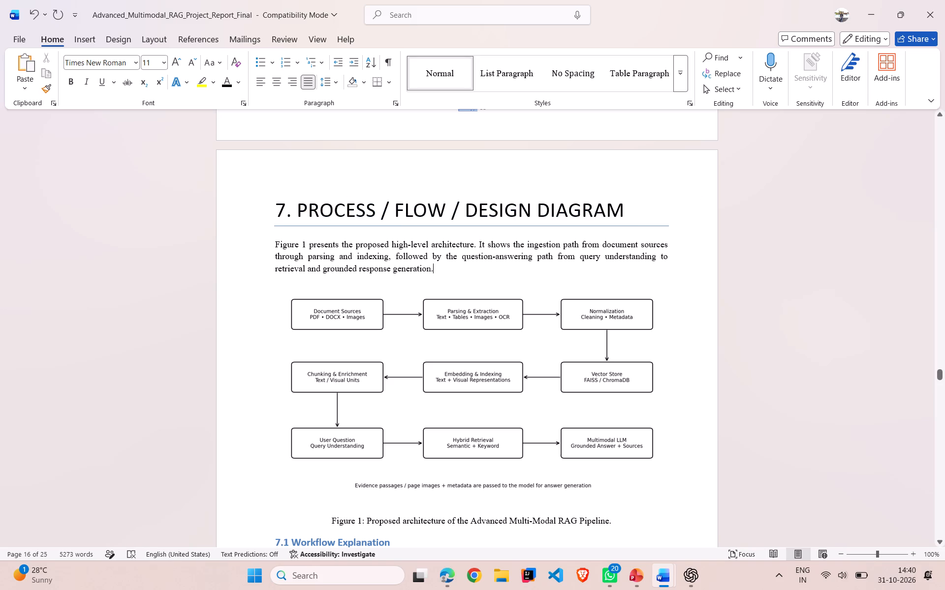
pyautogui.moveTo(634, 210); pyautogui.dragTo(243, 209)
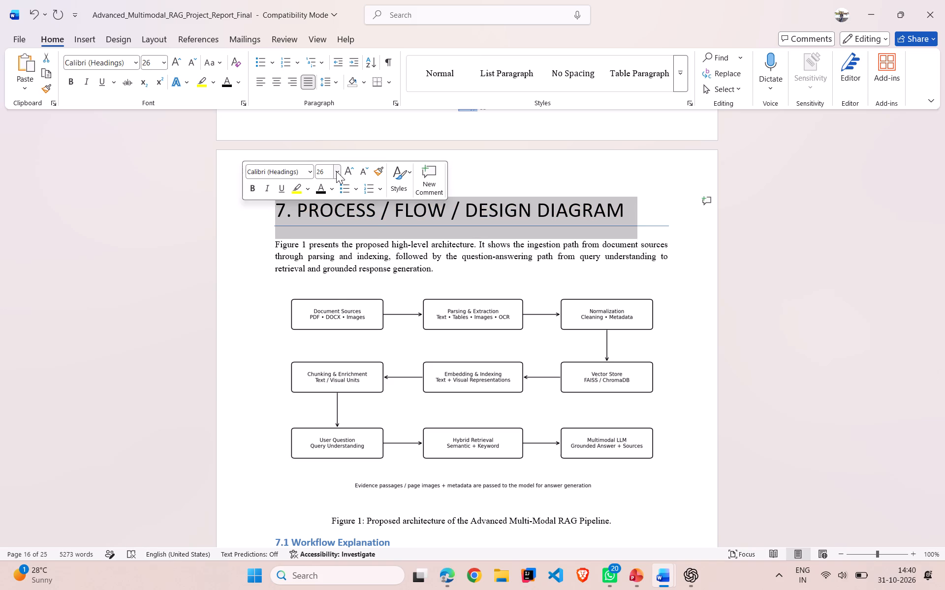
pyautogui.click(336, 171)
pyautogui.click(326, 288)
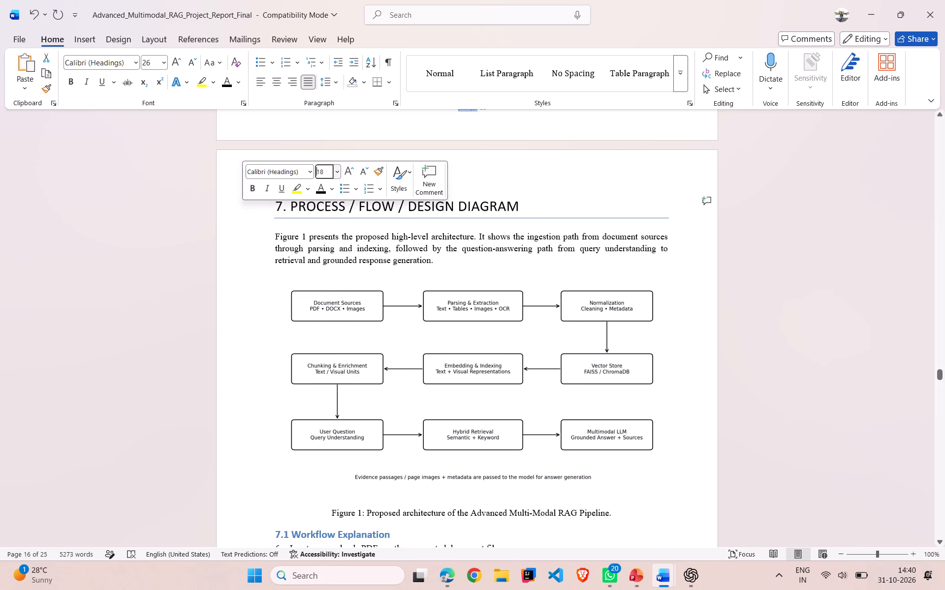
pyautogui.click(444, 283)
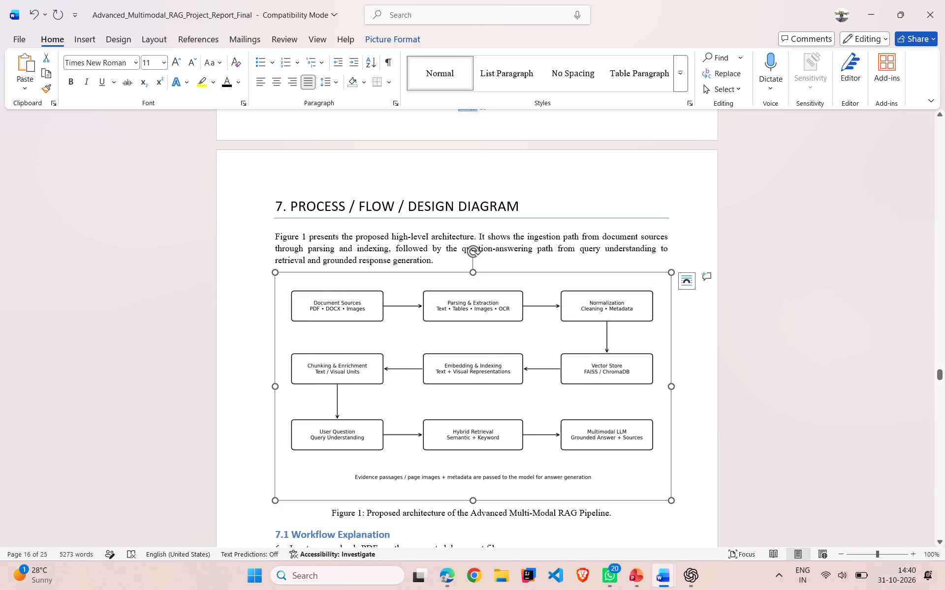
# Set the introductory paragraph above the Figure 1 architecture diagram in chapter 7 to 12 pt.
pyautogui.moveTo(434, 258); pyautogui.dragTo(269, 234)
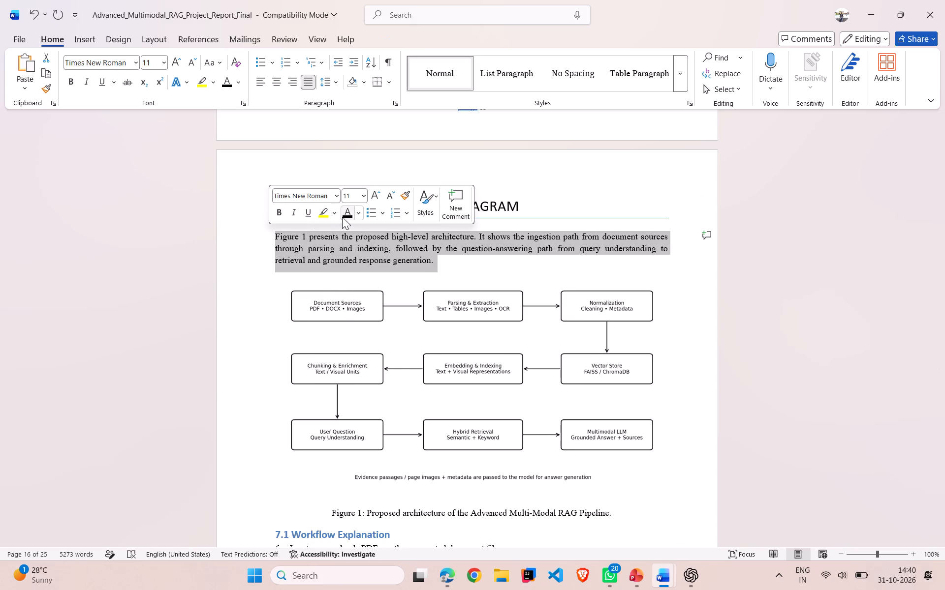
pyautogui.click(345, 213)
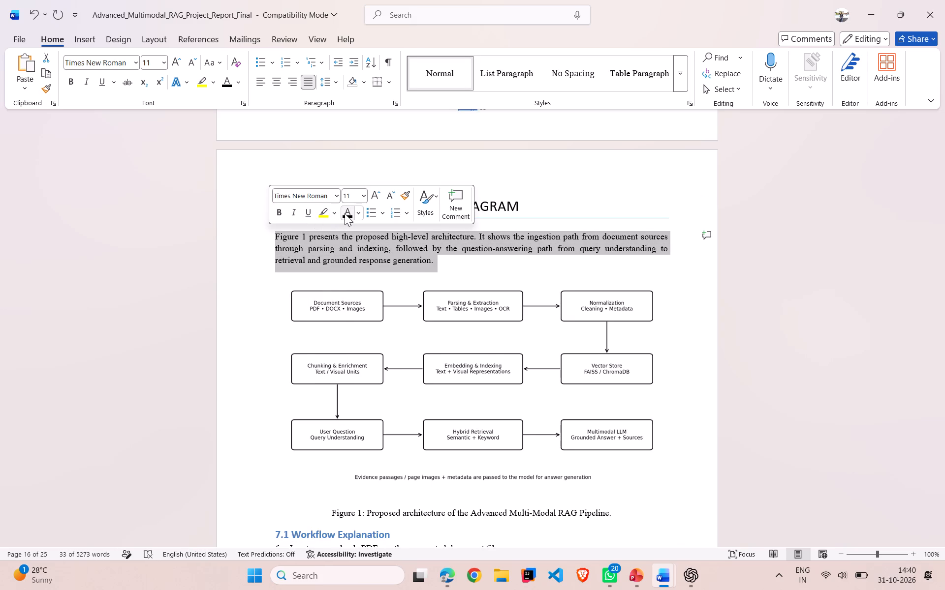
pyautogui.click(345, 213)
pyautogui.click(366, 197)
pyautogui.click(353, 268)
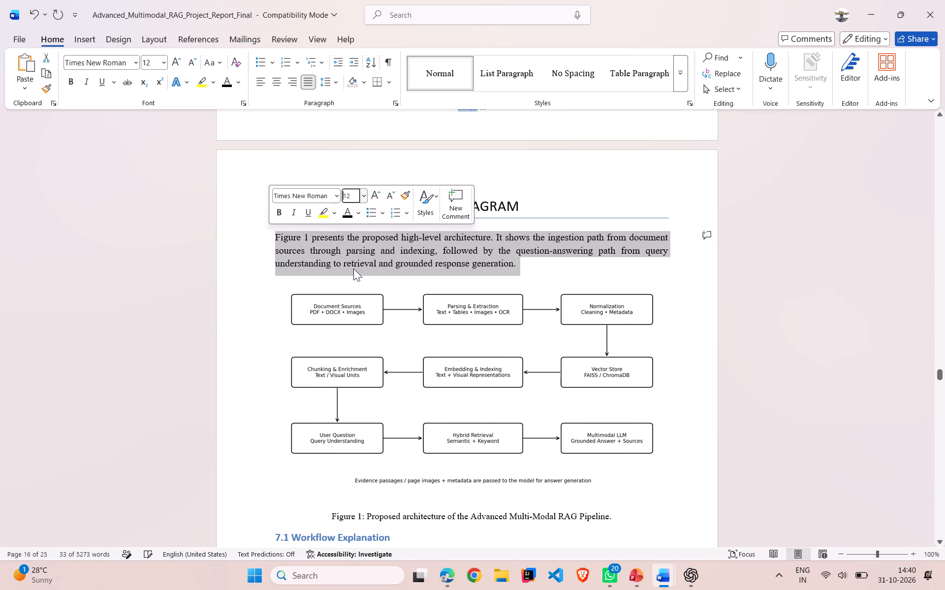
pyautogui.click(388, 282)
pyautogui.click(683, 575)
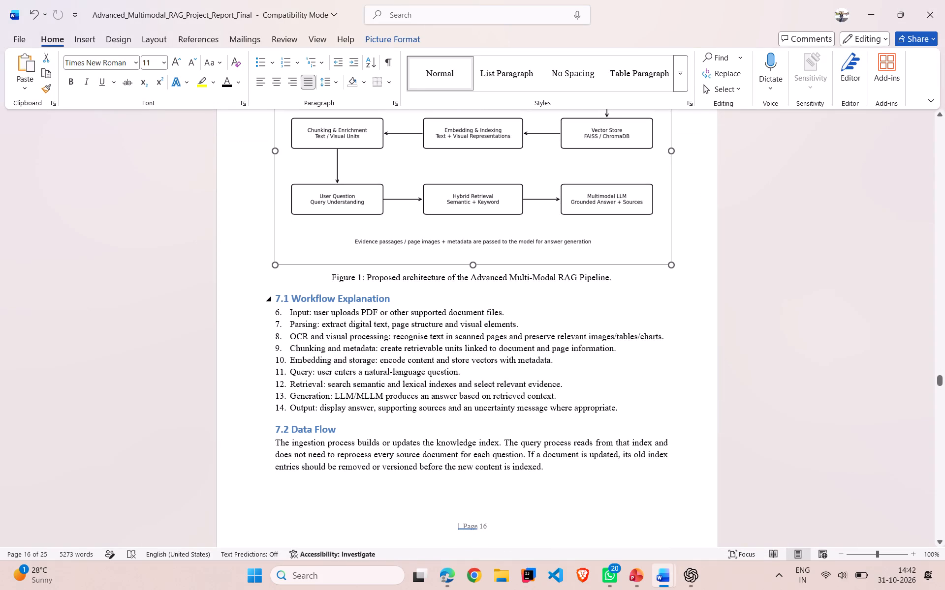
pyautogui.moveTo(394, 299); pyautogui.dragTo(273, 292)
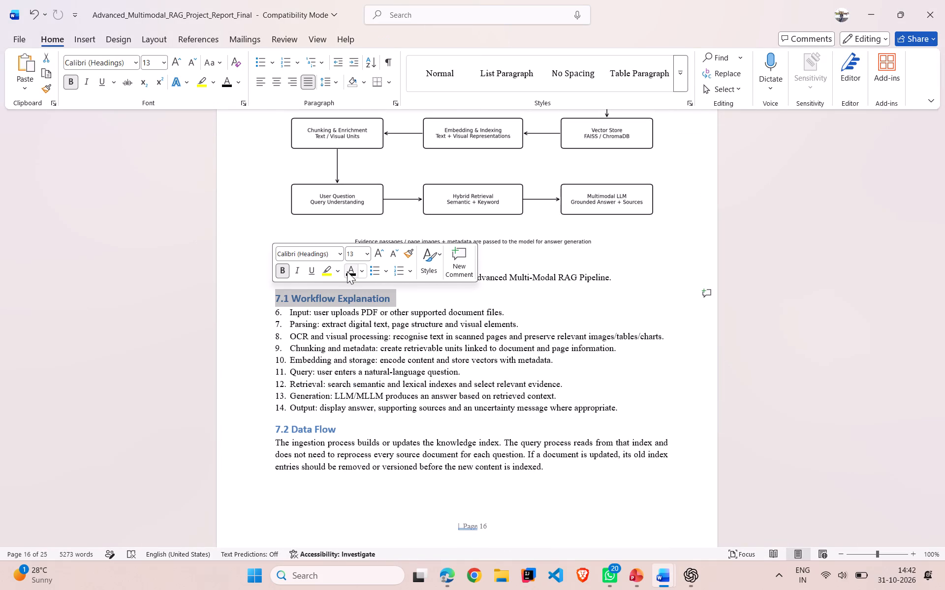
pyautogui.click(348, 271)
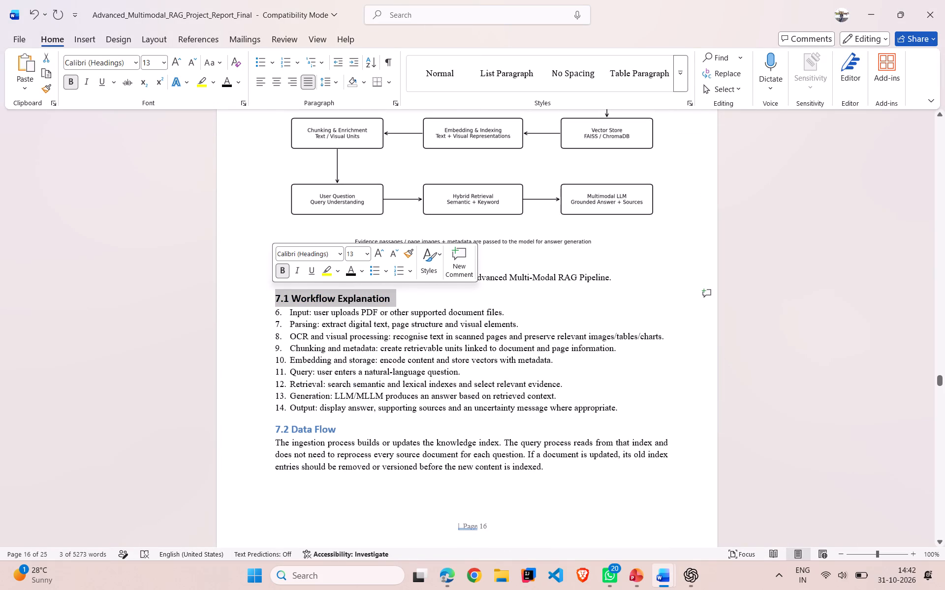
# Set the numbered list under 7.1 Workflow Explanation to 12 pt and renumber it from 1.
pyautogui.moveTo(623, 410); pyautogui.dragTo(282, 315)
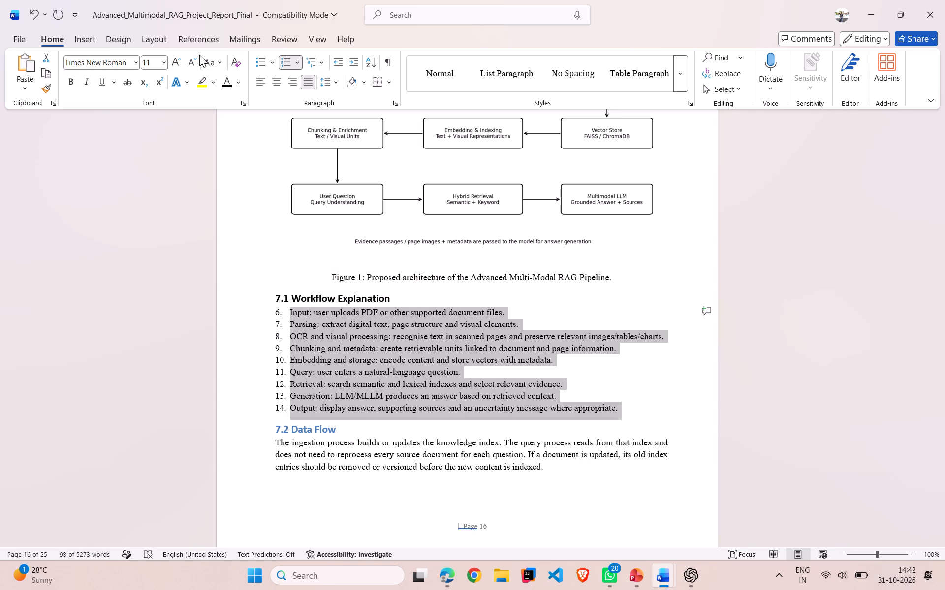
pyautogui.click(163, 62)
pyautogui.click(153, 138)
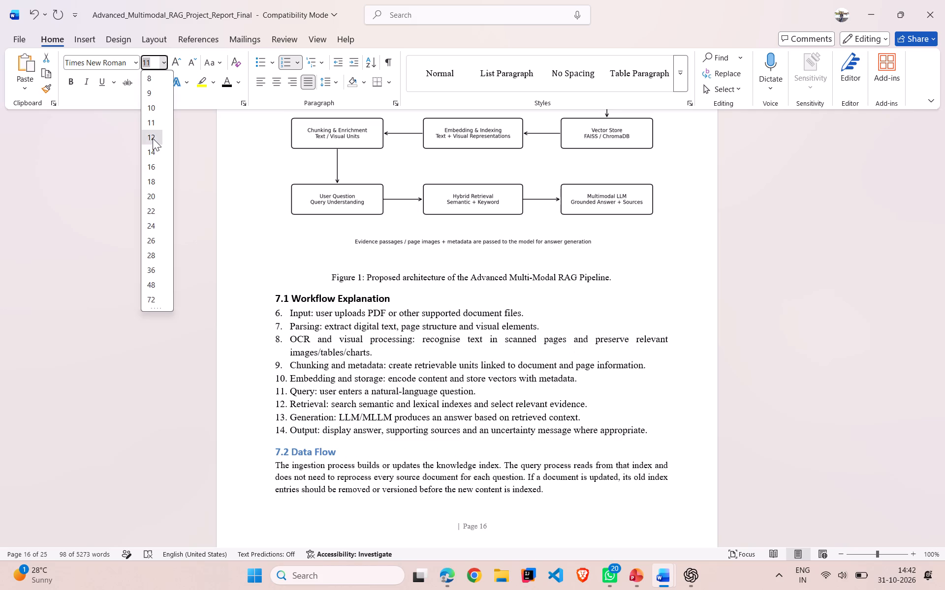
pyautogui.click(300, 64)
pyautogui.click(353, 122)
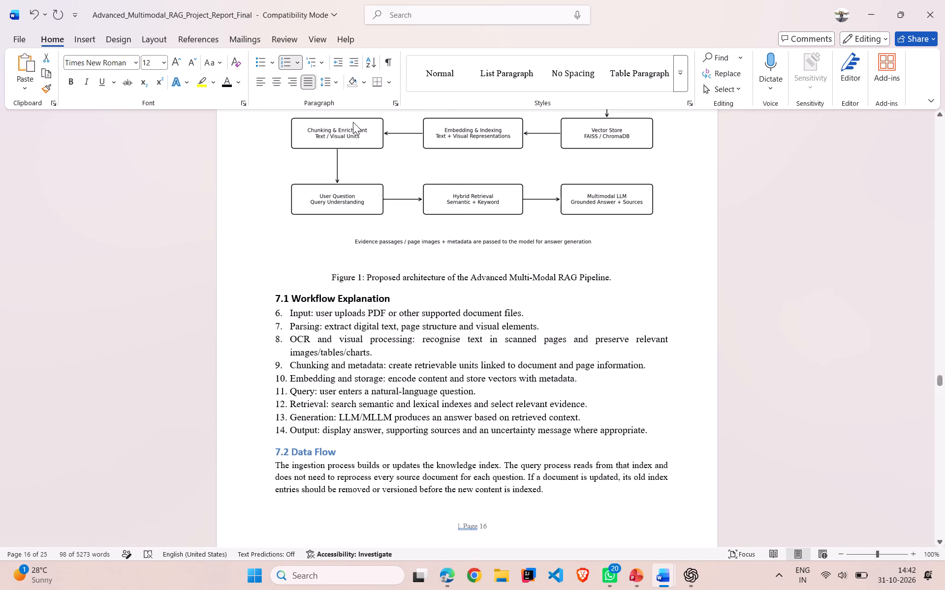
pyautogui.click(477, 360)
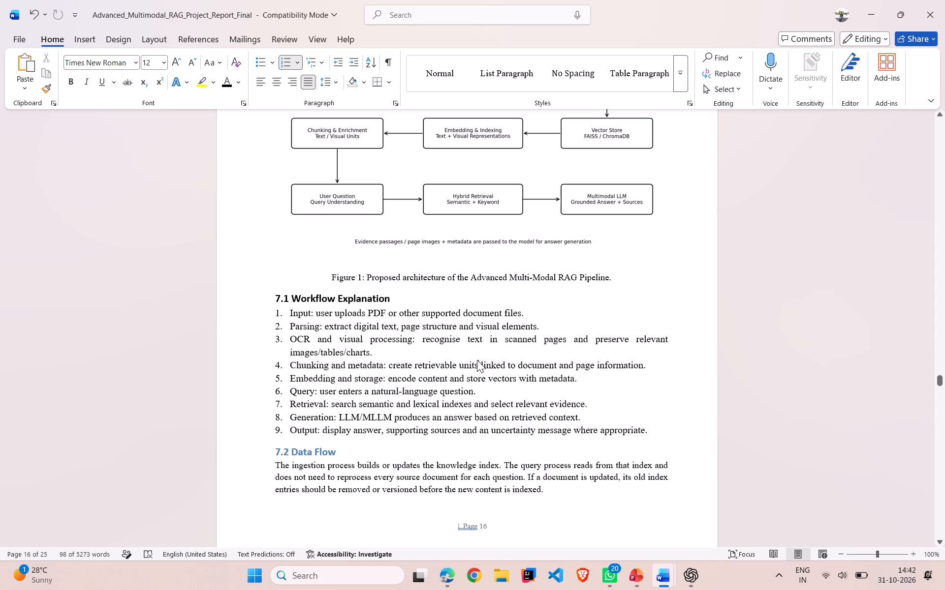
# Recolour the subheading 7.2 Data Flow in black.
pyautogui.hscroll(1, 451, 361)
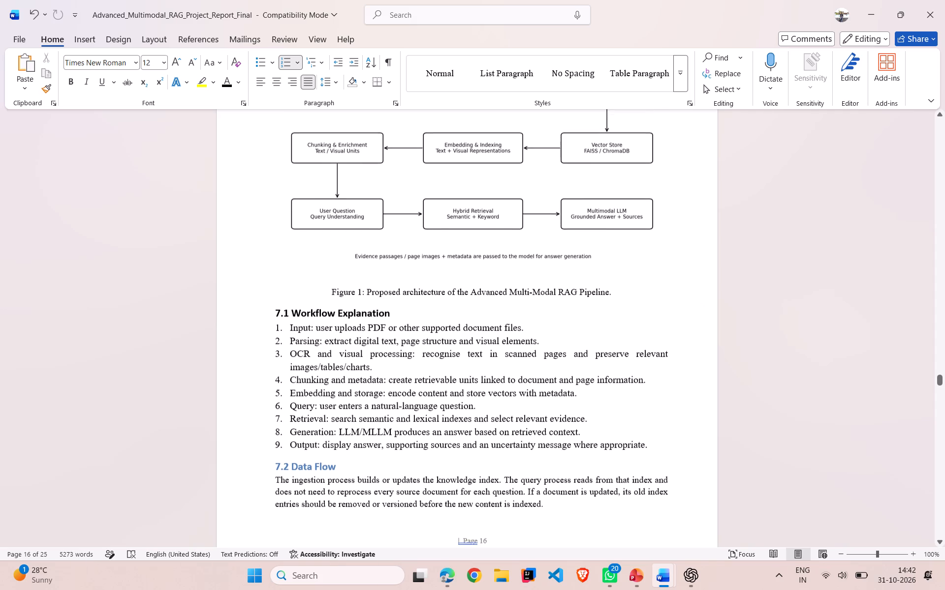
pyautogui.hscroll(2, 451, 361)
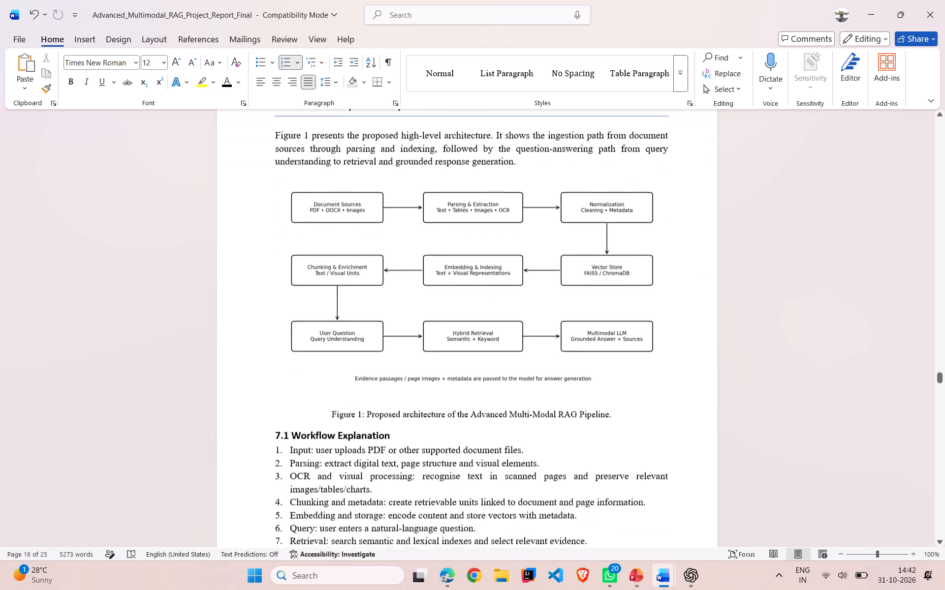
pyautogui.hscroll(1, 451, 361)
pyautogui.scroll(-1, 451, 361)
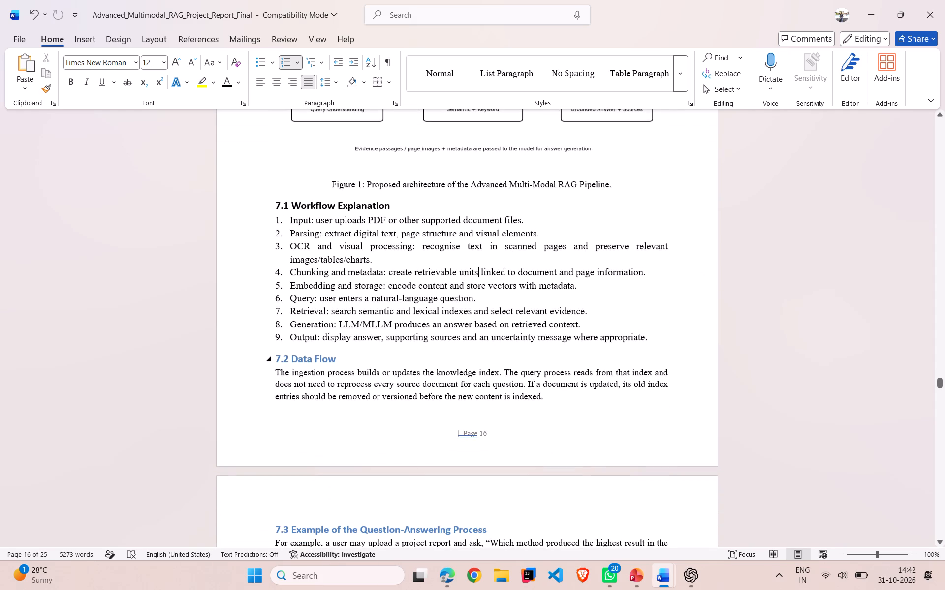
pyautogui.moveTo(342, 360); pyautogui.dragTo(253, 359)
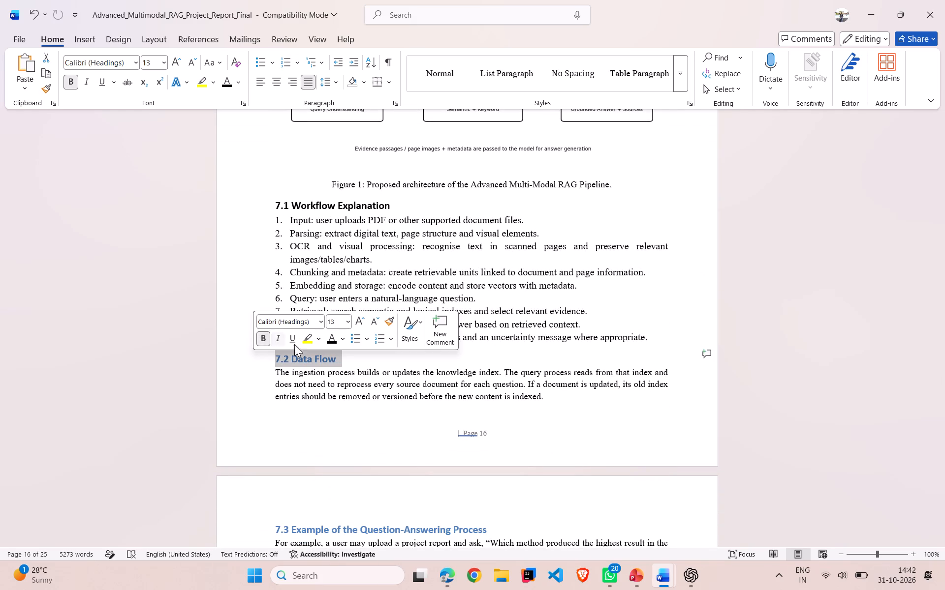
pyautogui.click(334, 338)
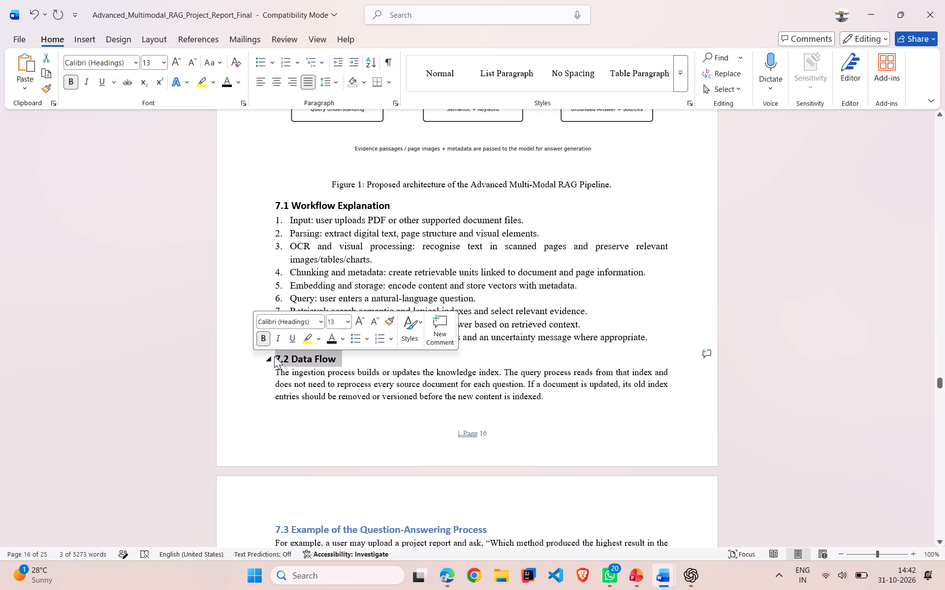
# Insert an empty line before the 7.2 Data Flow subheading.
pyautogui.click(274, 356)
pyautogui.press('Return')
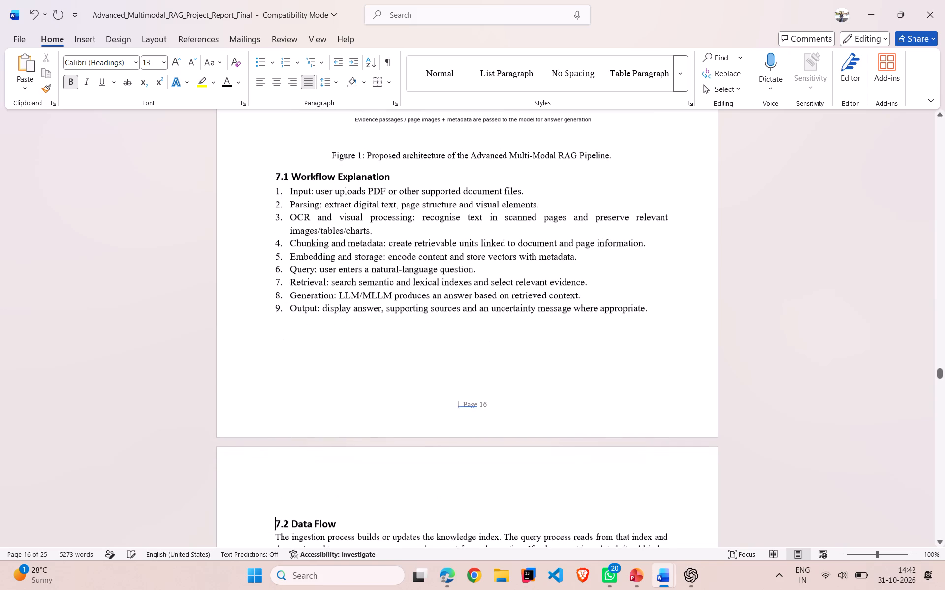
# Remove the page break after the 7.2 Data Flow paragraph so that section 7.3 follows it on the same page.
pyautogui.scroll(-4, 277, 384)
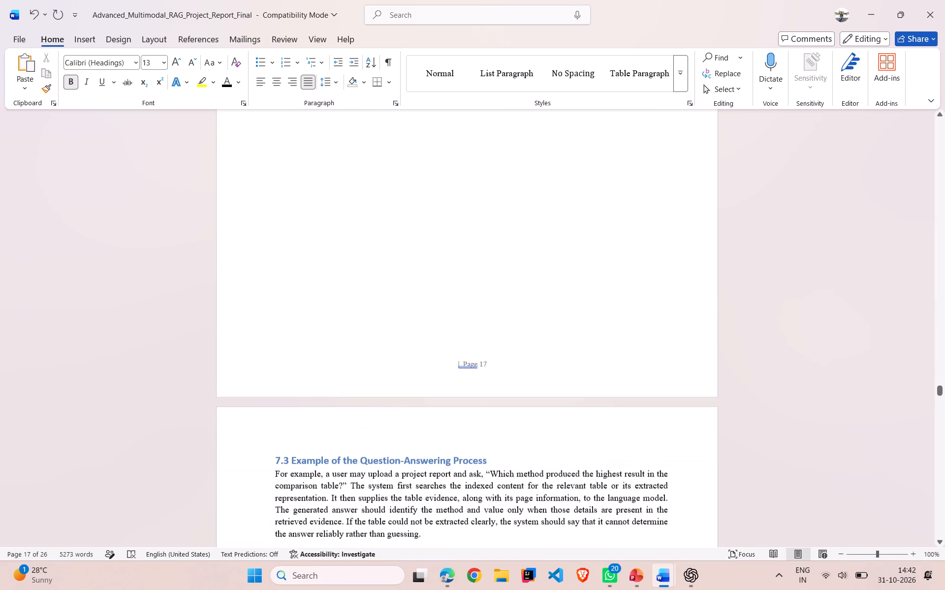
pyautogui.scroll(-1, 277, 384)
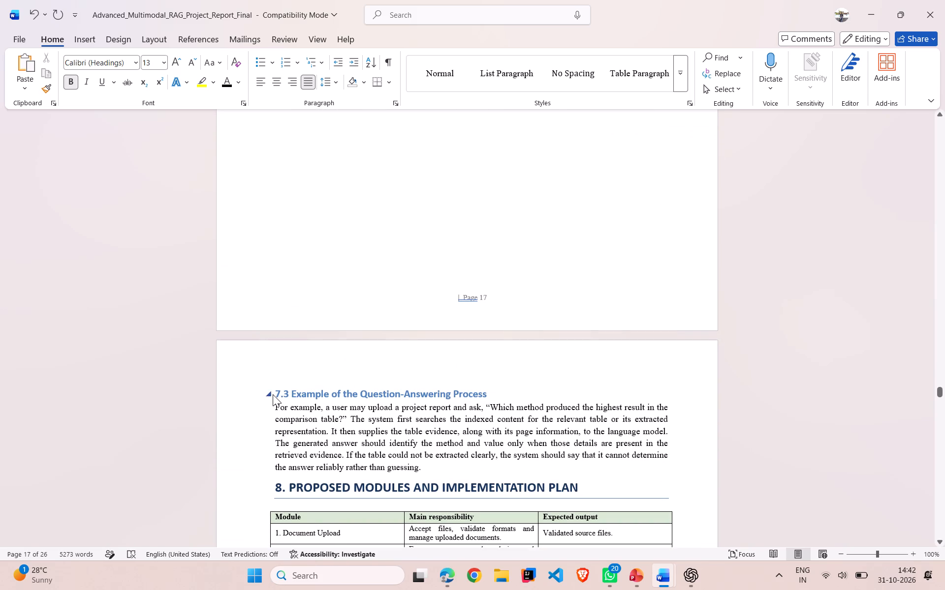
pyautogui.scroll(3, 314, 248)
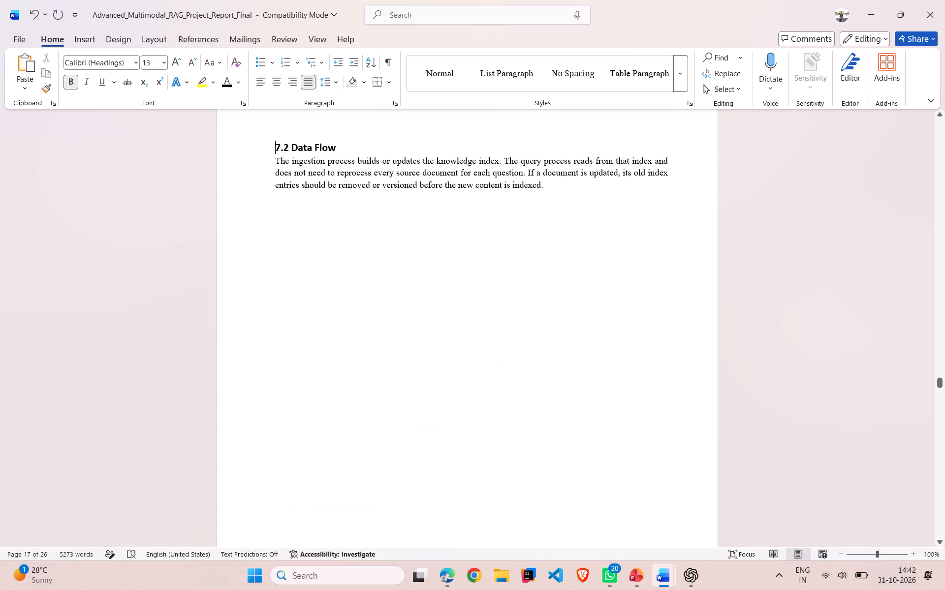
pyautogui.click(299, 231)
pyautogui.press('BackSpace')
pyautogui.press('BackSpace')
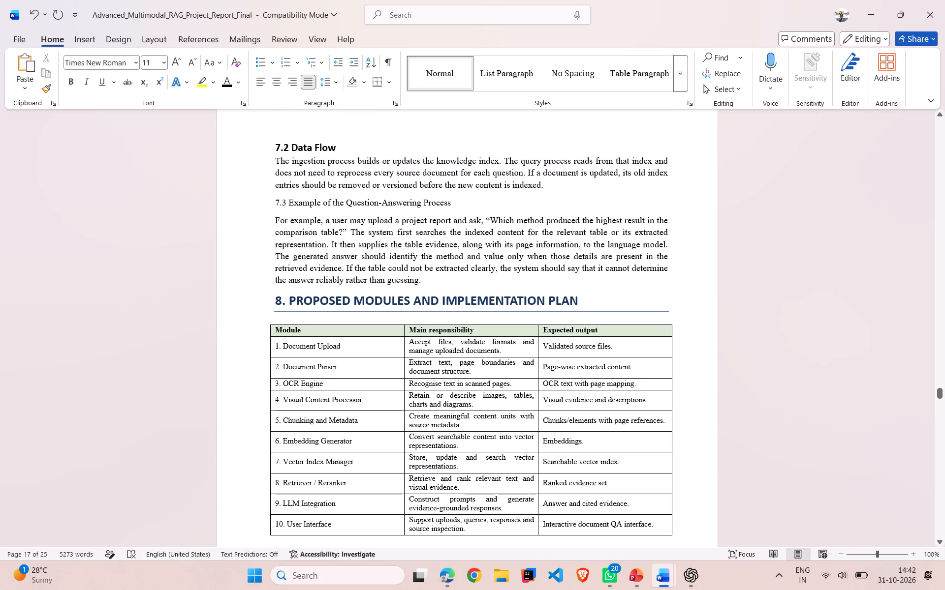
# Format the subheading 7.3 Example of the Question-Answering Process as 12 pt, black and bold.
pyautogui.moveTo(453, 204); pyautogui.dragTo(264, 212)
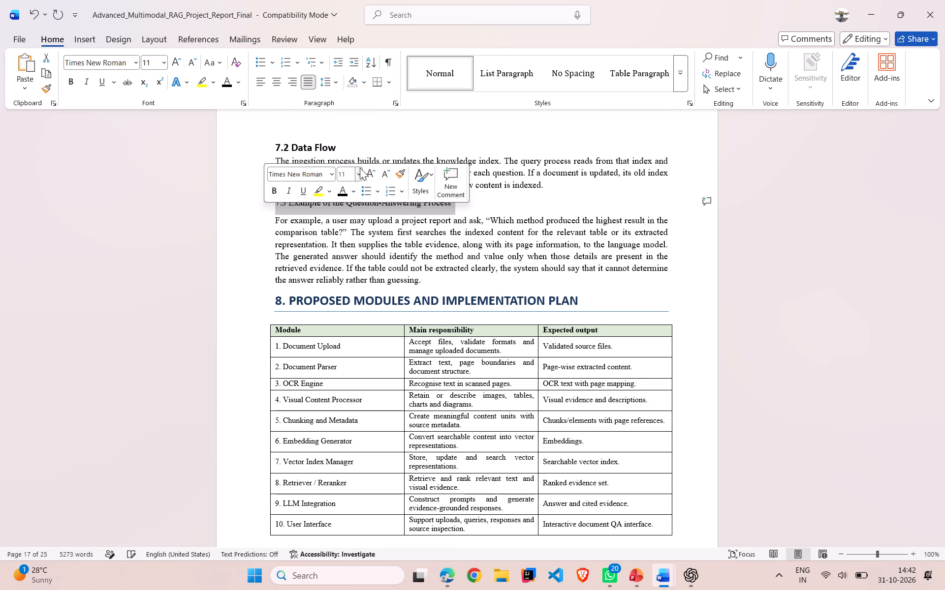
pyautogui.click(360, 172)
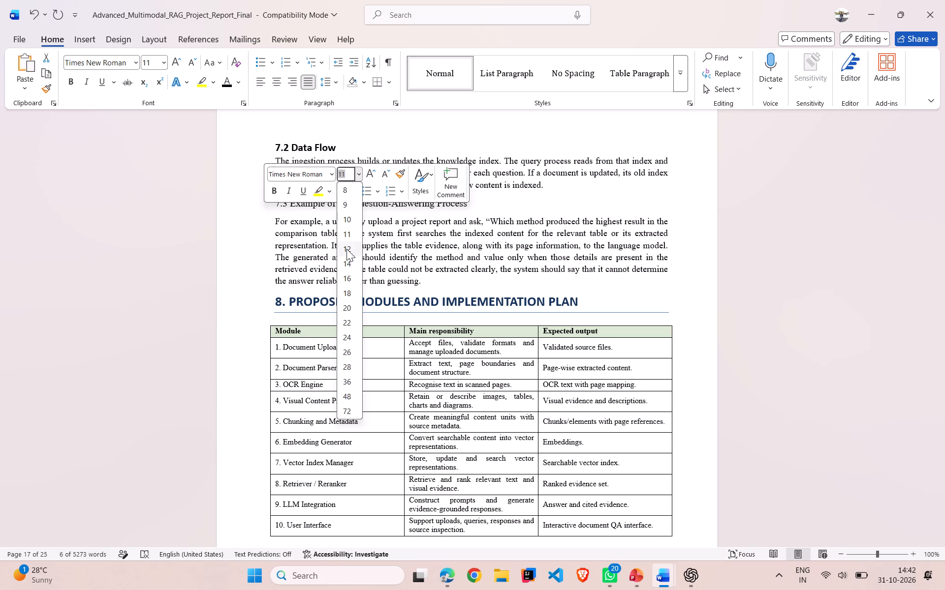
pyautogui.click(346, 249)
pyautogui.click(343, 192)
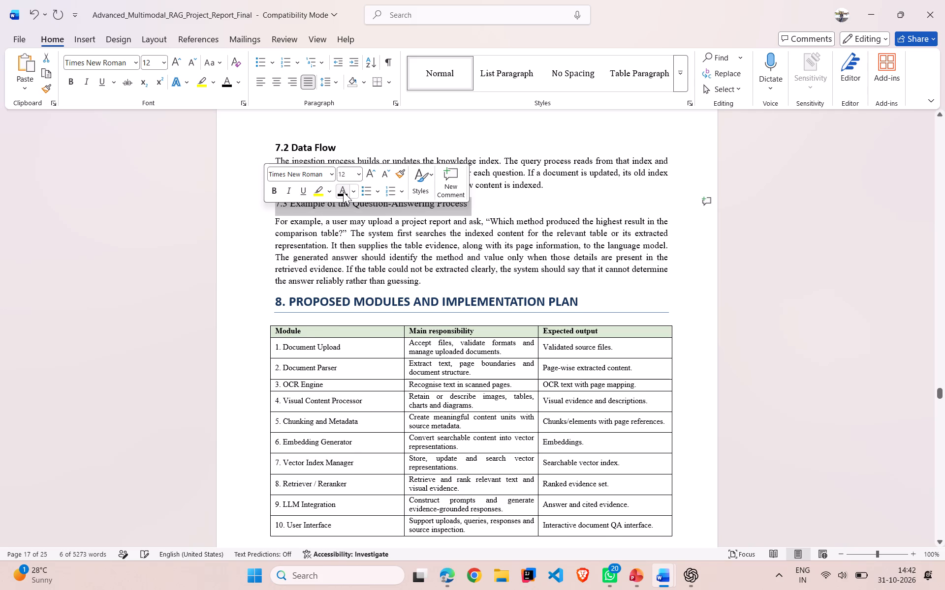
pyautogui.click(274, 190)
pyautogui.click(509, 205)
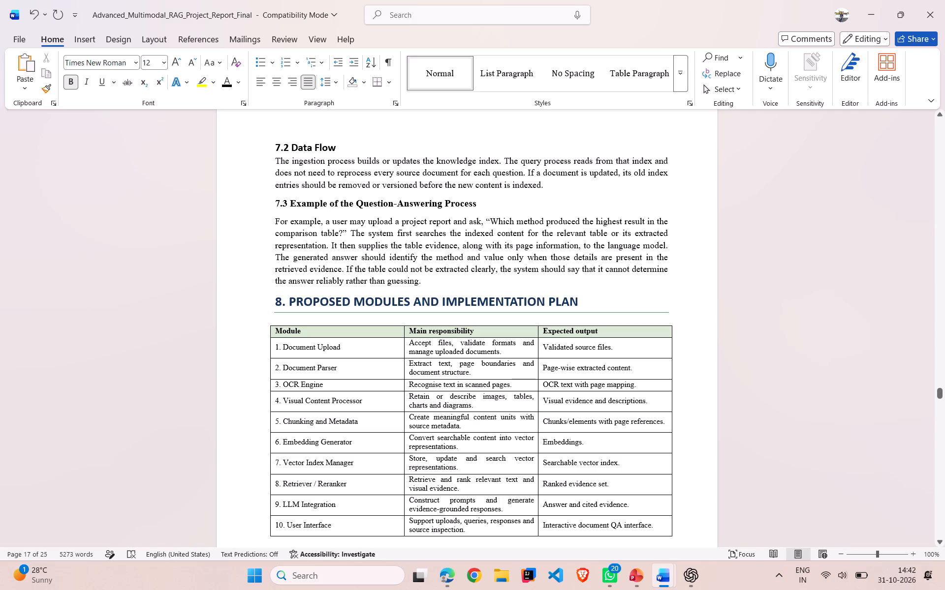
# Set the body paragraphs under 7.2 Data Flow and 7.3 Example of the Question-Answering Process to 12 pt.
pyautogui.moveTo(546, 187); pyautogui.dragTo(277, 161)
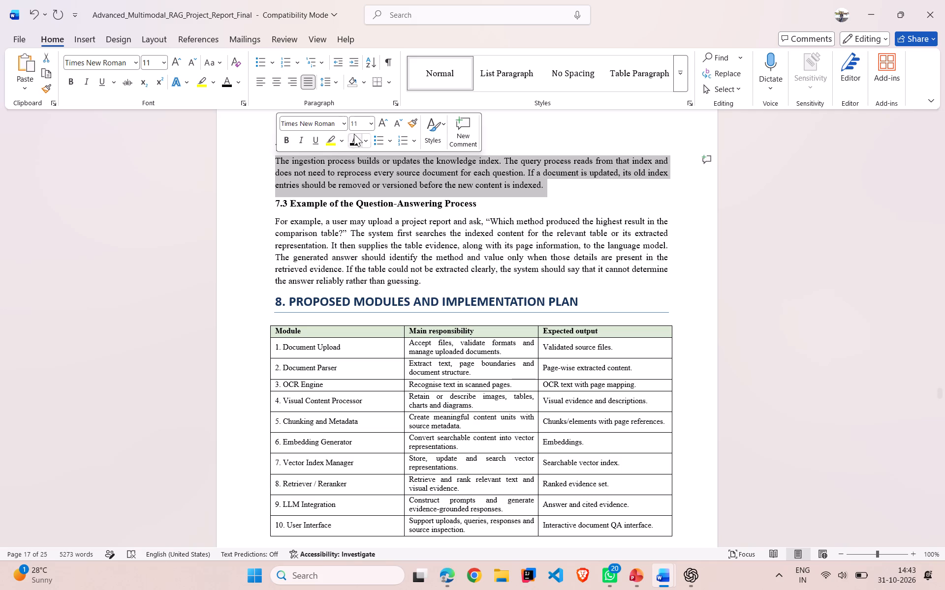
pyautogui.click(371, 125)
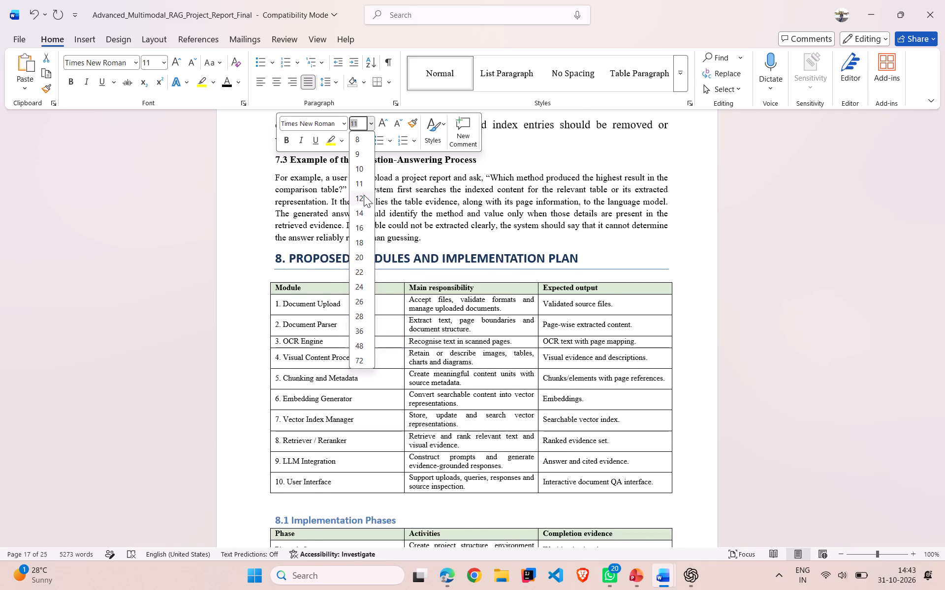
pyautogui.click(363, 199)
pyautogui.click(409, 245)
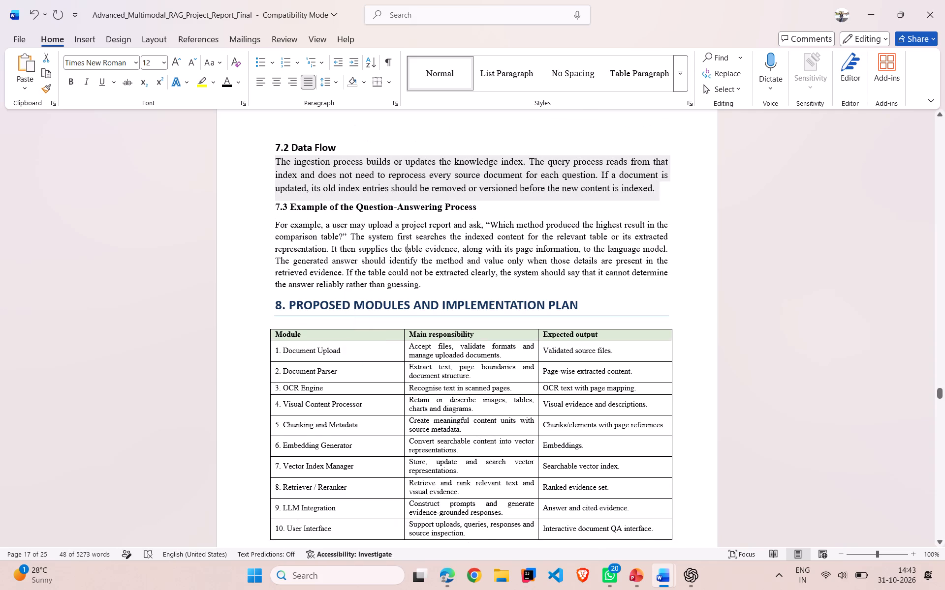
pyautogui.moveTo(422, 288); pyautogui.dragTo(272, 228)
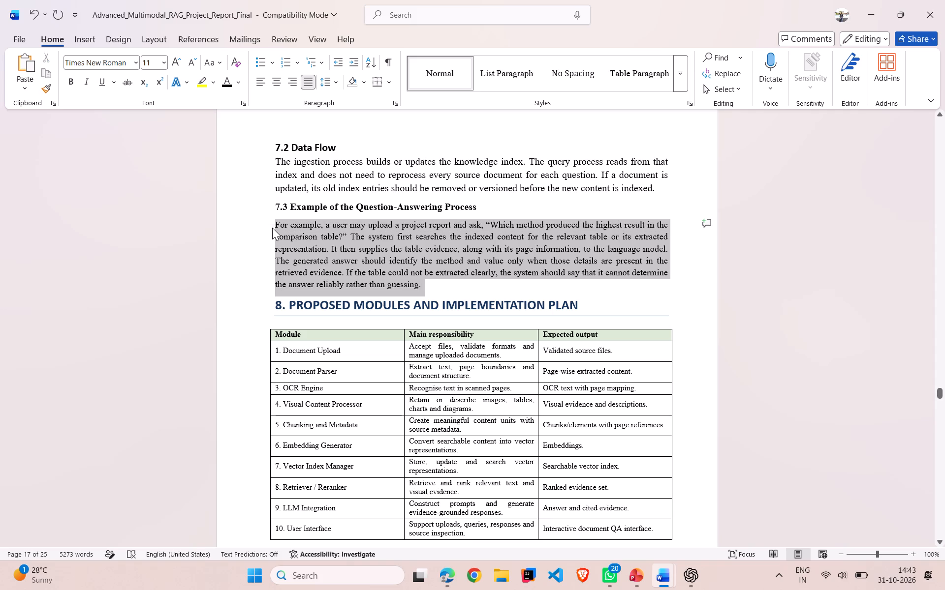
pyautogui.click(367, 190)
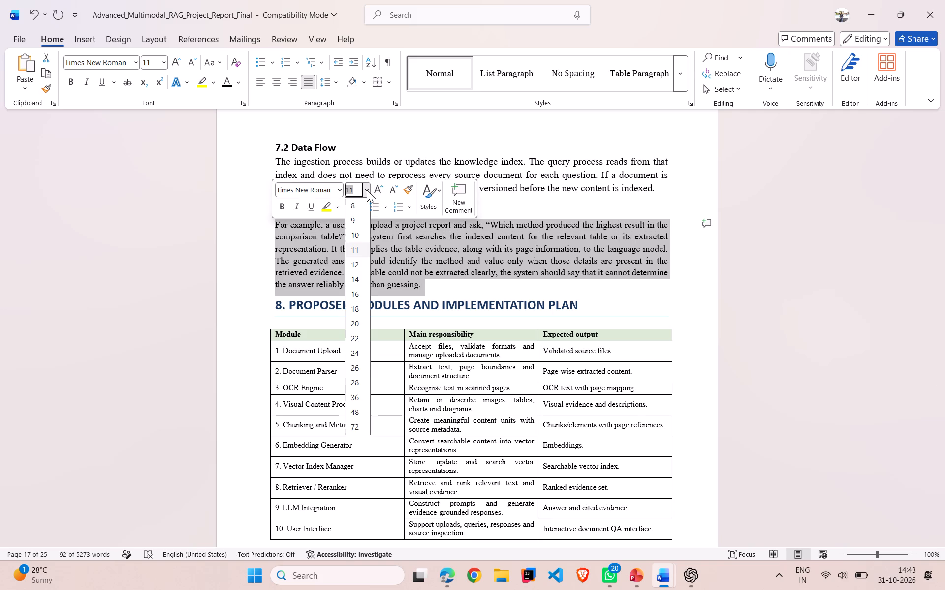
pyautogui.click(358, 264)
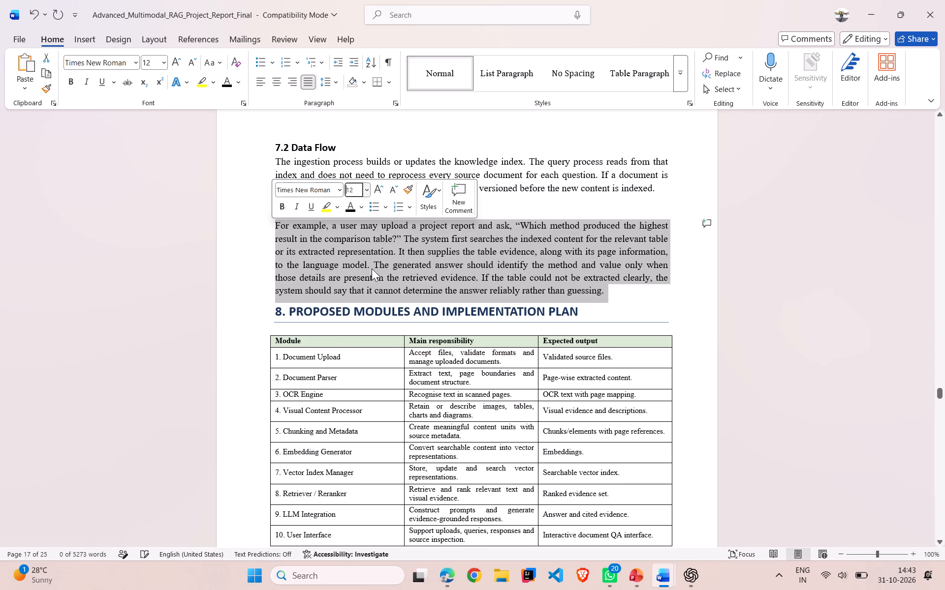
pyautogui.click(447, 284)
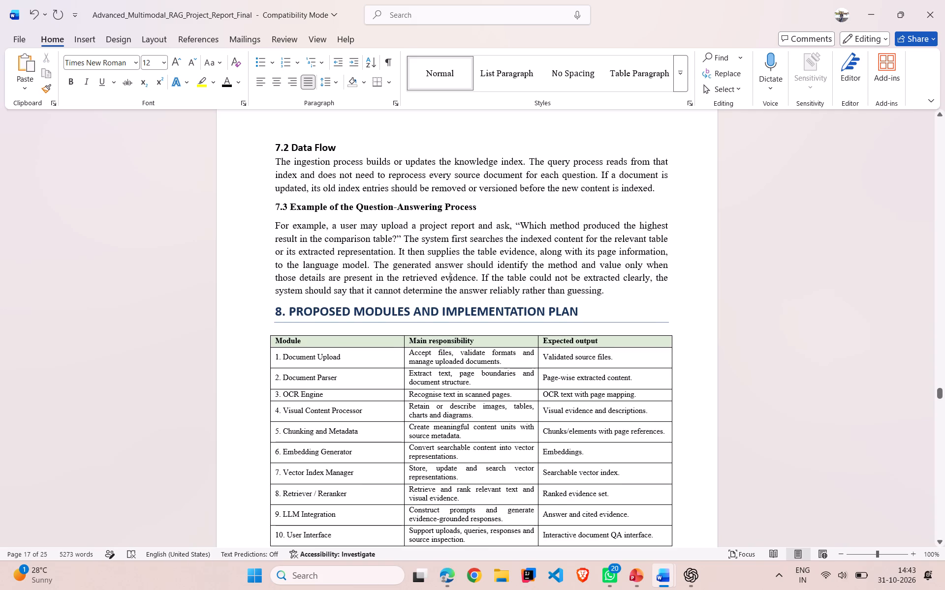
# Insert an empty line before the heading 8. PROPOSED MODULES AND IMPLEMENTATION PLAN.
pyautogui.moveTo(584, 309); pyautogui.dragTo(274, 313)
pyautogui.scroll(3, 274, 313)
pyautogui.scroll(-1, 274, 313)
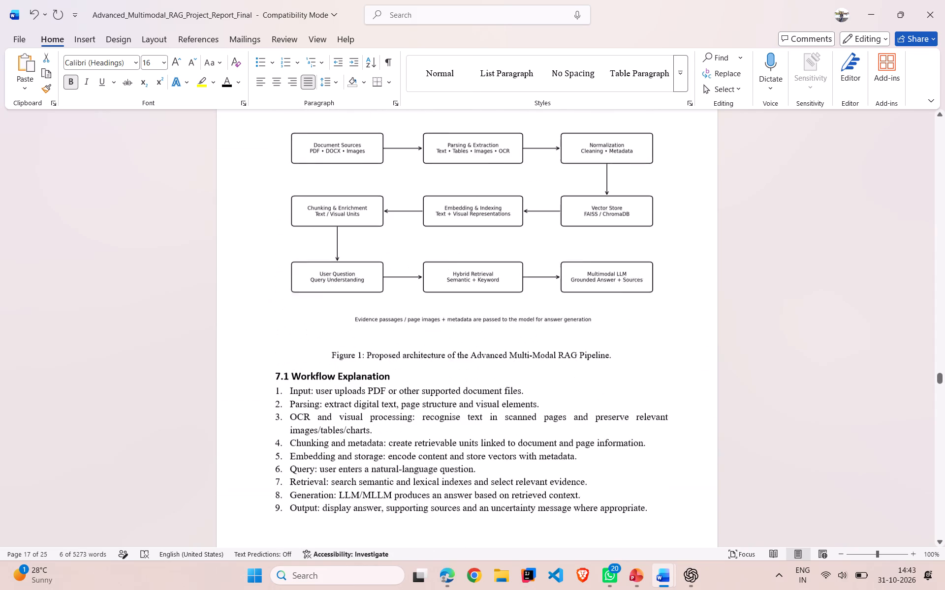
pyautogui.scroll(-2, 274, 313)
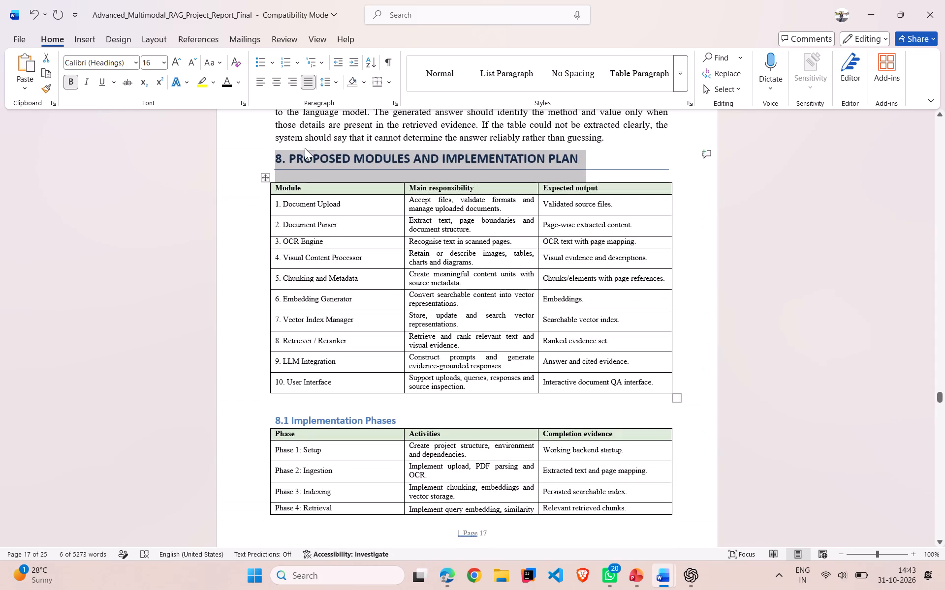
pyautogui.click(539, 135)
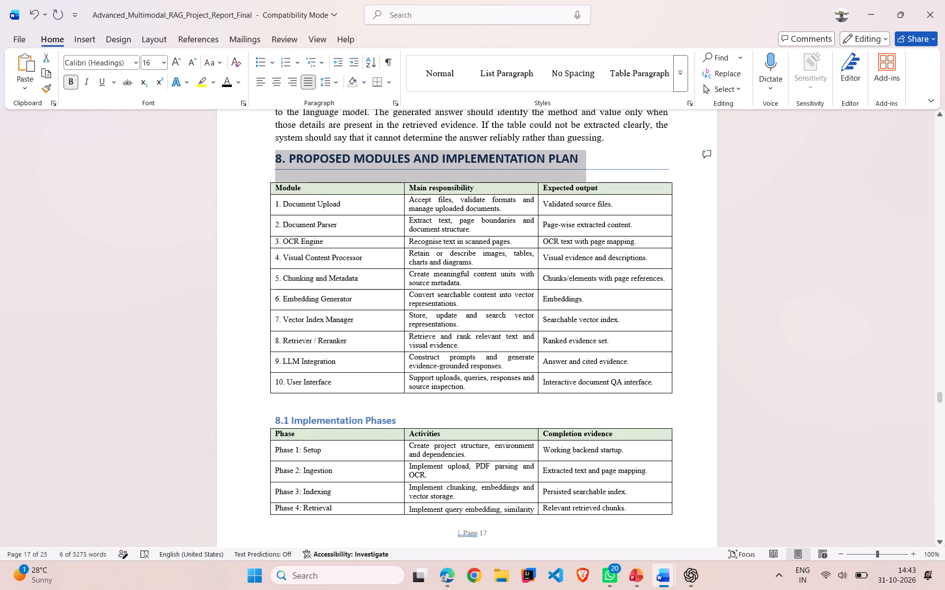
pyautogui.click(272, 153)
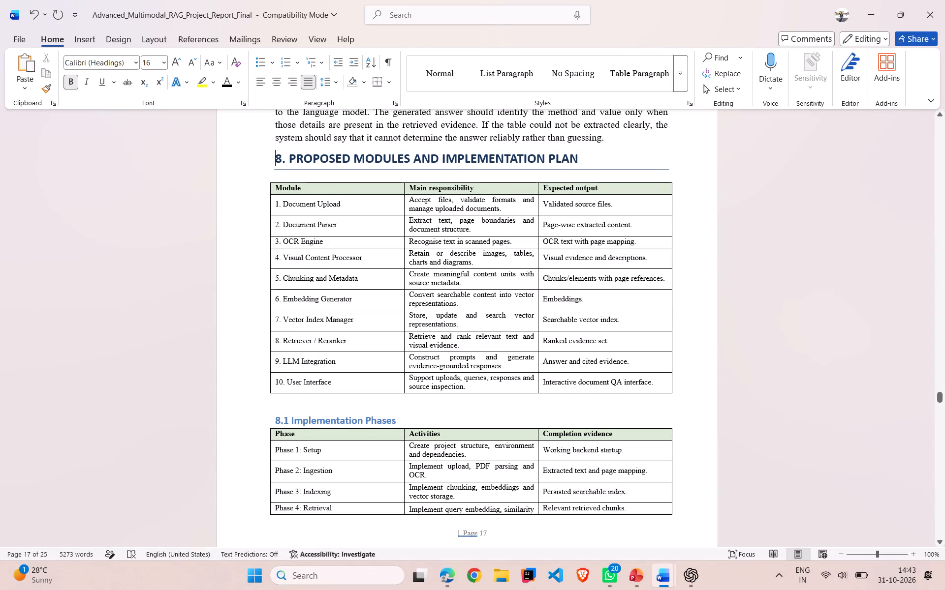
pyautogui.scroll(2, 272, 153)
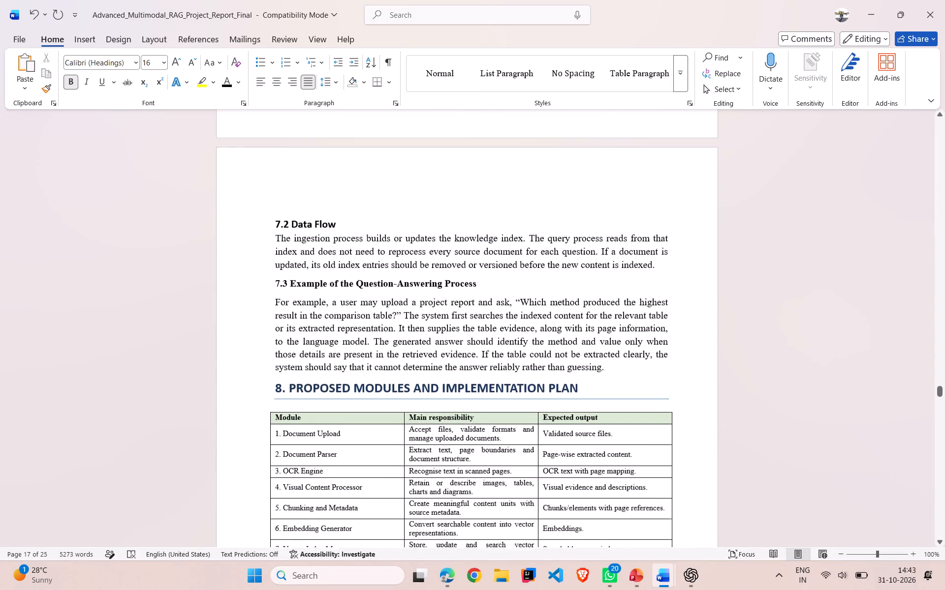
pyautogui.scroll(1, 272, 153)
pyautogui.press('Return')
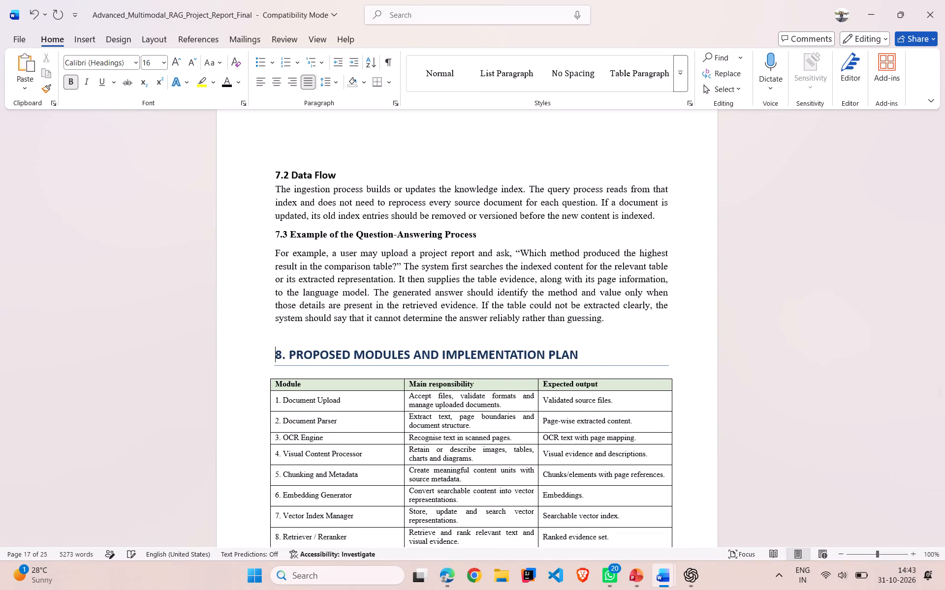
# Recolour the heading 8. PROPOSED MODULES AND IMPLEMENTATION PLAN in black, keeping it bold.
pyautogui.moveTo(580, 357); pyautogui.dragTo(370, 343)
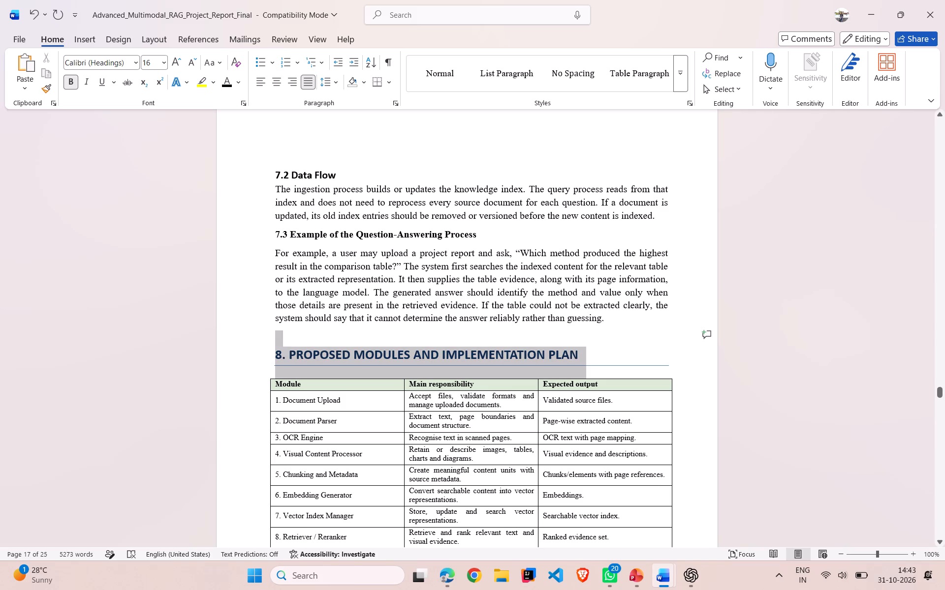
pyautogui.moveTo(370, 343); pyautogui.dragTo(264, 344)
pyautogui.click(339, 323)
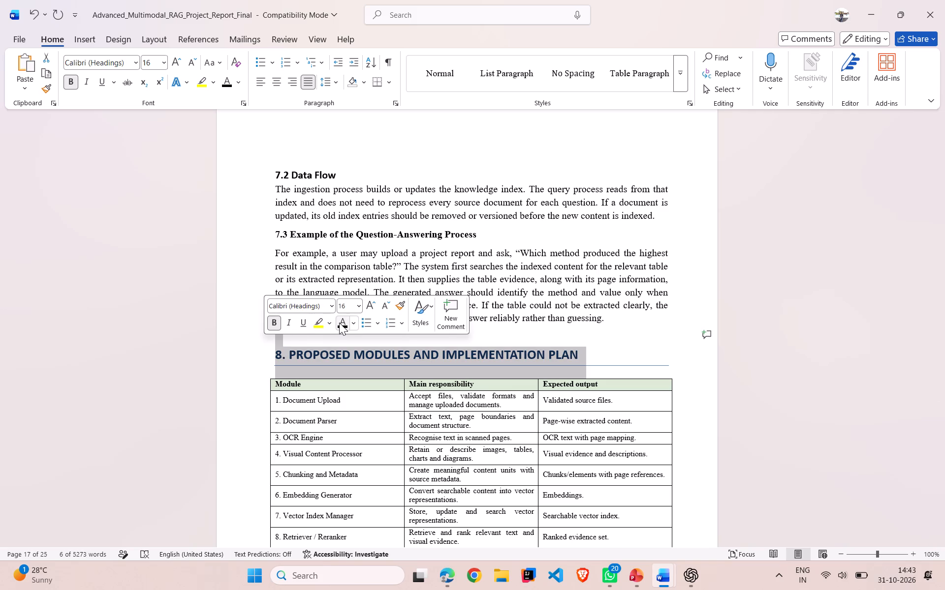
pyautogui.click(272, 321)
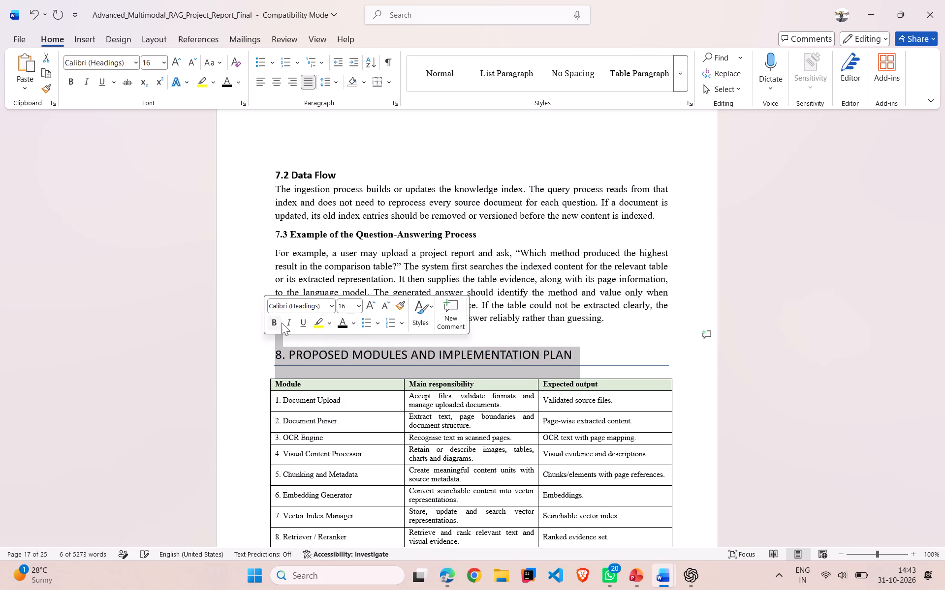
pyautogui.click(269, 322)
pyautogui.click(602, 336)
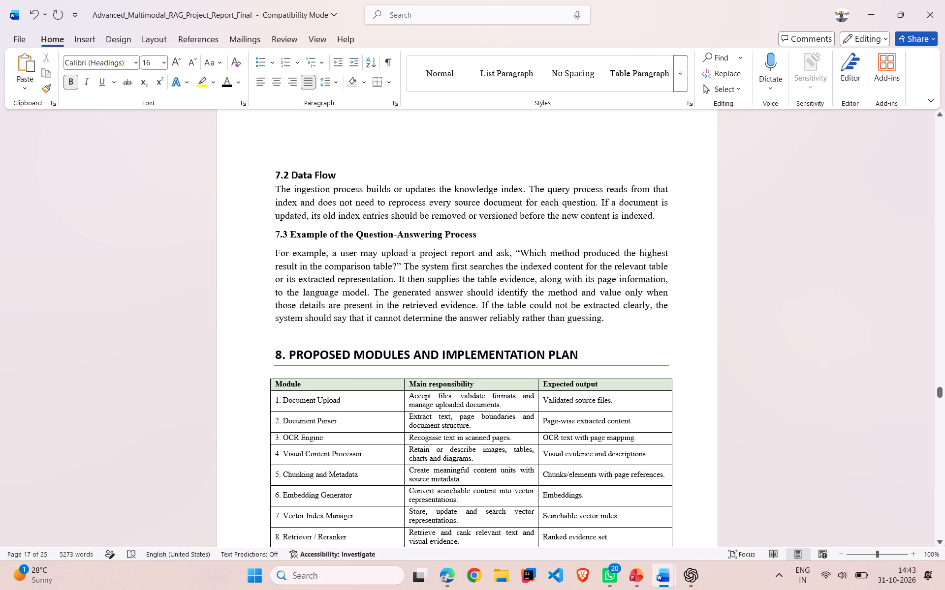
pyautogui.click(602, 365)
# Recolour the subheading 8.1 Implementation Phases in black.
pyautogui.scroll(-1, 530, 406)
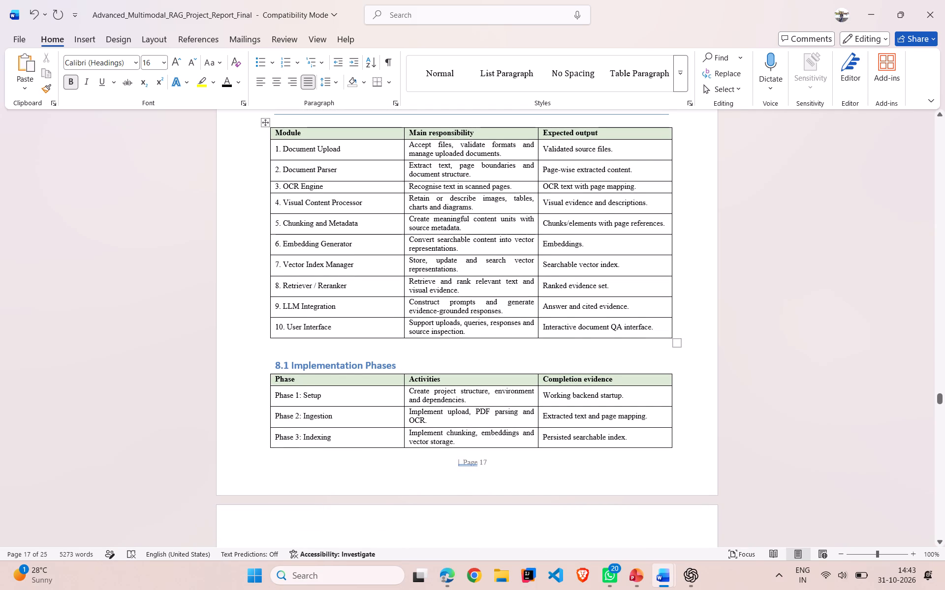
pyautogui.moveTo(401, 367); pyautogui.dragTo(269, 365)
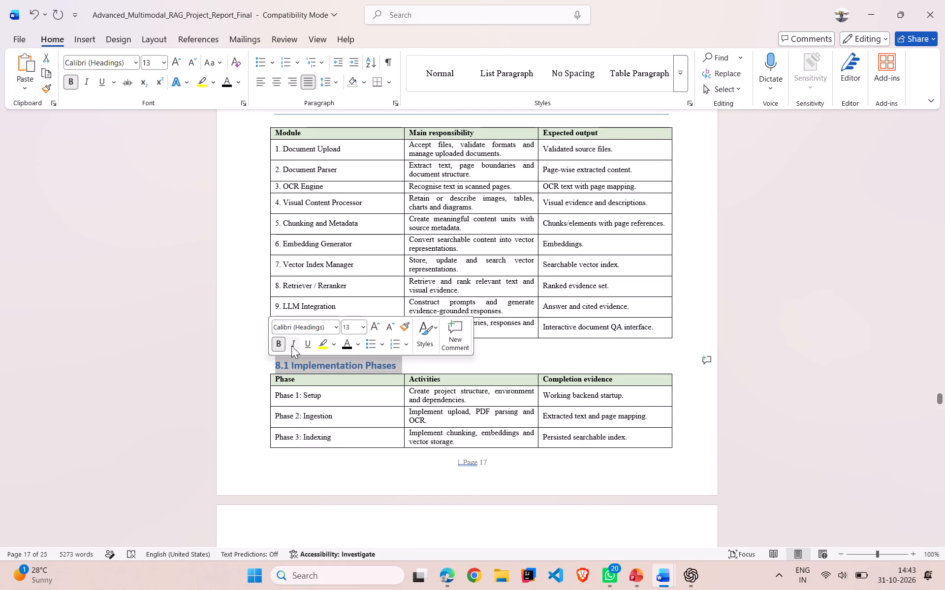
pyautogui.click(344, 346)
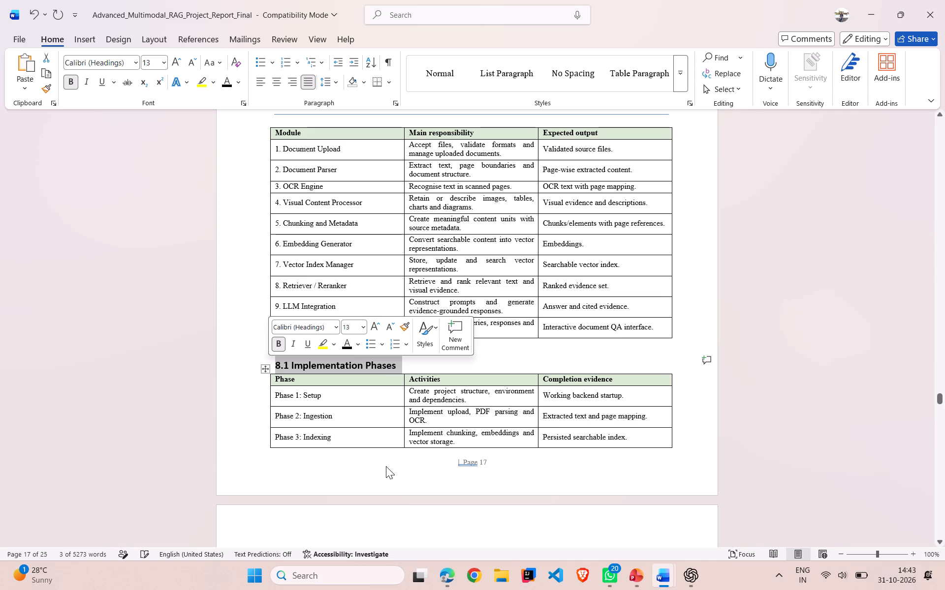
pyautogui.click(386, 466)
# Apply black font colour to the header row of the 8.1 Implementation Phases table, keeping its text bold.
pyautogui.scroll(-1, 387, 462)
pyautogui.doubleClick(315, 351)
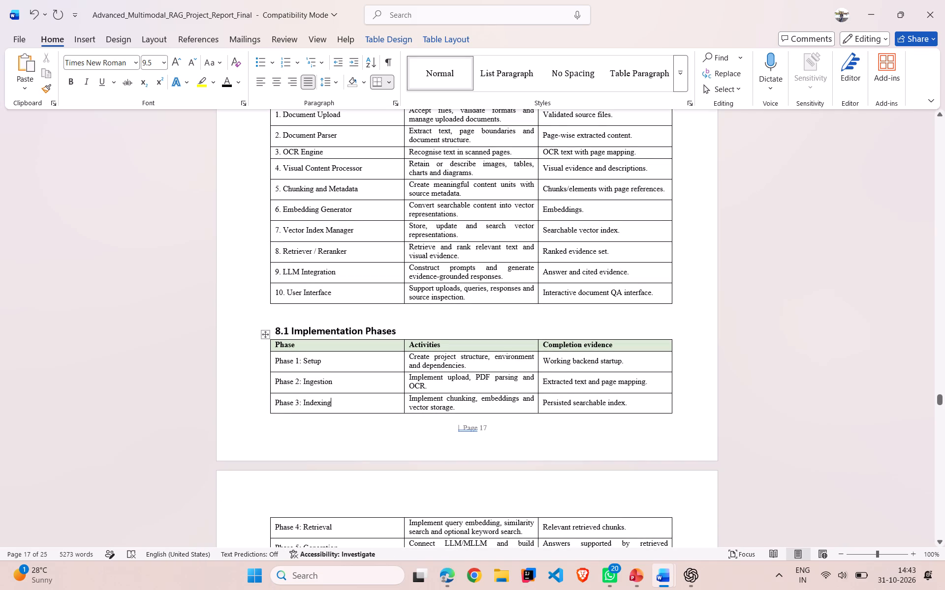
pyautogui.moveTo(302, 345); pyautogui.dragTo(484, 354)
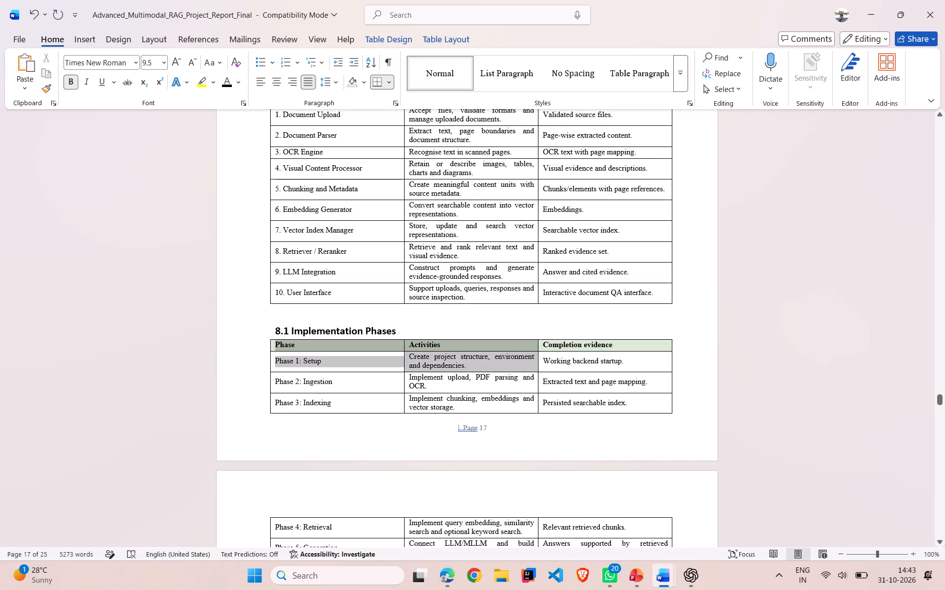
pyautogui.moveTo(484, 354); pyautogui.dragTo(623, 339)
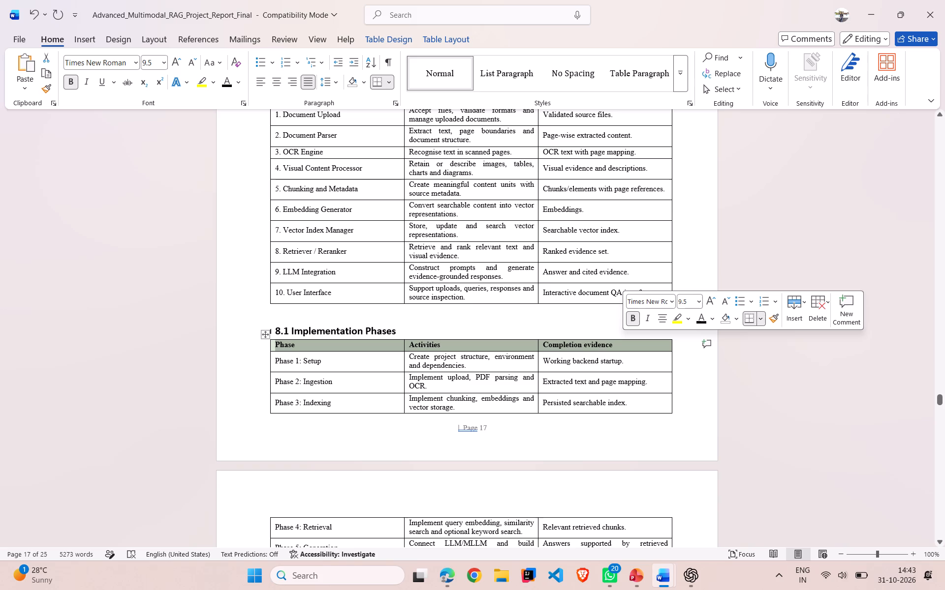
pyautogui.click(699, 319)
pyautogui.click(627, 320)
pyautogui.click(627, 320)
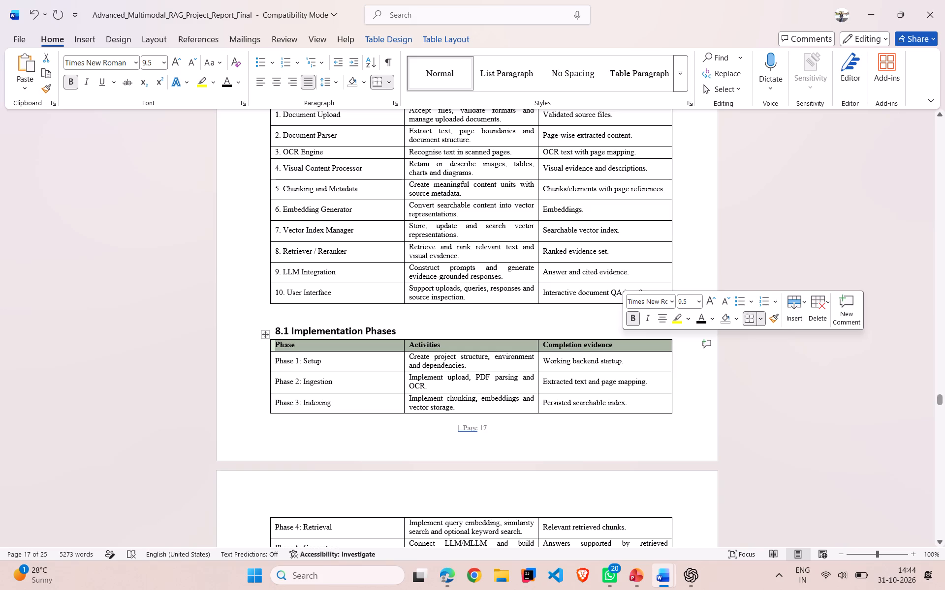
# Recolour the subheading 8.2 Error Handling in black.
pyautogui.click(541, 447)
pyautogui.scroll(-1, 482, 357)
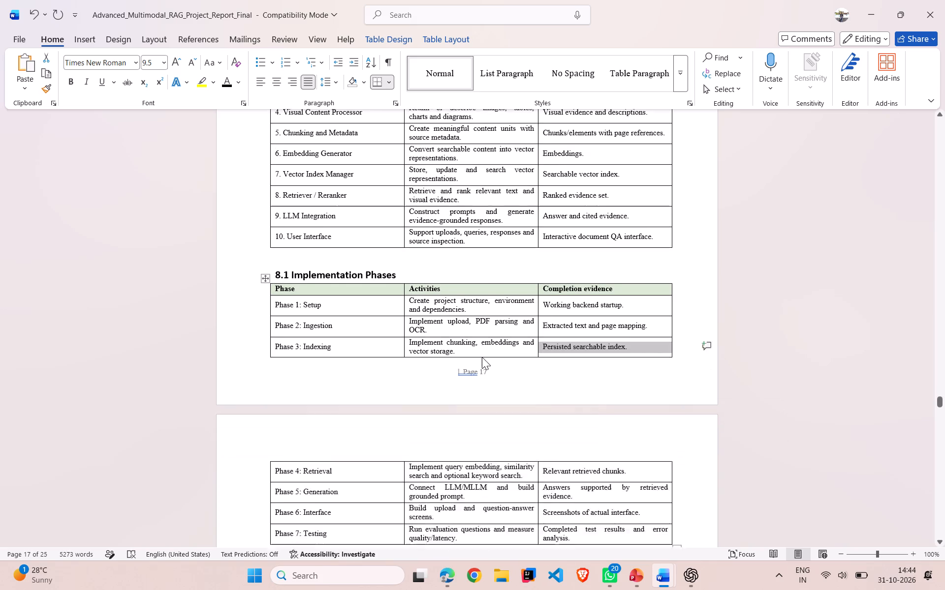
pyautogui.scroll(-2, 482, 357)
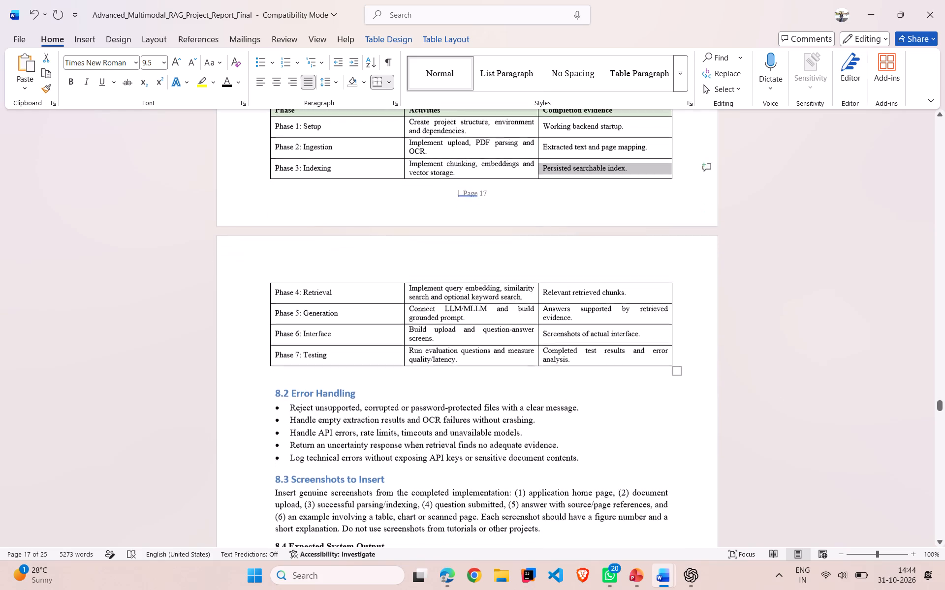
pyautogui.moveTo(359, 394); pyautogui.dragTo(263, 388)
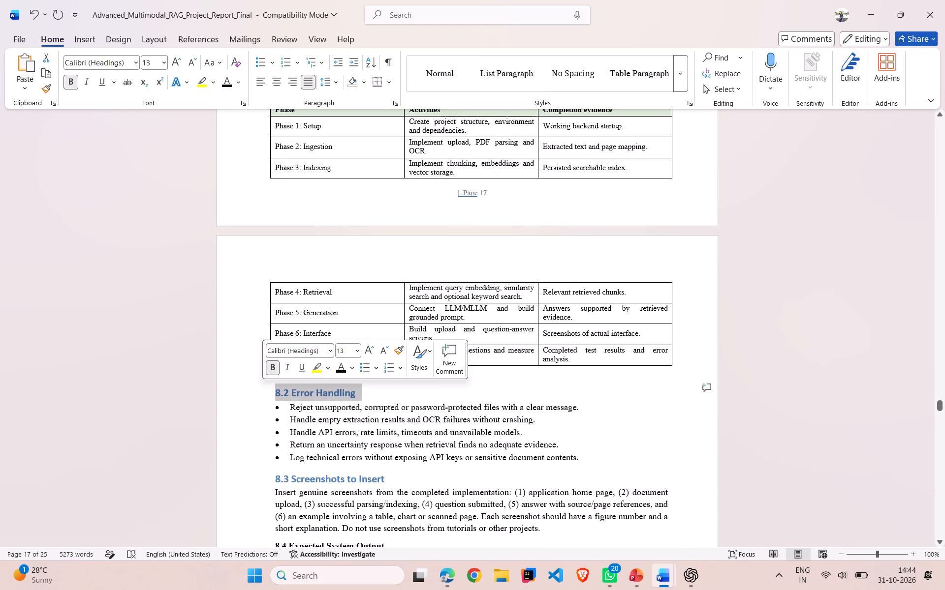
pyautogui.click(340, 368)
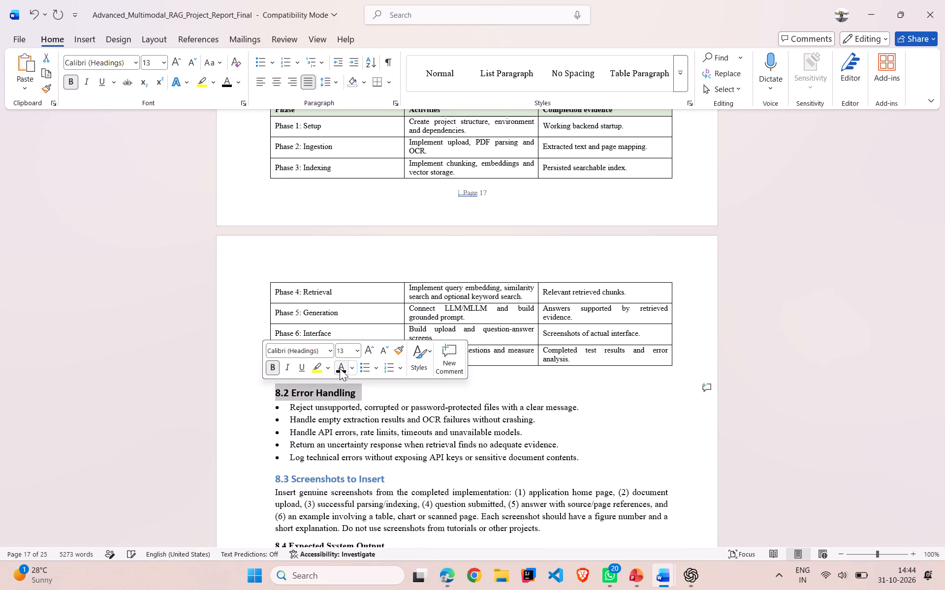
# Set the five bullet points under 8.2 Error Handling to 12 pt.
pyautogui.moveTo(580, 457); pyautogui.dragTo(294, 405)
pyautogui.click(385, 366)
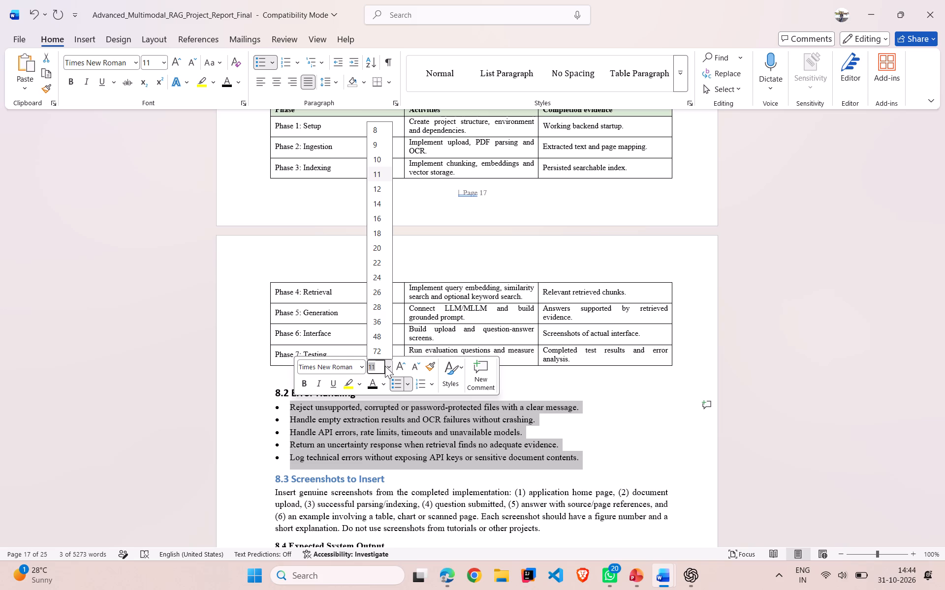
pyautogui.click(379, 190)
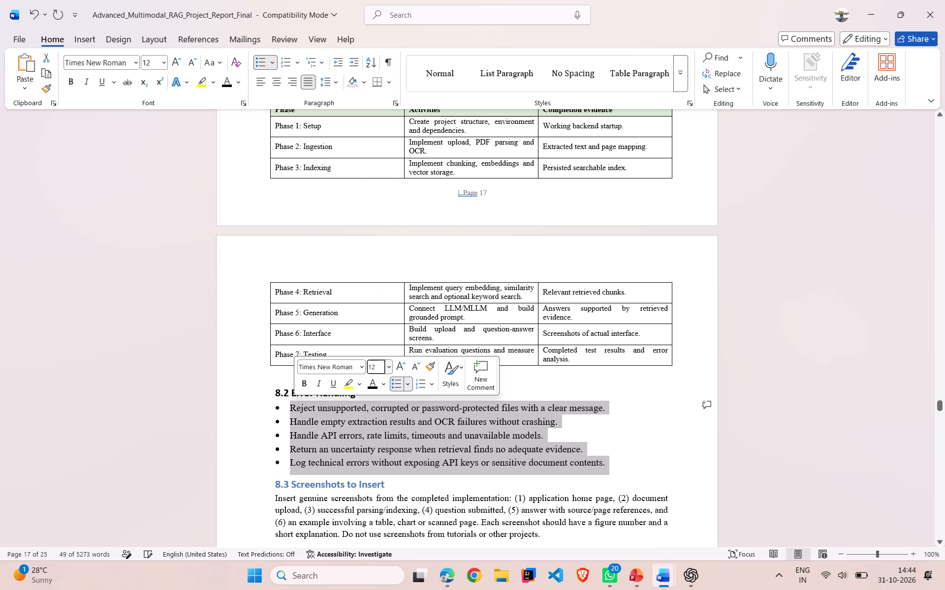
pyautogui.click(490, 520)
# Recolour the subheading 8.3 Screenshots to Insert in black.
pyautogui.scroll(-1, 483, 453)
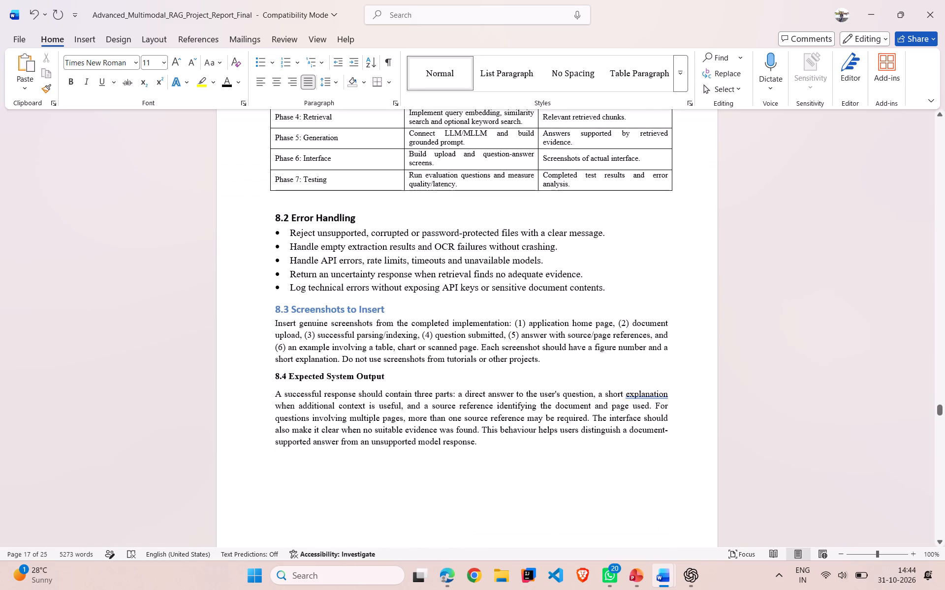
pyautogui.moveTo(388, 307); pyautogui.dragTo(271, 302)
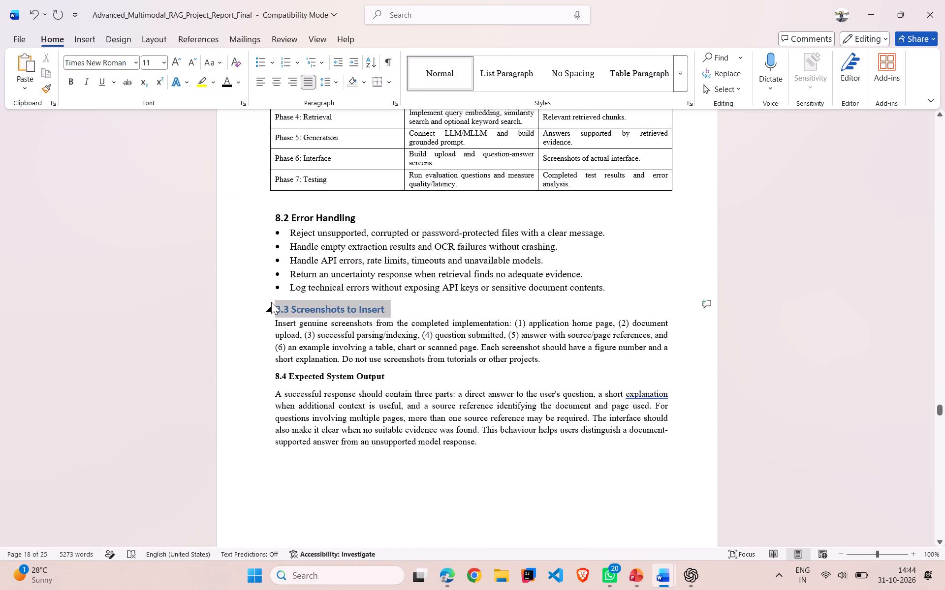
pyautogui.click(349, 278)
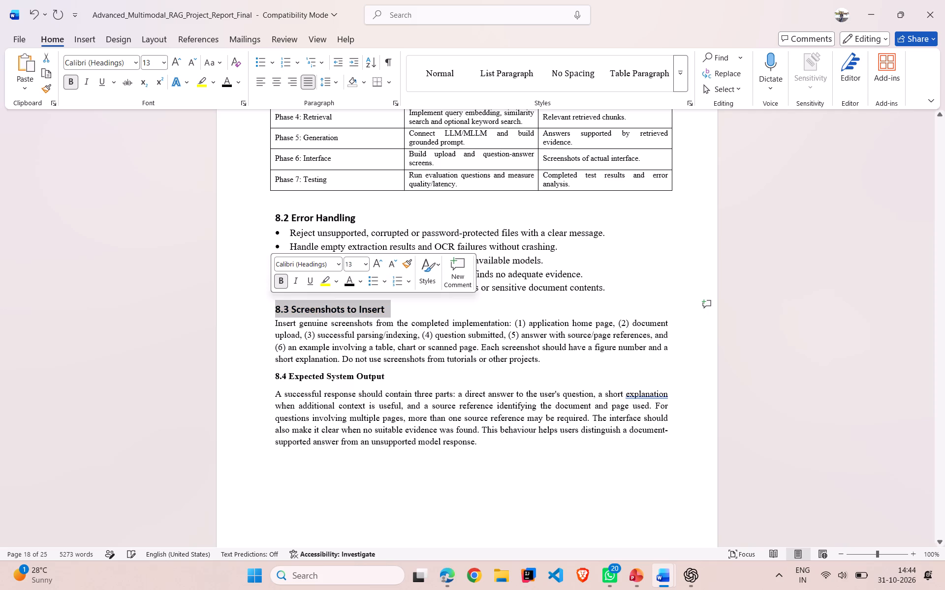
# Set the subheading 8.4 Expected System Output to 12 pt.
pyautogui.moveTo(390, 381); pyautogui.dragTo(270, 371)
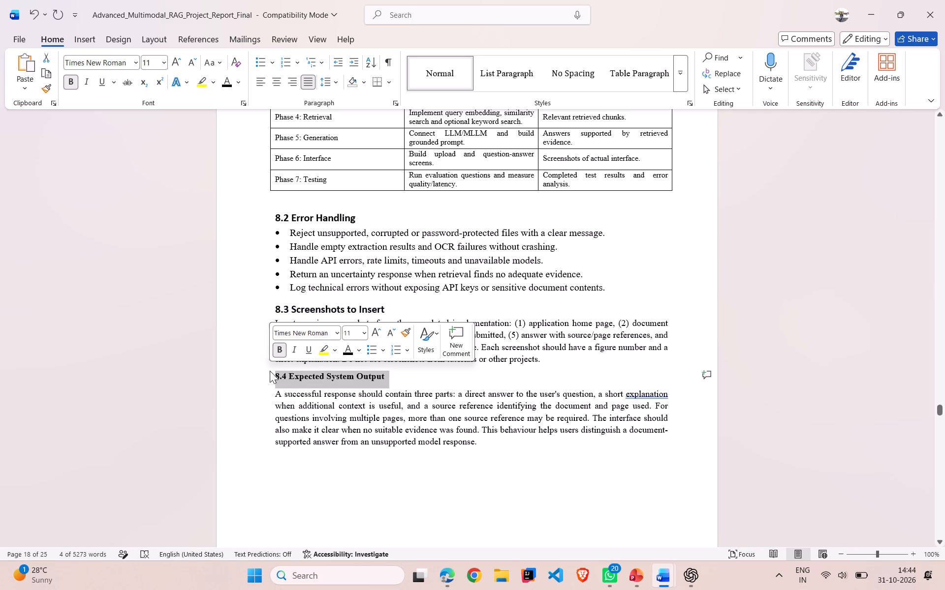
pyautogui.click(364, 334)
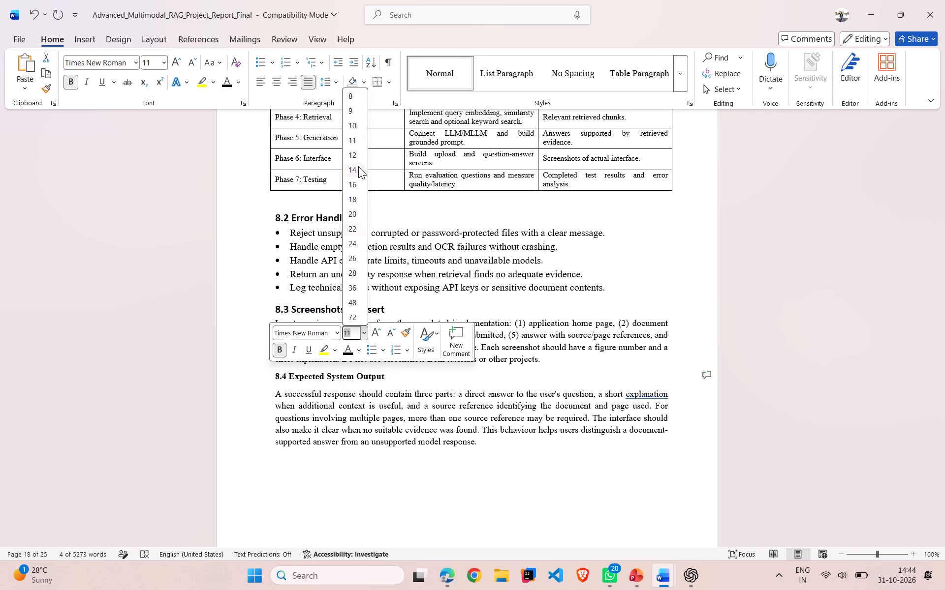
pyautogui.click(355, 159)
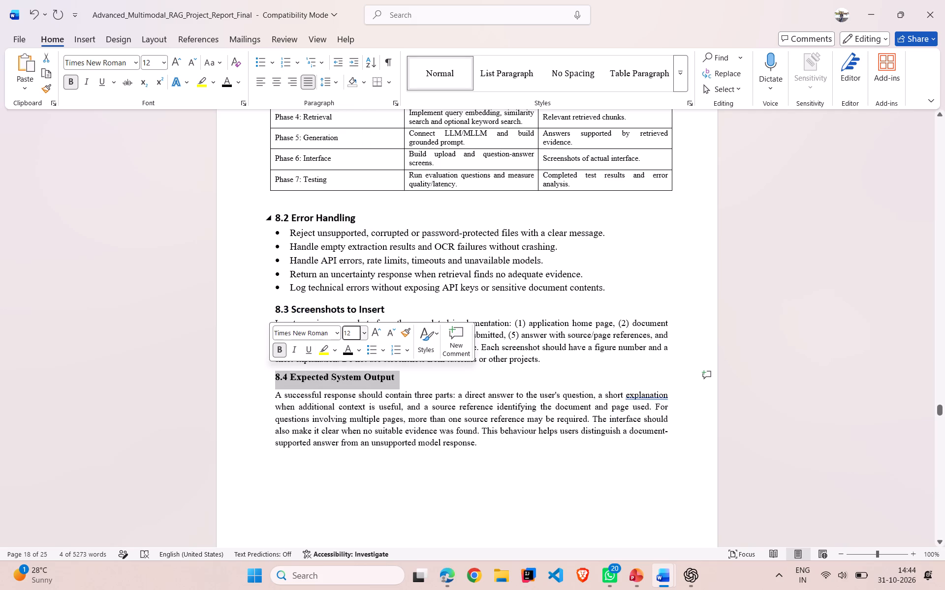
# Set the body paragraph under 8.3 Screenshots to Insert to 12 pt.
pyautogui.moveTo(544, 361); pyautogui.dragTo(277, 325)
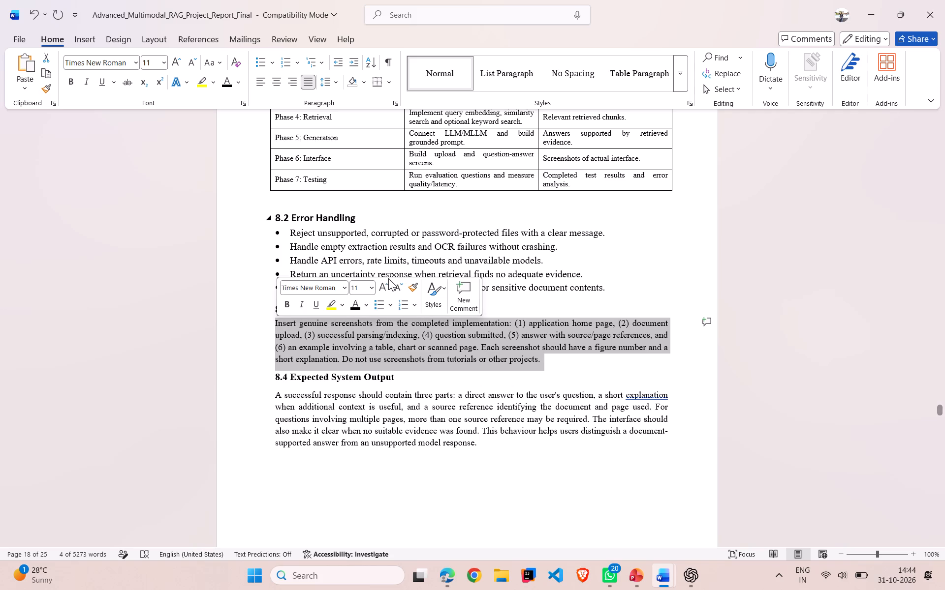
pyautogui.click(369, 287)
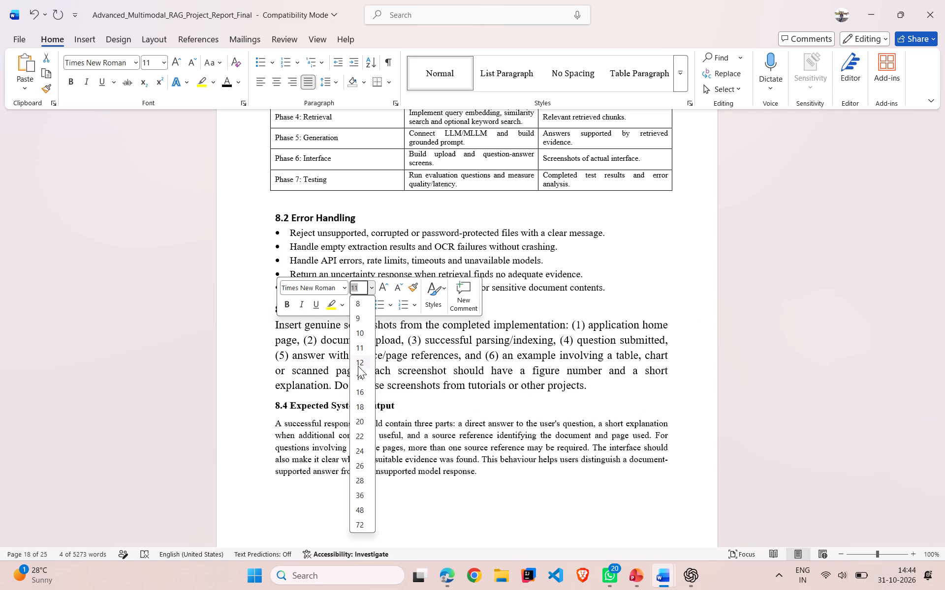
pyautogui.click(359, 363)
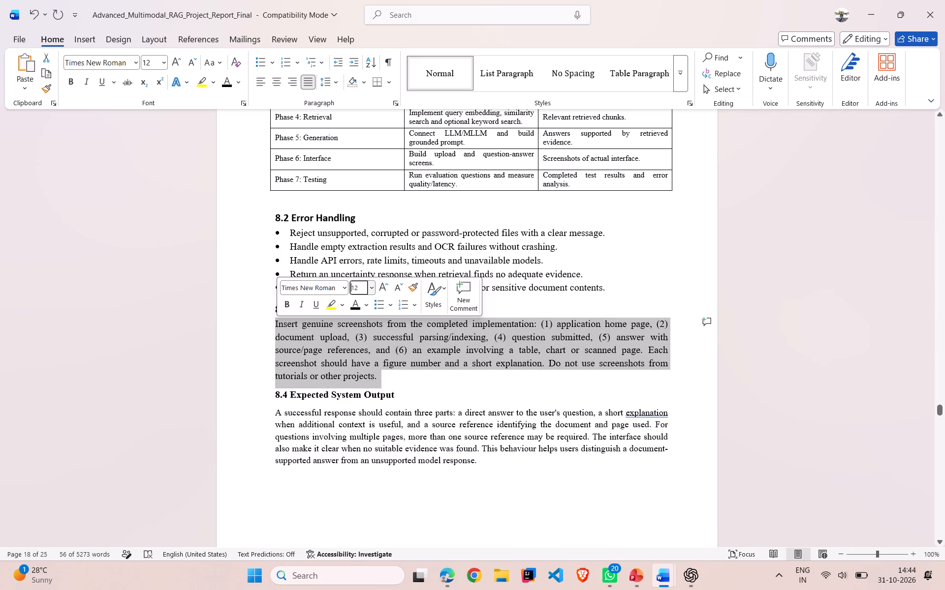
# Set the body paragraph under 8.4 Expected System Output to 12 pt.
pyautogui.moveTo(483, 462); pyautogui.dragTo(249, 417)
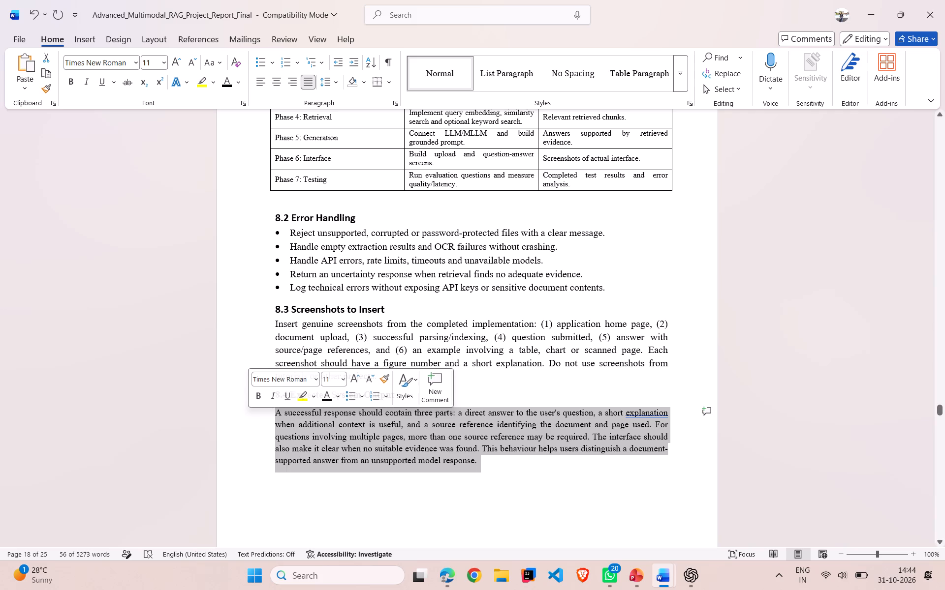
pyautogui.click(341, 380)
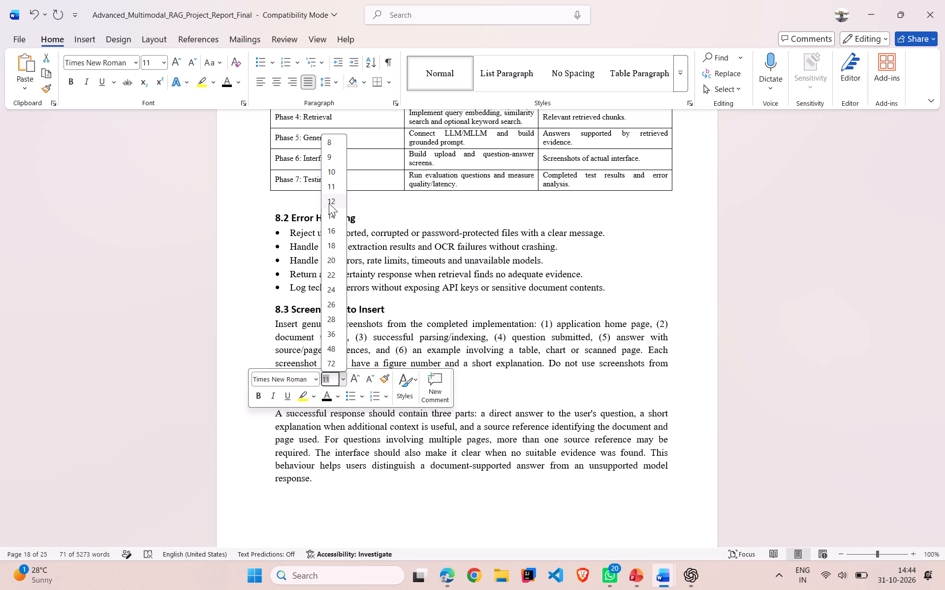
pyautogui.click(329, 203)
pyautogui.click(400, 487)
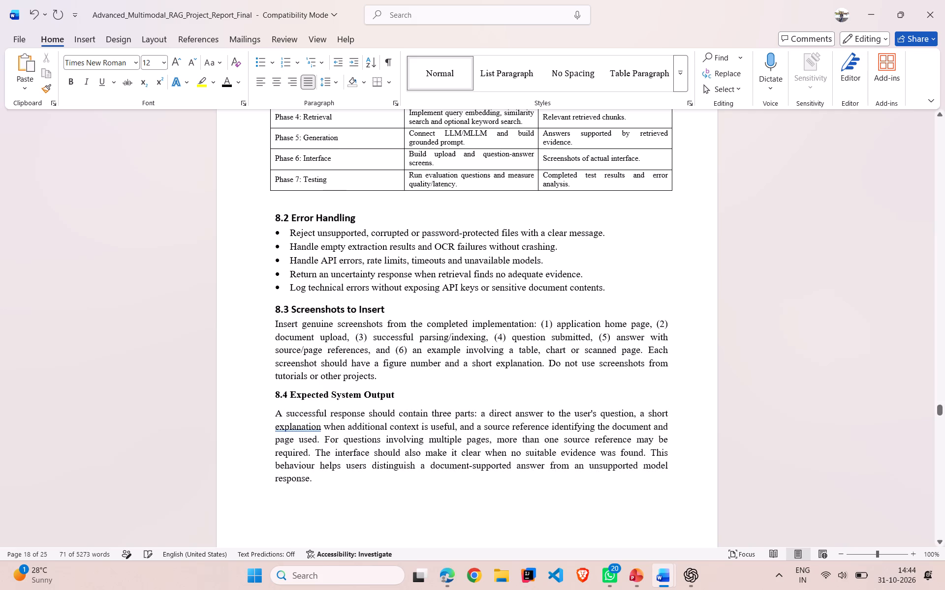
# Delete the empty lines between the 8.4 paragraph and the heading 9. NOVELTY OF THE PROPOSED PROJECT.
pyautogui.scroll(-4, 400, 487)
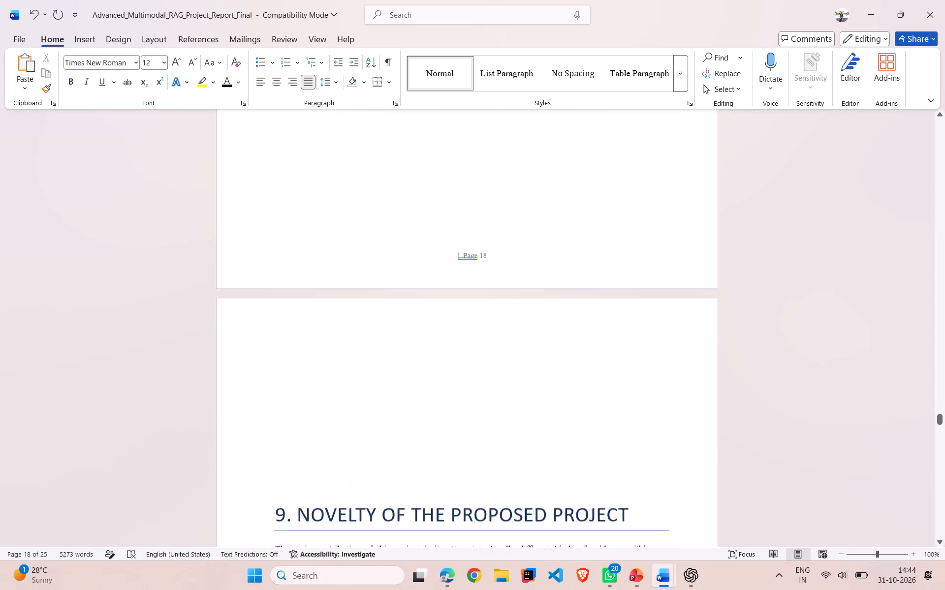
pyautogui.click(264, 375)
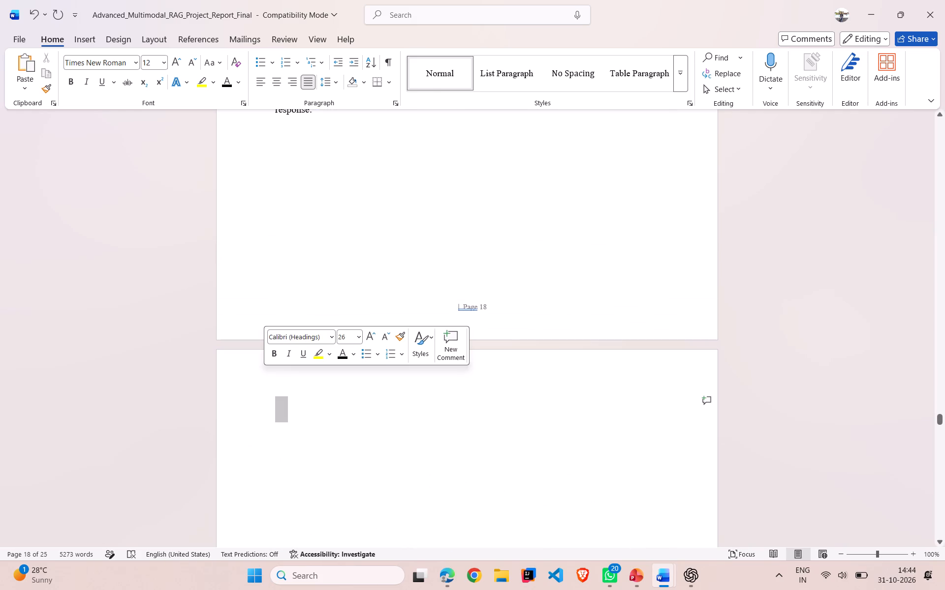
pyautogui.click(291, 383)
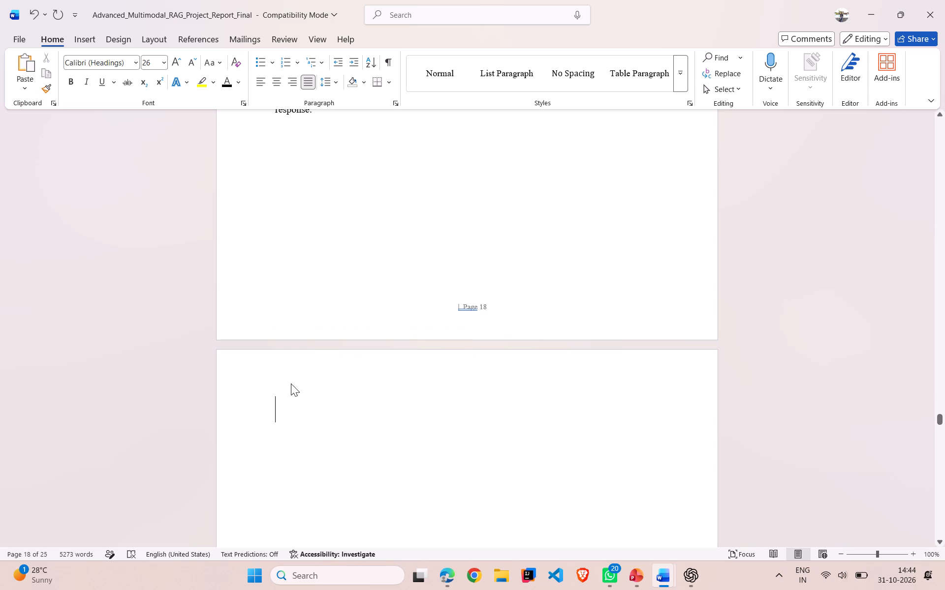
pyautogui.press('BackSpace')
pyautogui.press('BackSpace')
pyautogui.press('BackSpace')
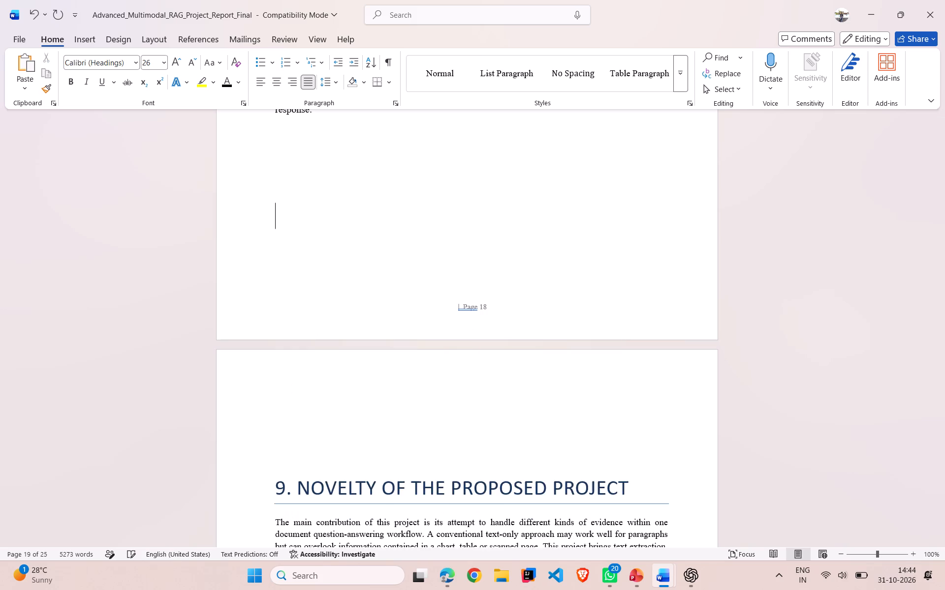
pyautogui.press('BackSpace')
pyautogui.press('BackSpace')
pyautogui.press('BackSpace')
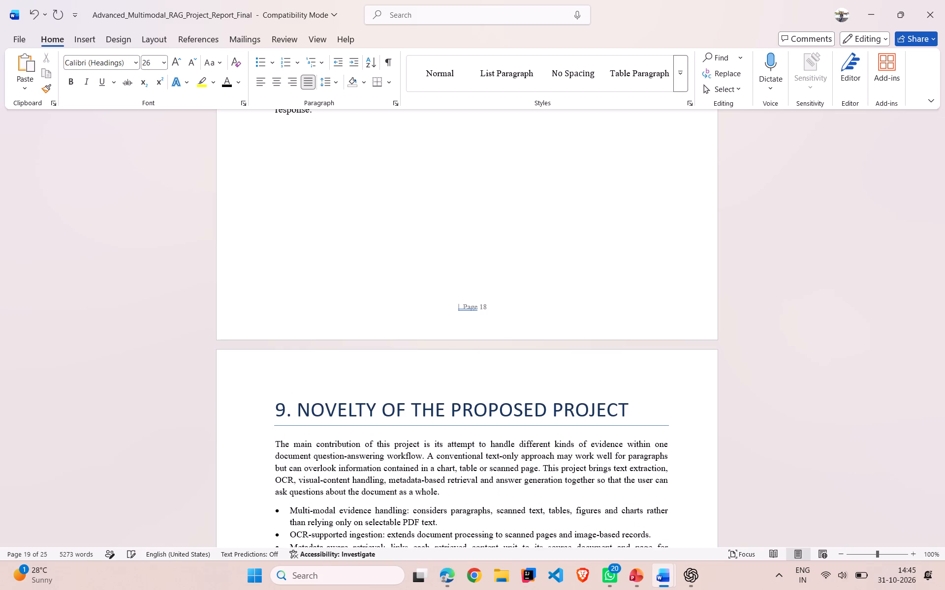
pyautogui.press('Delete')
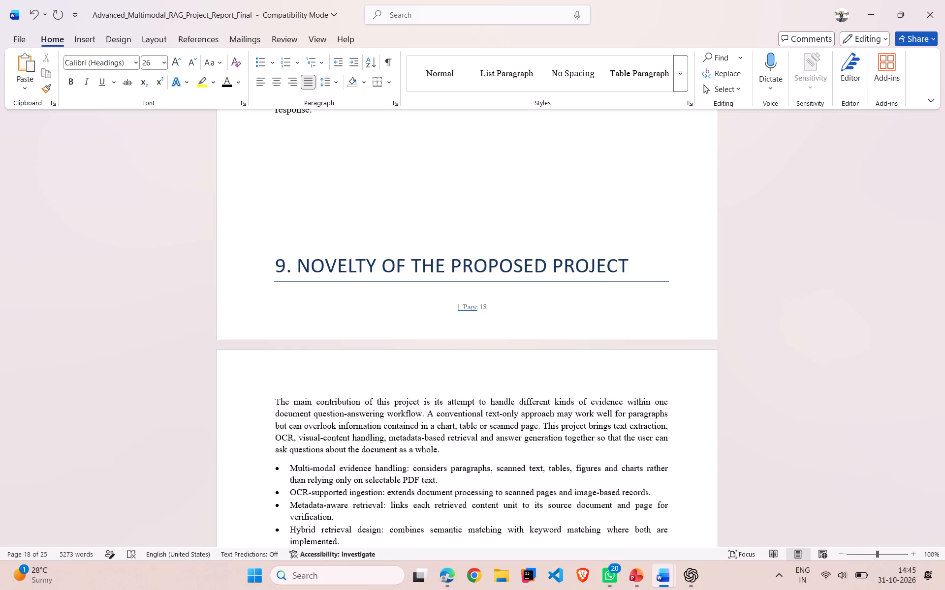
# Move the heading 9. NOVELTY OF THE PROPOSED PROJECT to the start of page 19 with empty lines, removing the stray ruled line above it.
pyautogui.press('Return')
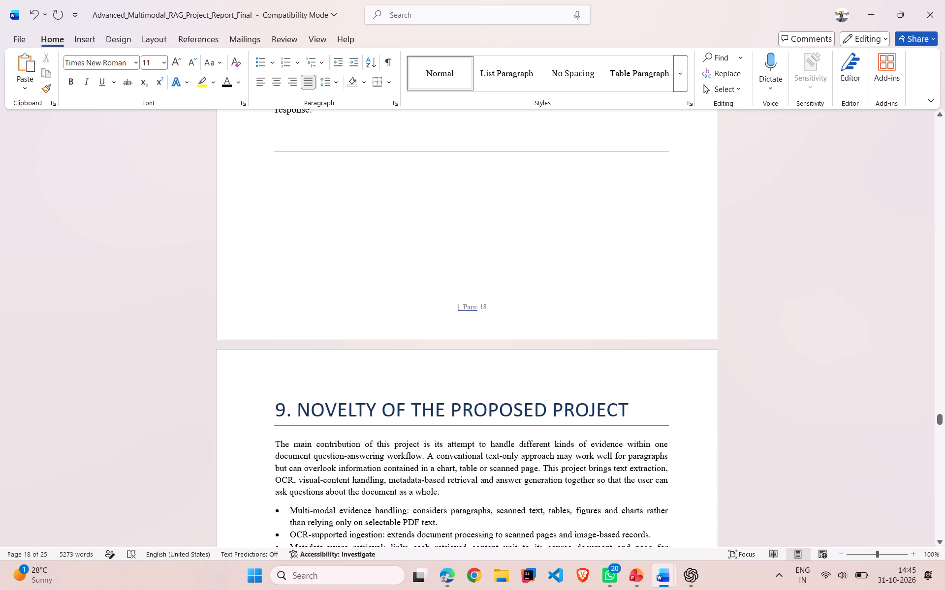
pyautogui.click(635, 417)
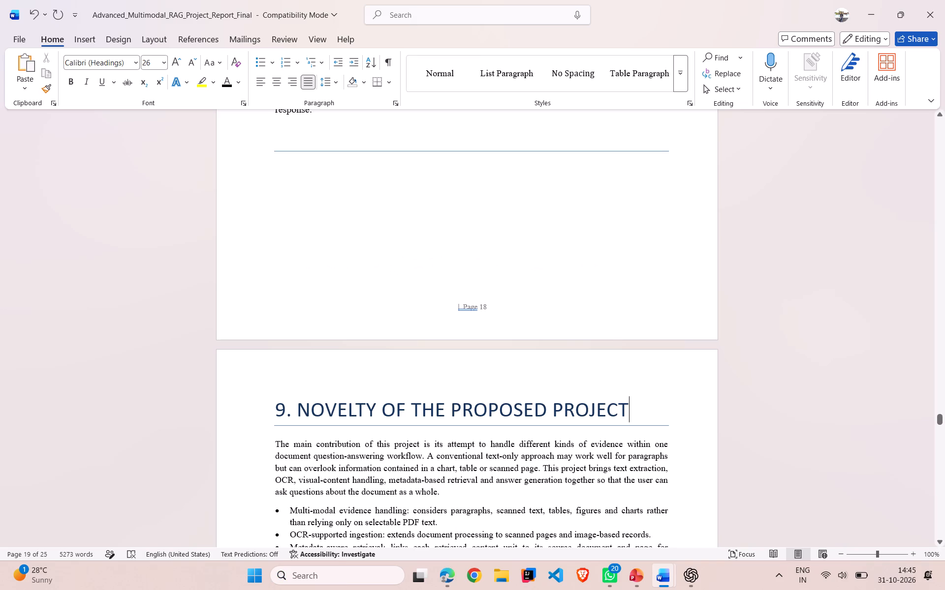
pyautogui.click(405, 151)
pyautogui.press('Delete')
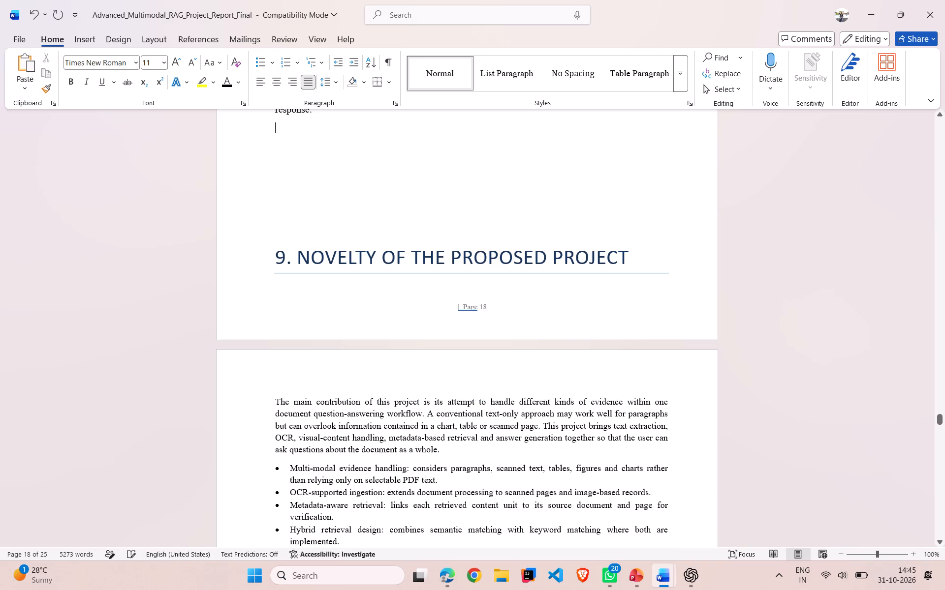
pyautogui.scroll(1, 405, 151)
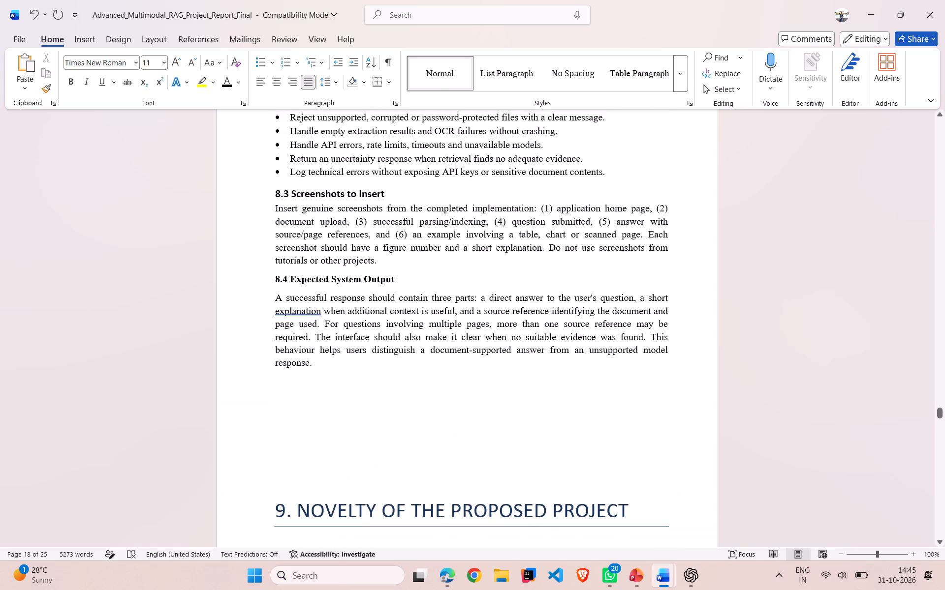
pyautogui.press('Return')
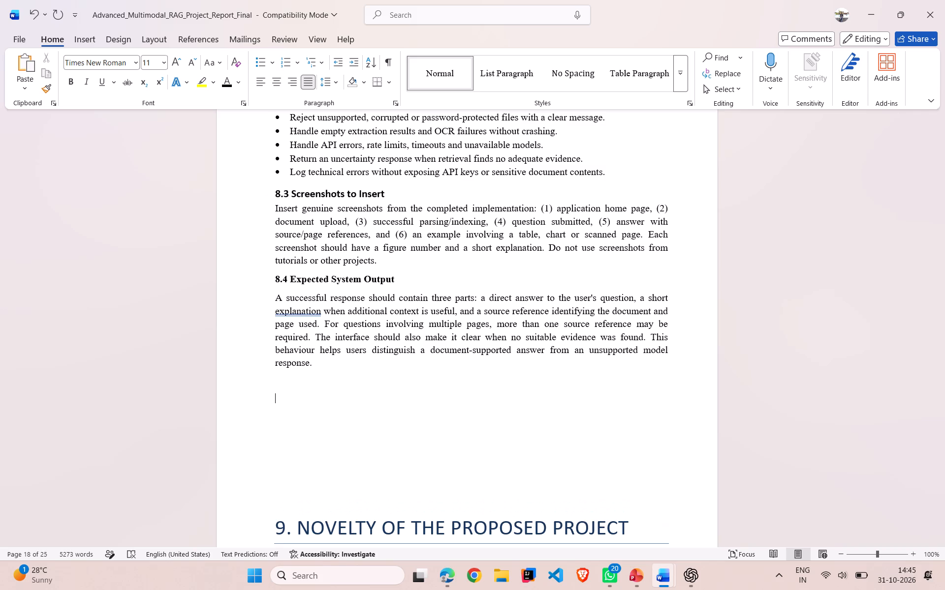
pyautogui.press('Return')
# Format the heading 9. NOVELTY OF THE PROPOSED PROJECT as 18 pt, black and bold.
pyautogui.scroll(-1, 364, 365)
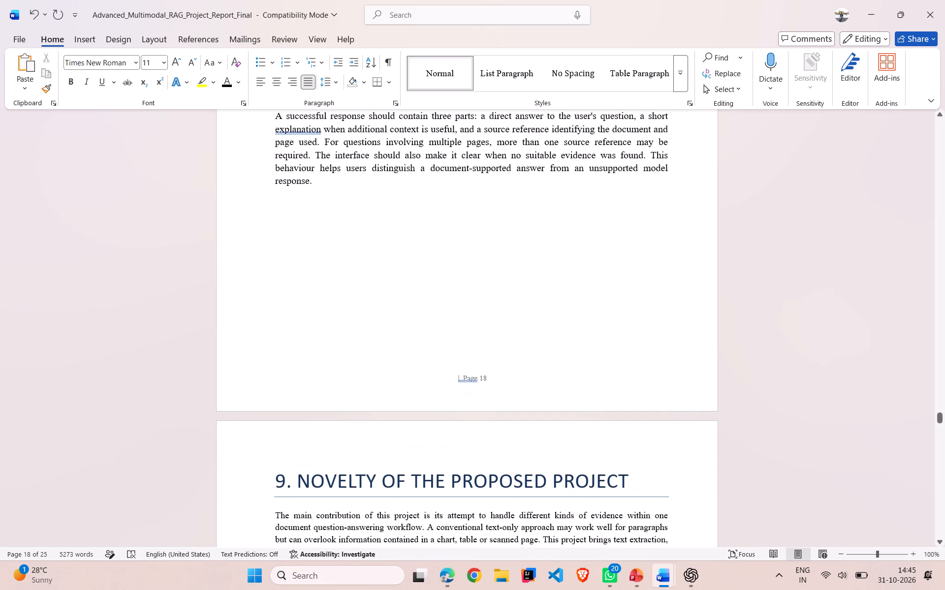
pyautogui.moveTo(631, 485); pyautogui.dragTo(274, 465)
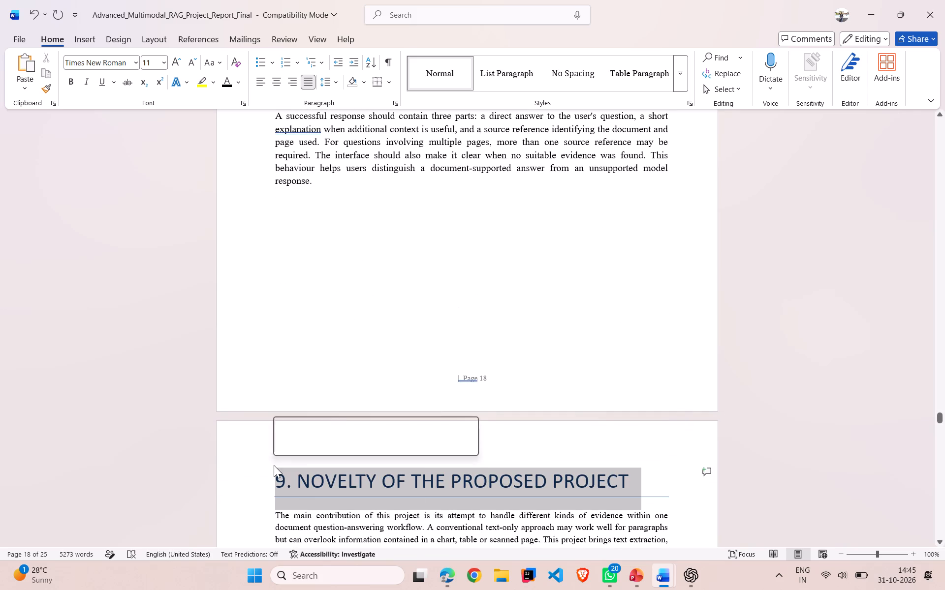
pyautogui.click(366, 424)
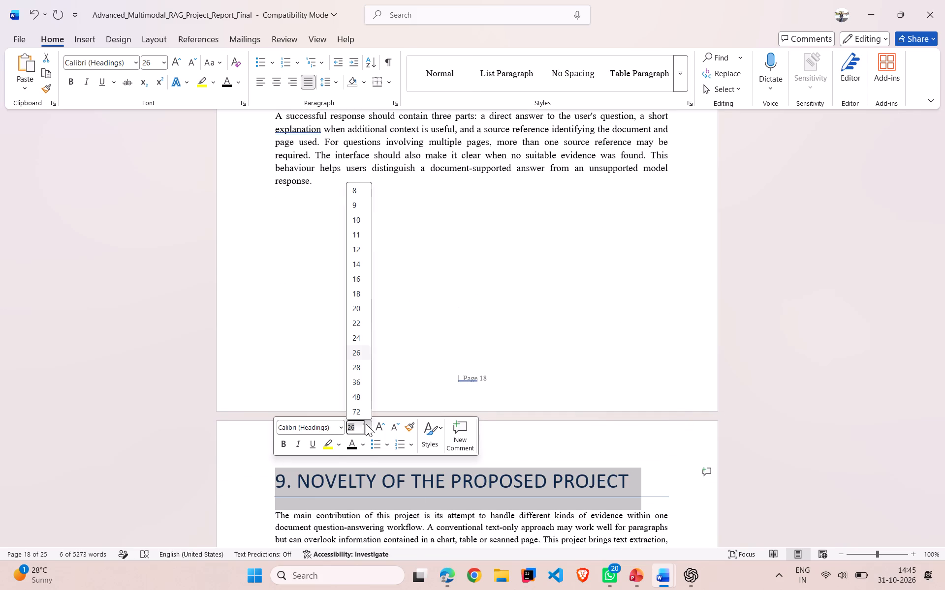
pyautogui.click(356, 292)
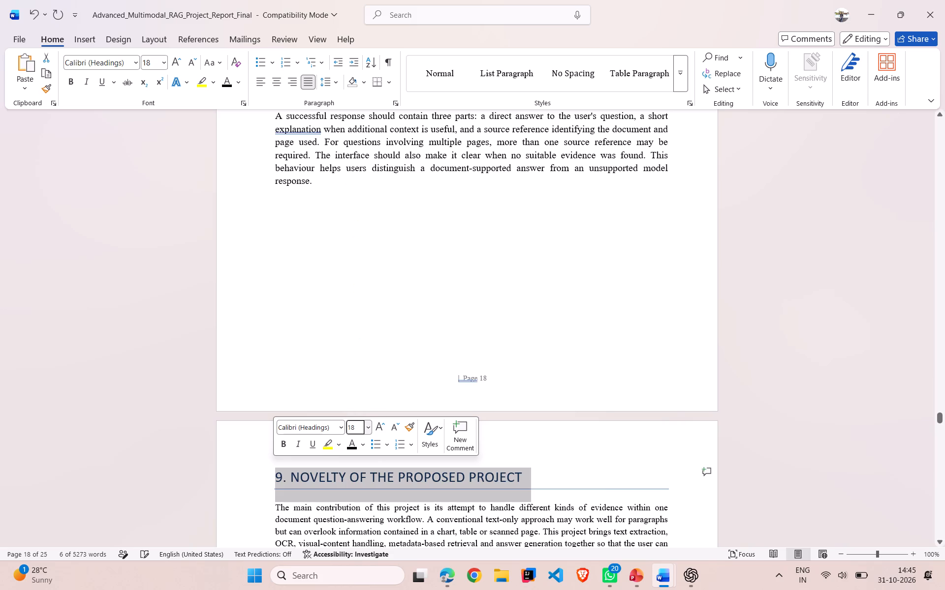
pyautogui.click(350, 445)
pyautogui.click(281, 442)
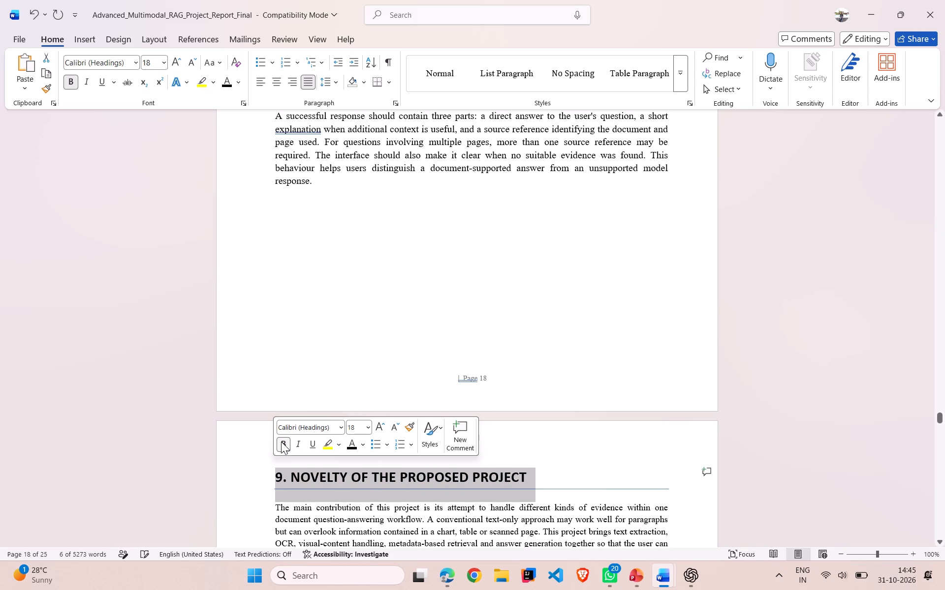
# Set the paragraphs and bullet list under 9. NOVELTY OF THE PROPOSED PROJECT to 12 pt.
pyautogui.click(555, 475)
pyautogui.scroll(-1, 555, 475)
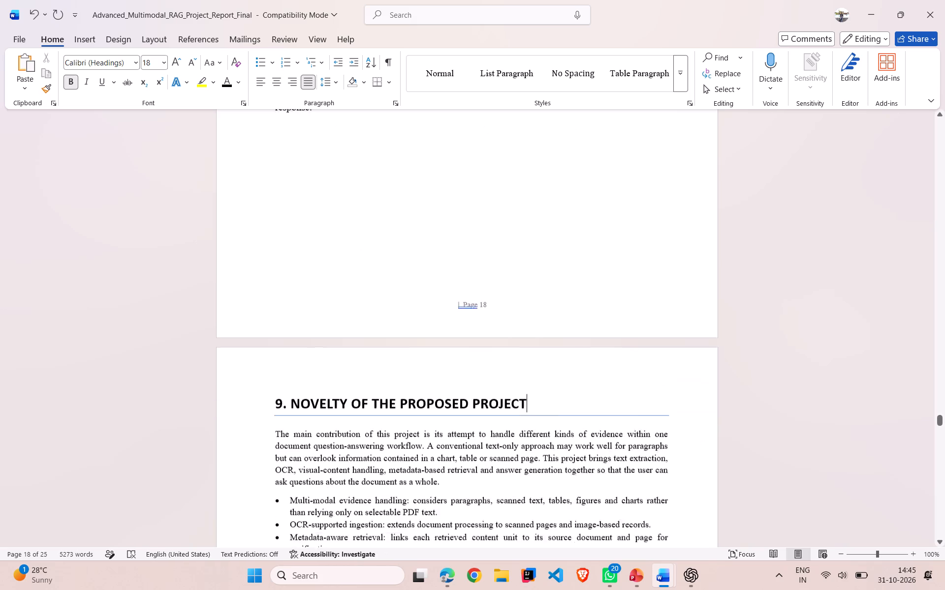
pyautogui.scroll(-1, 555, 475)
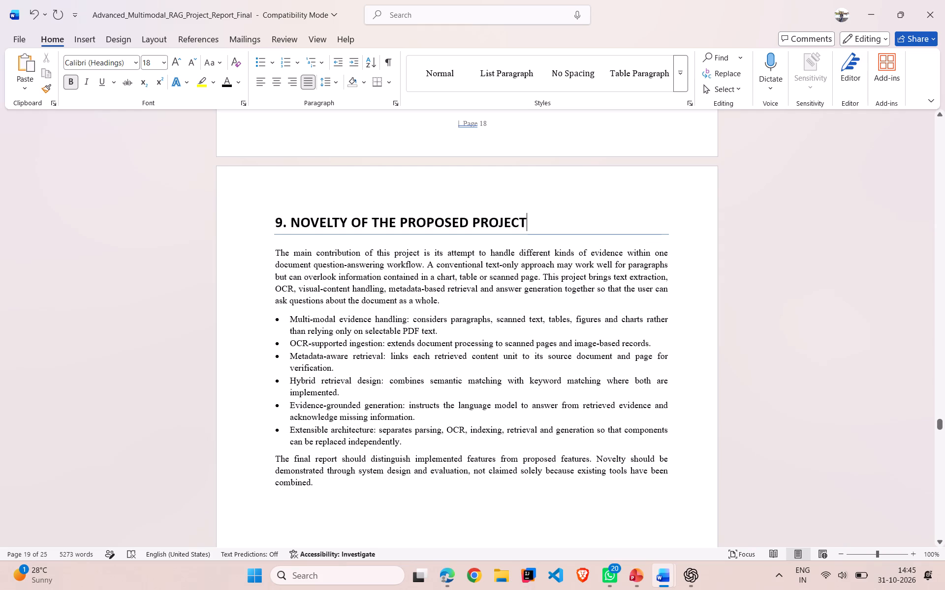
pyautogui.moveTo(320, 485); pyautogui.dragTo(257, 259)
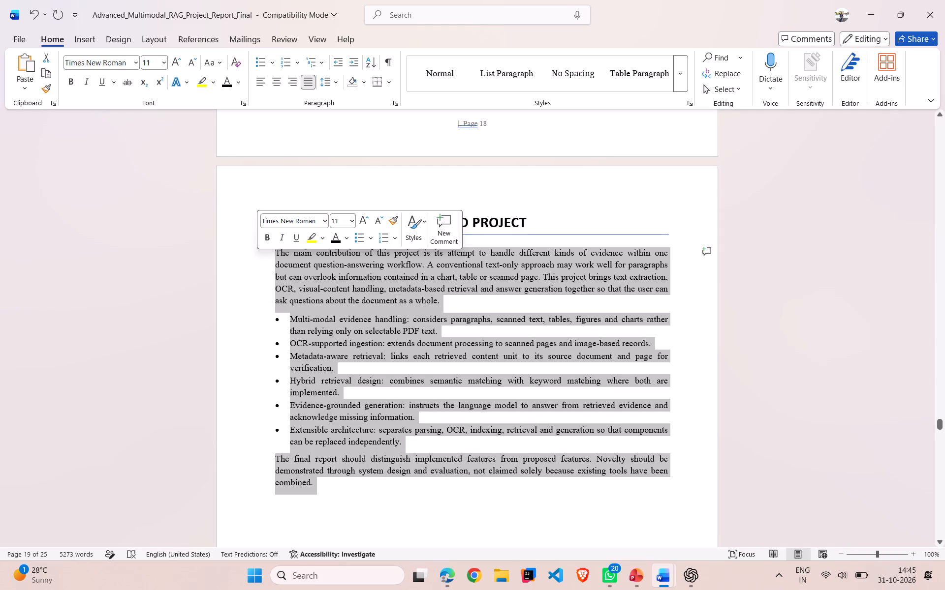
pyautogui.click(351, 219)
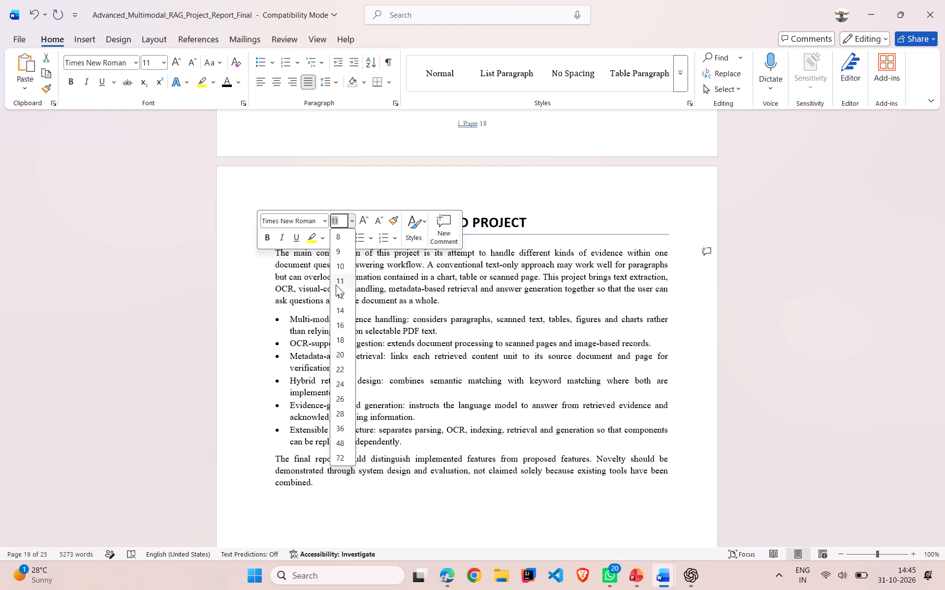
pyautogui.click(340, 293)
pyautogui.click(447, 528)
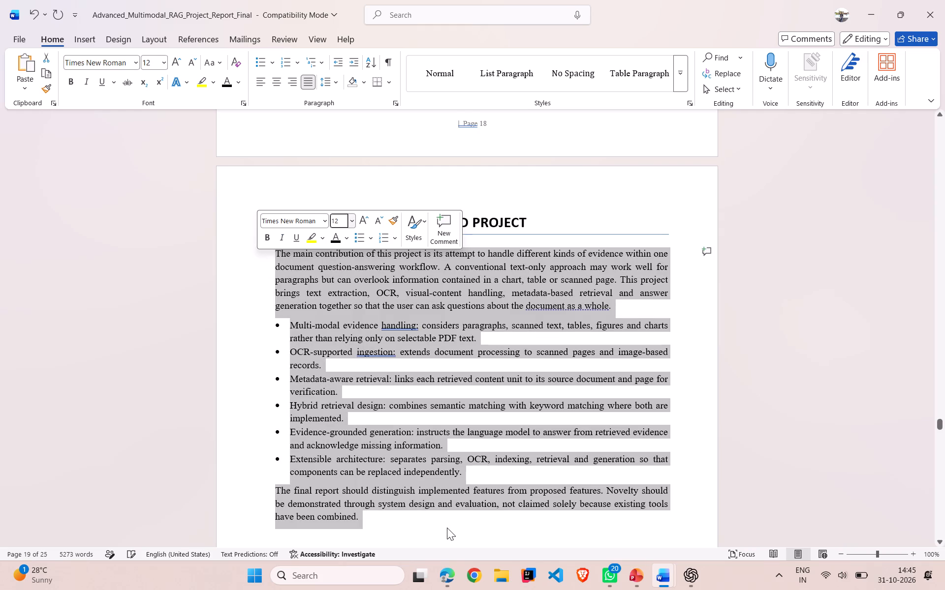
# Format the heading 10. EVALUATION PLAN, LIMITATIONS AND RISK MITIGATION as 18 pt and black.
pyautogui.scroll(-4, 447, 528)
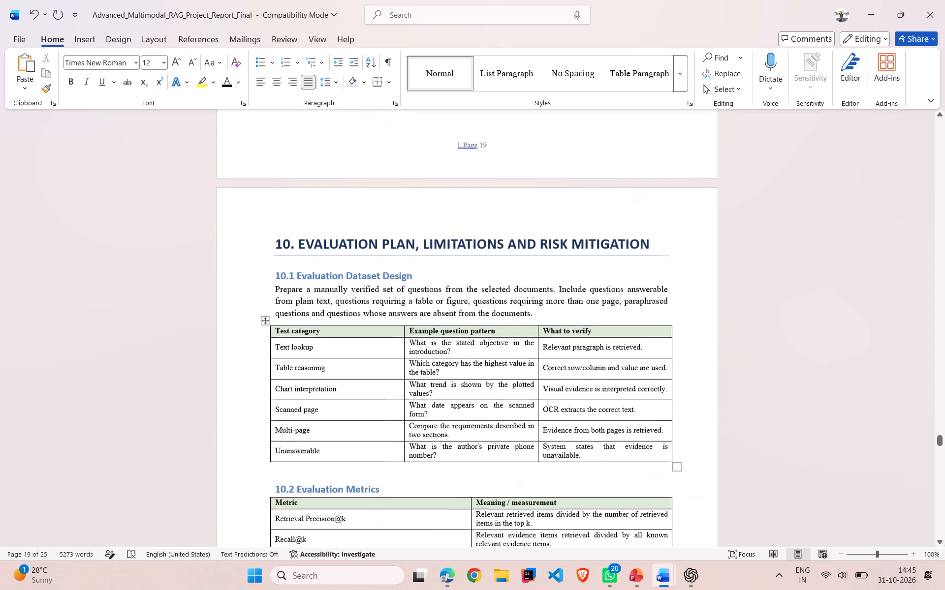
pyautogui.scroll(-1, 447, 528)
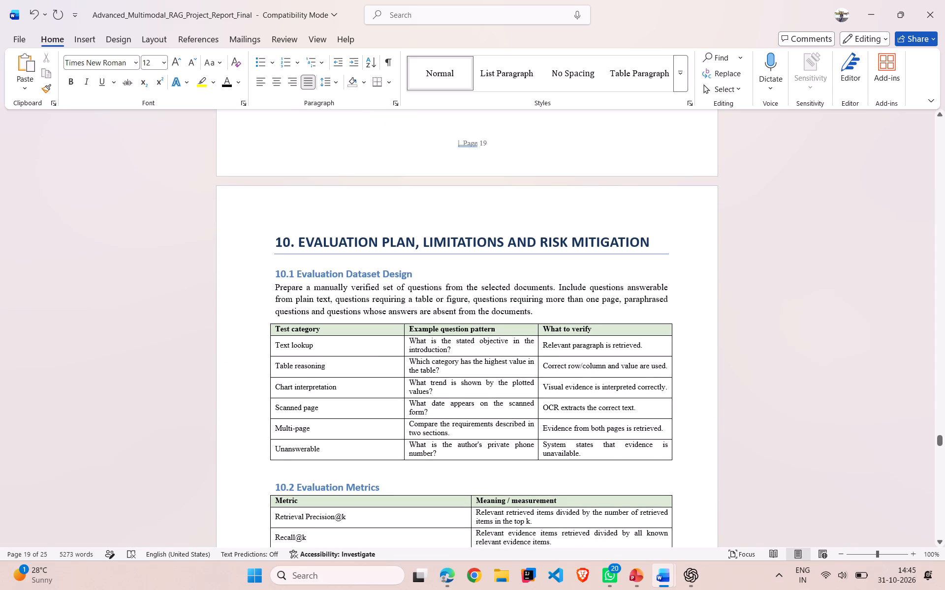
pyautogui.moveTo(653, 245); pyautogui.dragTo(303, 236)
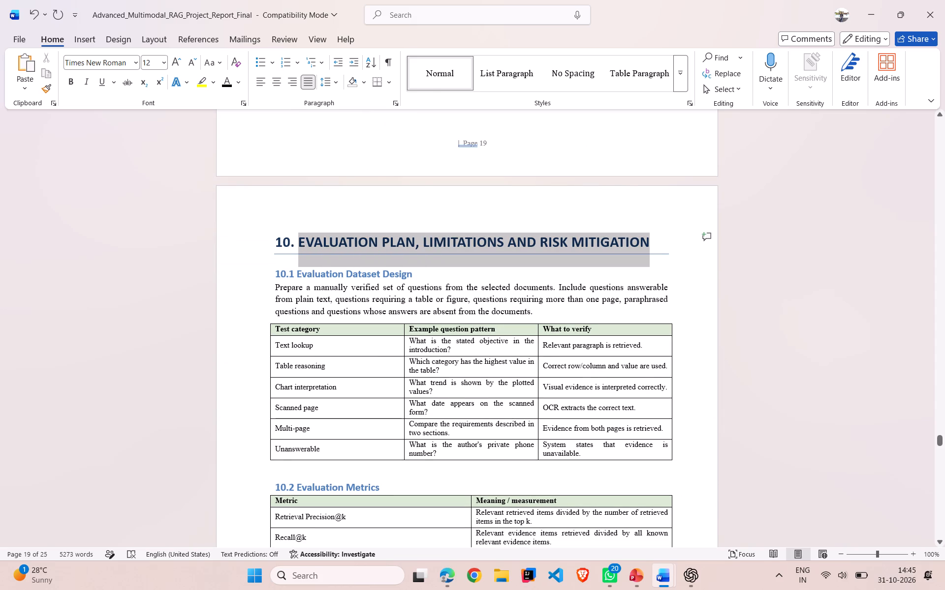
pyautogui.moveTo(303, 236); pyautogui.dragTo(270, 240)
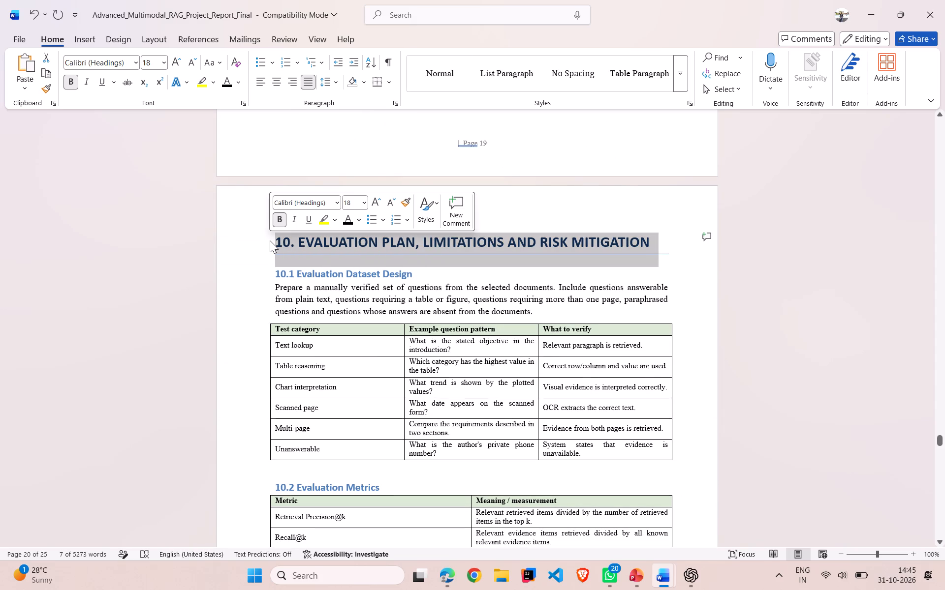
pyautogui.click(361, 204)
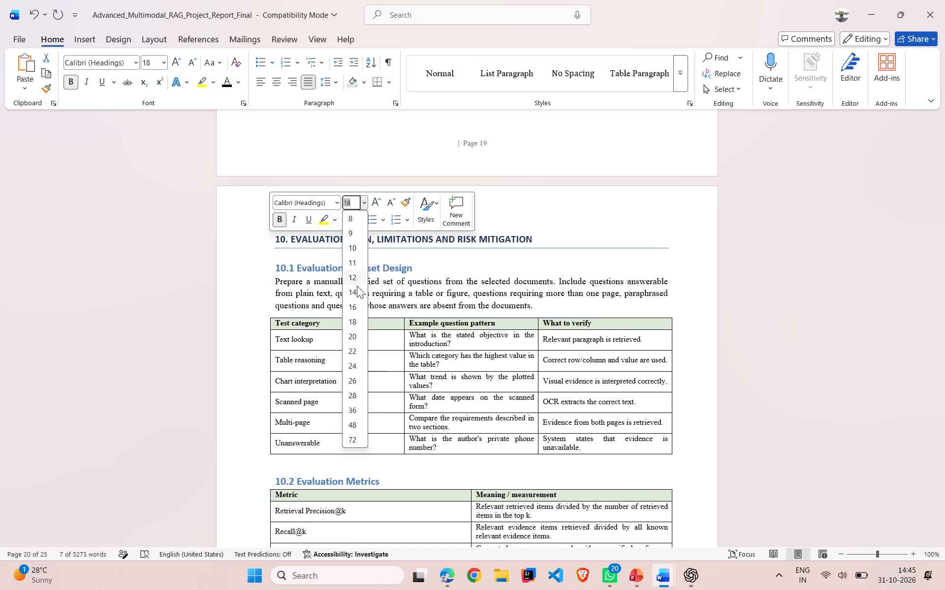
pyautogui.click(356, 320)
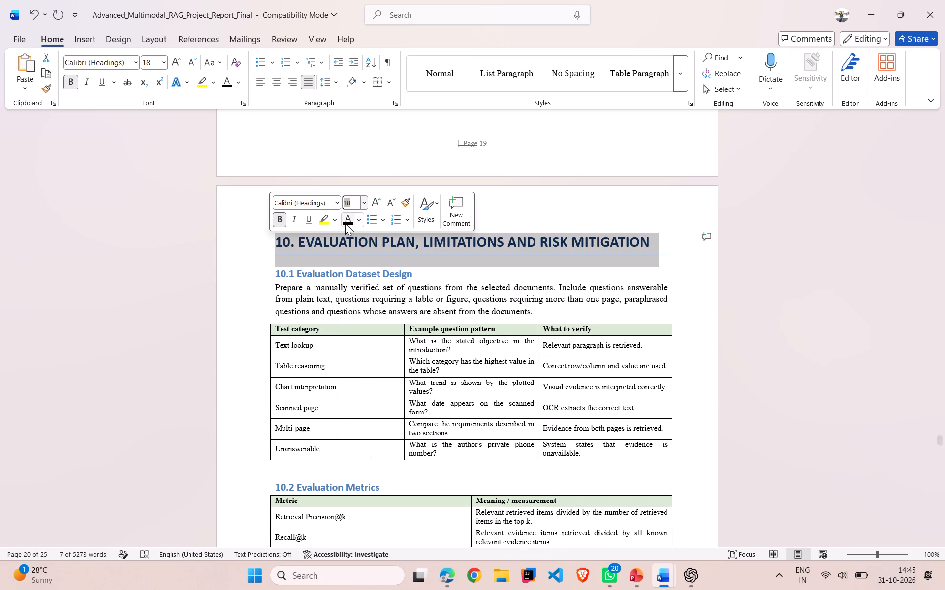
pyautogui.click(347, 220)
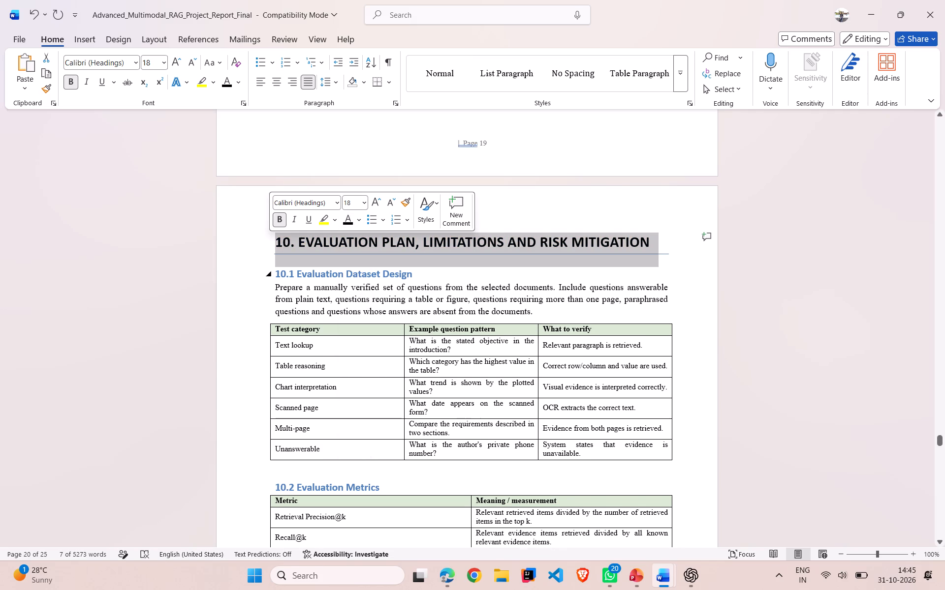
# Make the heading 10.1 Evaluation Dataset Design black and set the paragraph beneath it to 12 pt.
pyautogui.click(430, 269)
pyautogui.moveTo(421, 273); pyautogui.dragTo(416, 273)
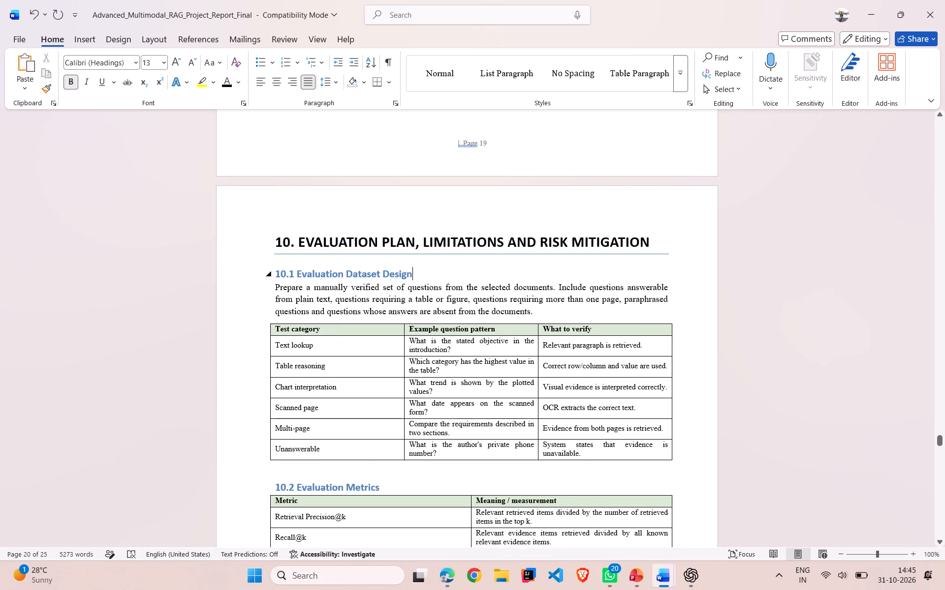
pyautogui.moveTo(416, 273); pyautogui.dragTo(271, 273)
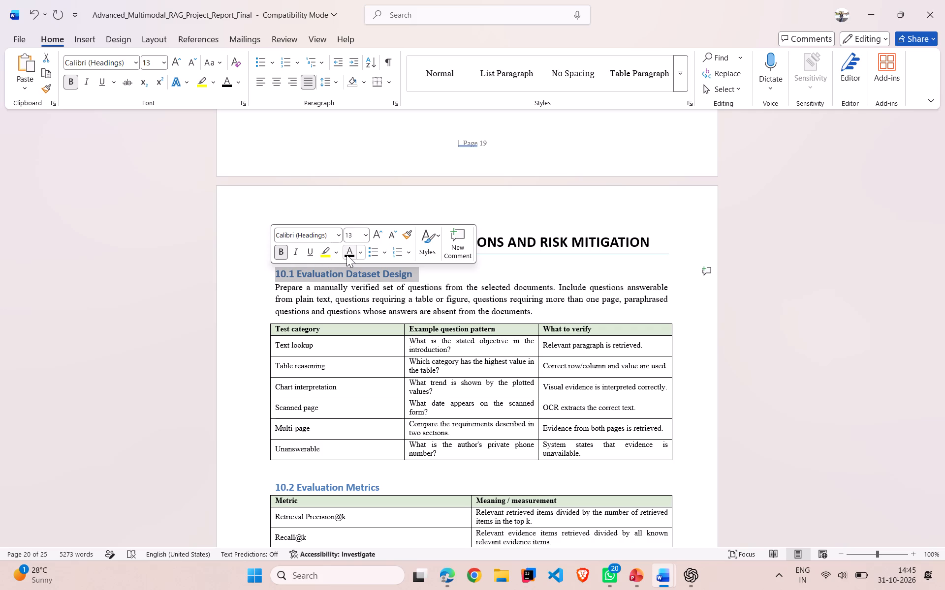
pyautogui.click(346, 255)
pyautogui.moveTo(538, 316); pyautogui.dragTo(281, 300)
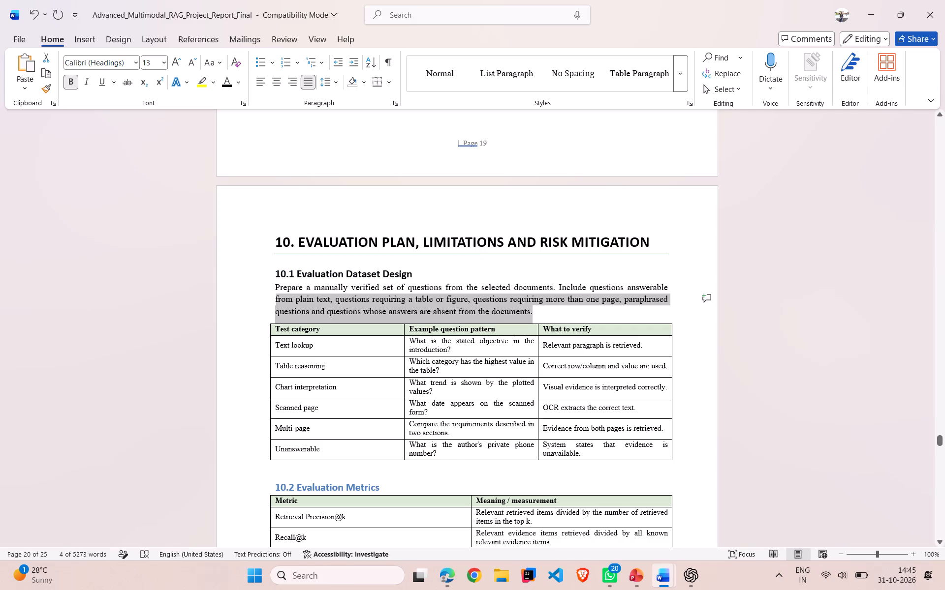
pyautogui.moveTo(281, 300); pyautogui.dragTo(272, 291)
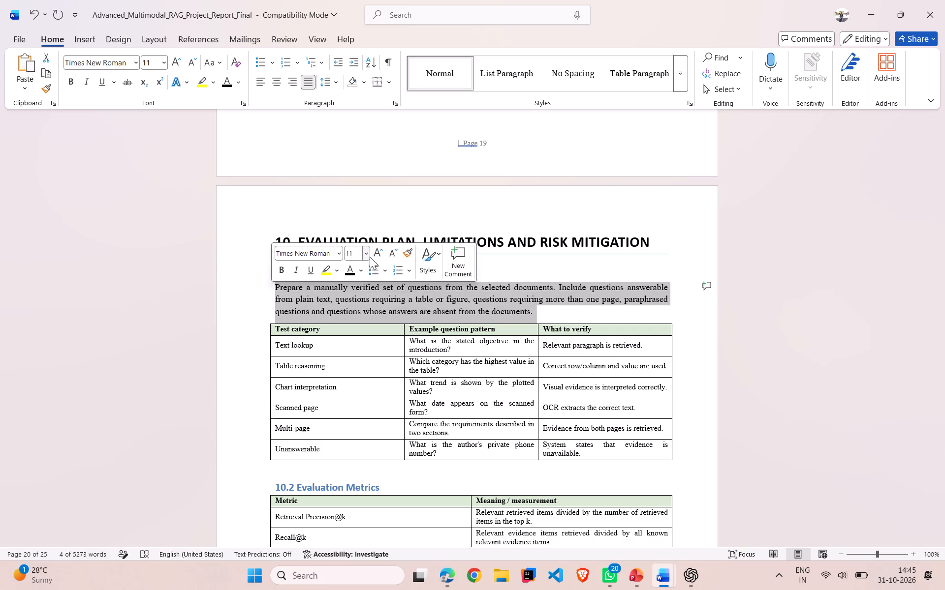
pyautogui.click(366, 255)
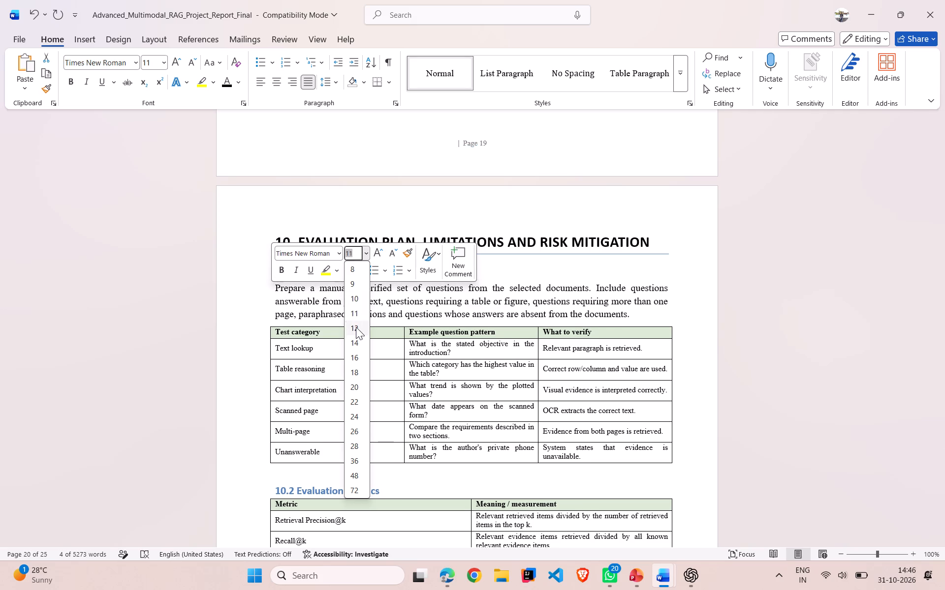
pyautogui.click(356, 327)
pyautogui.click(394, 481)
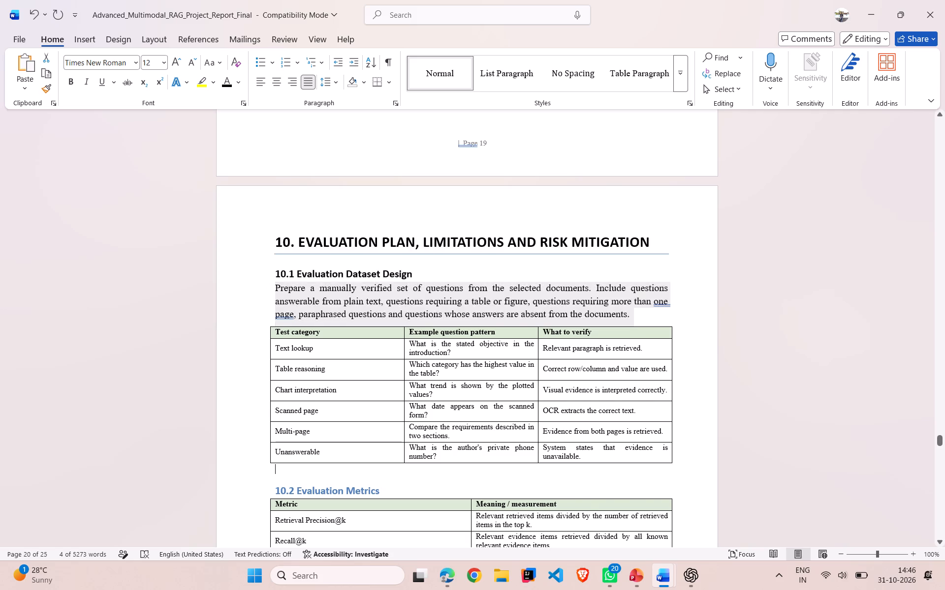
# Make the headings 10.2 Evaluation Metrics and 10.3 Results Table — Fill With Actual Measurements black.
pyautogui.scroll(-1, 394, 481)
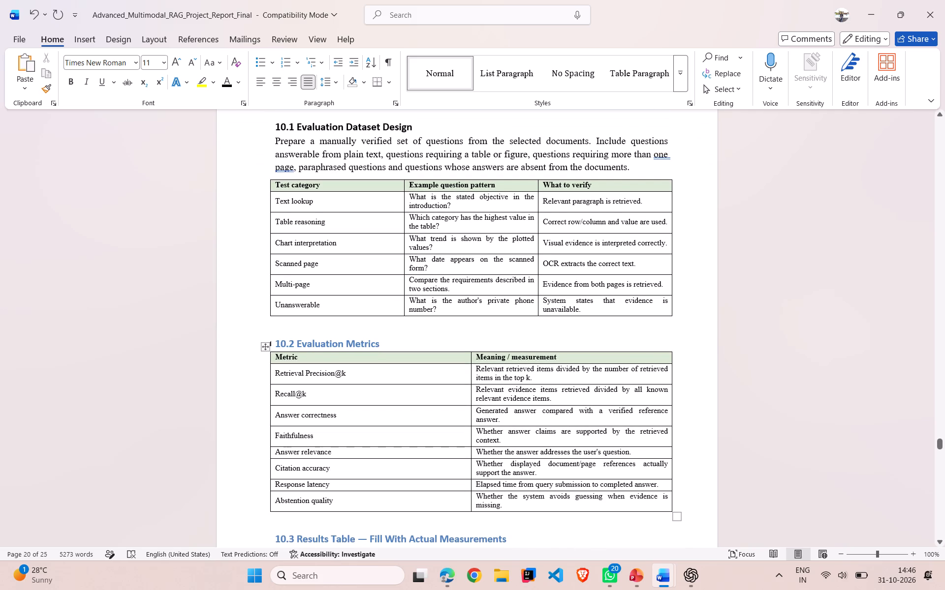
pyautogui.moveTo(382, 345); pyautogui.dragTo(259, 345)
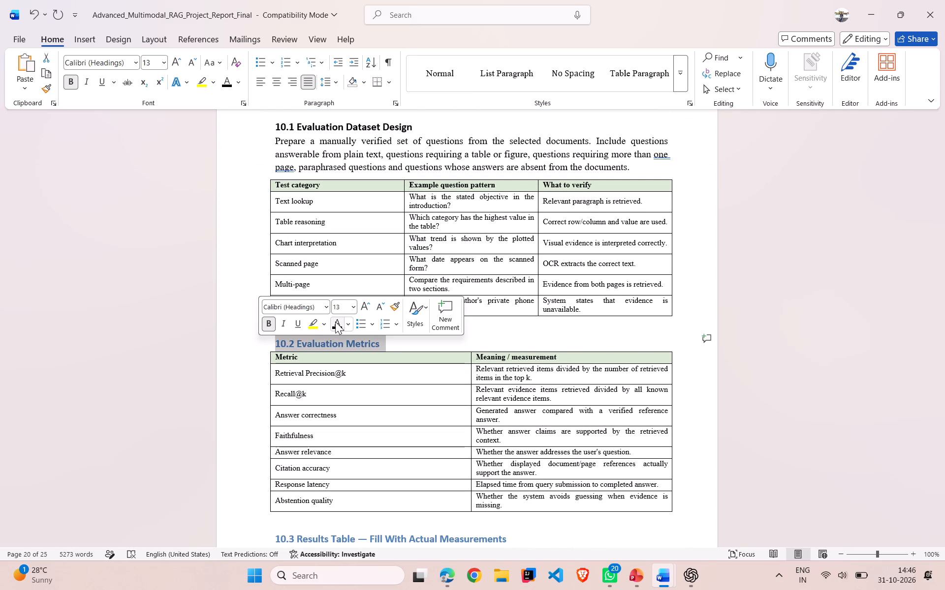
pyautogui.click(335, 322)
pyautogui.scroll(-2, 384, 417)
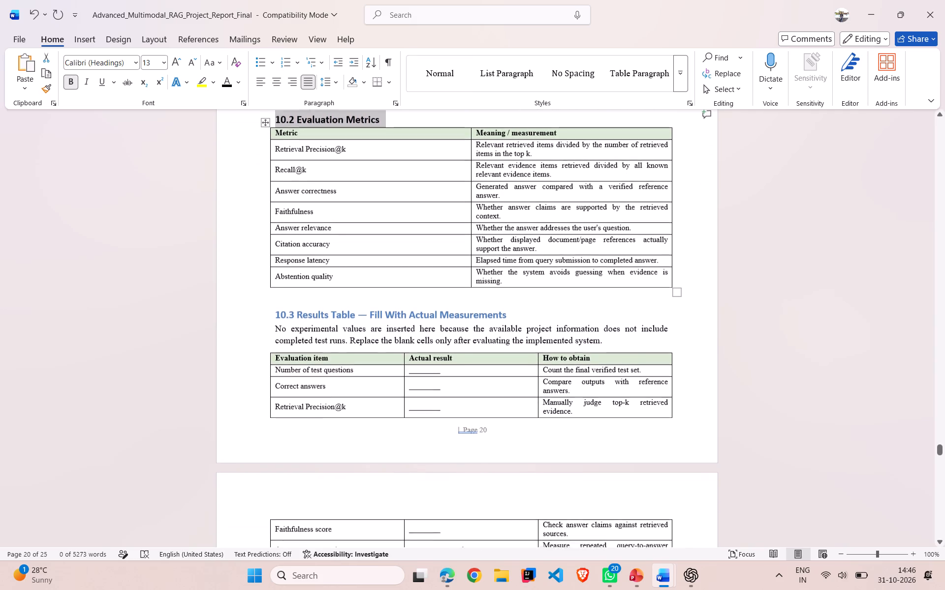
pyautogui.moveTo(508, 313); pyautogui.dragTo(257, 317)
pyautogui.click(335, 297)
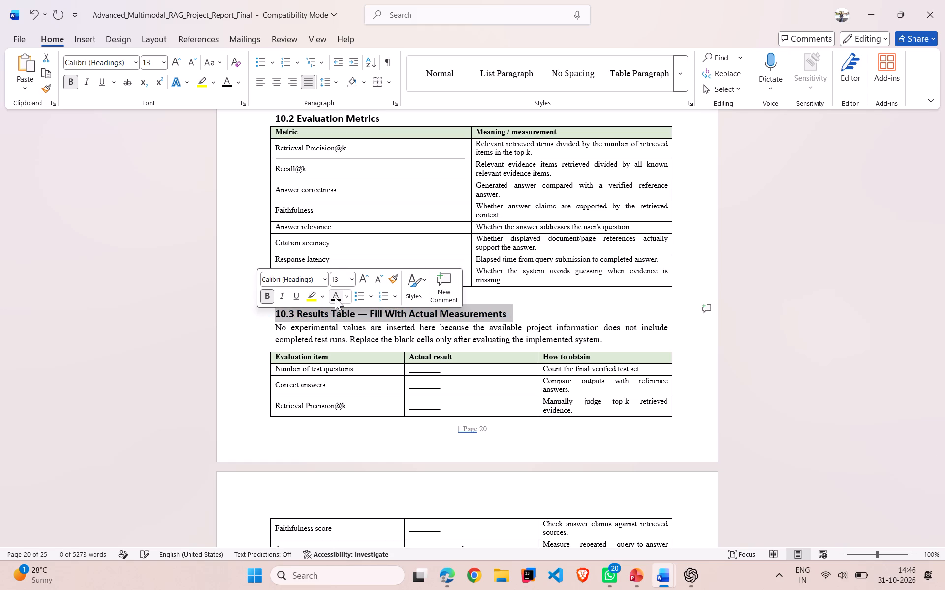
# Make the heading 10.4 Limitations black and set its bullet list to 12 pt.
pyautogui.scroll(-3, 338, 452)
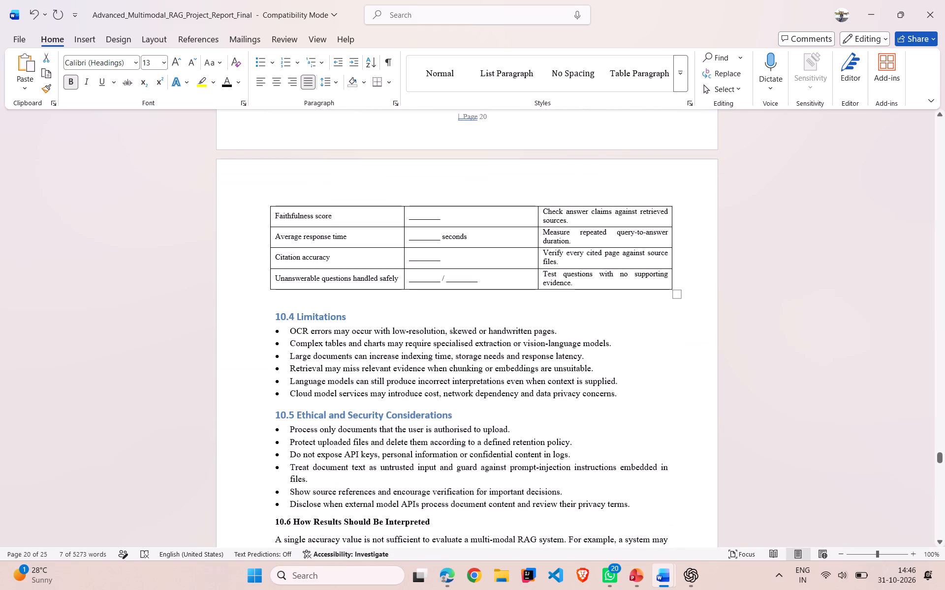
pyautogui.moveTo(348, 317); pyautogui.dragTo(249, 321)
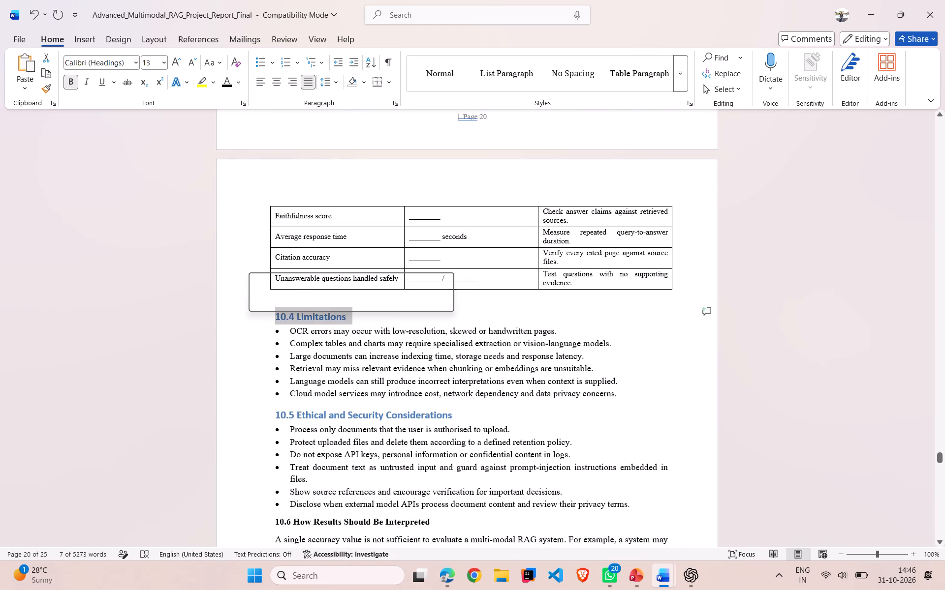
pyautogui.click(327, 301)
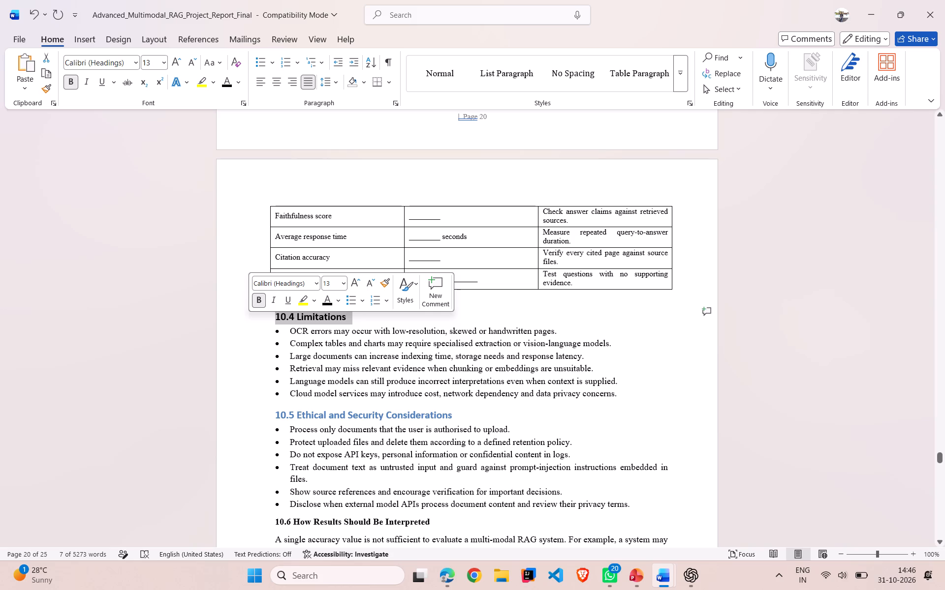
pyautogui.moveTo(620, 395); pyautogui.dragTo(260, 335)
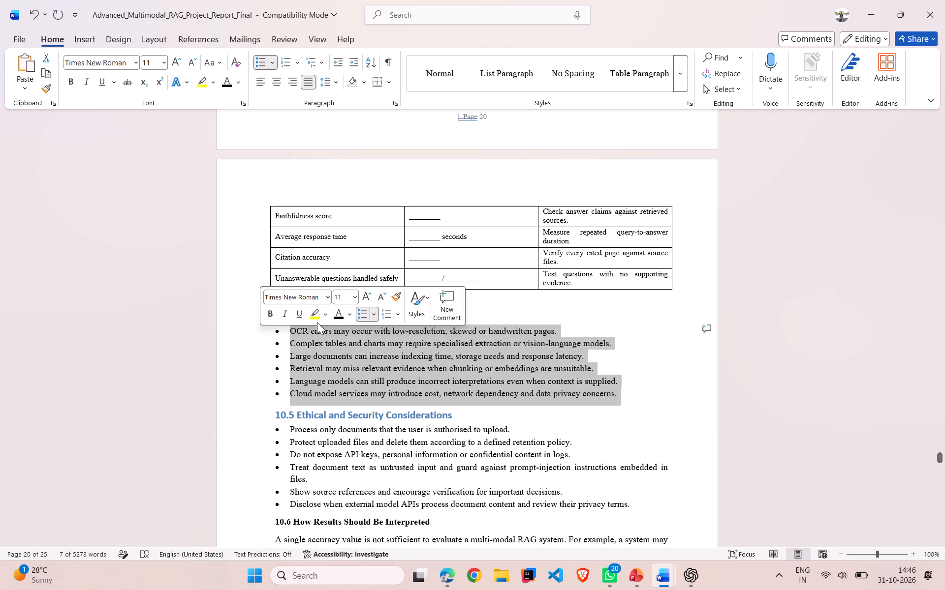
pyautogui.click(354, 297)
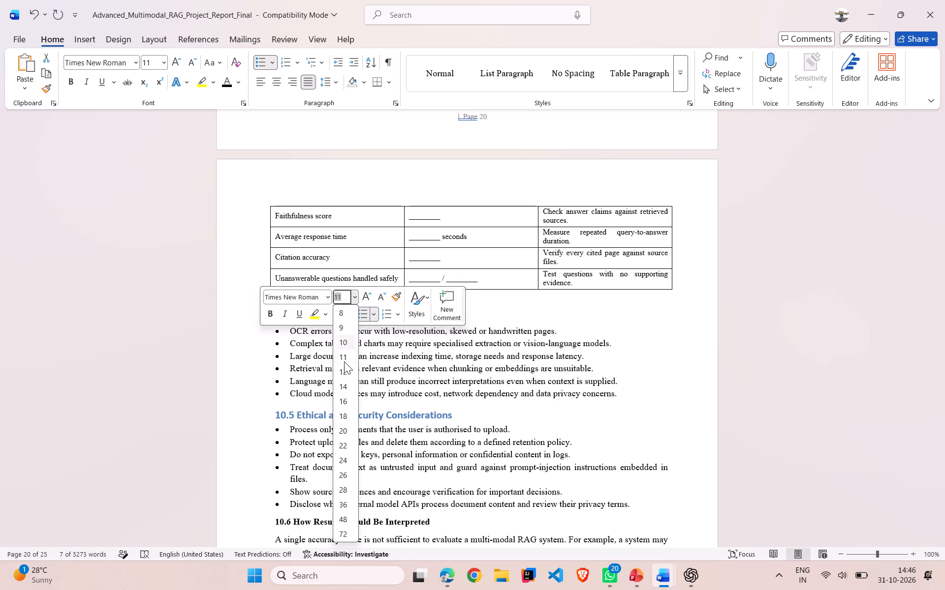
pyautogui.click(343, 372)
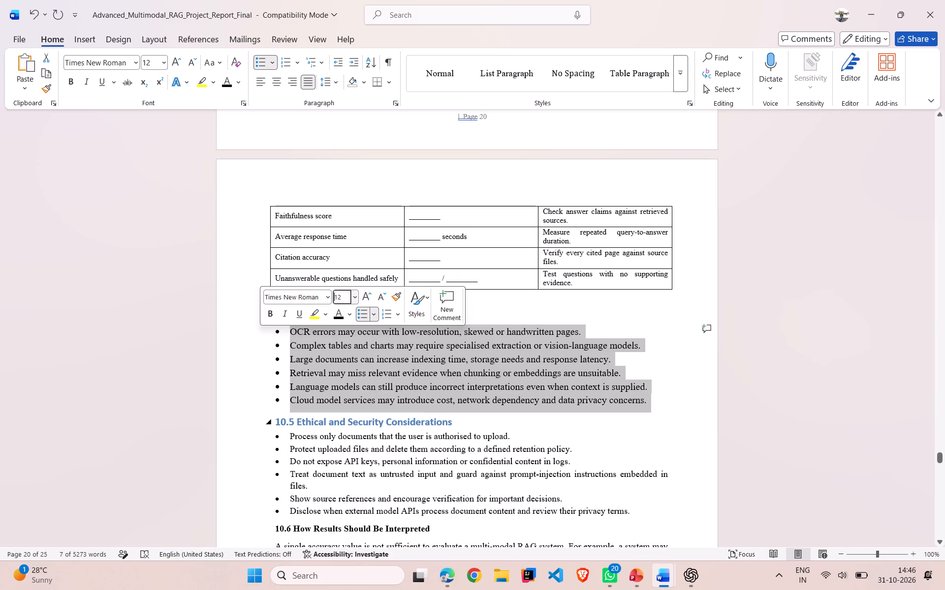
# Make the heading 10.5 Ethical and Security Considerations black.
pyautogui.moveTo(457, 422); pyautogui.dragTo(268, 419)
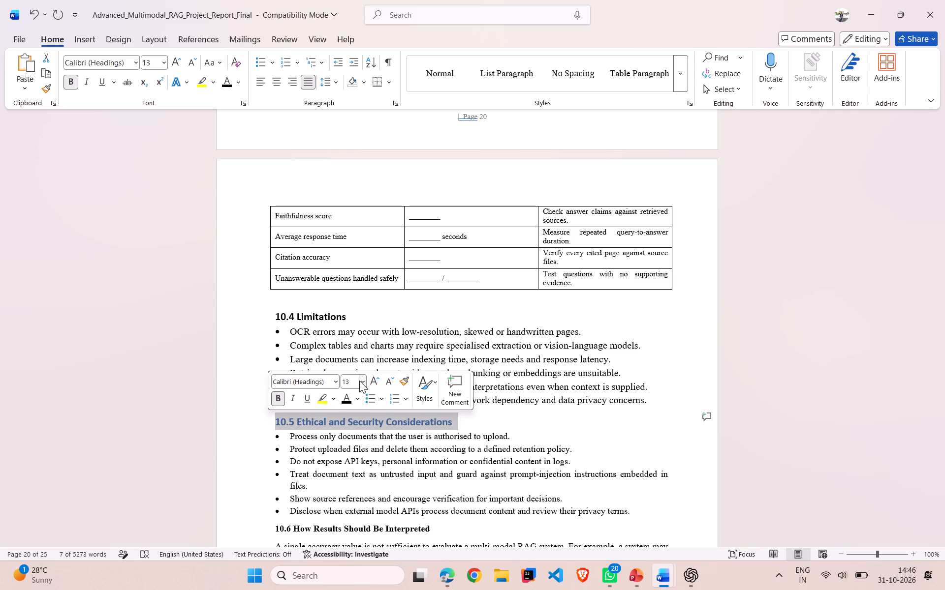
pyautogui.click(359, 381)
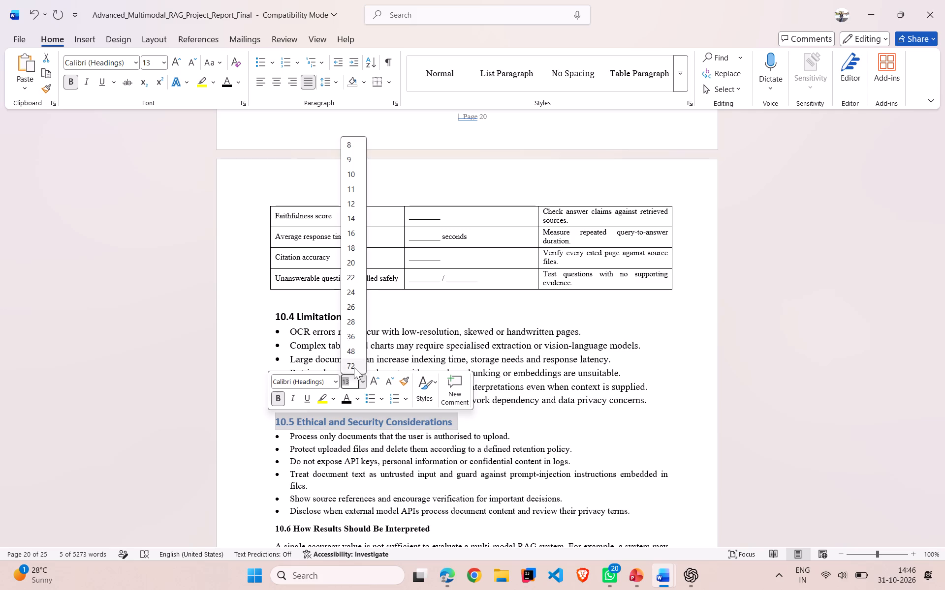
pyautogui.click(343, 402)
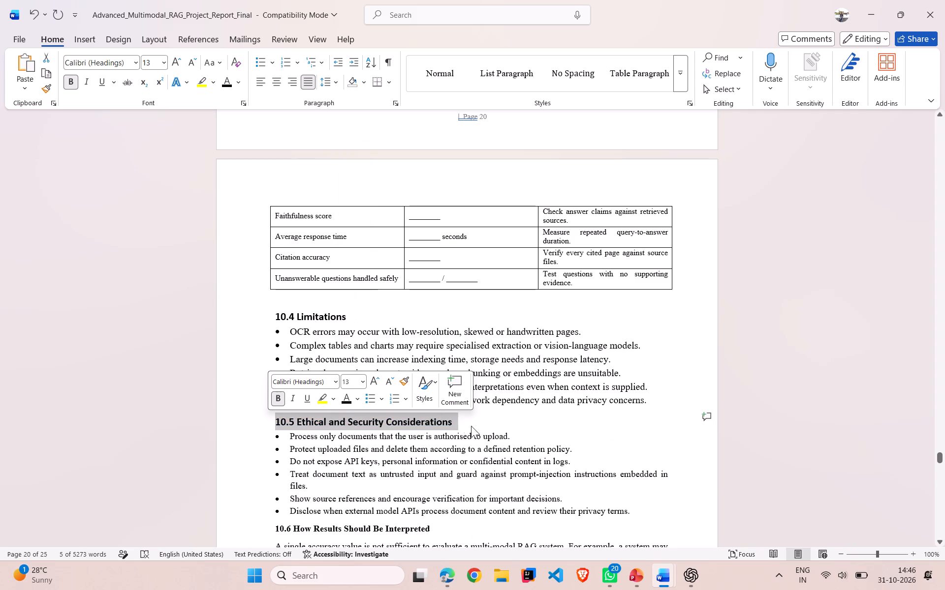
# Set the bullet list under 10.5 Ethical and Security Considerations to 12 pt.
pyautogui.scroll(-1, 479, 456)
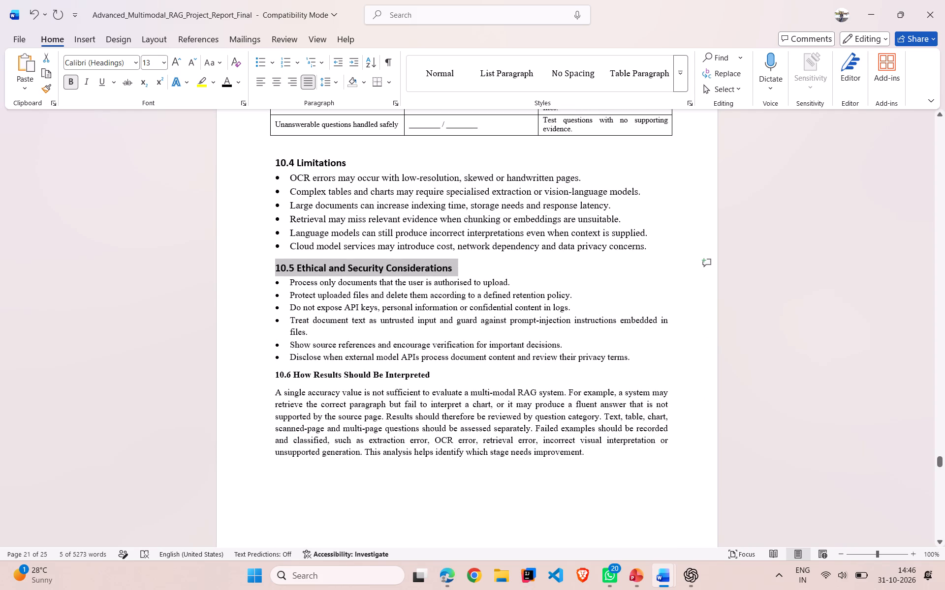
pyautogui.moveTo(627, 358); pyautogui.dragTo(289, 285)
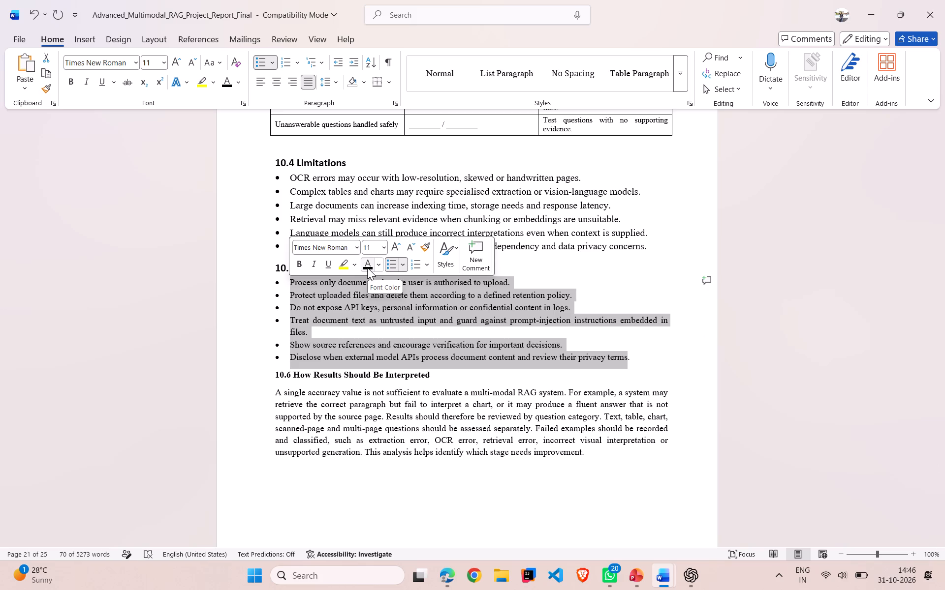
pyautogui.click(379, 246)
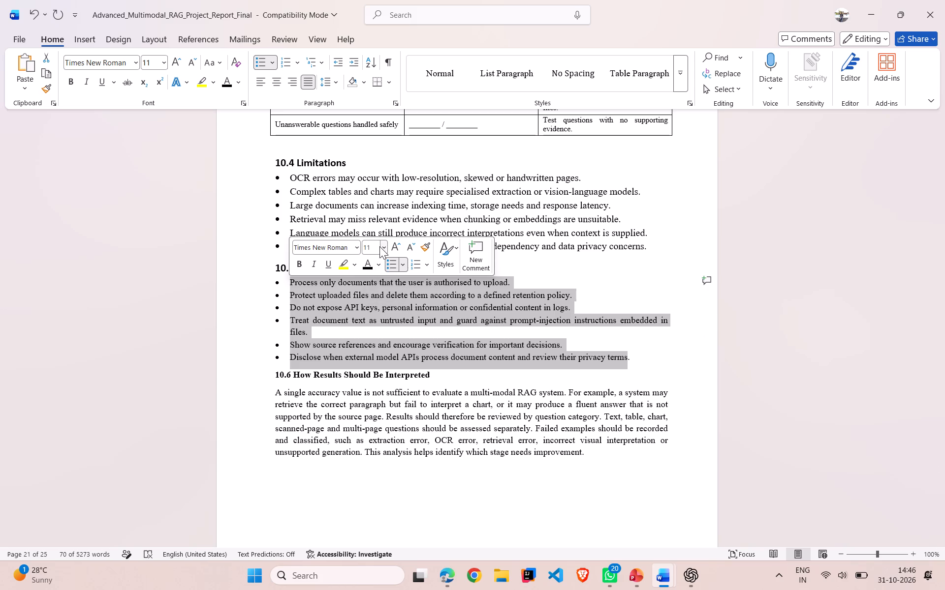
pyautogui.click(384, 248)
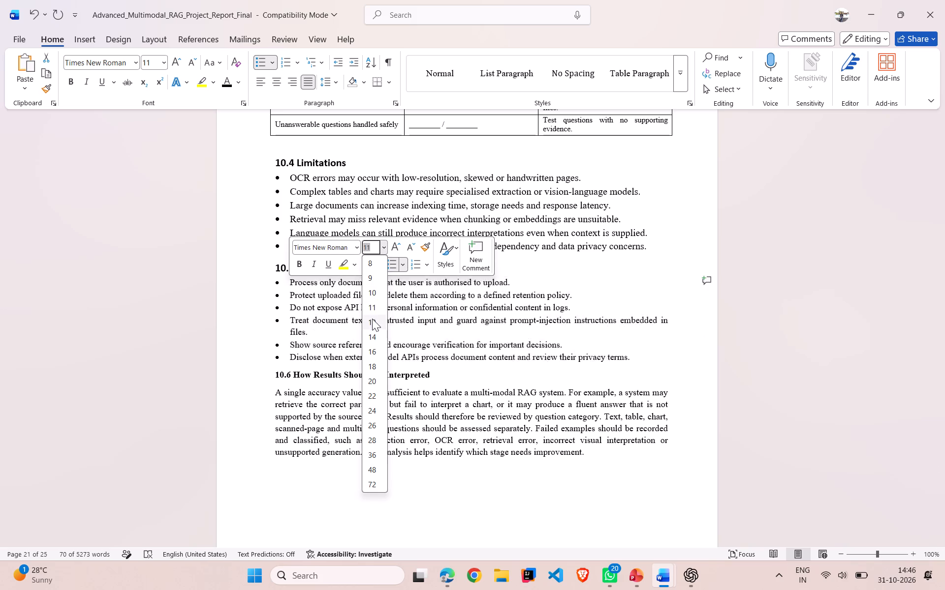
pyautogui.click(373, 321)
pyautogui.click(427, 465)
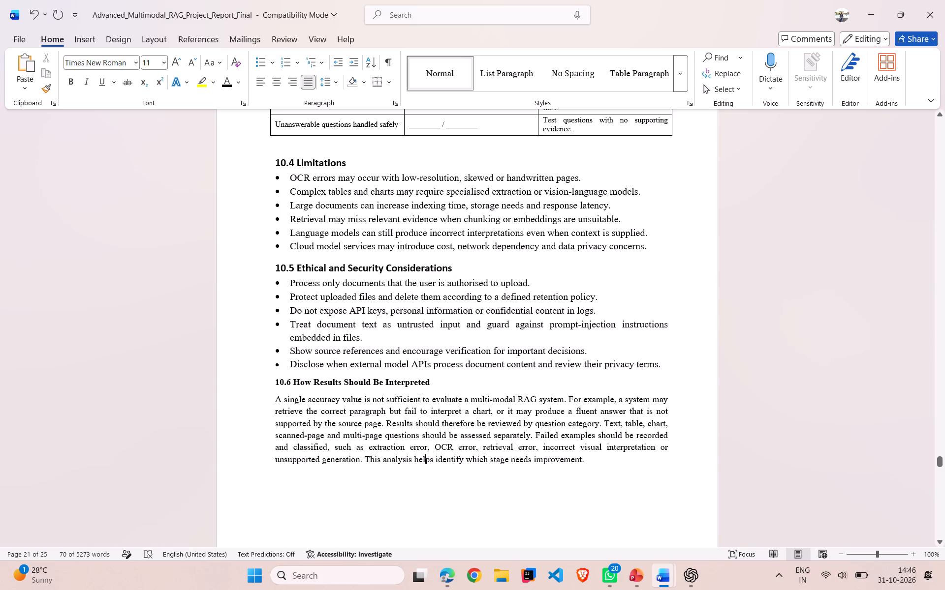
# Set the heading 10.6 How Results Should Be Interpreted and the paragraph beneath it to 12 pt.
pyautogui.moveTo(433, 381); pyautogui.dragTo(266, 378)
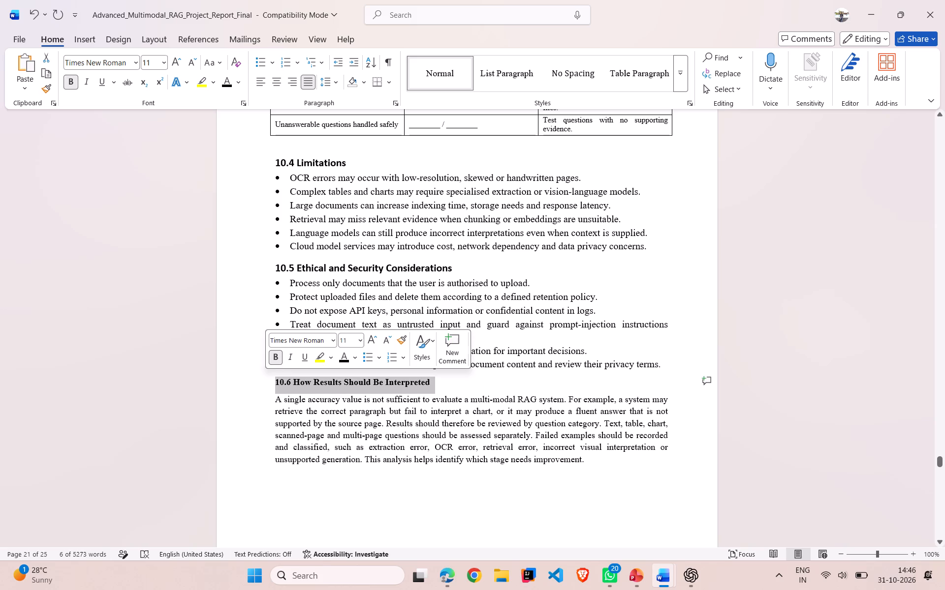
pyautogui.click(360, 342)
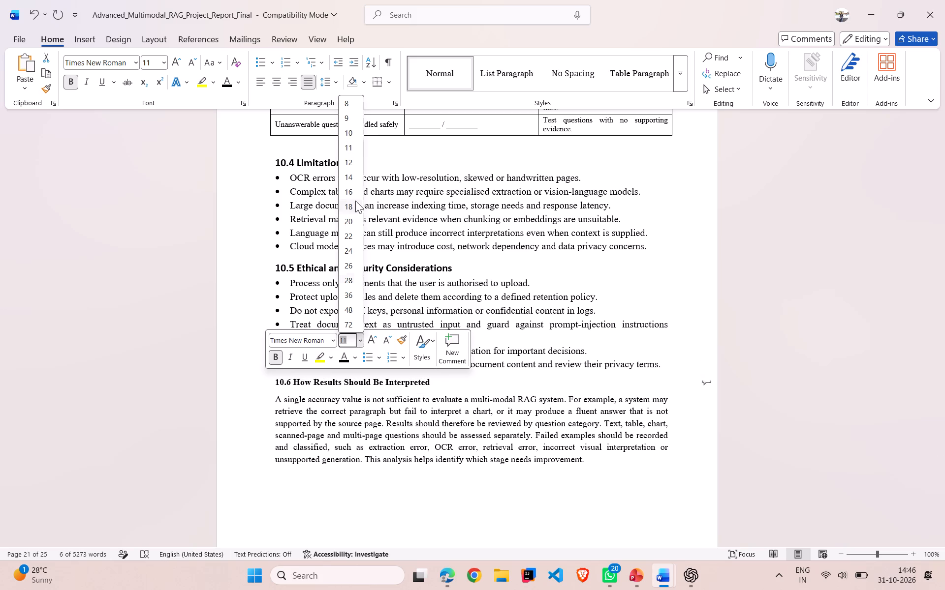
pyautogui.click(350, 161)
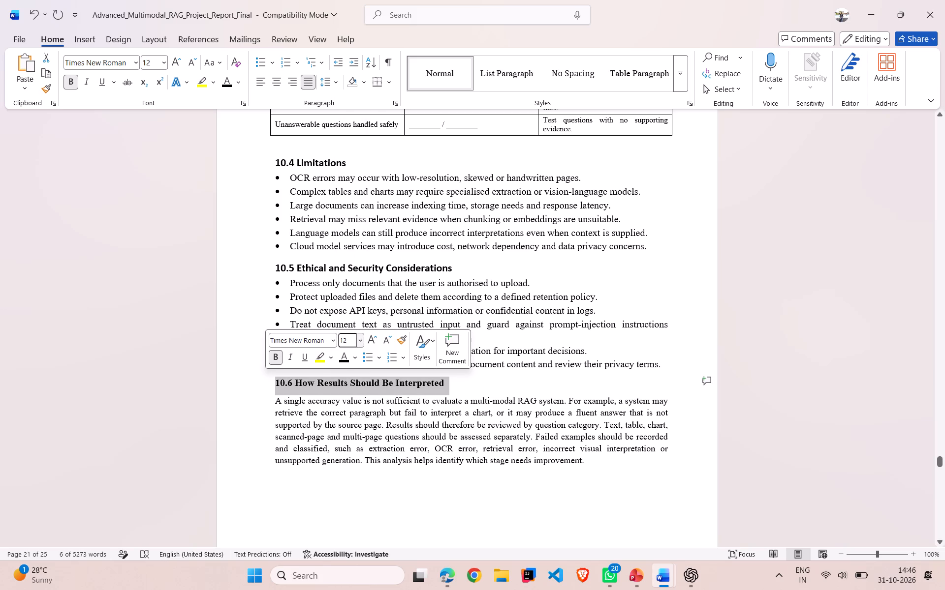
pyautogui.moveTo(589, 466); pyautogui.dragTo(259, 406)
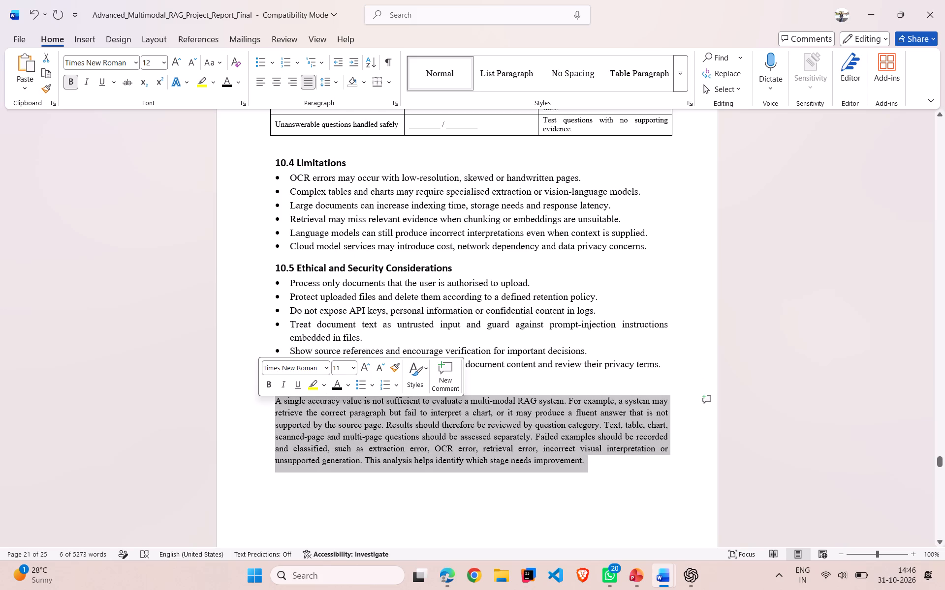
pyautogui.click(351, 369)
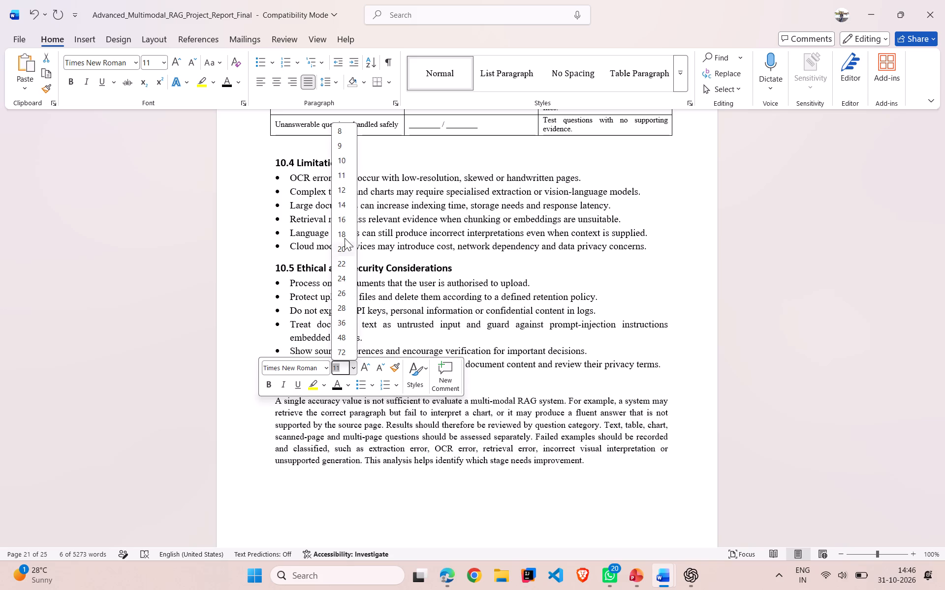
pyautogui.click(342, 191)
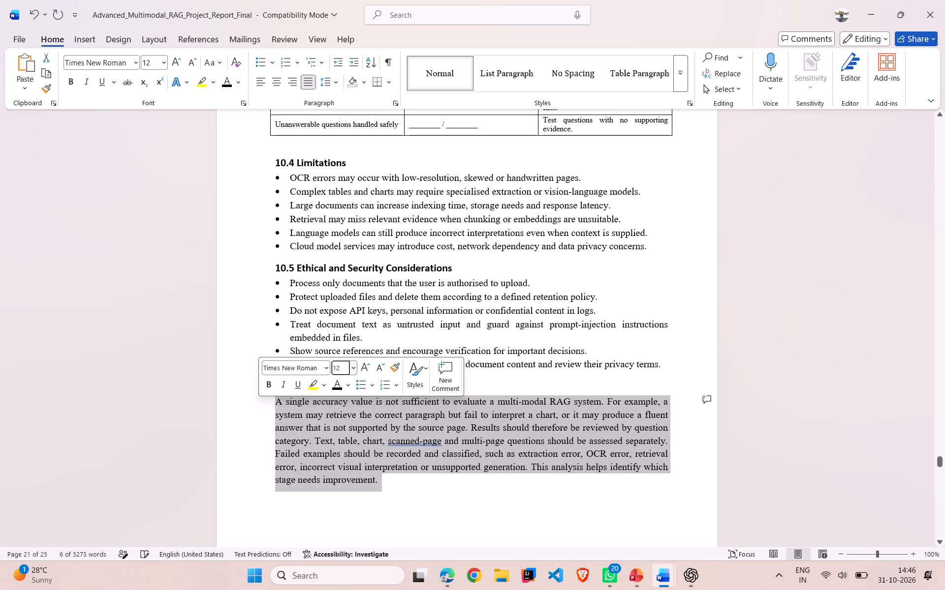
pyautogui.click(464, 525)
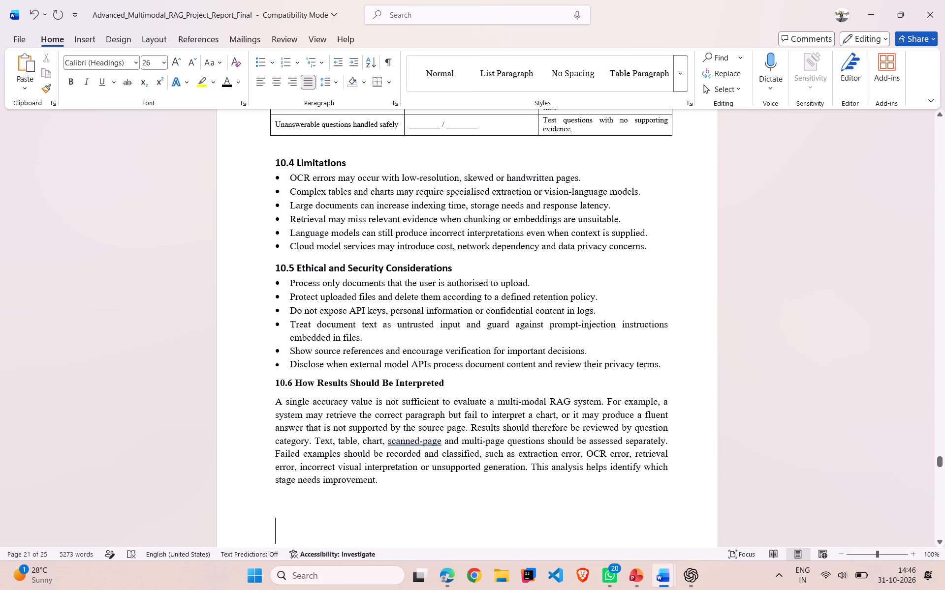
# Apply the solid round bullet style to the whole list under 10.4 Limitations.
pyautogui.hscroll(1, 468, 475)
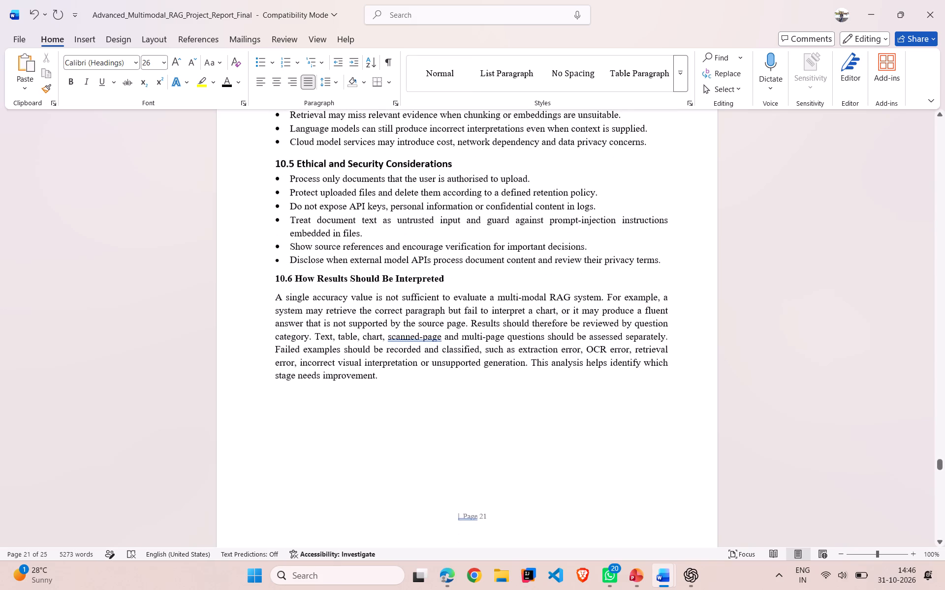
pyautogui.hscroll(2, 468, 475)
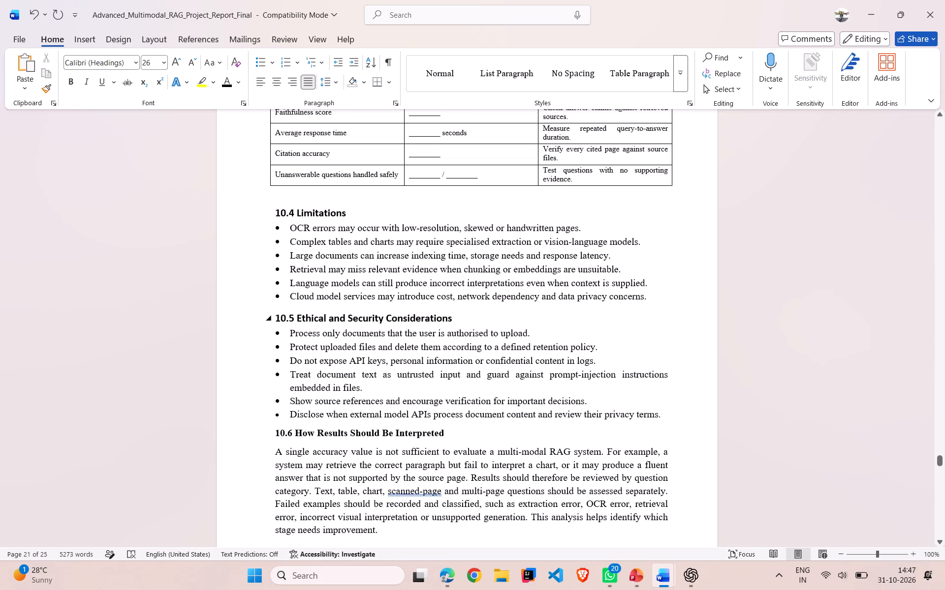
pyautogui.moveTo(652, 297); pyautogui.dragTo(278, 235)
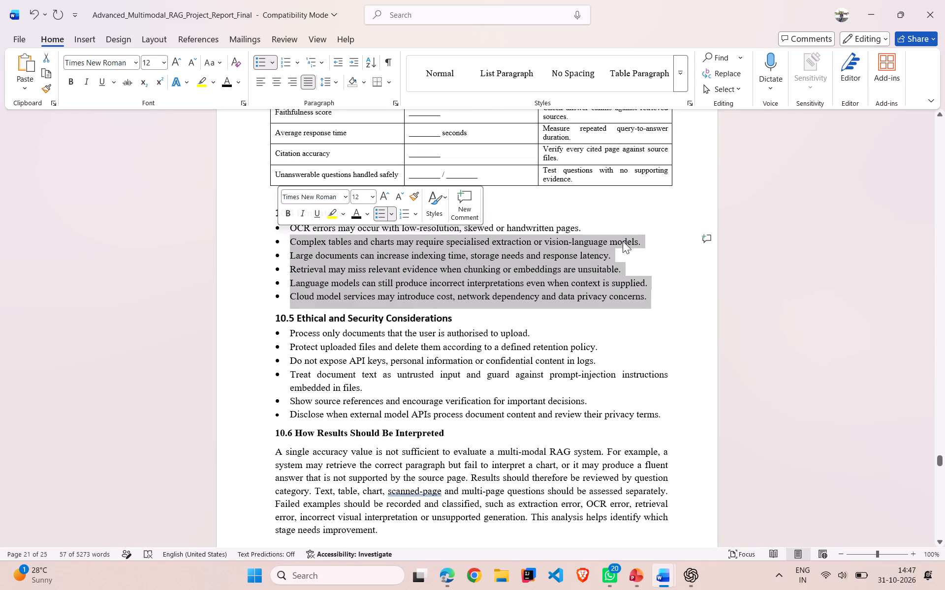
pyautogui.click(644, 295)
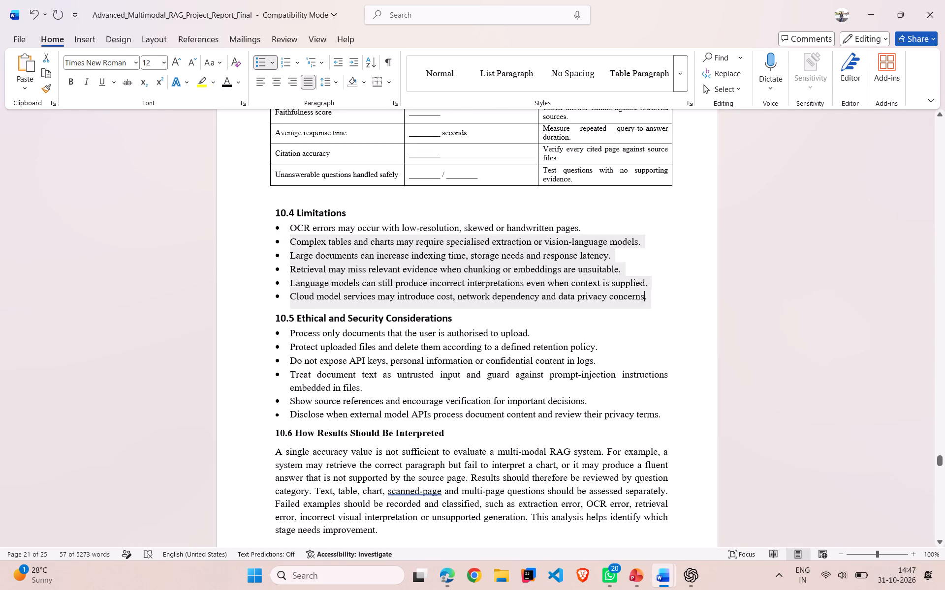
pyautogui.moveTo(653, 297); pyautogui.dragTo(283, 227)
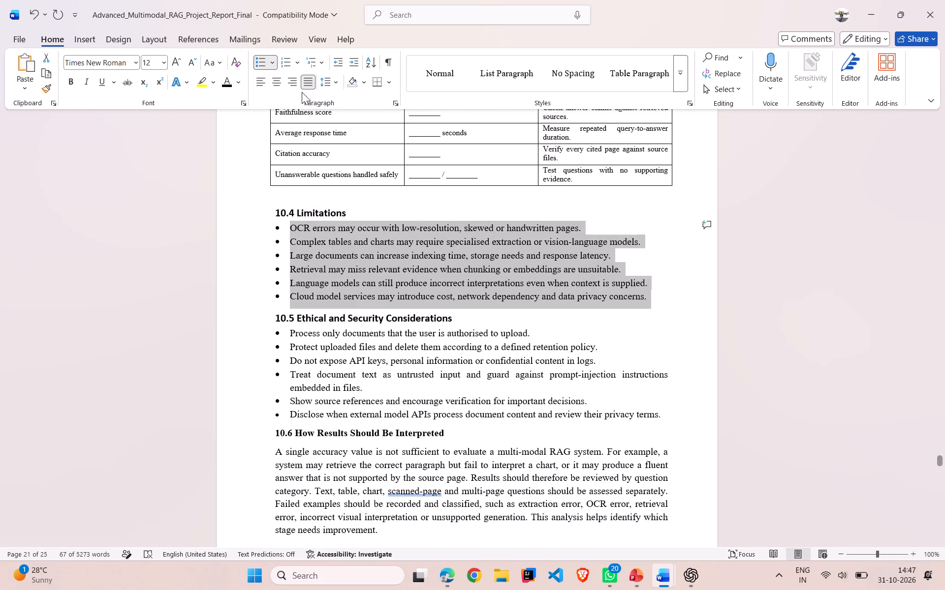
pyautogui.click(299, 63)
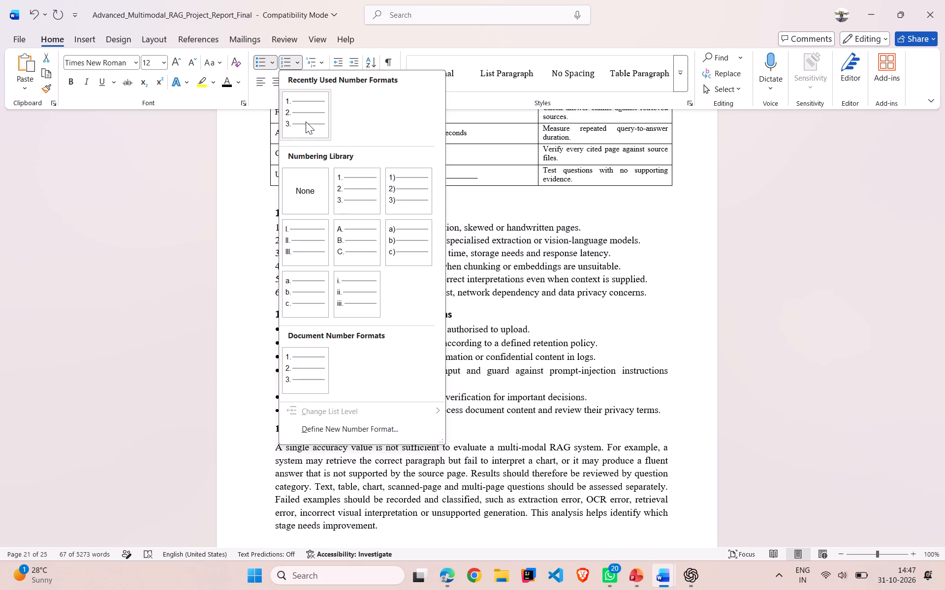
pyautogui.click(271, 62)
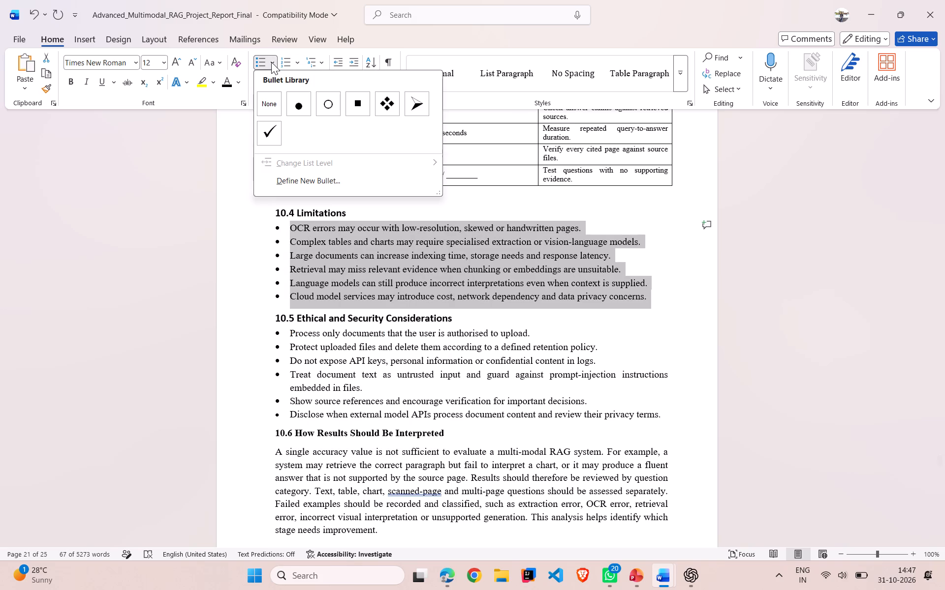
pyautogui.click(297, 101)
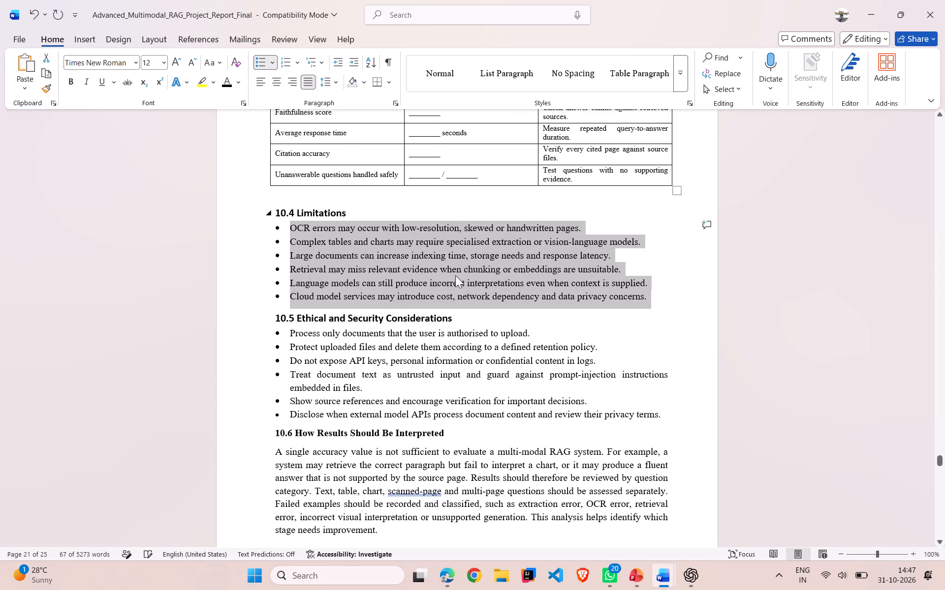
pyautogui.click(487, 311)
# Delete the empty line above the heading 11. Conclusion and Future Enhancements.
pyautogui.scroll(-3, 487, 311)
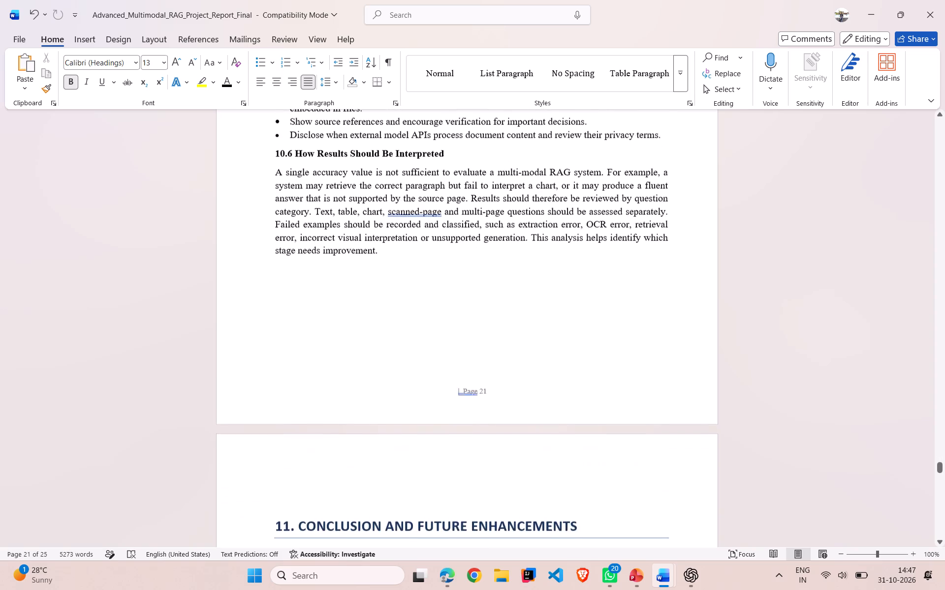
pyautogui.scroll(-1, 487, 311)
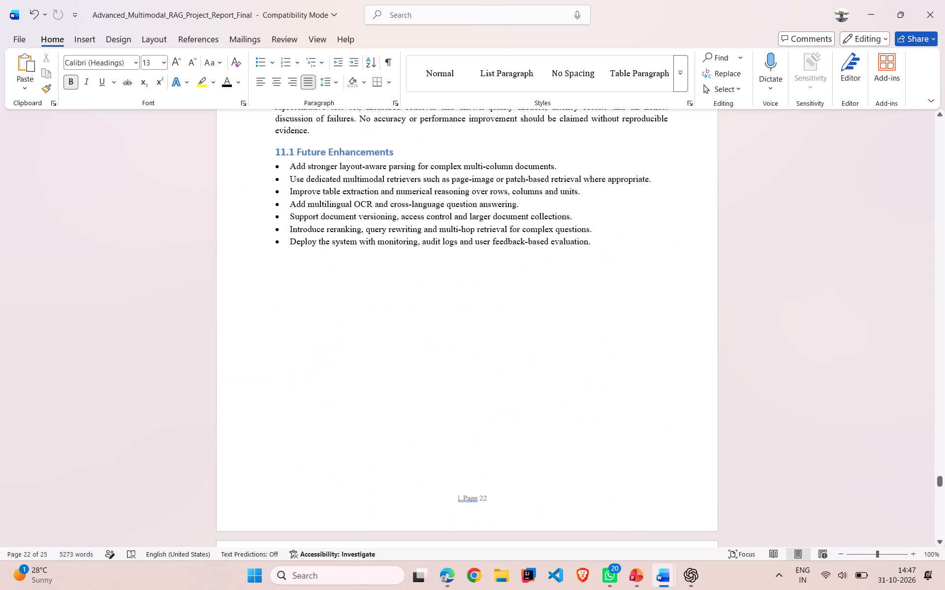
pyautogui.scroll(1, 487, 311)
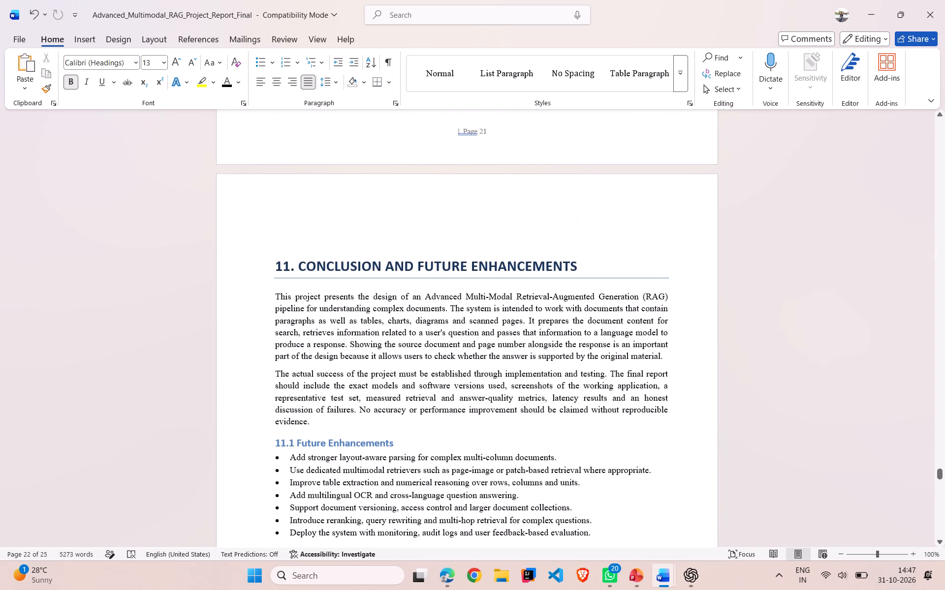
pyautogui.click(298, 211)
pyautogui.press('BackSpace')
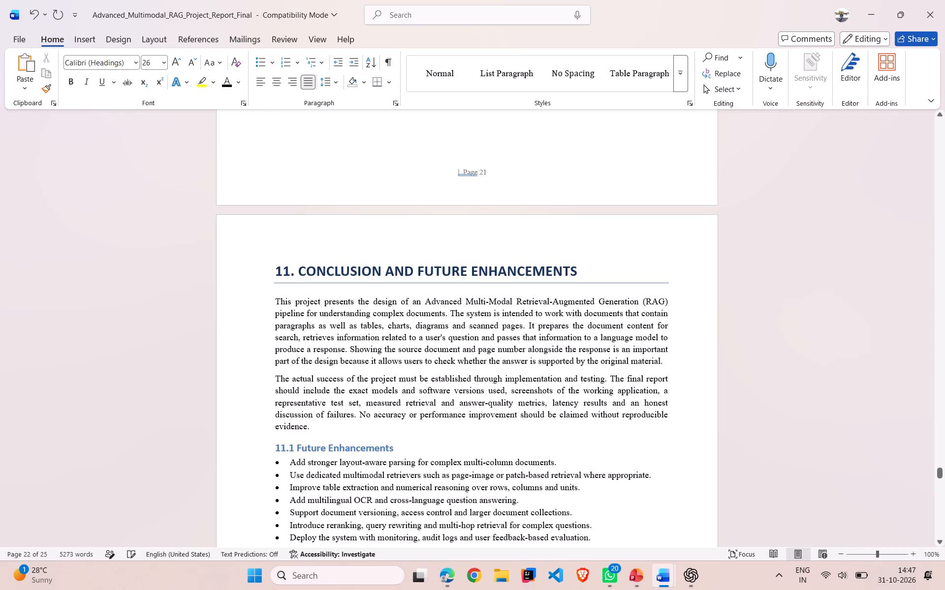
# Make the heading 11. Conclusion and Future Enhancements black, keeping it bold, and set the two paragraphs beneath it to 12 pt.
pyautogui.moveTo(588, 276); pyautogui.dragTo(271, 263)
pyautogui.click(346, 240)
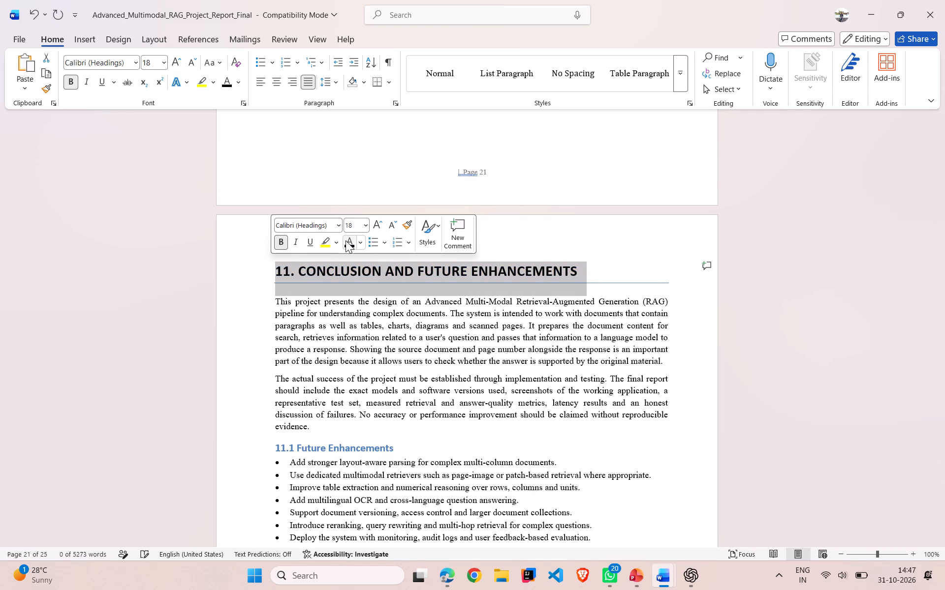
pyautogui.click(282, 244)
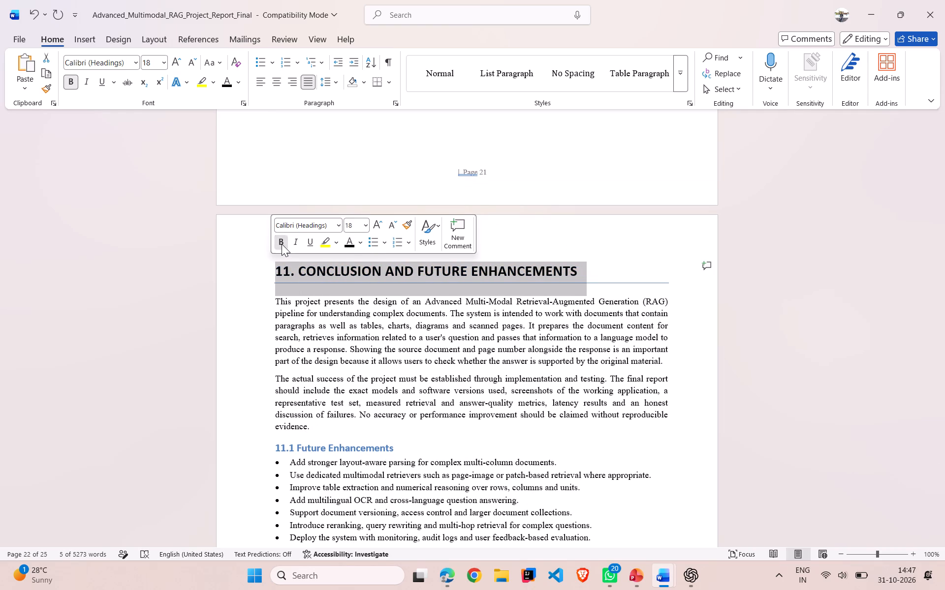
pyautogui.click(281, 242)
pyautogui.click(415, 357)
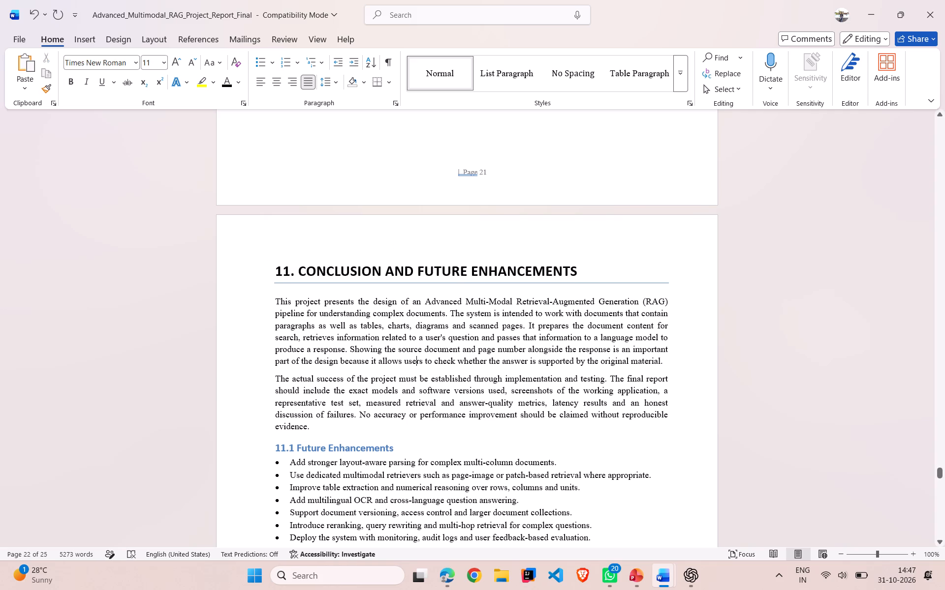
pyautogui.moveTo(312, 430); pyautogui.dragTo(271, 303)
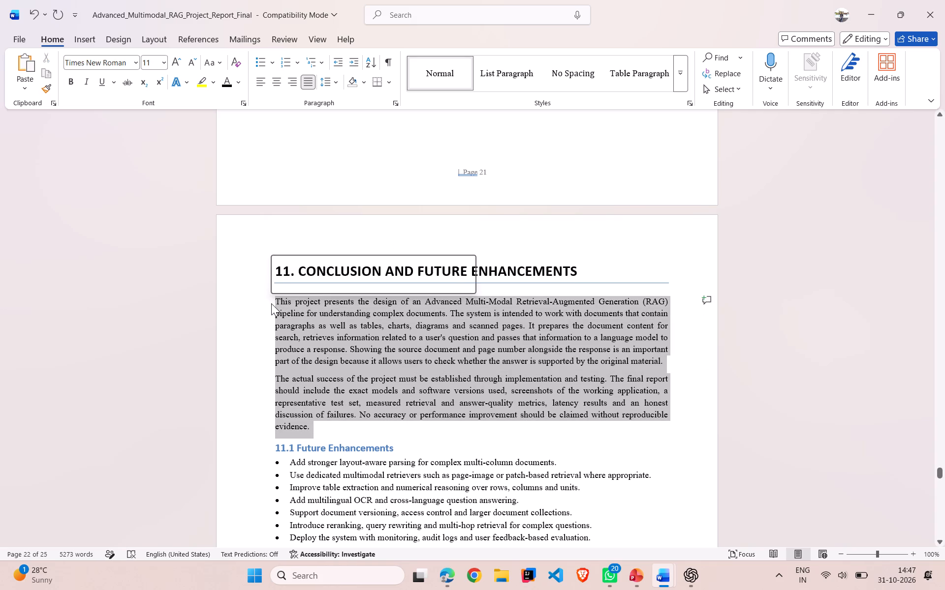
pyautogui.click(368, 266)
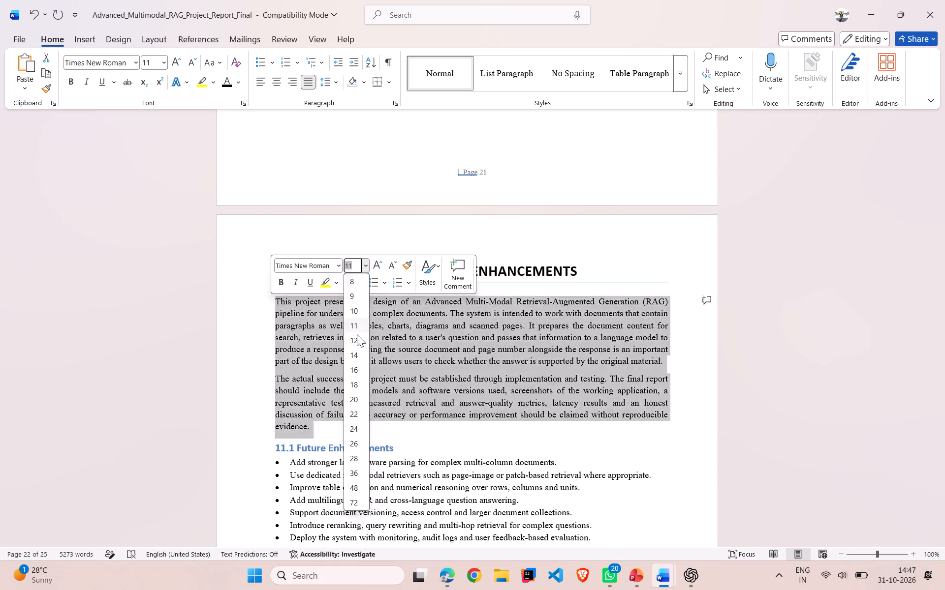
pyautogui.click(355, 339)
pyautogui.click(434, 462)
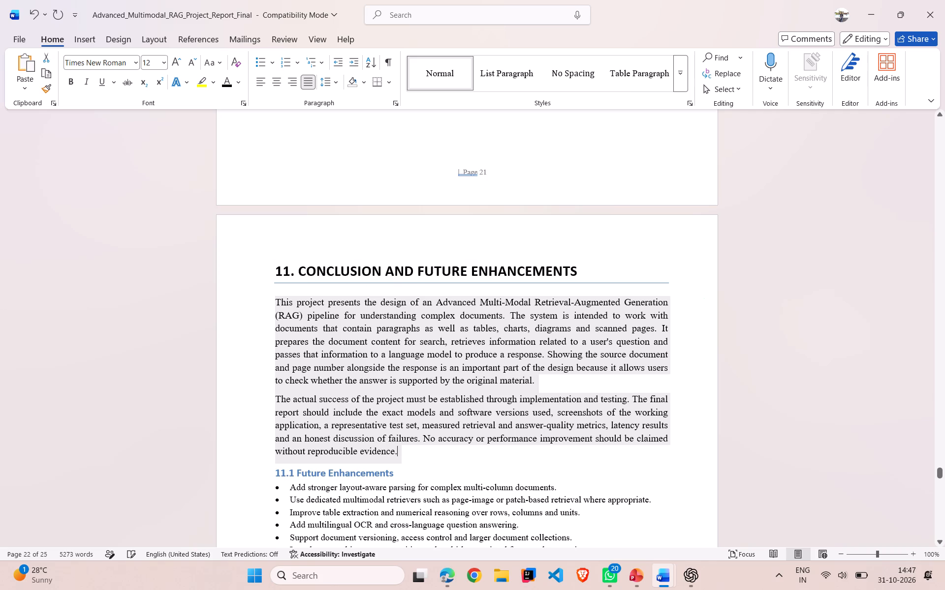
# Make the heading 11.1 Future Enhancements black and set its bullet list to 12 pt.
pyautogui.scroll(-1, 434, 462)
pyautogui.moveTo(401, 350); pyautogui.dragTo(266, 348)
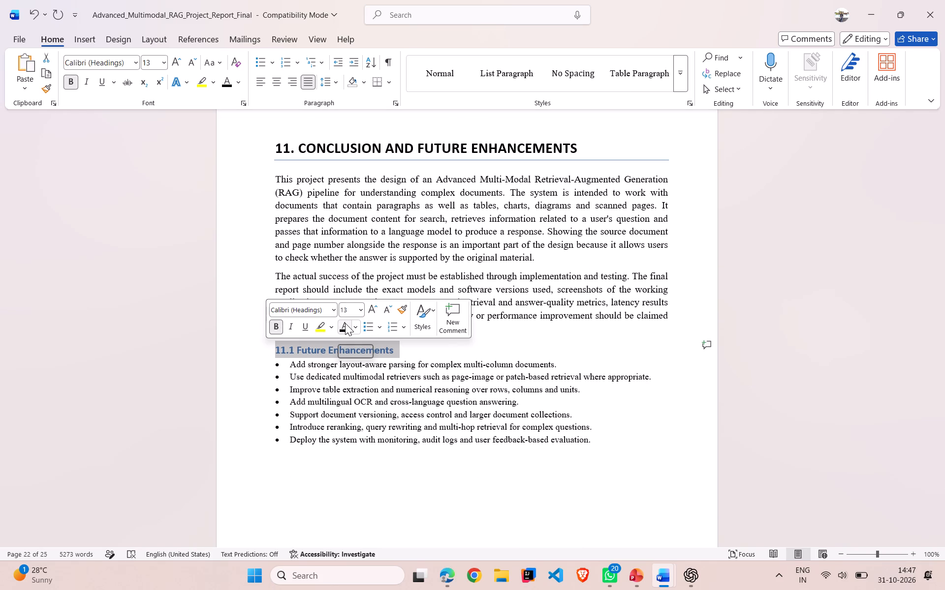
pyautogui.click(345, 323)
pyautogui.moveTo(601, 447); pyautogui.dragTo(289, 368)
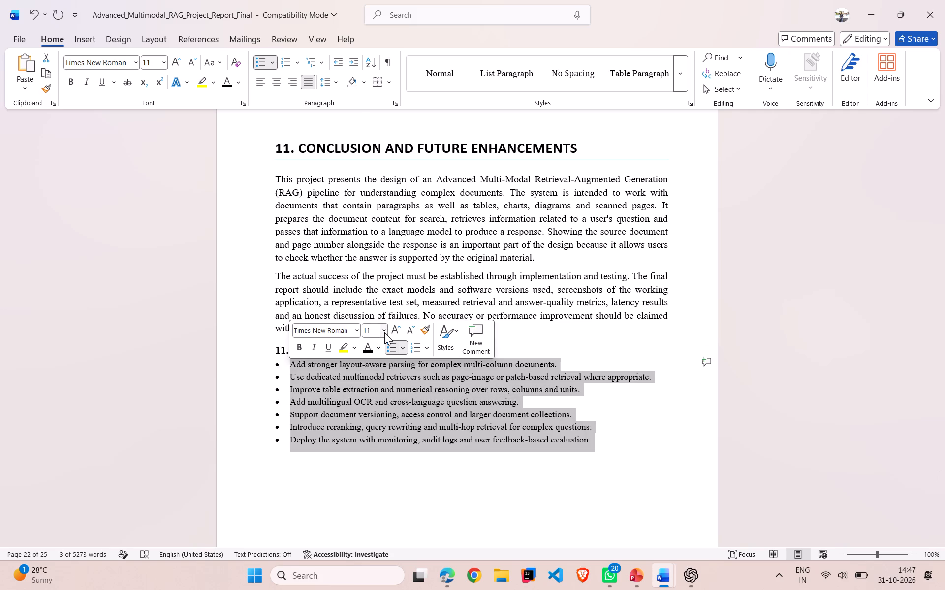
pyautogui.click(384, 332)
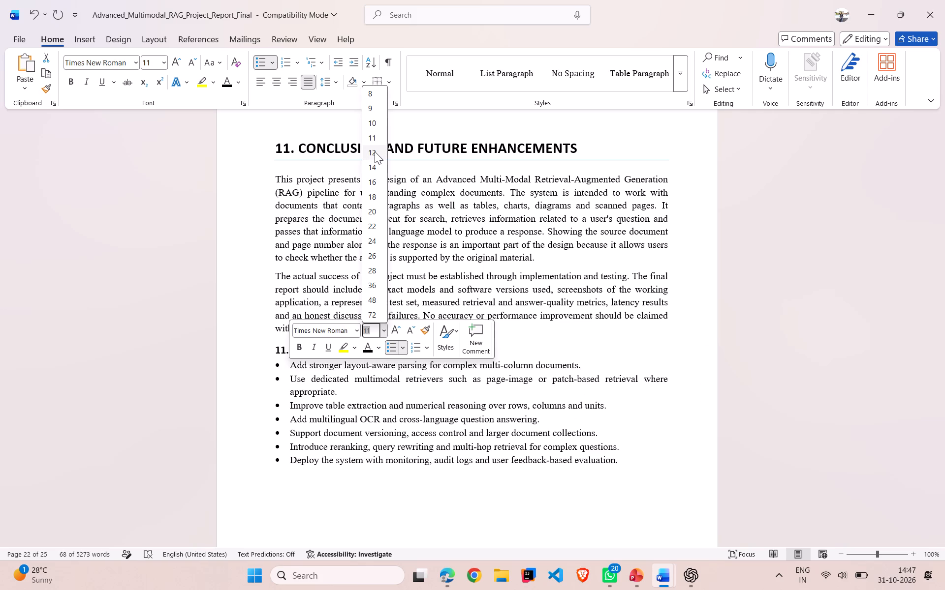
pyautogui.click(375, 151)
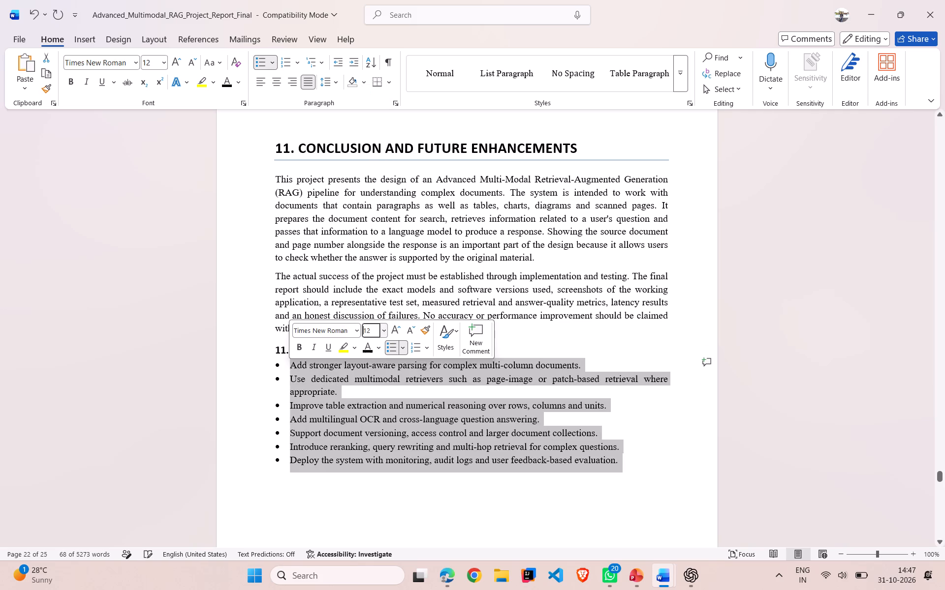
# Make the REFERENCES heading black and bold, and set its size to 18 pt.
pyautogui.click(520, 395)
pyautogui.scroll(-4, 520, 395)
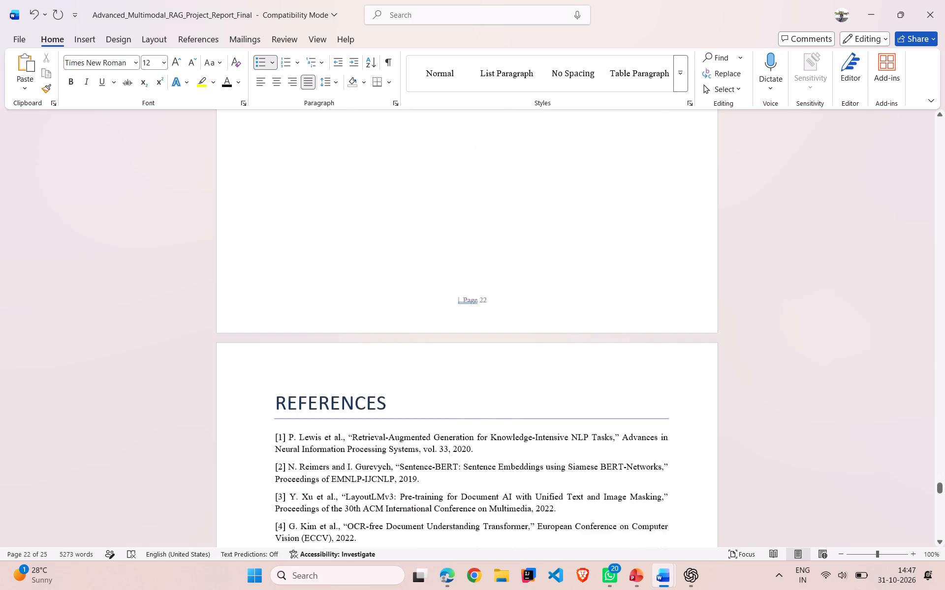
pyautogui.scroll(-2, 520, 395)
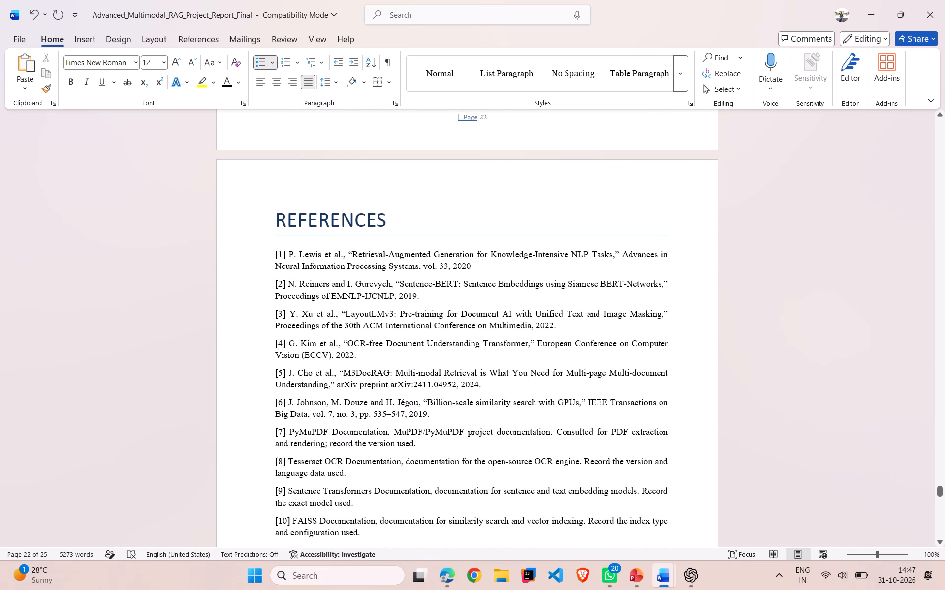
pyautogui.moveTo(395, 218); pyautogui.dragTo(267, 217)
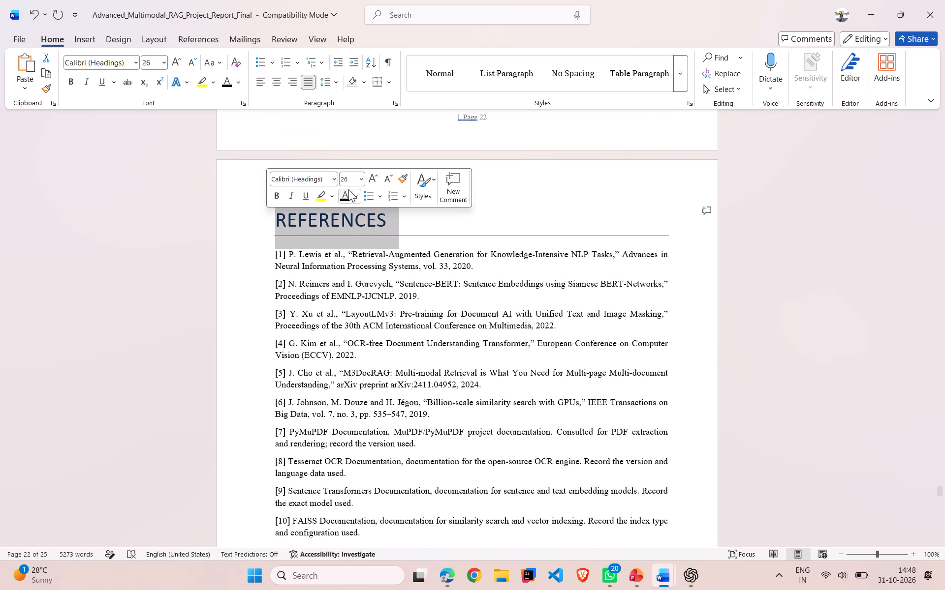
pyautogui.click(345, 194)
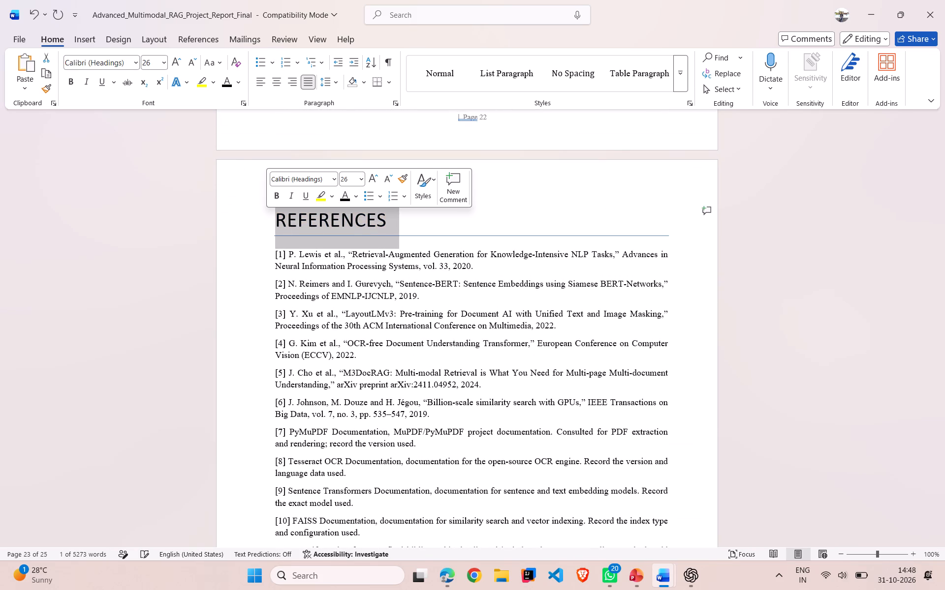
pyautogui.click(362, 178)
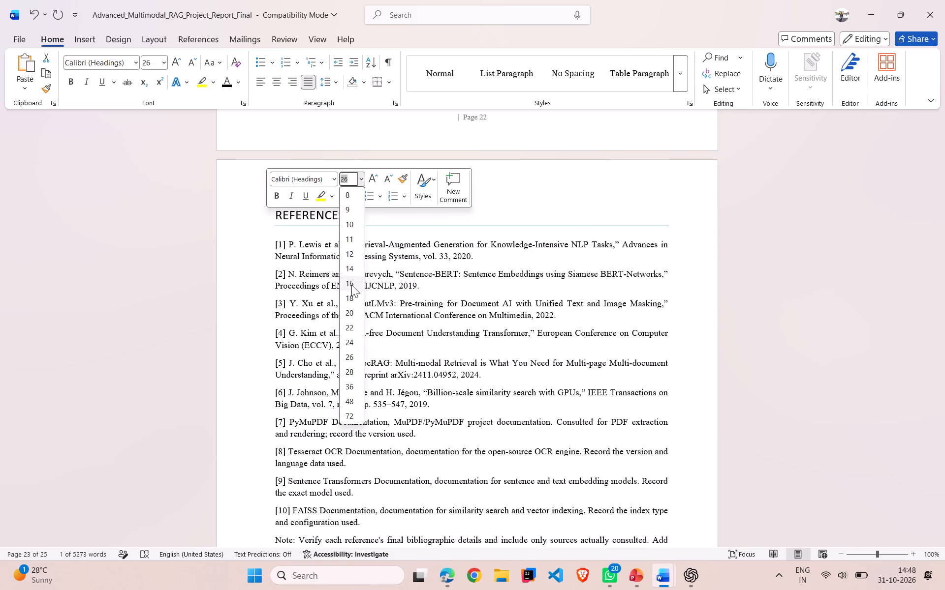
pyautogui.click(352, 296)
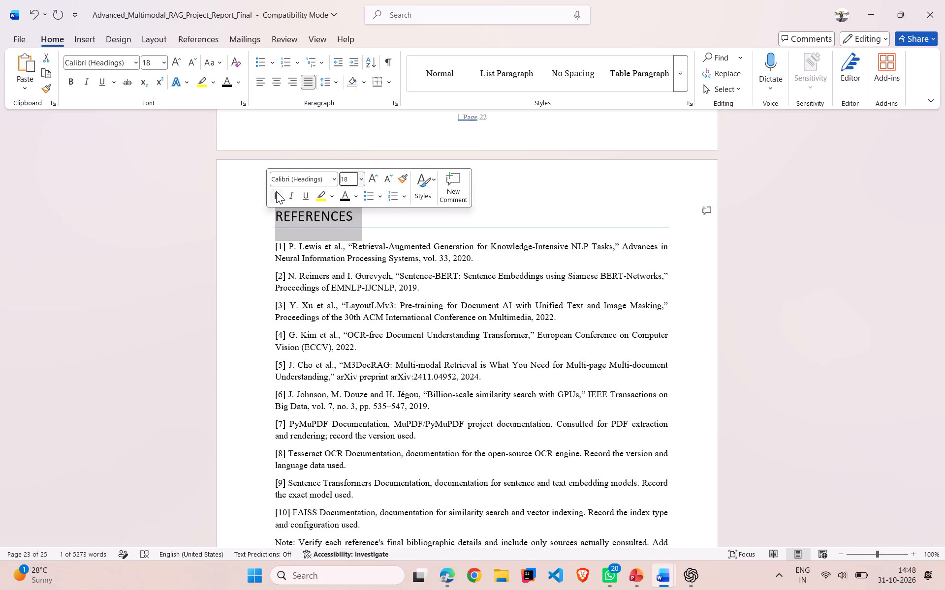
pyautogui.click(275, 192)
pyautogui.click(387, 228)
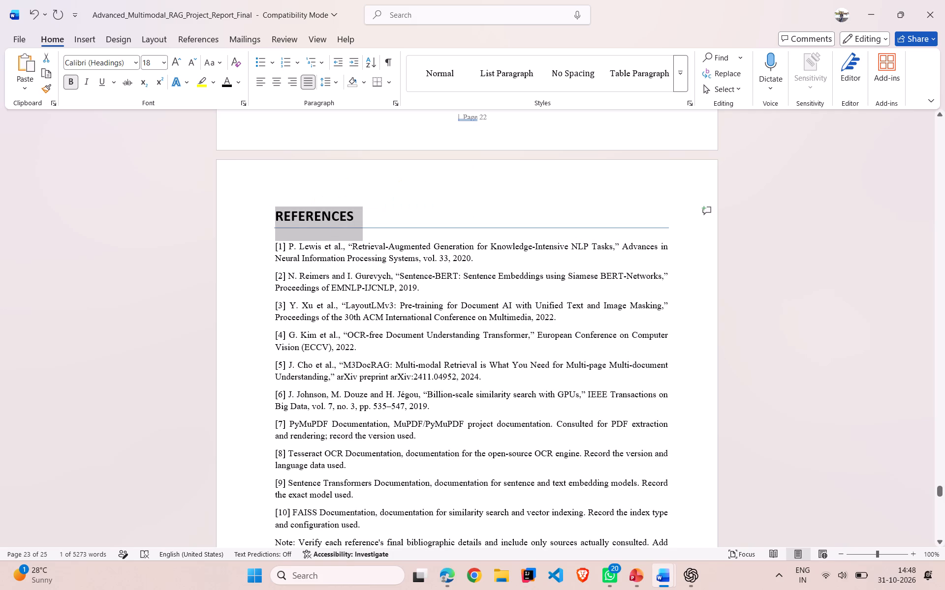
pyautogui.click(387, 228)
pyautogui.click(409, 284)
# Set references [1] to [10] and the note beneath them to 12 pt.
pyautogui.scroll(-1, 409, 284)
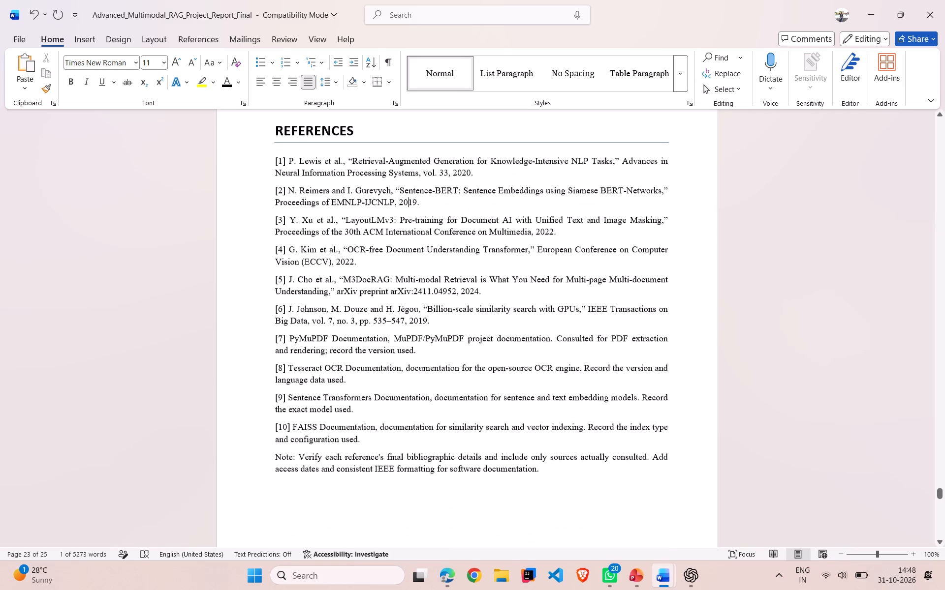
pyautogui.scroll(-1, 409, 284)
pyautogui.click(540, 444)
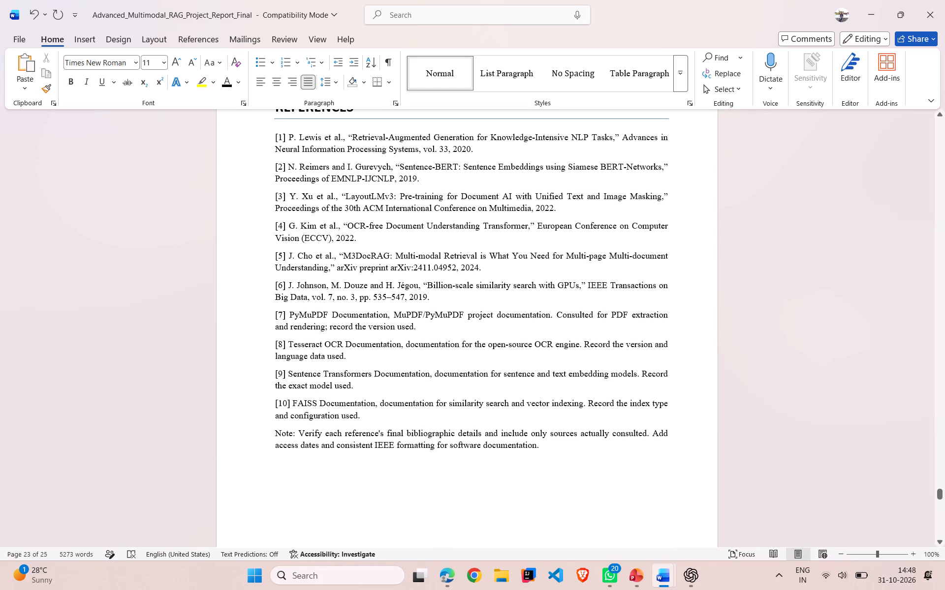
pyautogui.moveTo(540, 446); pyautogui.dragTo(274, 137)
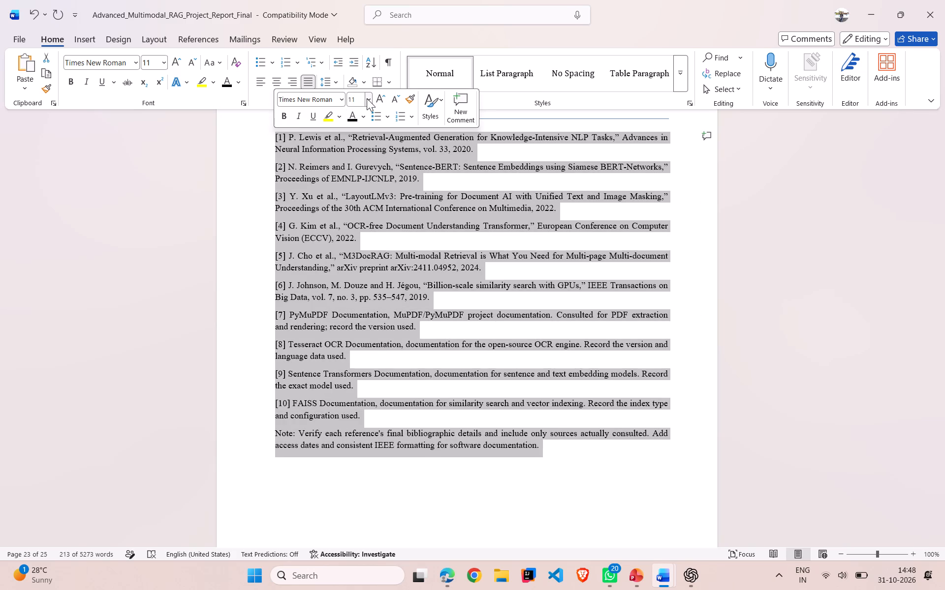
pyautogui.click(368, 98)
pyautogui.click(357, 175)
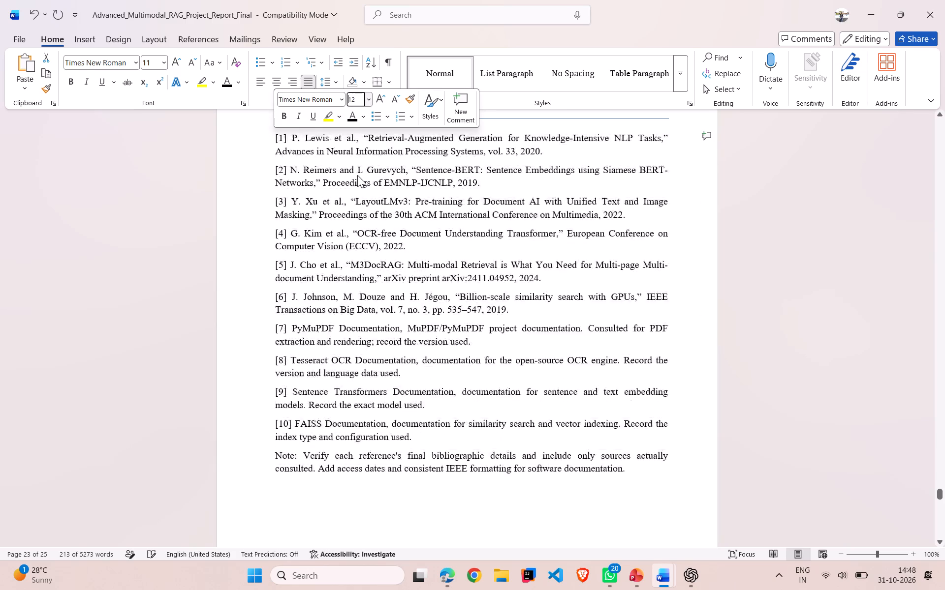
pyautogui.click(458, 517)
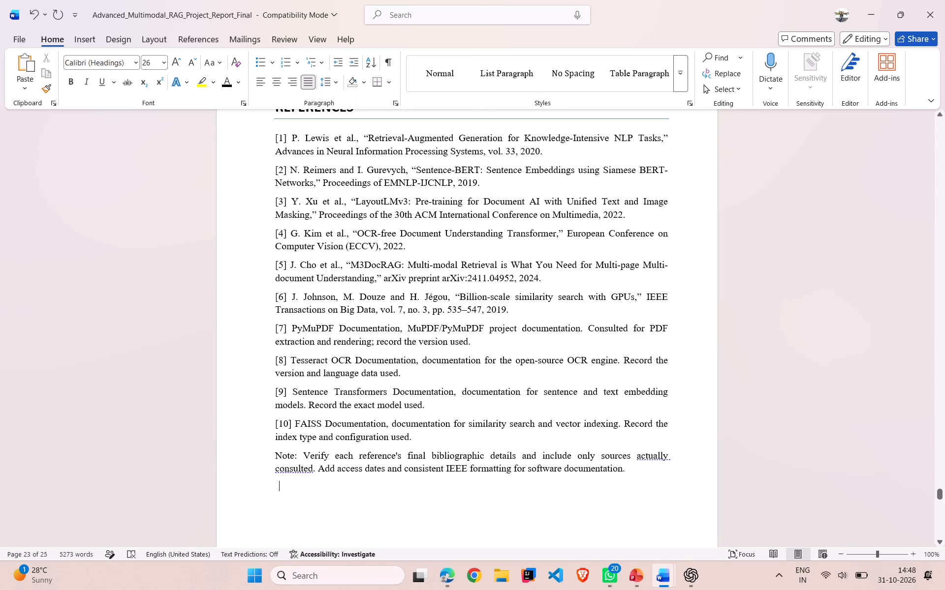
# Review the report's formatting through the appendices to the last page, and back through all sections to the title page.
pyautogui.scroll(-4, 458, 517)
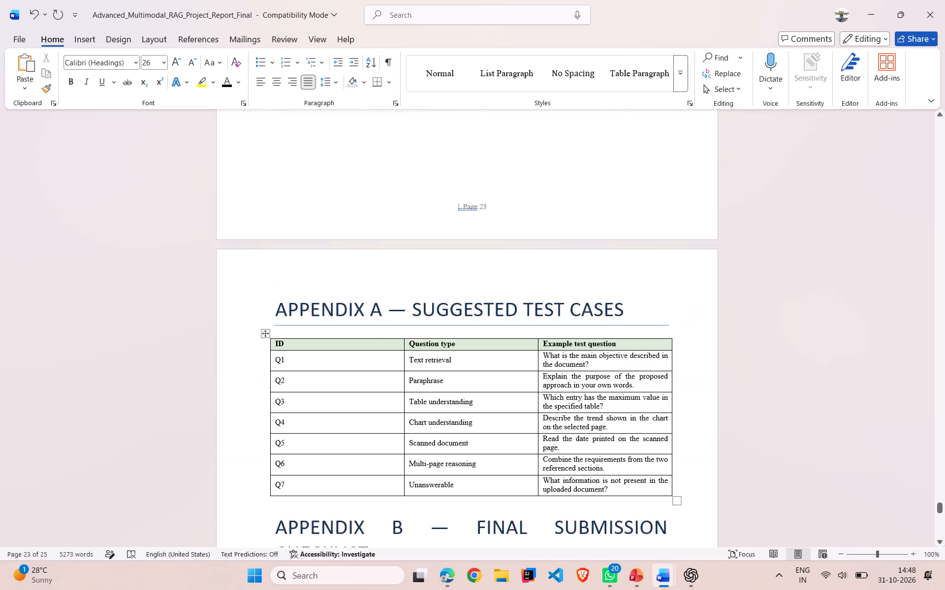
pyautogui.scroll(-4, 458, 517)
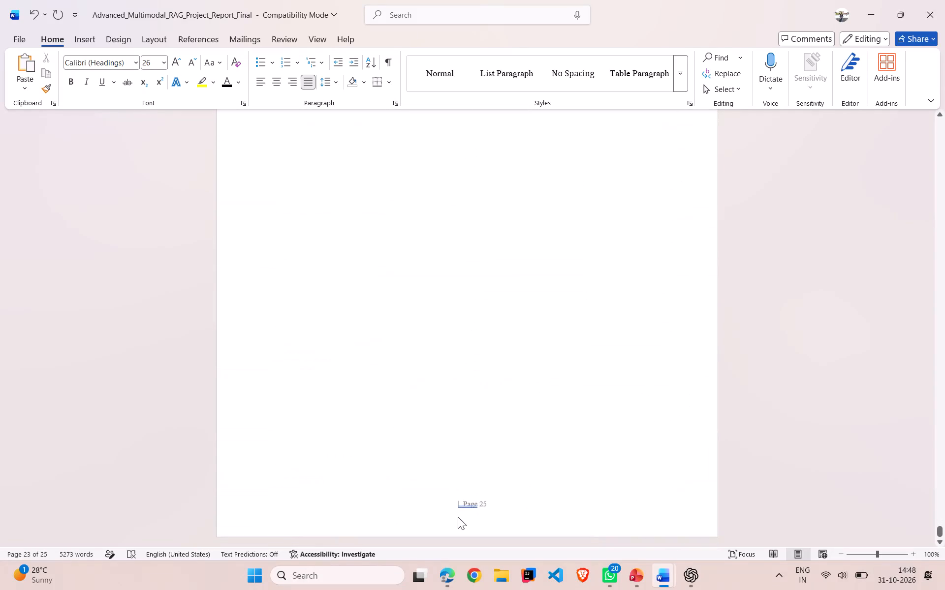
pyautogui.scroll(-2, 458, 517)
pyautogui.scroll(9, 458, 517)
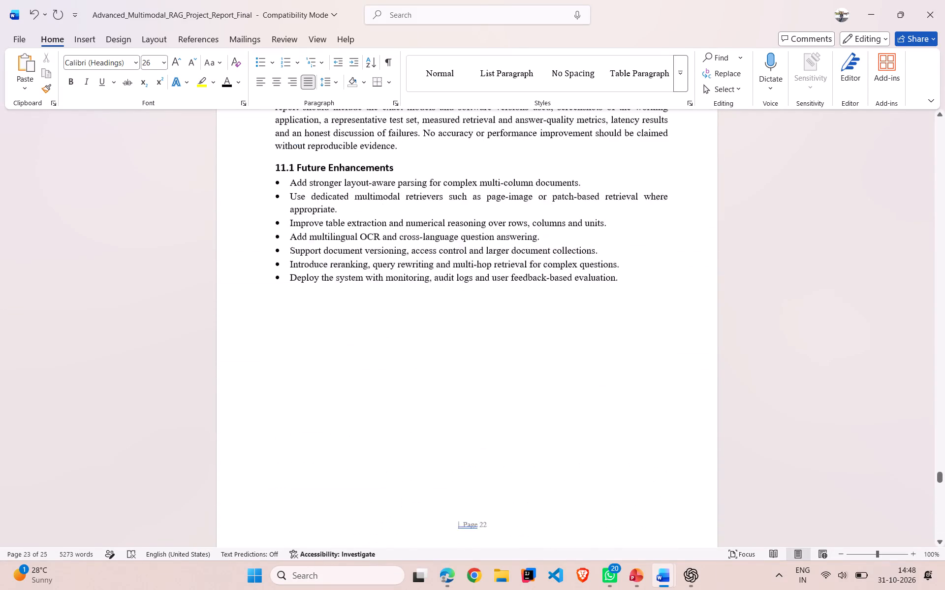
pyautogui.scroll(7, 458, 517)
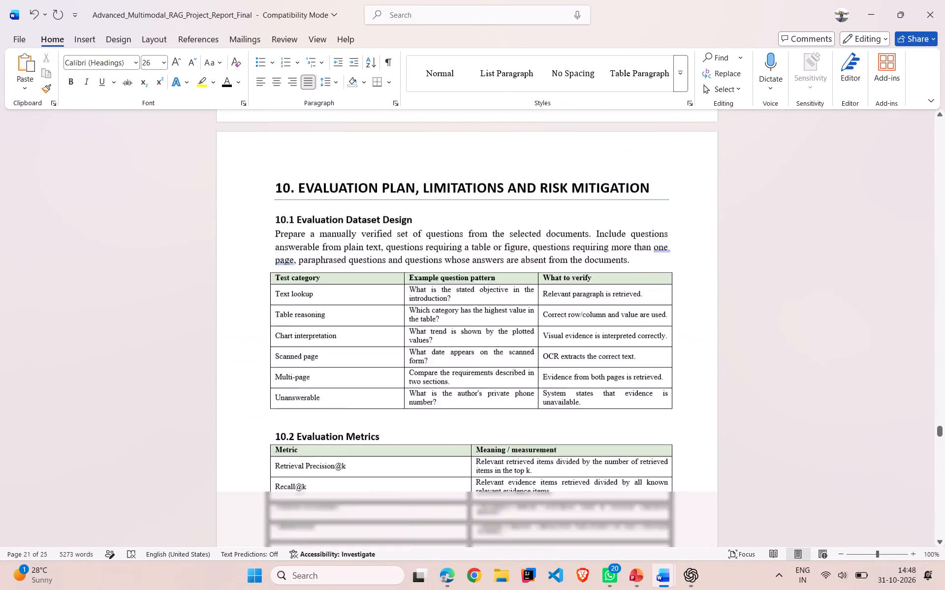
pyautogui.scroll(7, 458, 517)
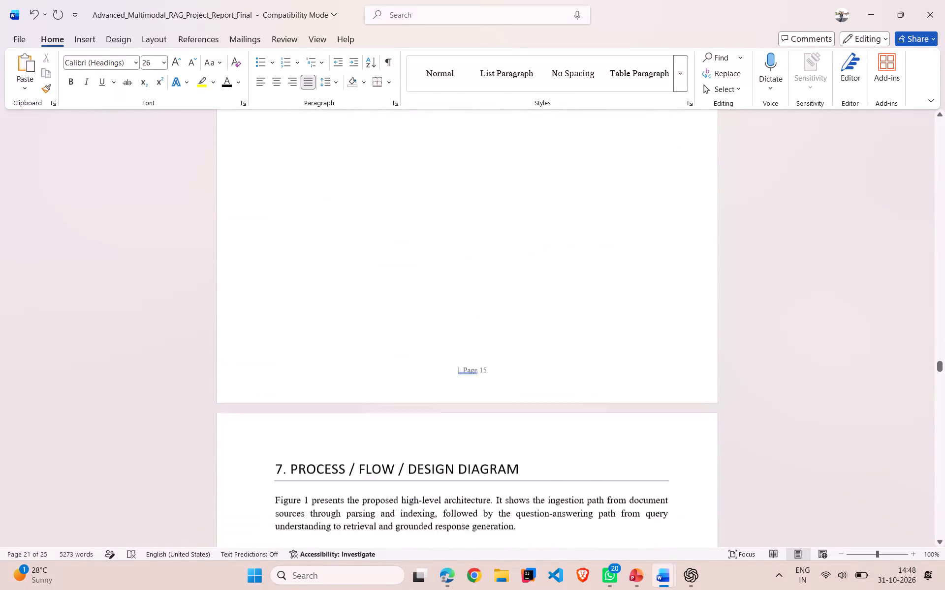
pyautogui.scroll(9, 458, 517)
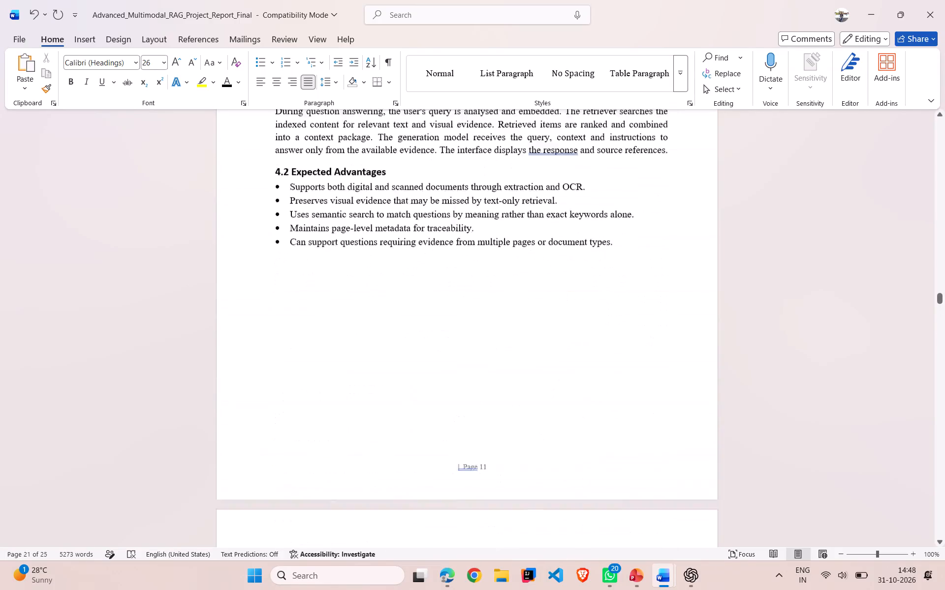
pyautogui.scroll(10, 458, 517)
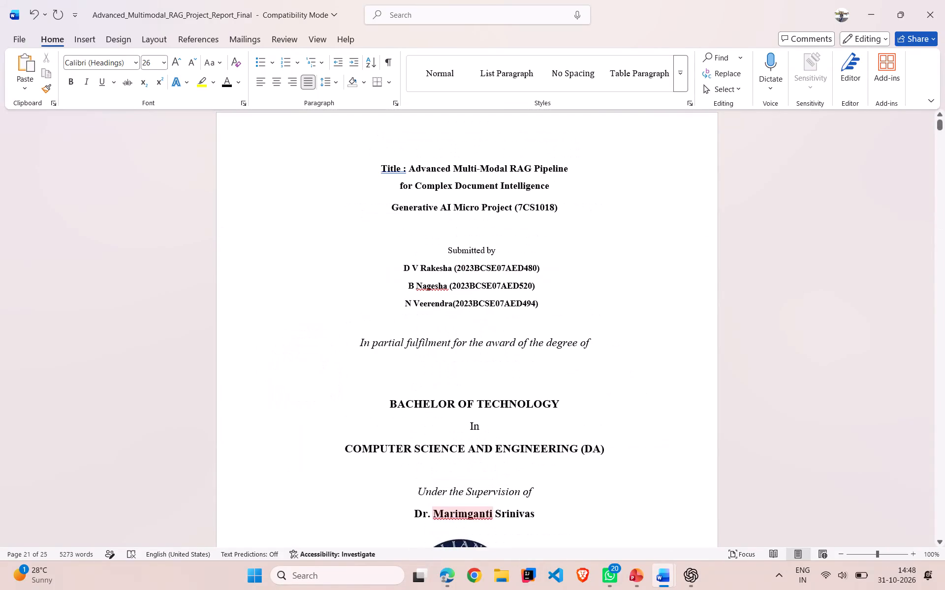
pyautogui.scroll(1, 458, 517)
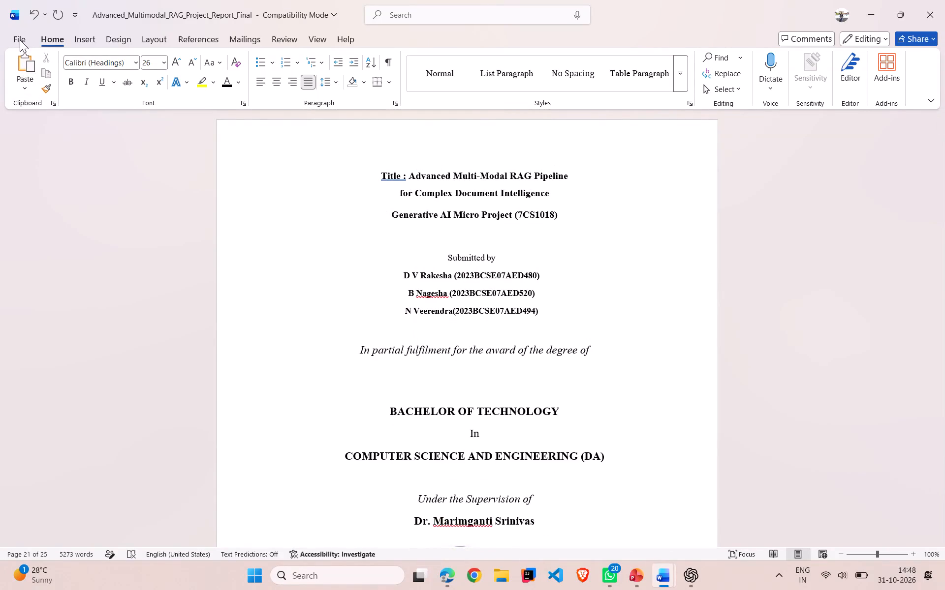
# Save a copy of the report as a Word document named "gen ai report" in the Downloads folder.
pyautogui.click(20, 40)
pyautogui.click(32, 226)
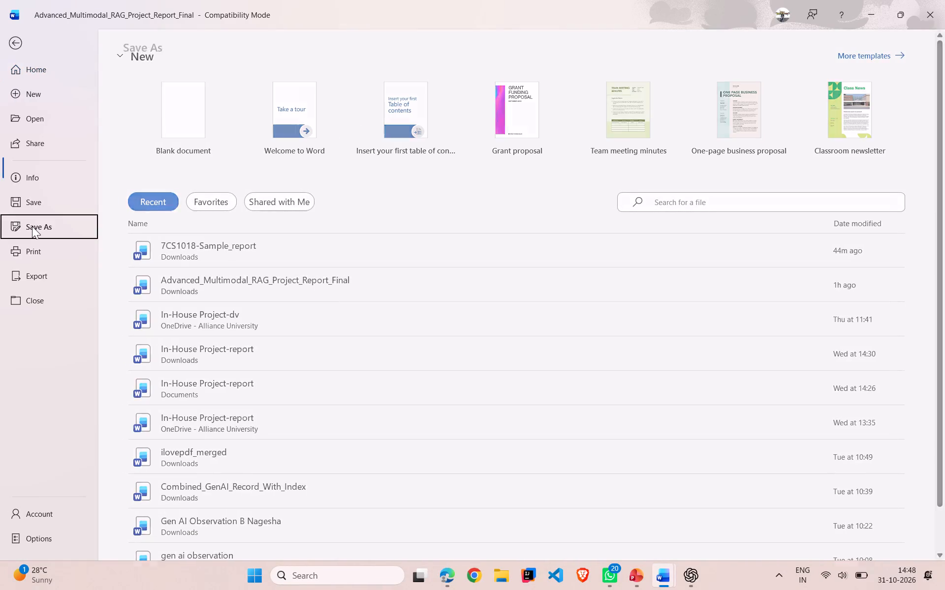
pyautogui.click(346, 73)
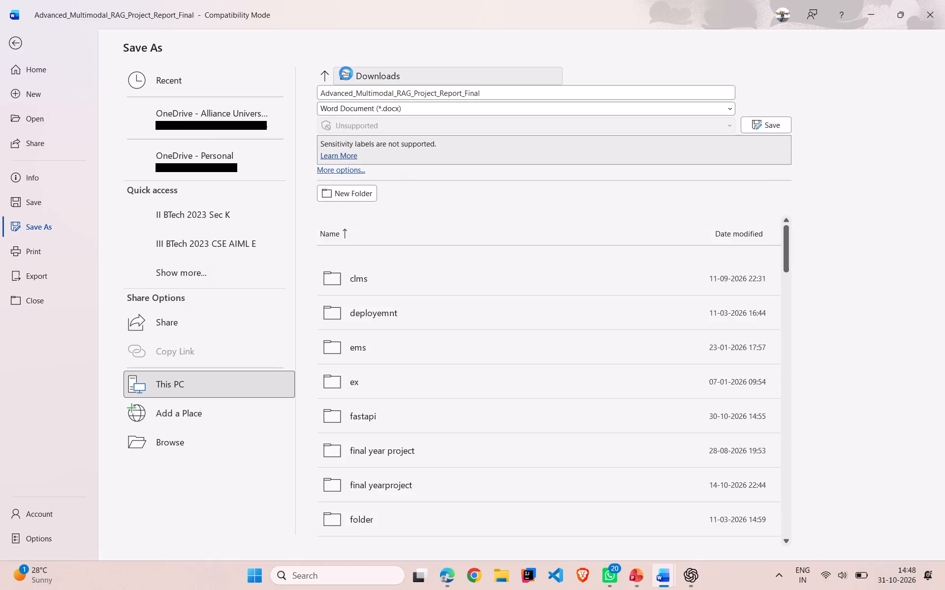
pyautogui.scroll(1, 52, 85)
pyautogui.click(59, 157)
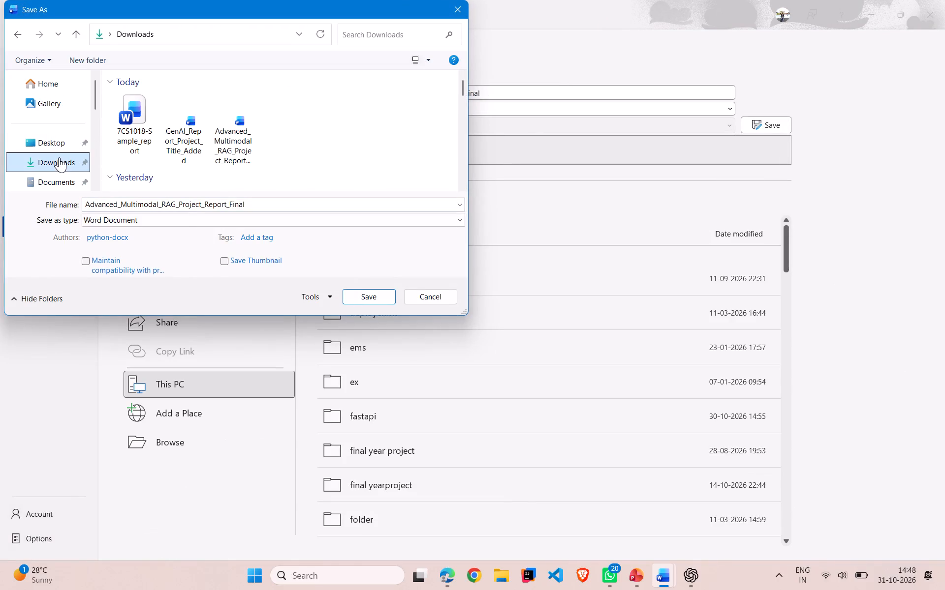
pyautogui.click(252, 208)
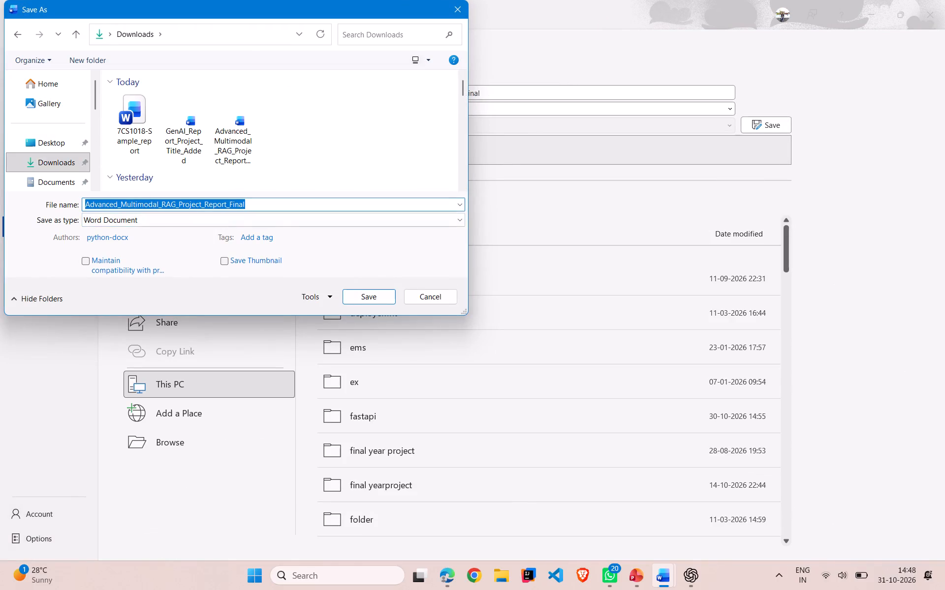
pyautogui.press('BackSpace')
pyautogui.press('BackSpace')
pyautogui.press('BackSpace')
pyautogui.press('BackSpace')
pyautogui.press('BackSpace')
pyautogui.press('BackSpace')
pyautogui.press('BackSpace')
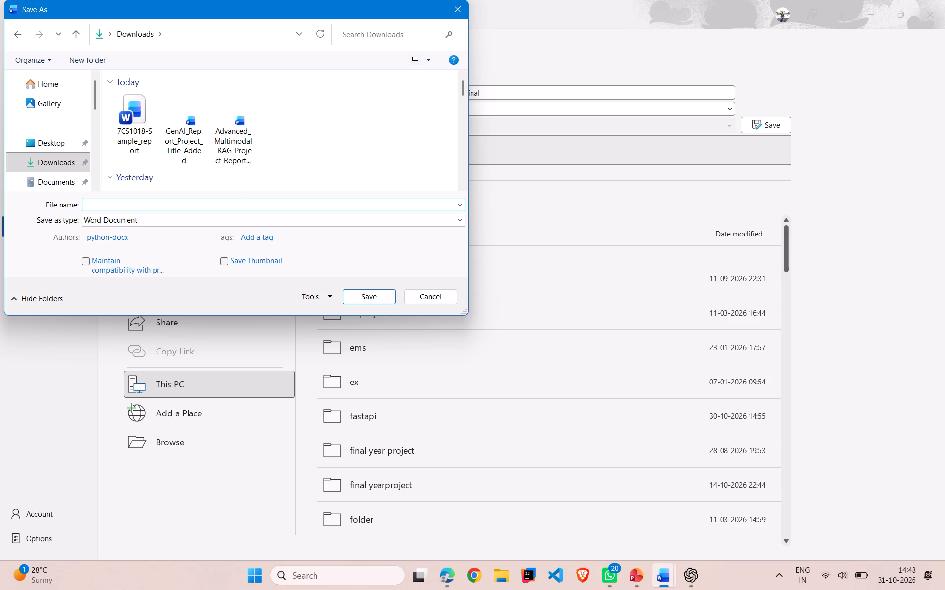
pyautogui.write('gen')
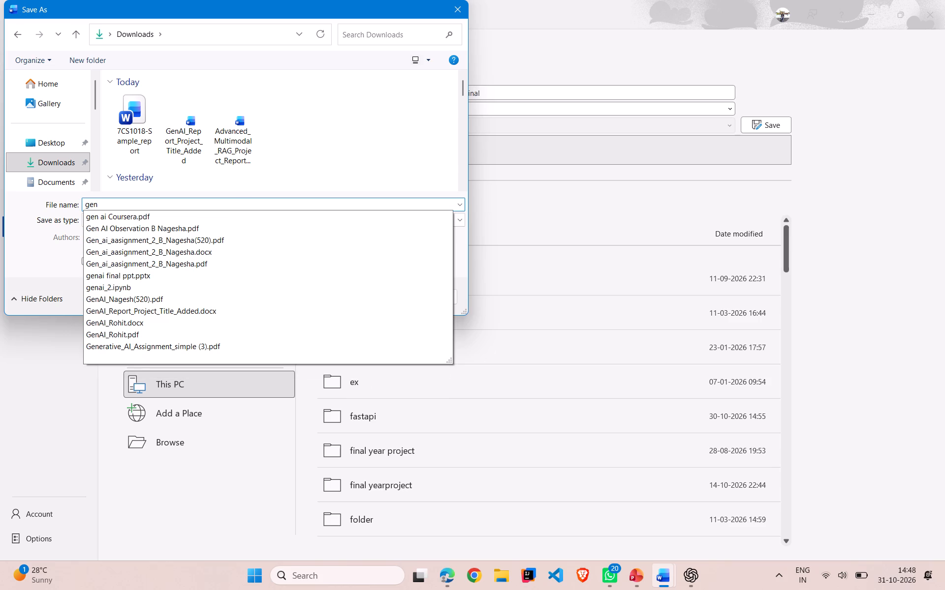
pyautogui.press('space')
pyautogui.write('ai report')
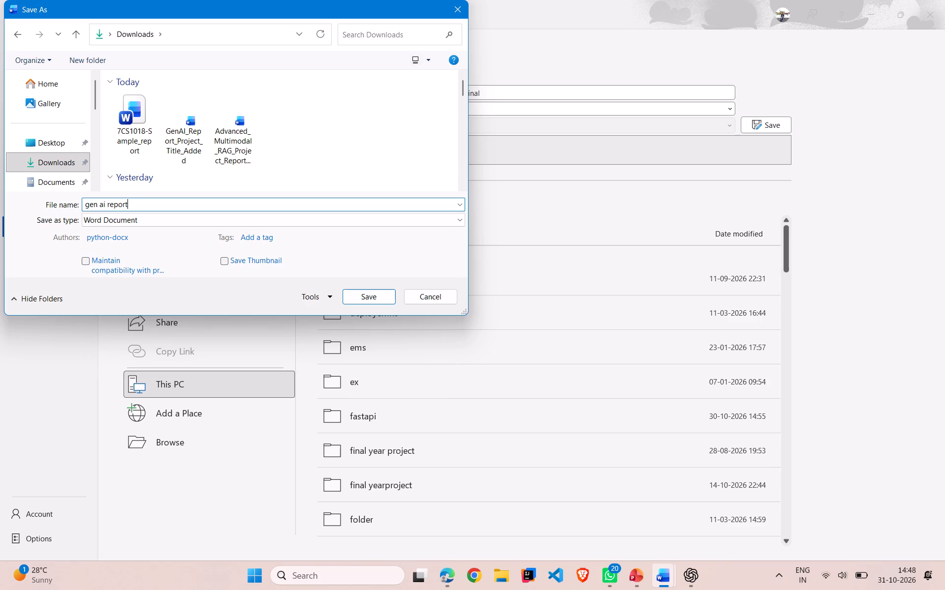
pyautogui.press('Return')
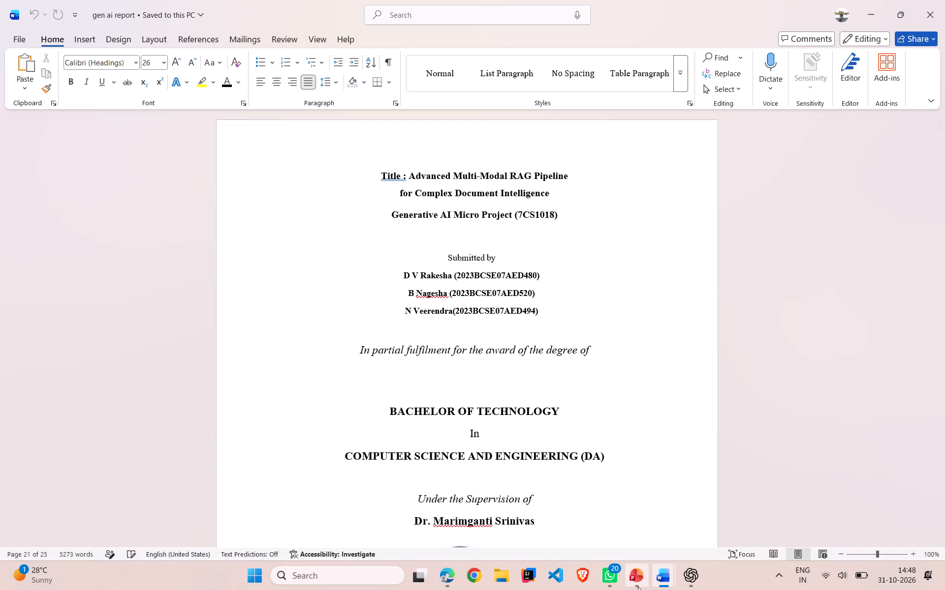
# Switch to File Explorer and open the sharing options for the "gen ai report" document in Downloads.
pyautogui.click(500, 580)
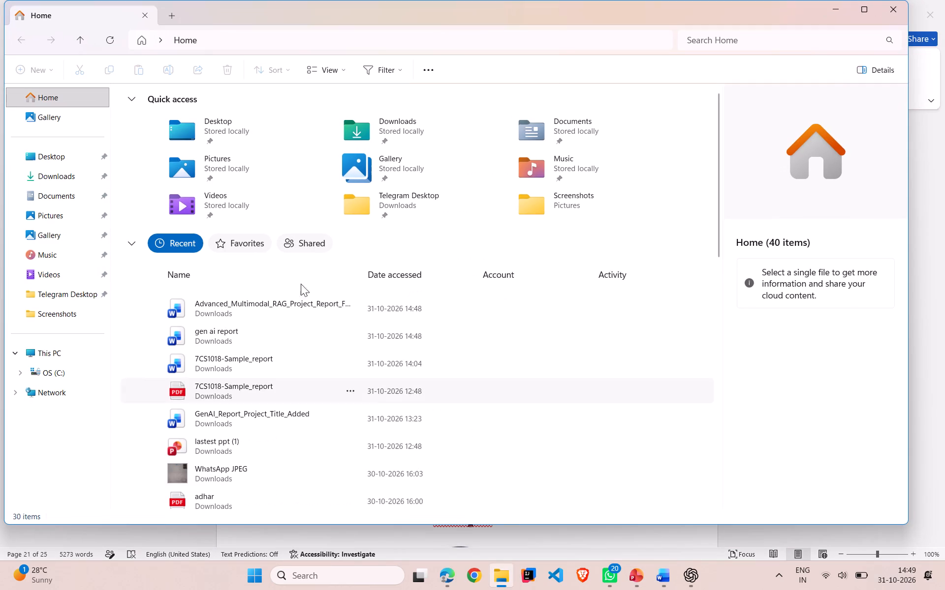
pyautogui.click(59, 180)
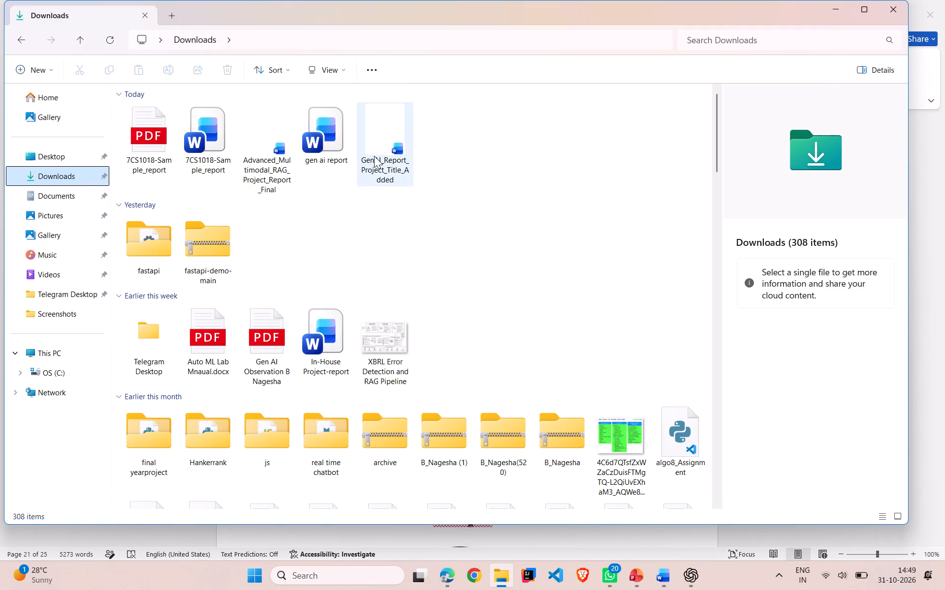
pyautogui.click(321, 130)
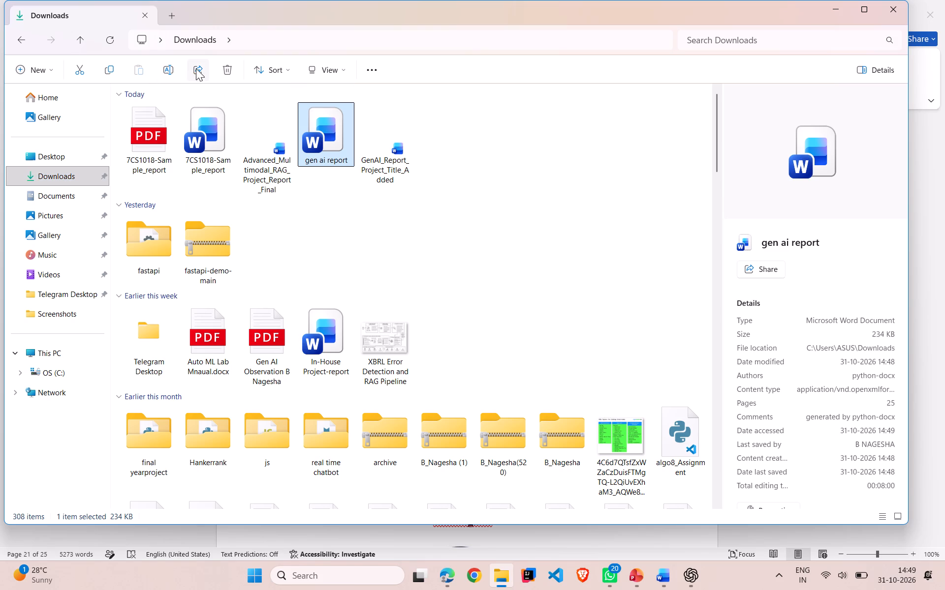
pyautogui.click(197, 69)
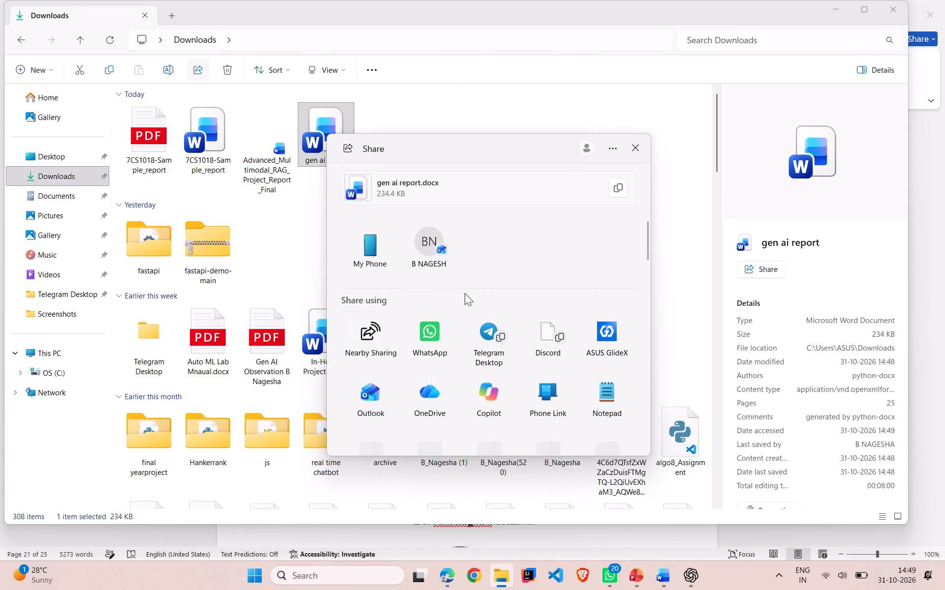
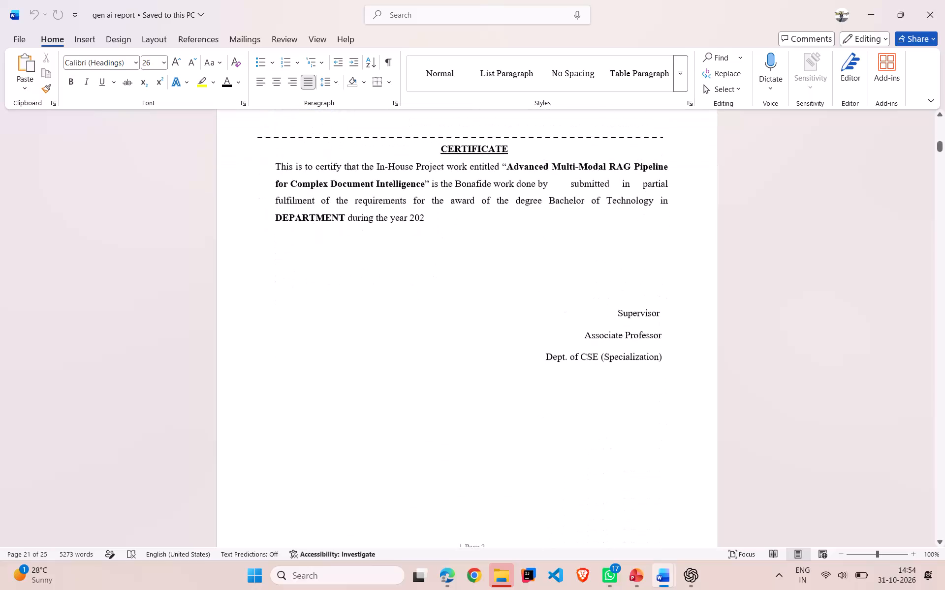
# Review the report's front matter from the certificate through the list of abbreviations to the contents page entries and page numbers.
pyautogui.scroll(-6, 555, 412)
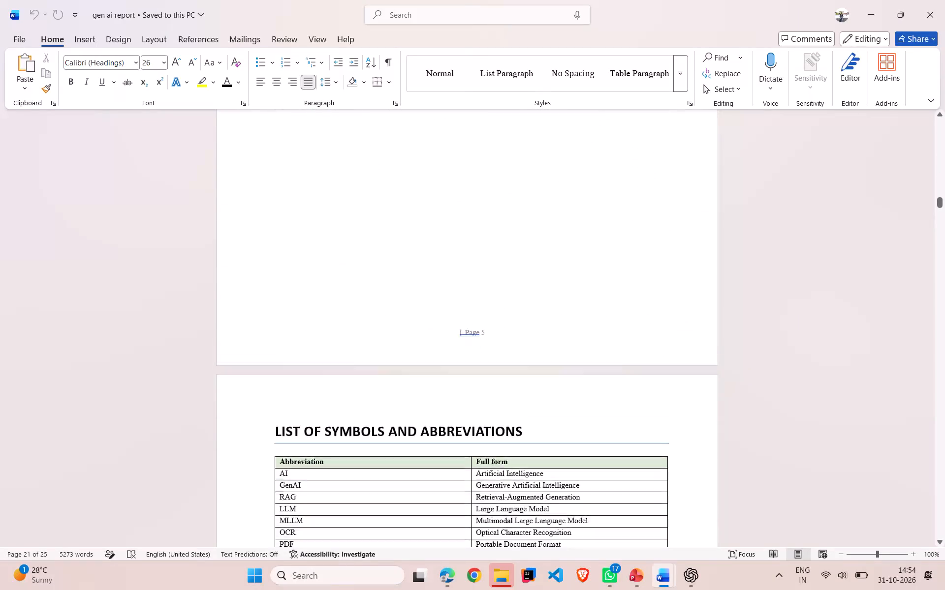
pyautogui.scroll(-3, 555, 412)
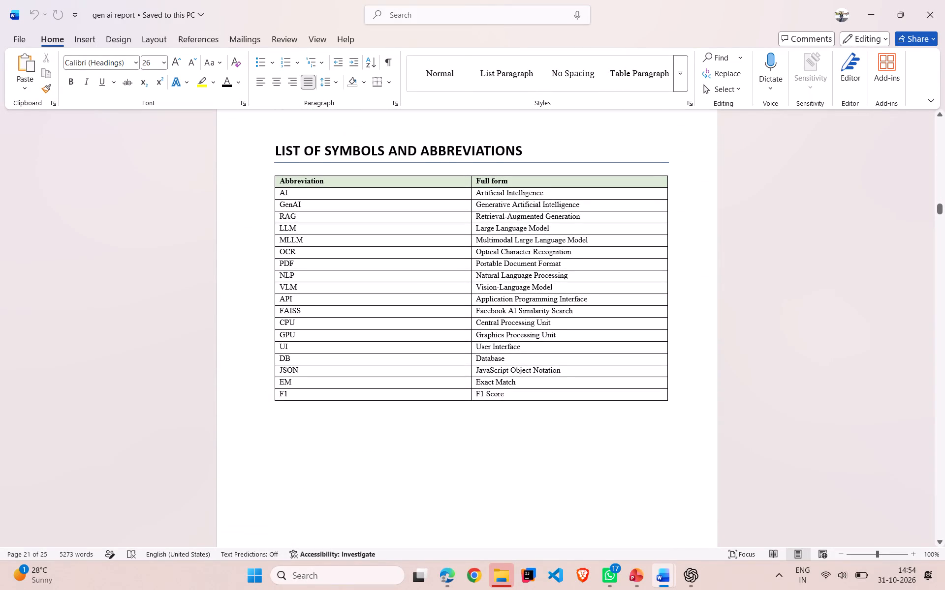
pyautogui.scroll(-3, 549, 299)
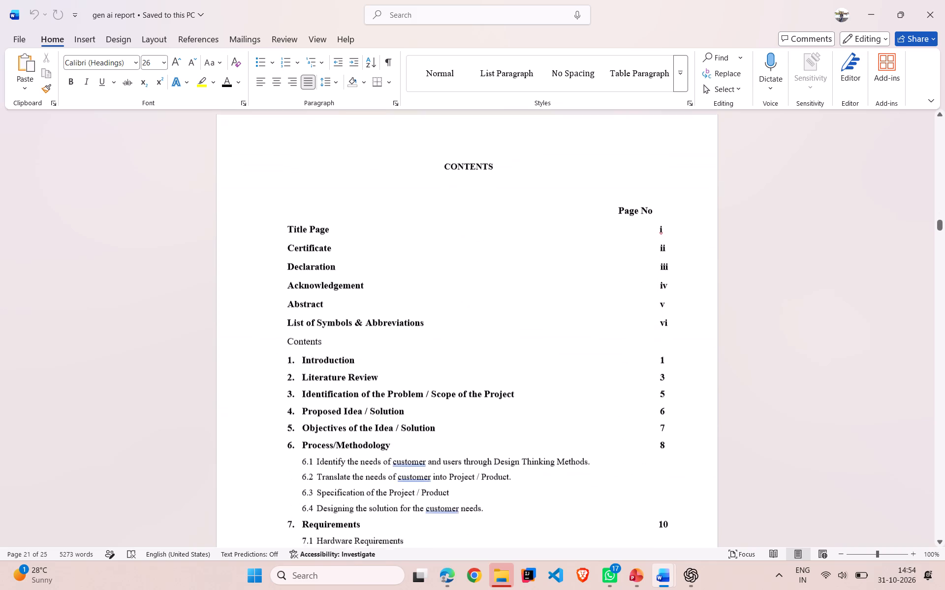
pyautogui.scroll(-2, 549, 299)
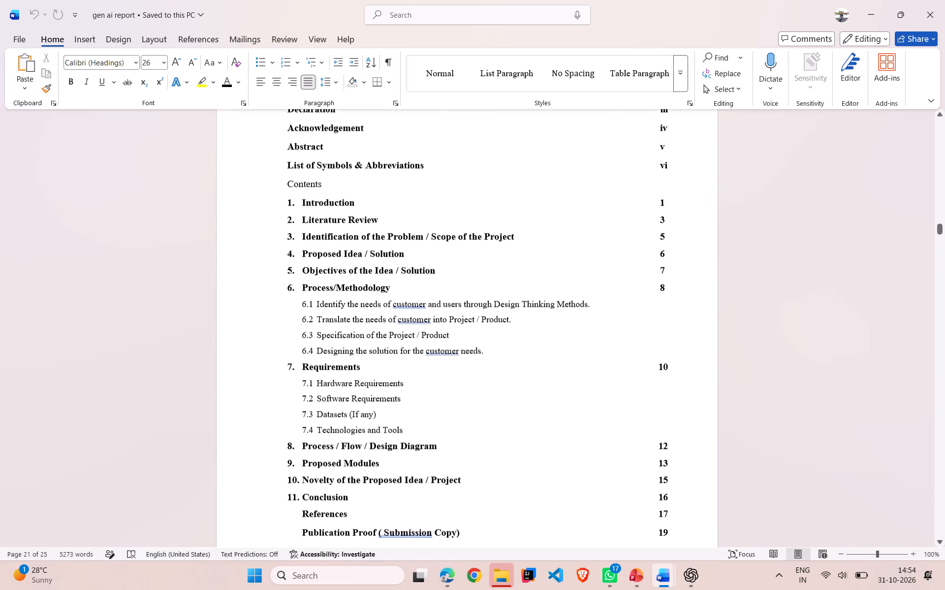
pyautogui.scroll(-2, 549, 299)
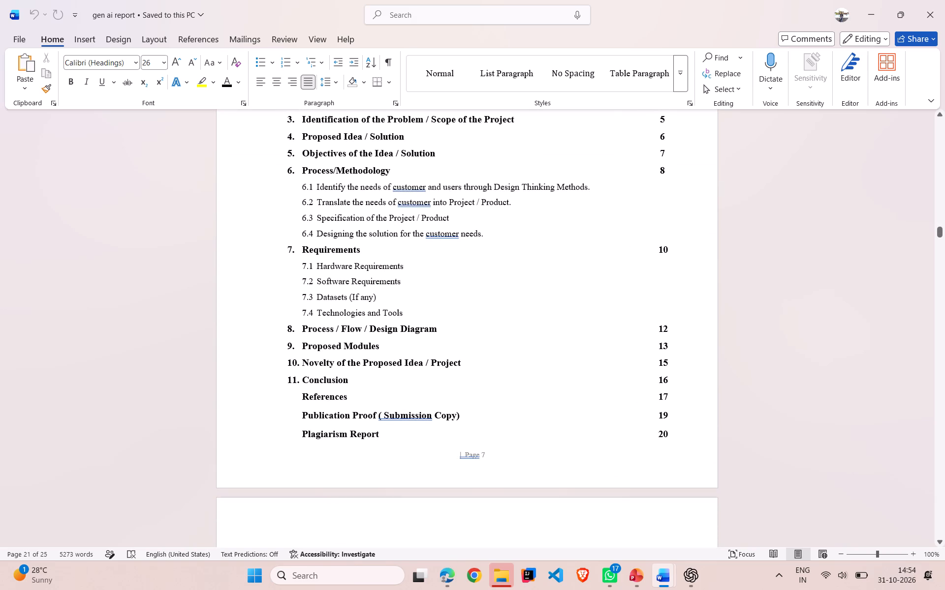
pyautogui.scroll(1, 549, 299)
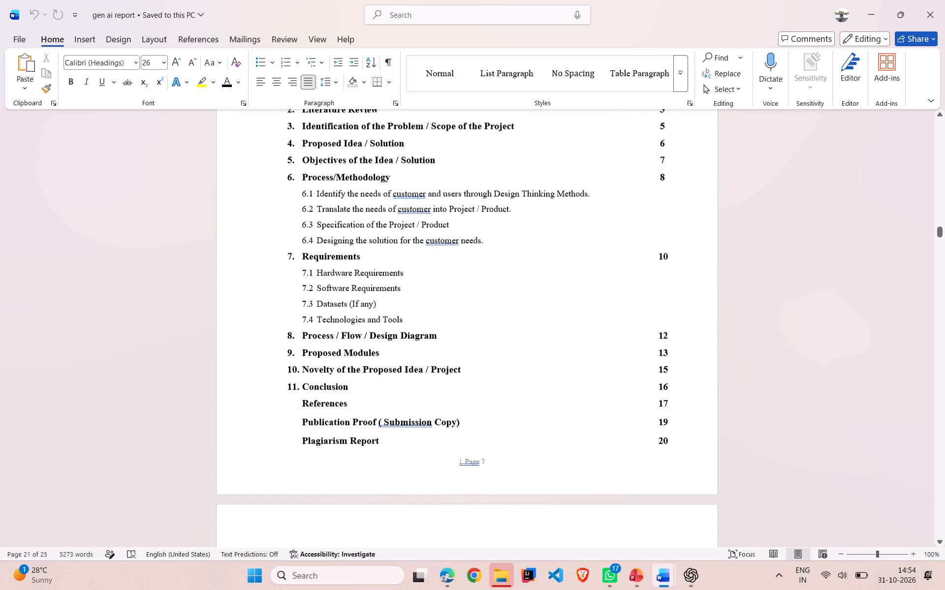
pyautogui.scroll(1, 549, 299)
pyautogui.scroll(-1, 549, 299)
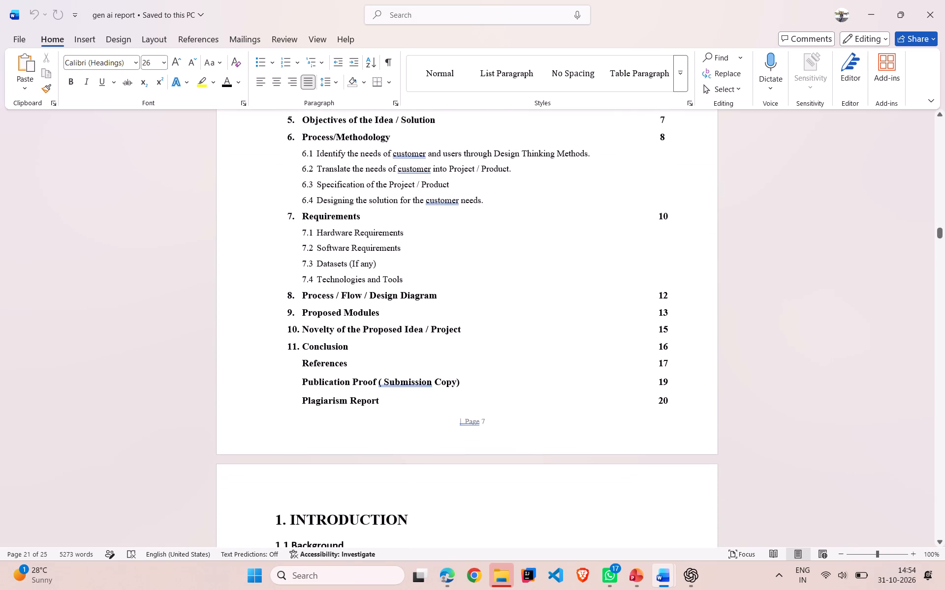
# Look past the introduction to the end of the report and examine Appendices A, B and C.
pyautogui.scroll(-1, 549, 299)
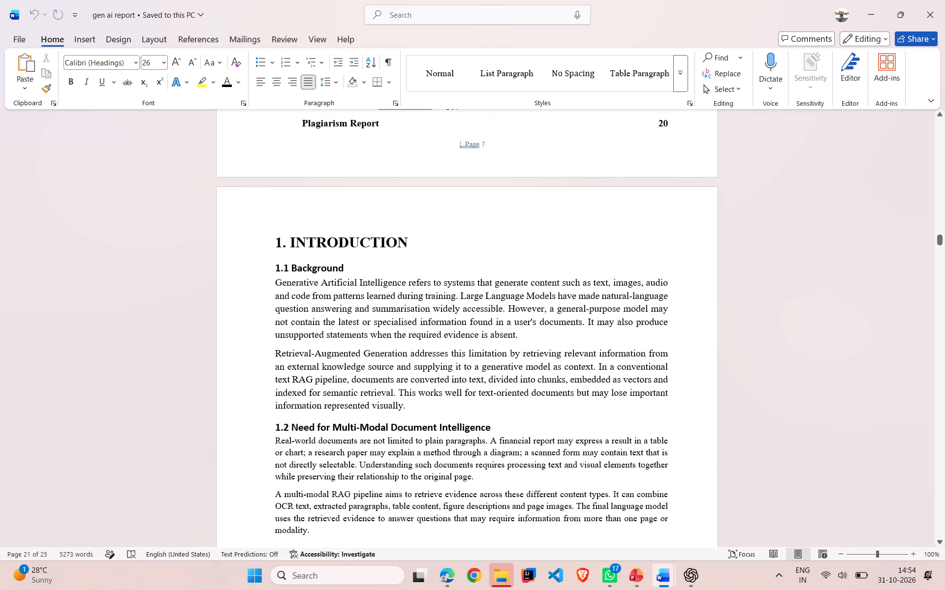
pyautogui.scroll(-20, 549, 299)
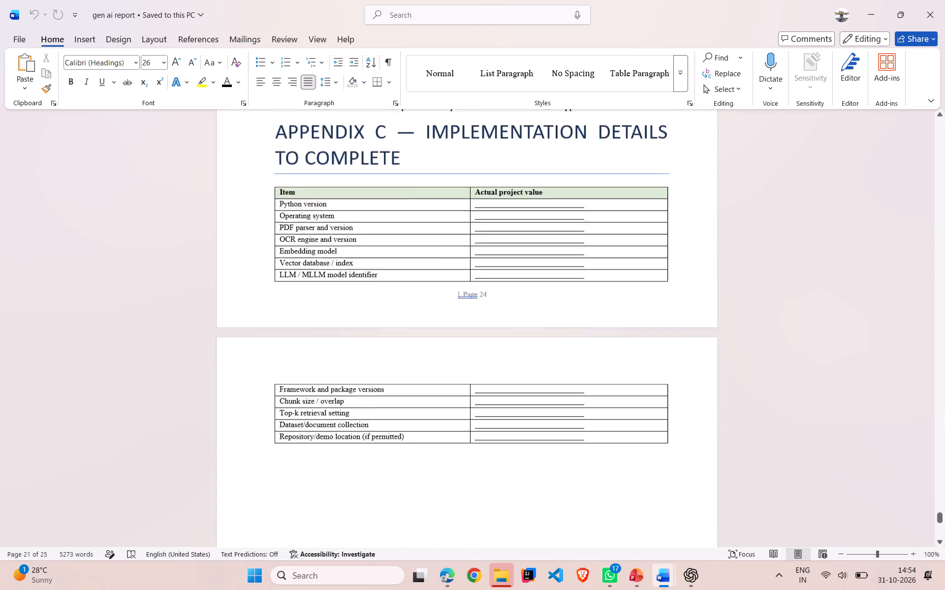
pyautogui.scroll(-12, 549, 299)
pyautogui.scroll(4, 549, 299)
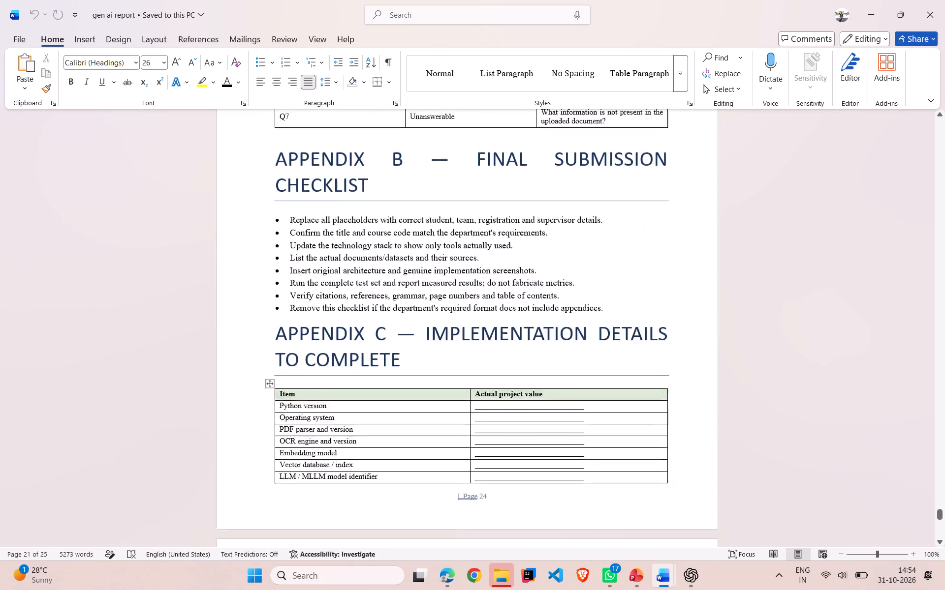
pyautogui.scroll(2, 549, 299)
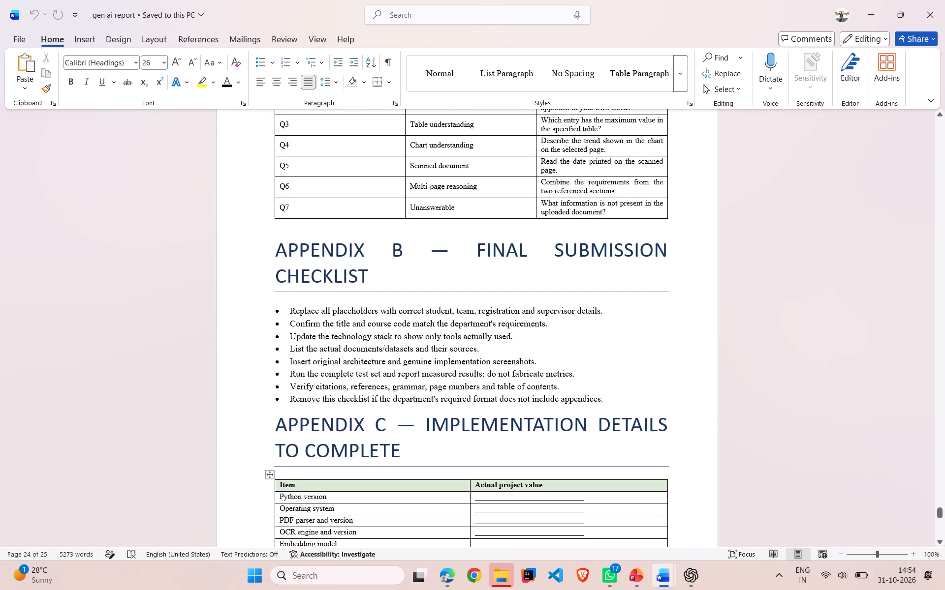
pyautogui.scroll(2, 549, 299)
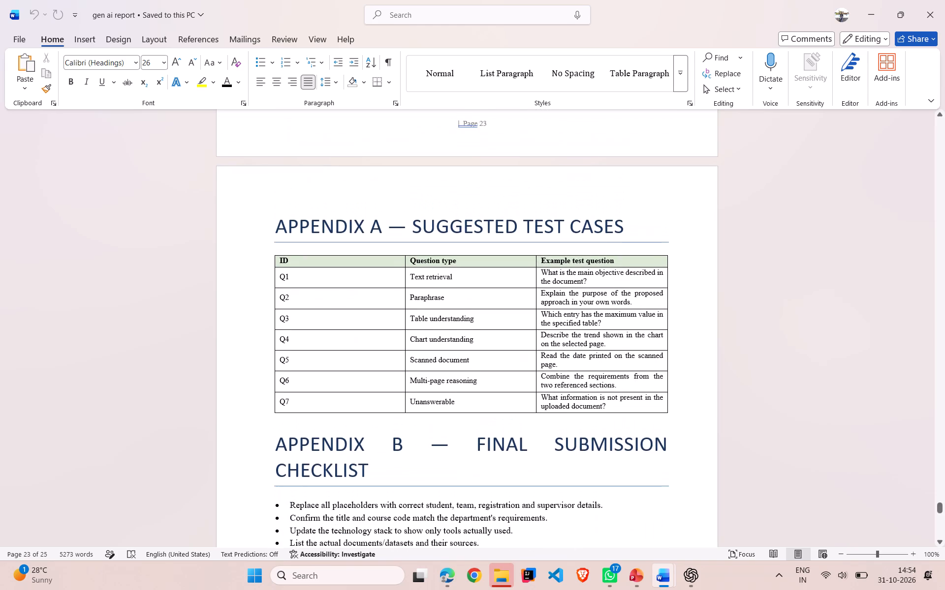
# Examine the References page and how it leads into the suggested test cases of Appendix A.
pyautogui.scroll(3, 549, 299)
pyautogui.scroll(-1, 549, 299)
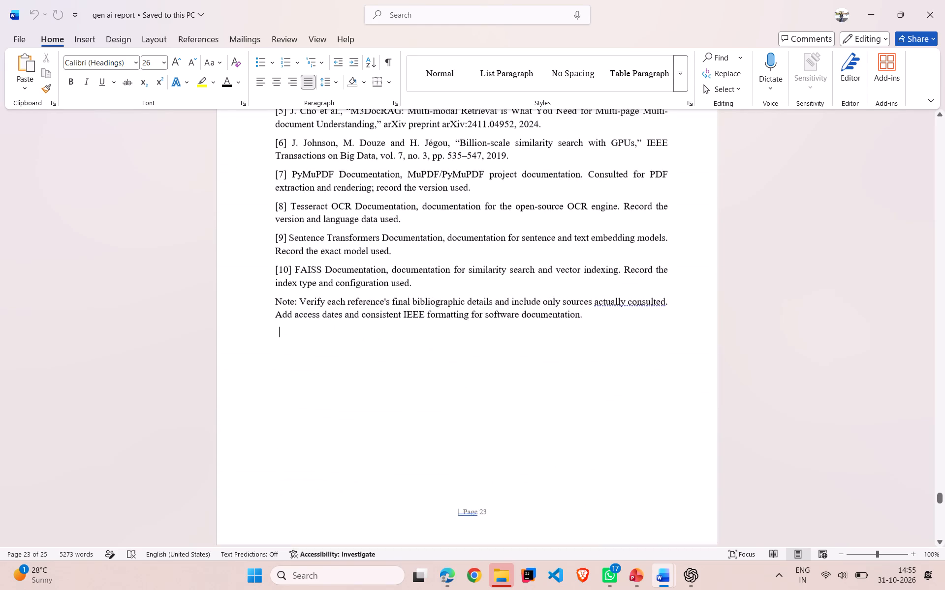
pyautogui.scroll(-1, 549, 299)
pyautogui.scroll(1, 549, 299)
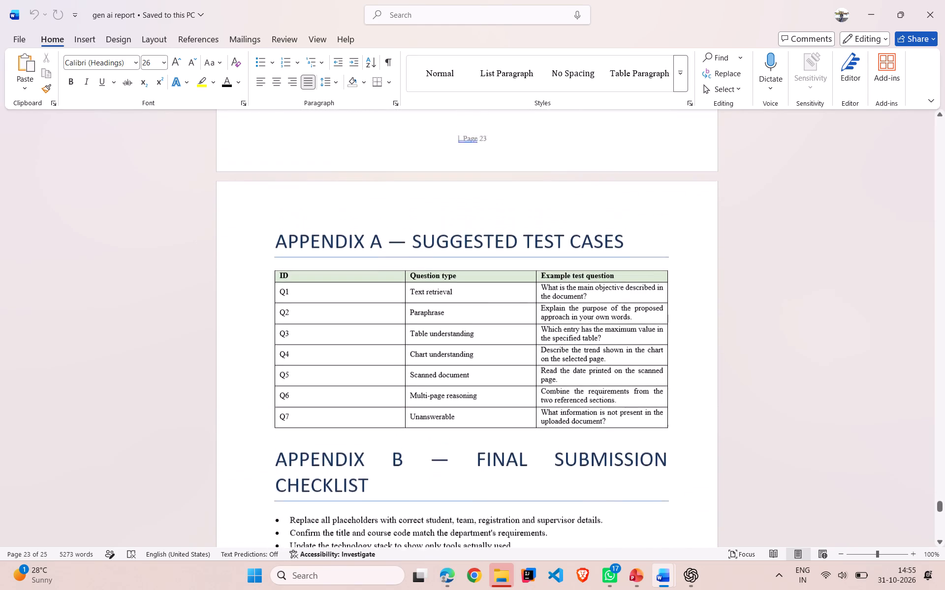
pyautogui.scroll(2, 549, 299)
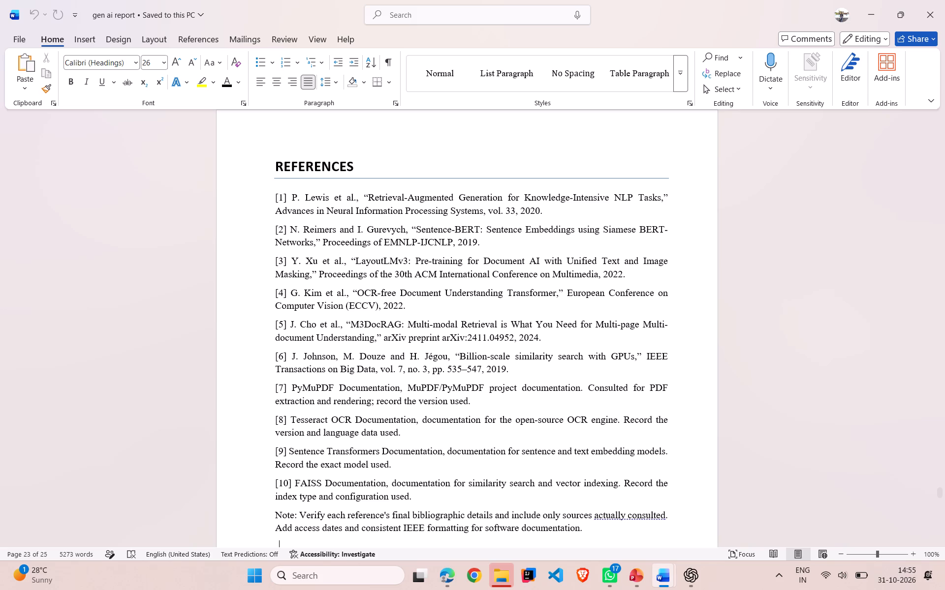
pyautogui.scroll(-1, 549, 299)
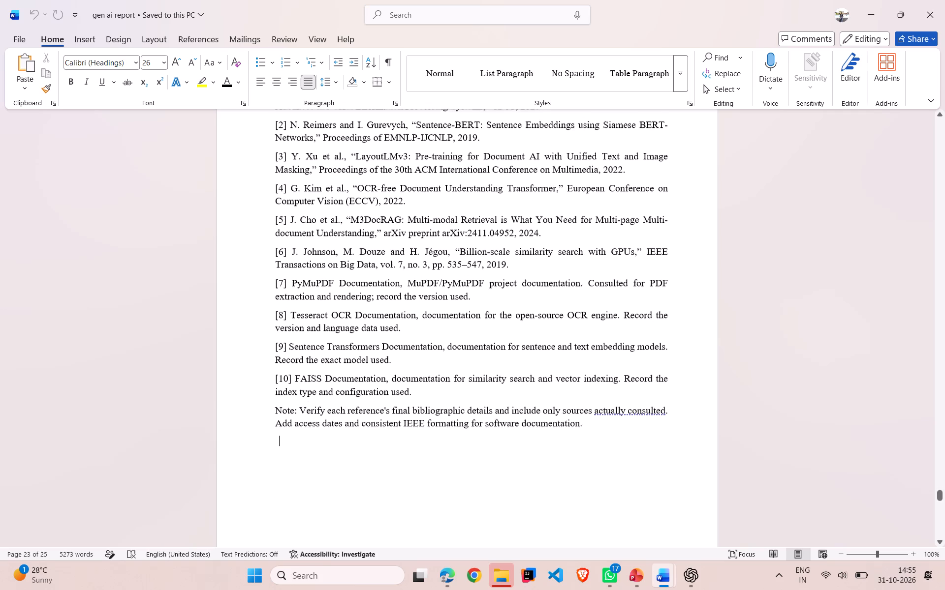
pyautogui.scroll(-4, 549, 299)
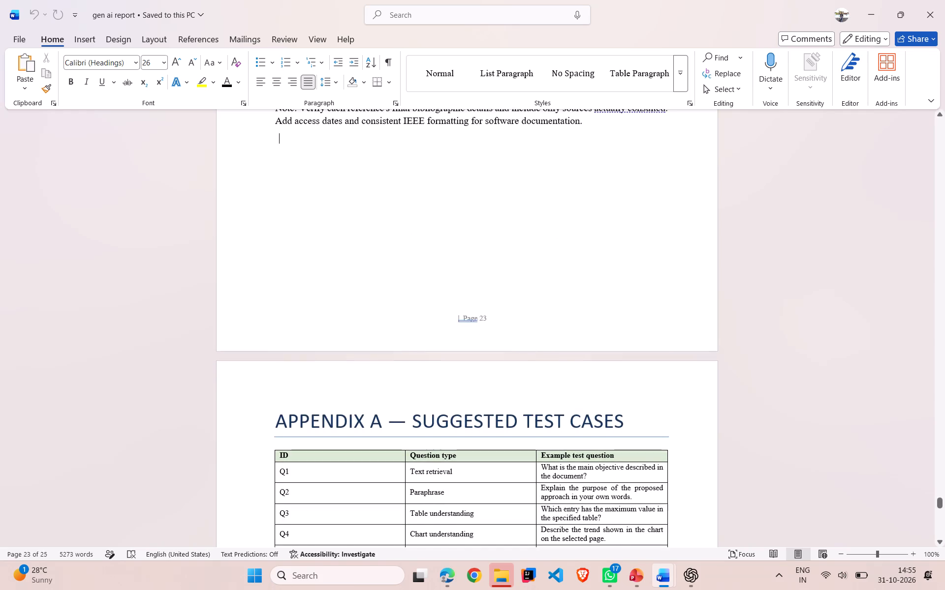
pyautogui.scroll(-2, 549, 299)
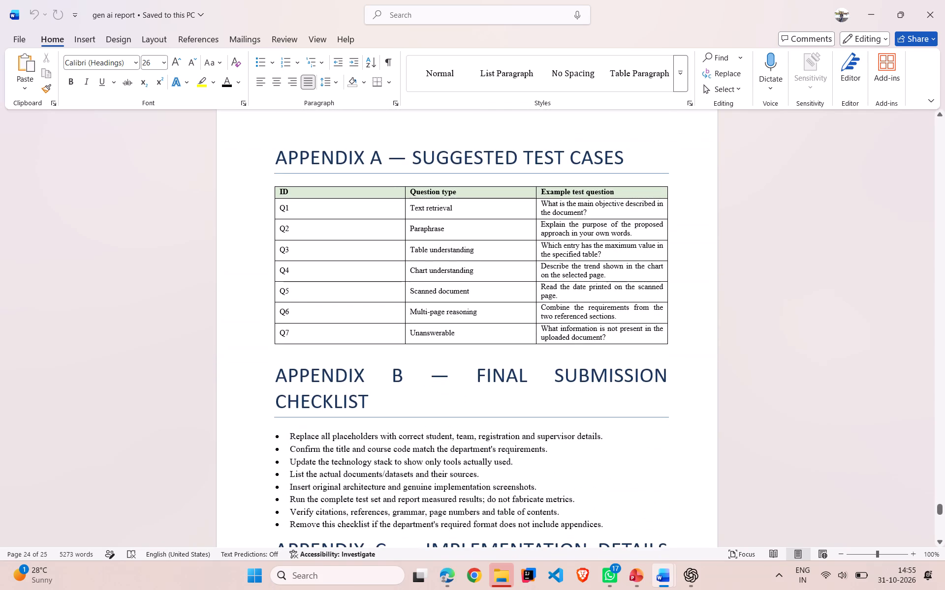
pyautogui.scroll(6, 549, 299)
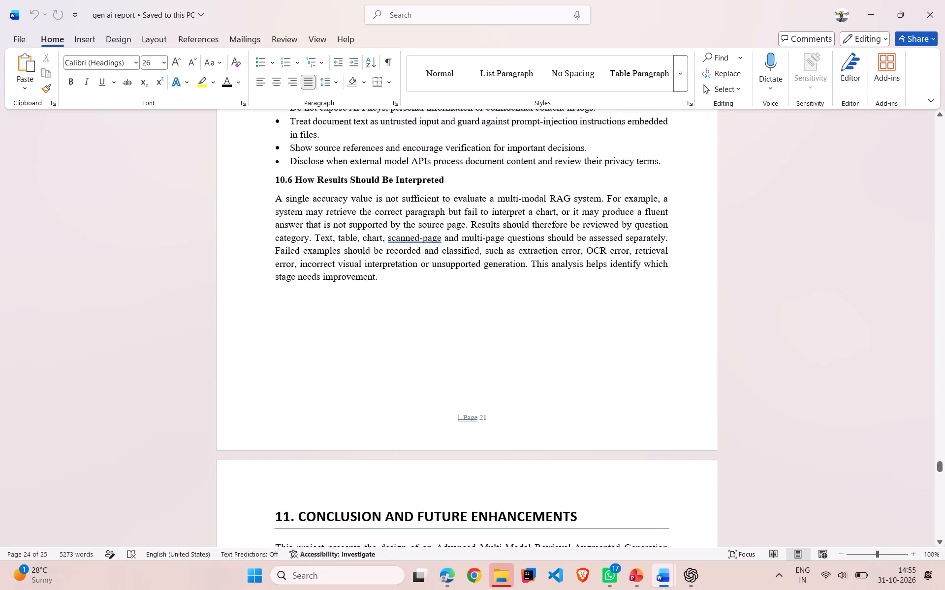
pyautogui.scroll(2, 549, 299)
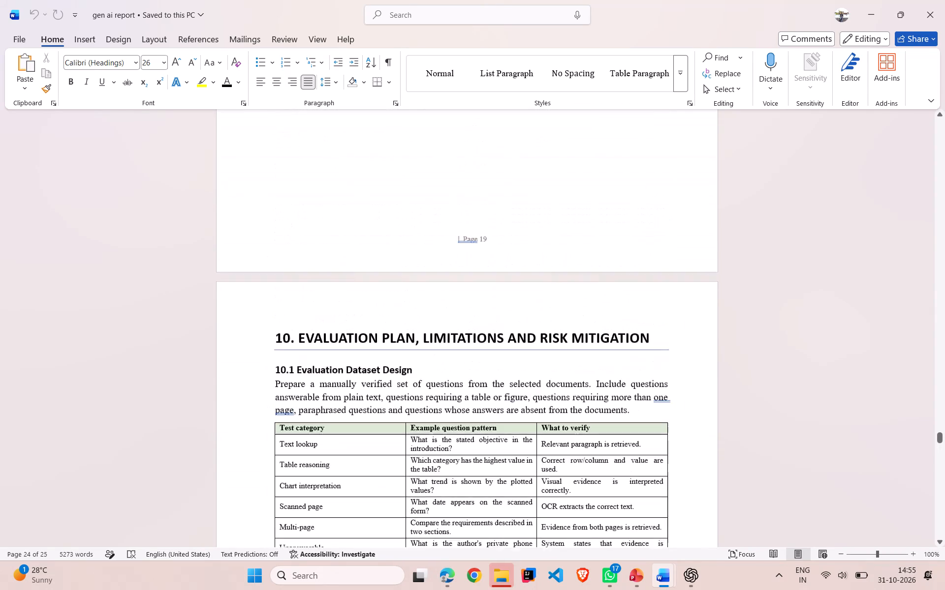
pyautogui.scroll(4, 549, 299)
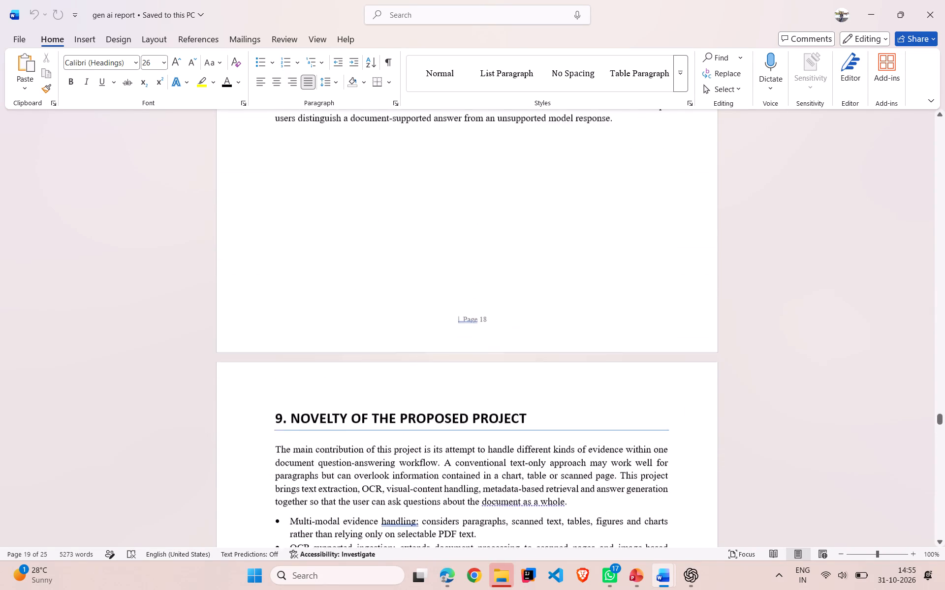
pyautogui.scroll(3, 549, 299)
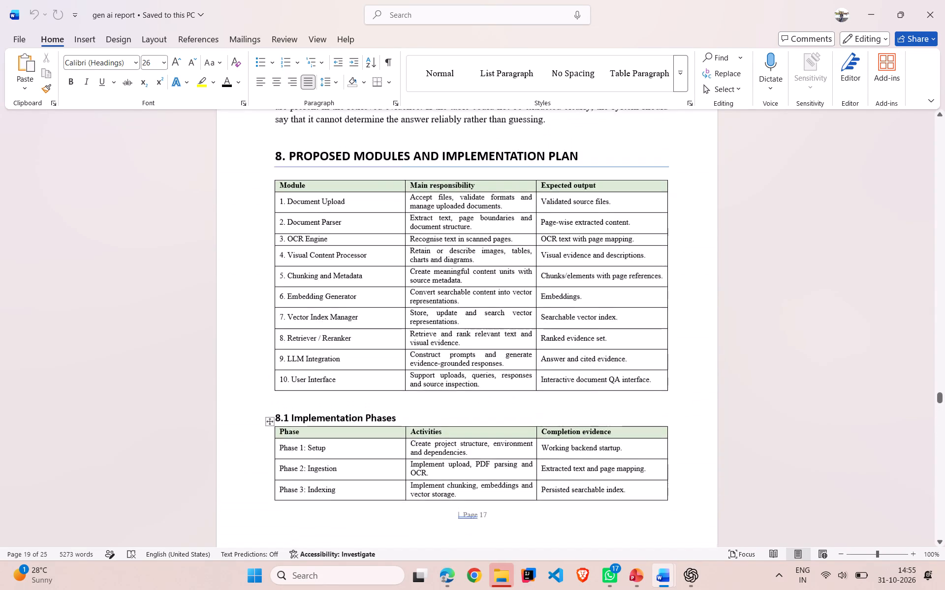
pyautogui.scroll(1, 549, 299)
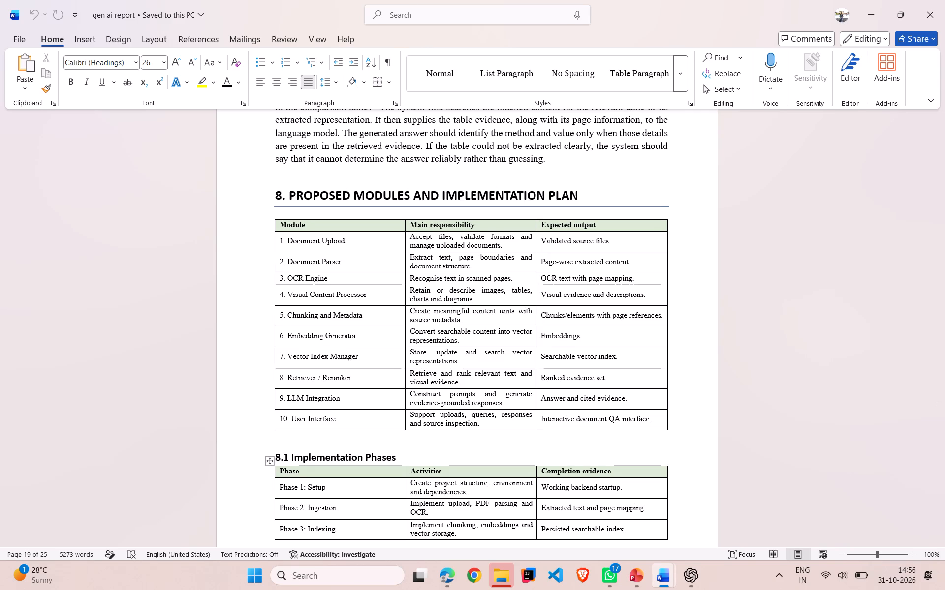